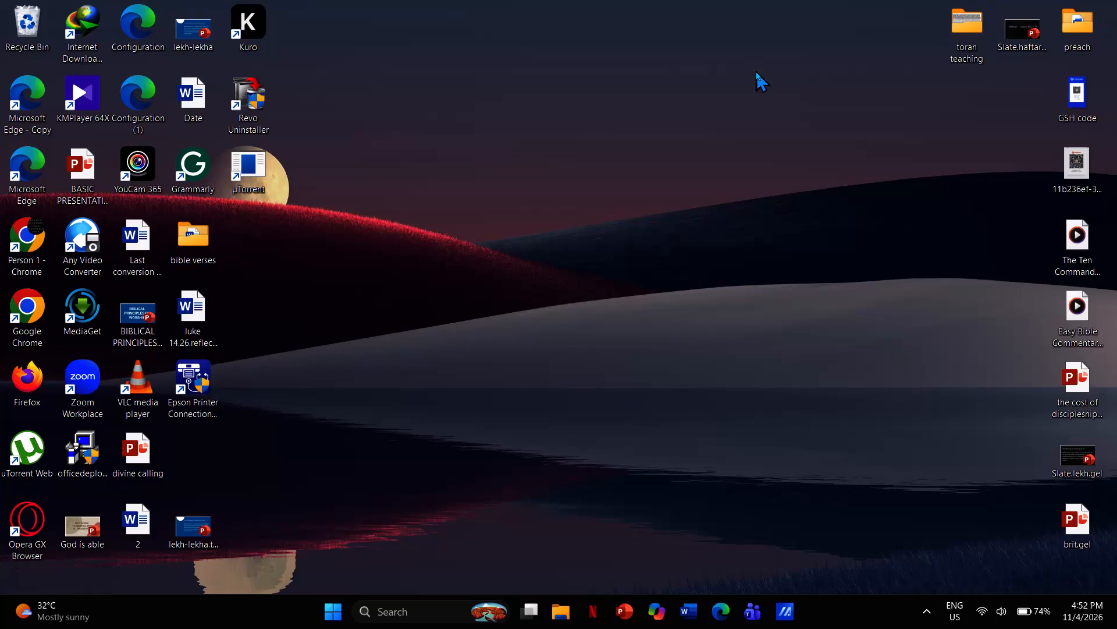
Open the parashah toldot.gel.ph presentation from the torah teaching folder on the desktop.
double_click(962, 34)
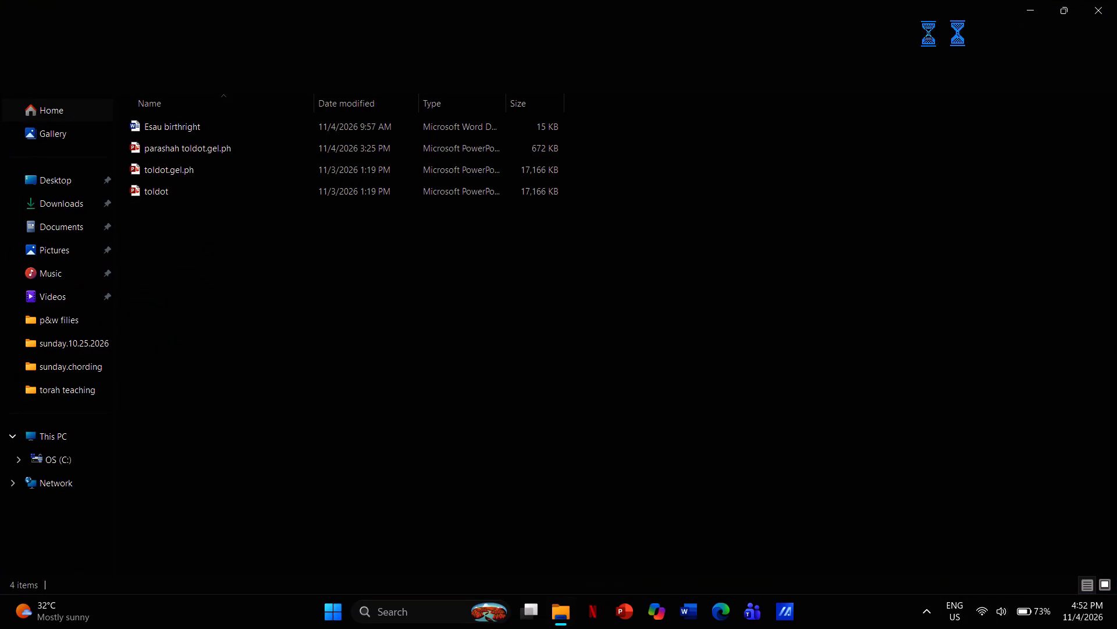
double_click(216, 143)
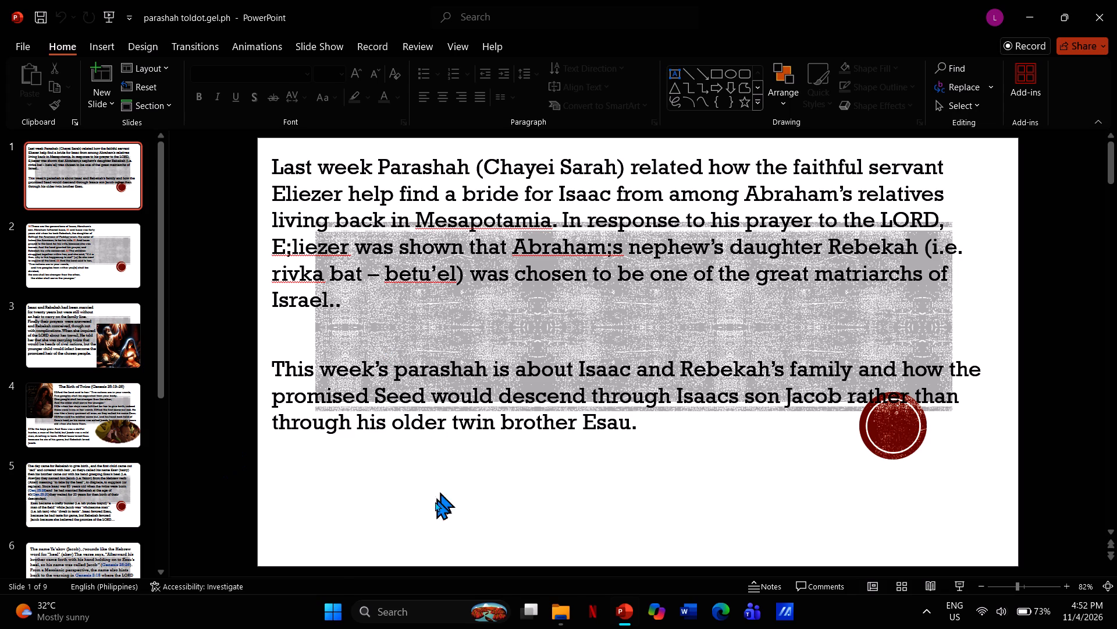
Review the presentation's slides in order up to slide 8, Esau Sells His Birthright, checking the text on each.
left_click(81, 204)
left_click(79, 254)
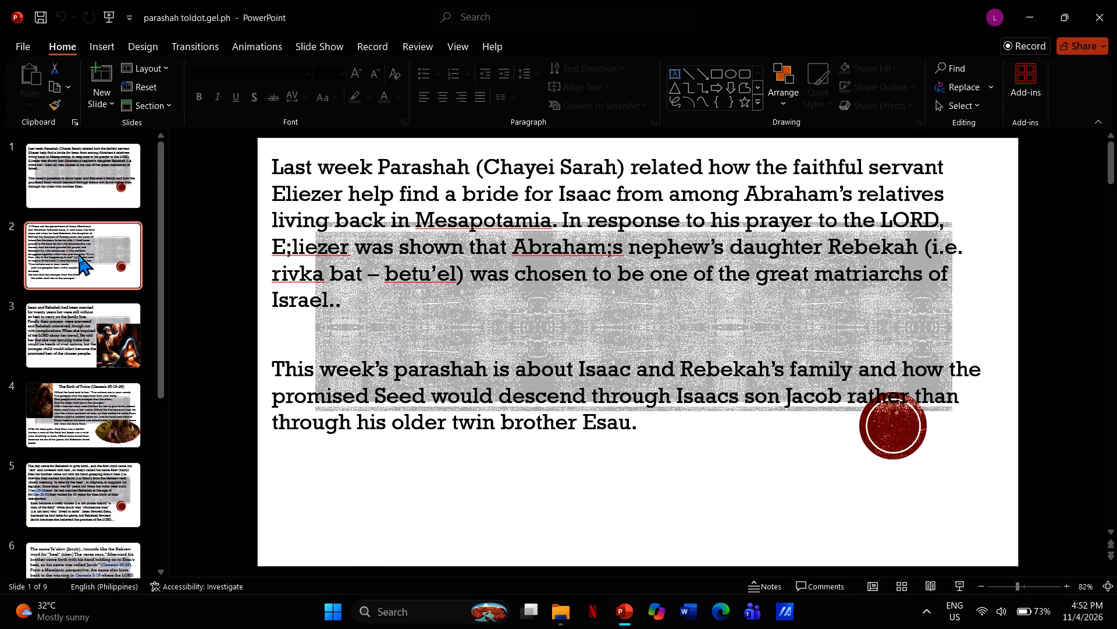
left_click(84, 369)
left_click(88, 415)
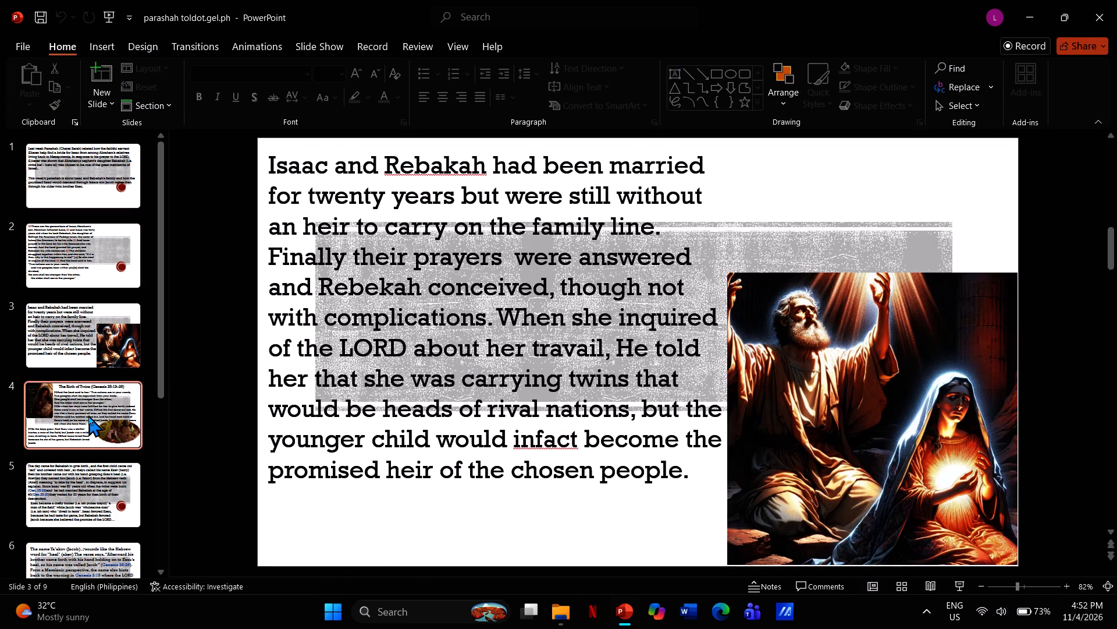
left_click(99, 479)
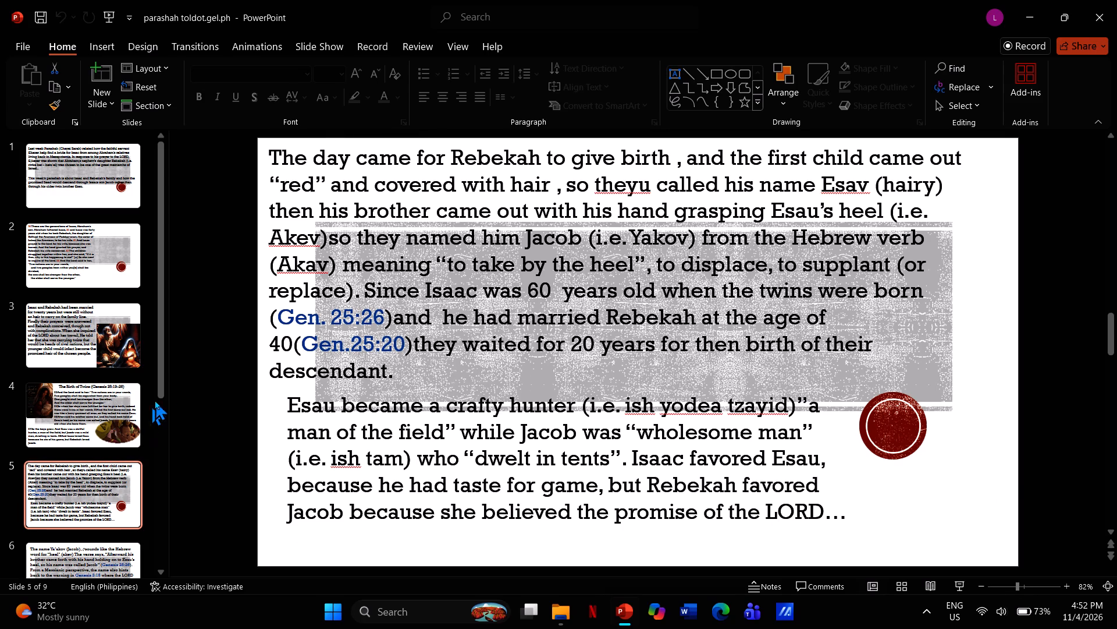
left_click_drag(159, 369, 165, 470)
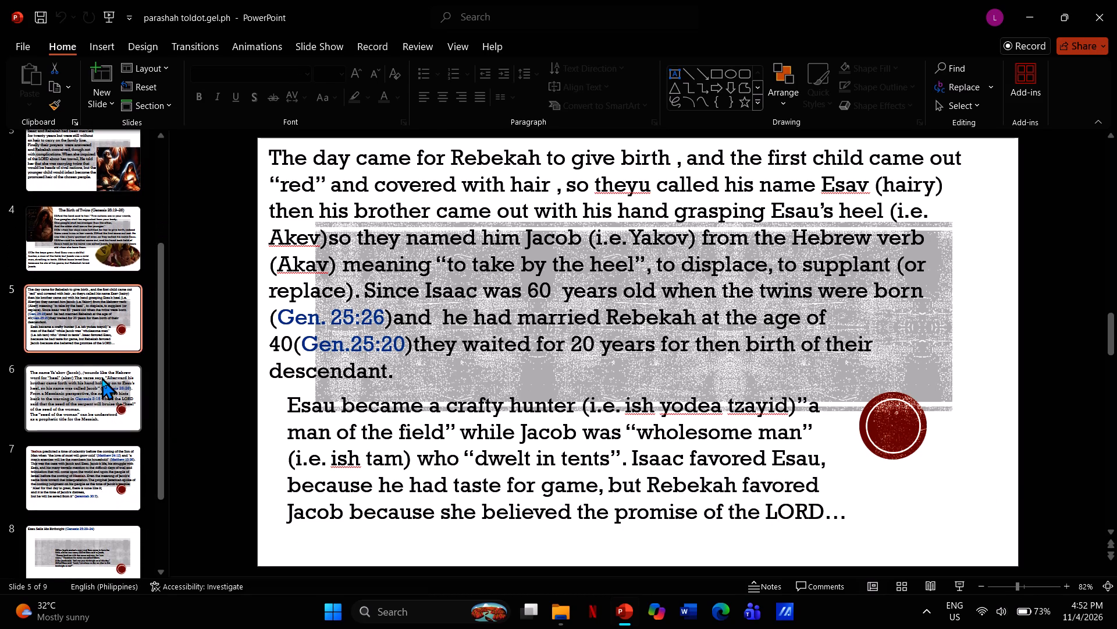
left_click(94, 398)
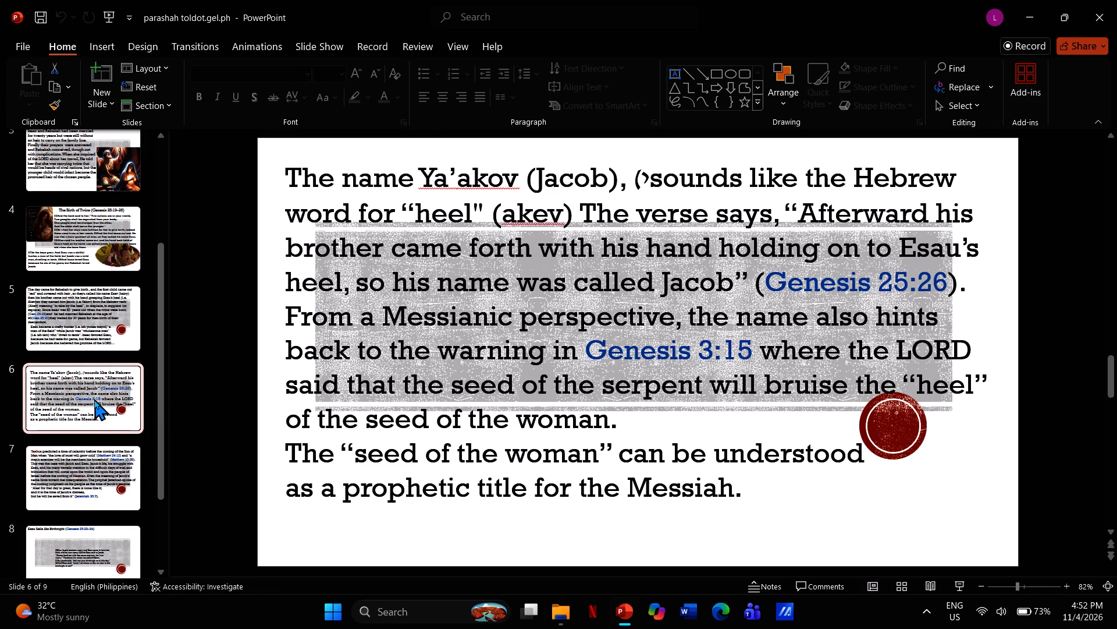
left_click(82, 497)
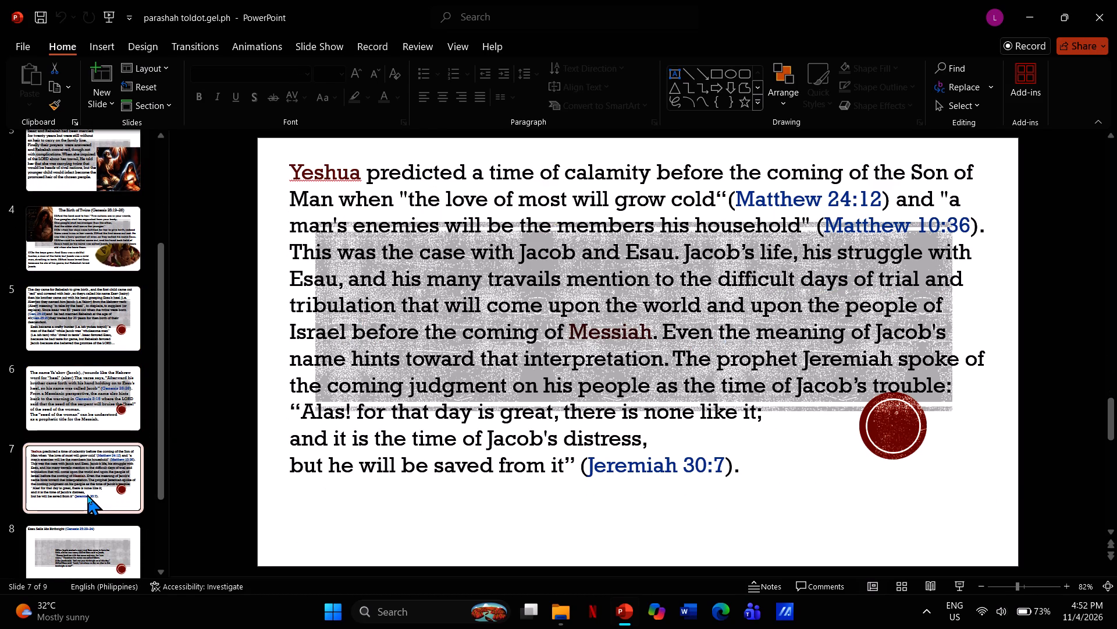
left_click(95, 397)
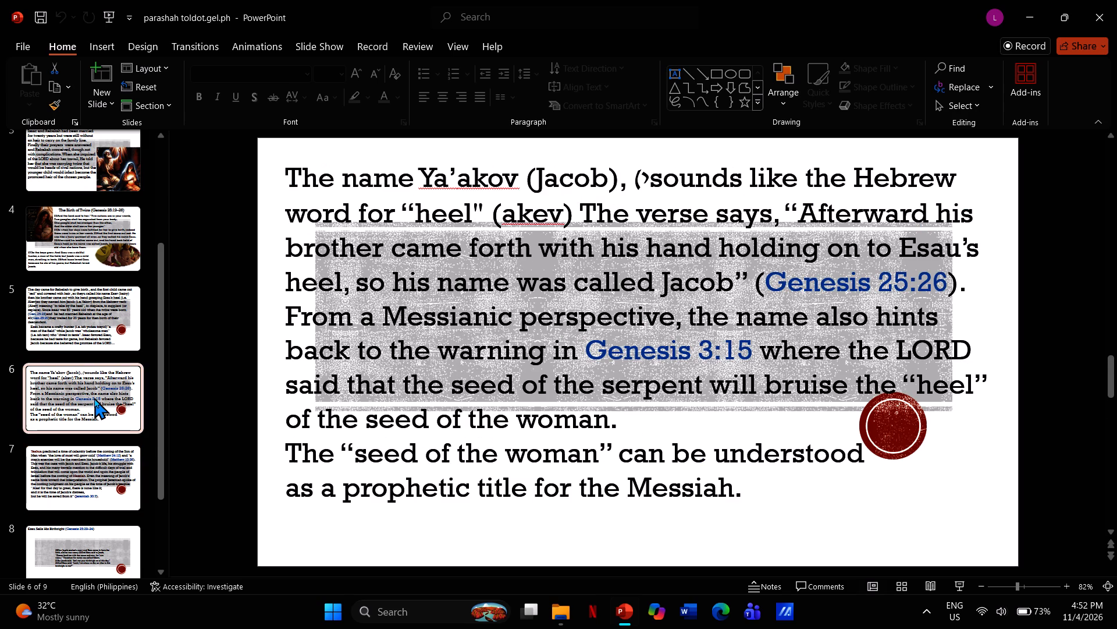
left_click(106, 489)
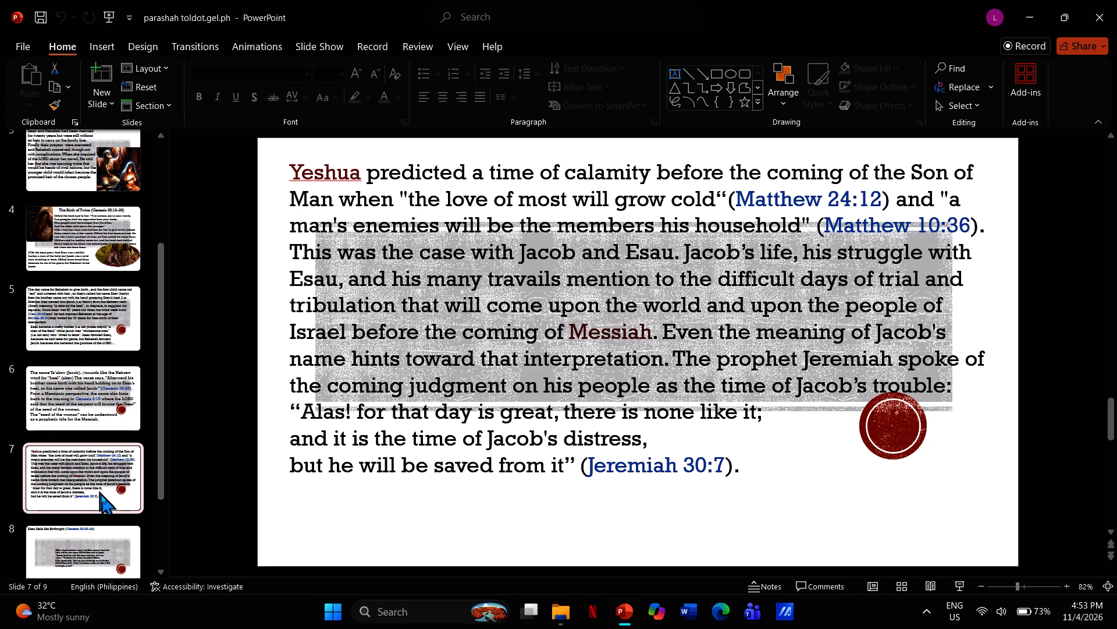
left_click(94, 557)
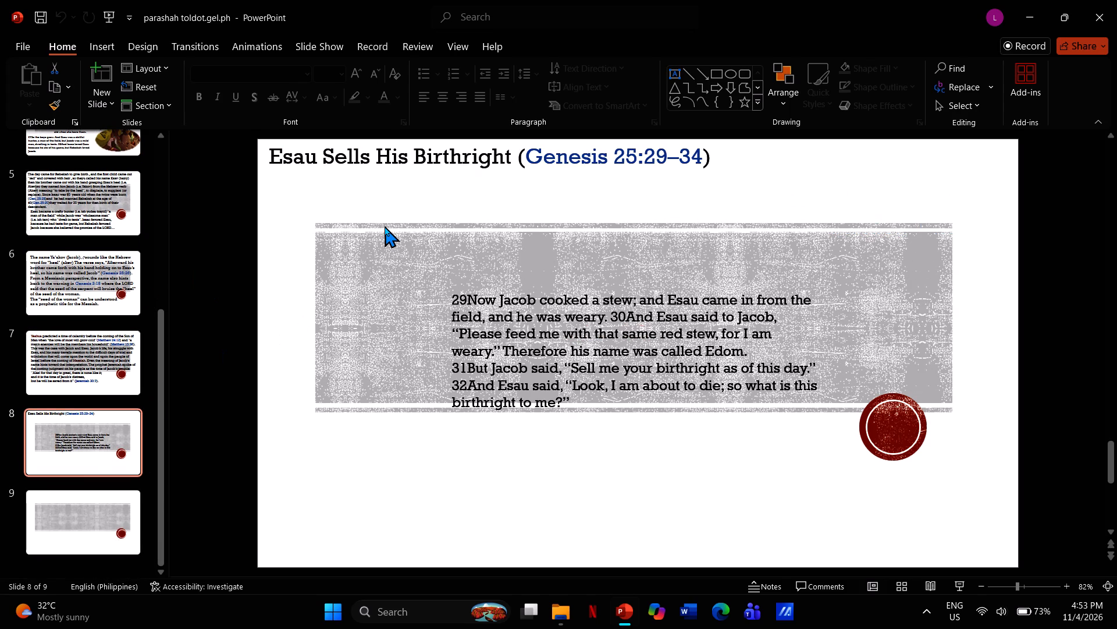
left_click(552, 335)
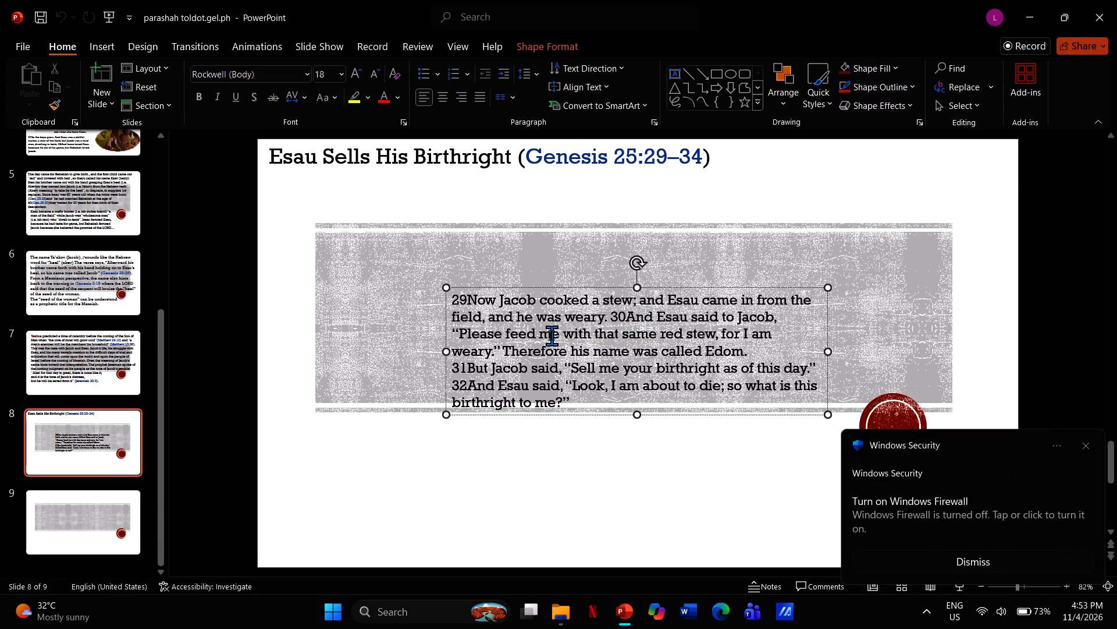
scroll(653, 339, "up", 3)
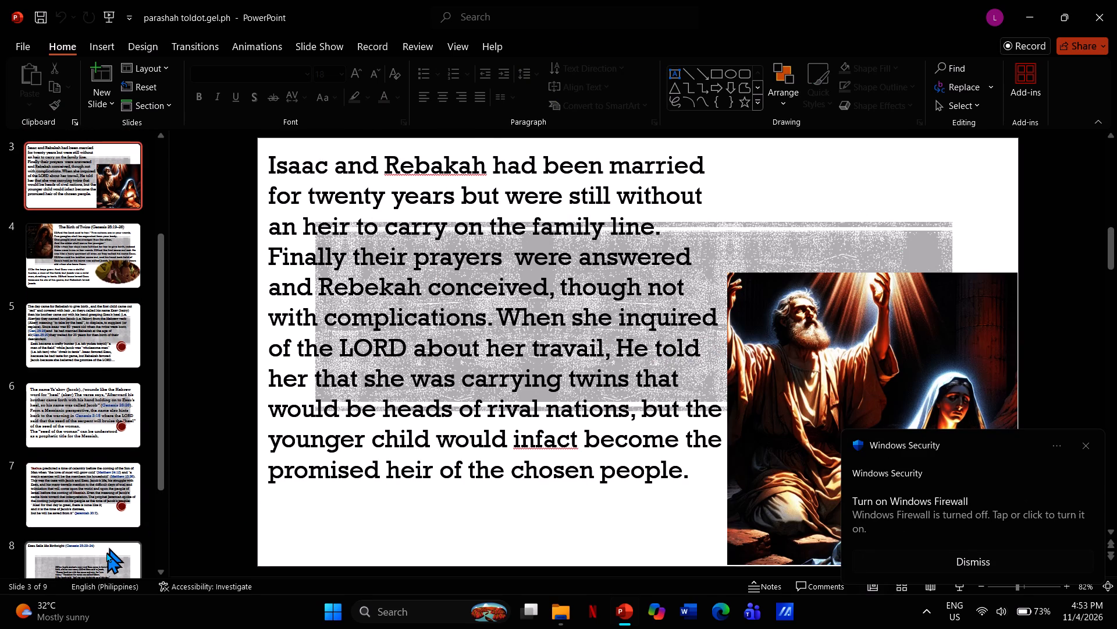
left_click(106, 553)
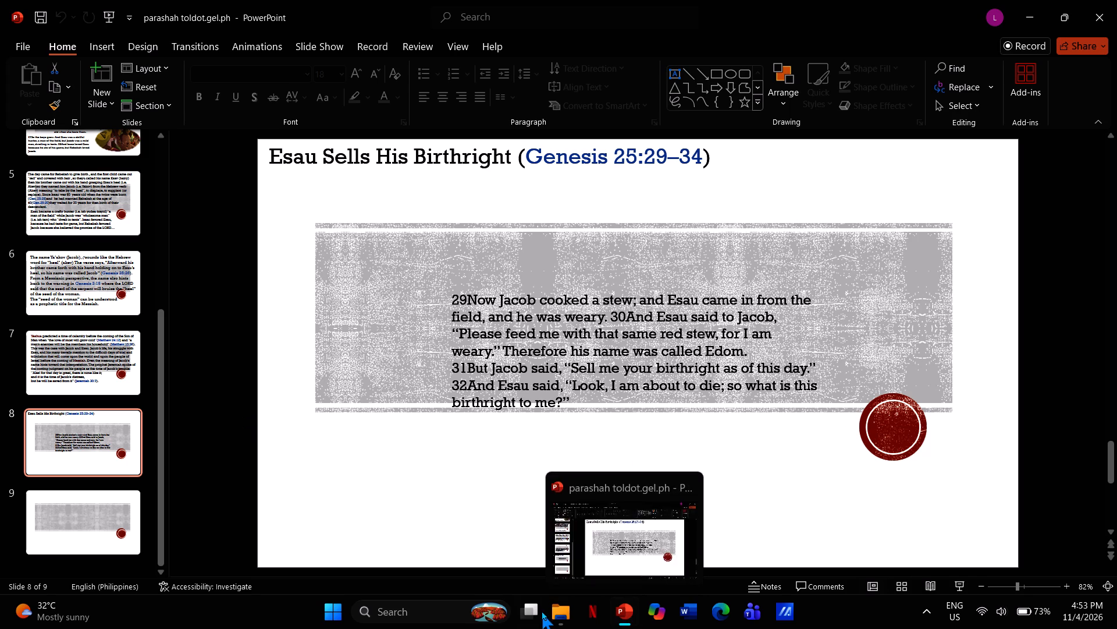
Open the toldot.gel.ph presentation from the torah teaching folder and bring up slide 3, Esau Sells His Birthright, as reference.
left_click(567, 612)
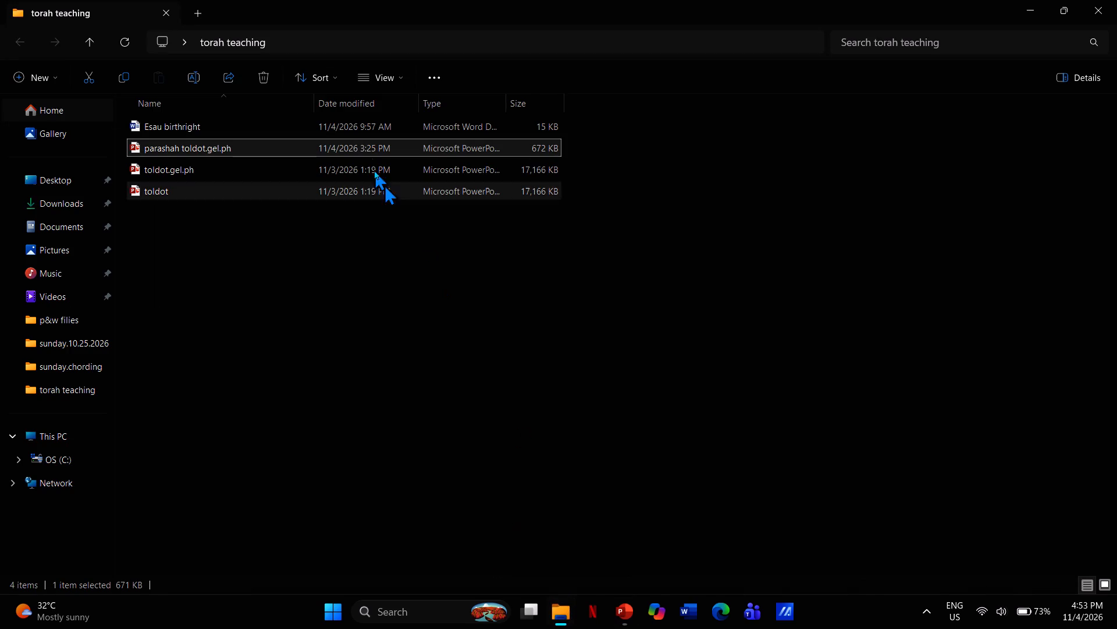
double_click(182, 168)
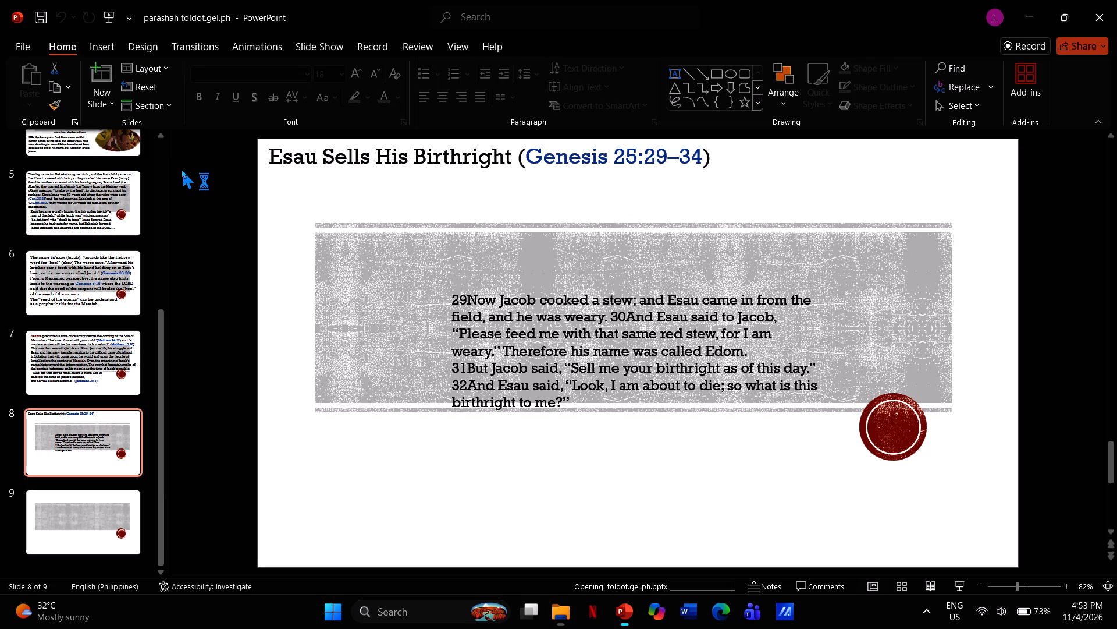
left_click(83, 506)
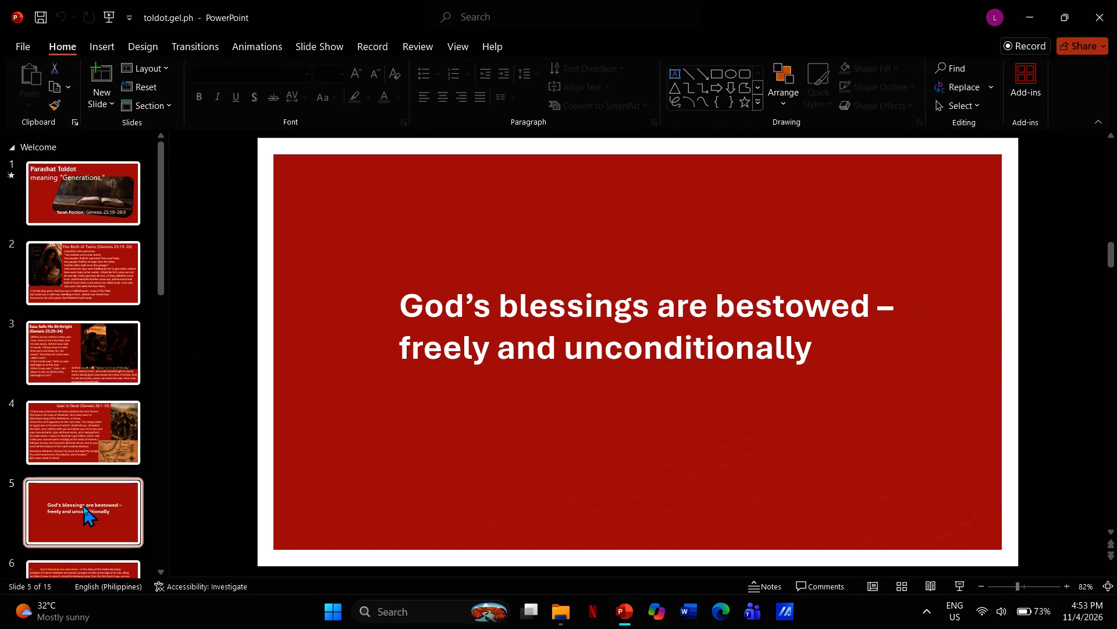
left_click(101, 433)
left_click(95, 344)
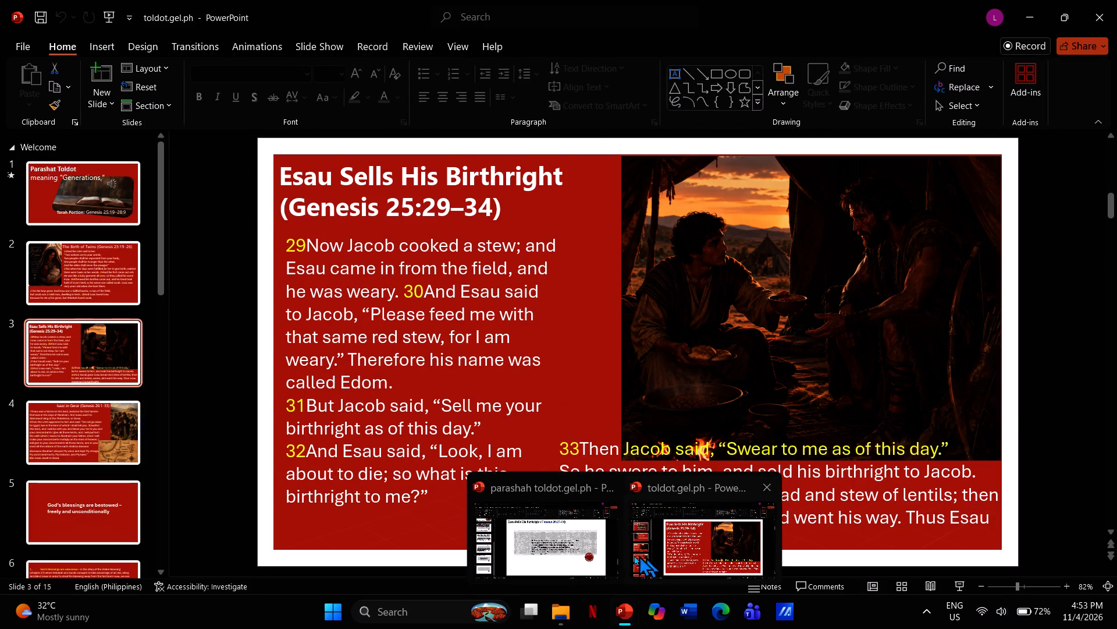
In parashah toldot.gel.ph, delete all the verse text from the text box in the middle of slide 8.
left_click(544, 557)
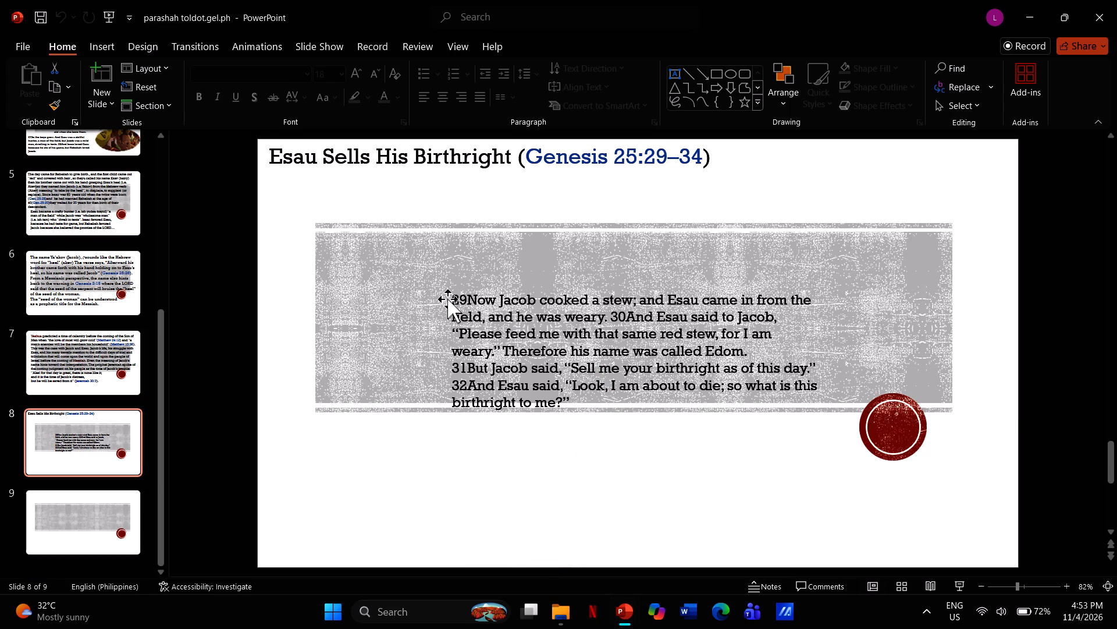
left_click_drag(456, 301, 776, 332)
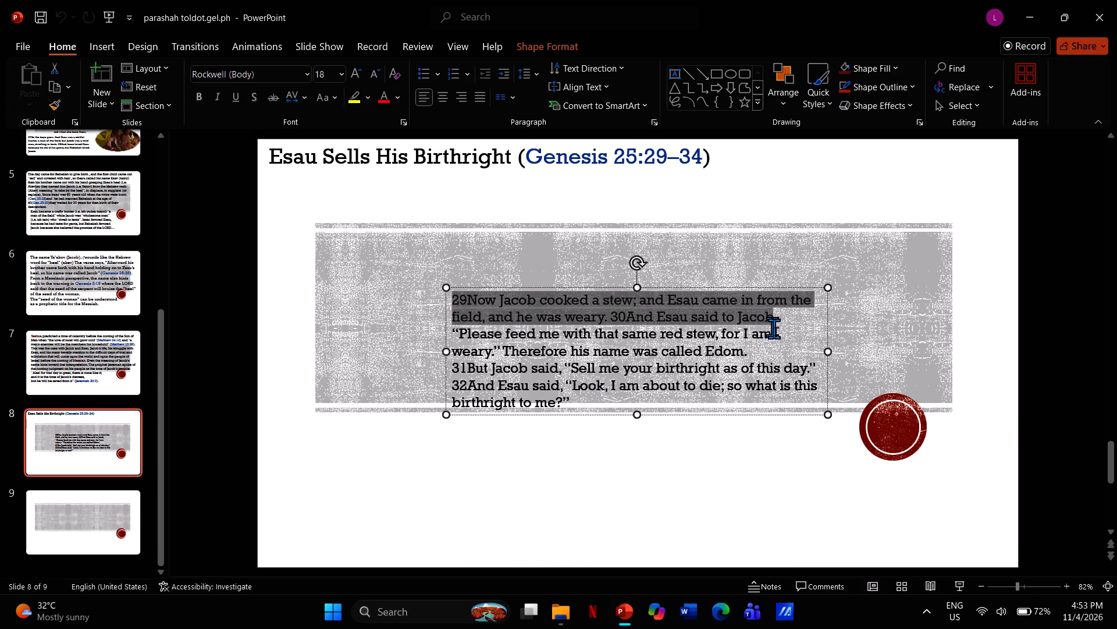
left_click_drag(776, 332, 811, 432)
key("Delete")
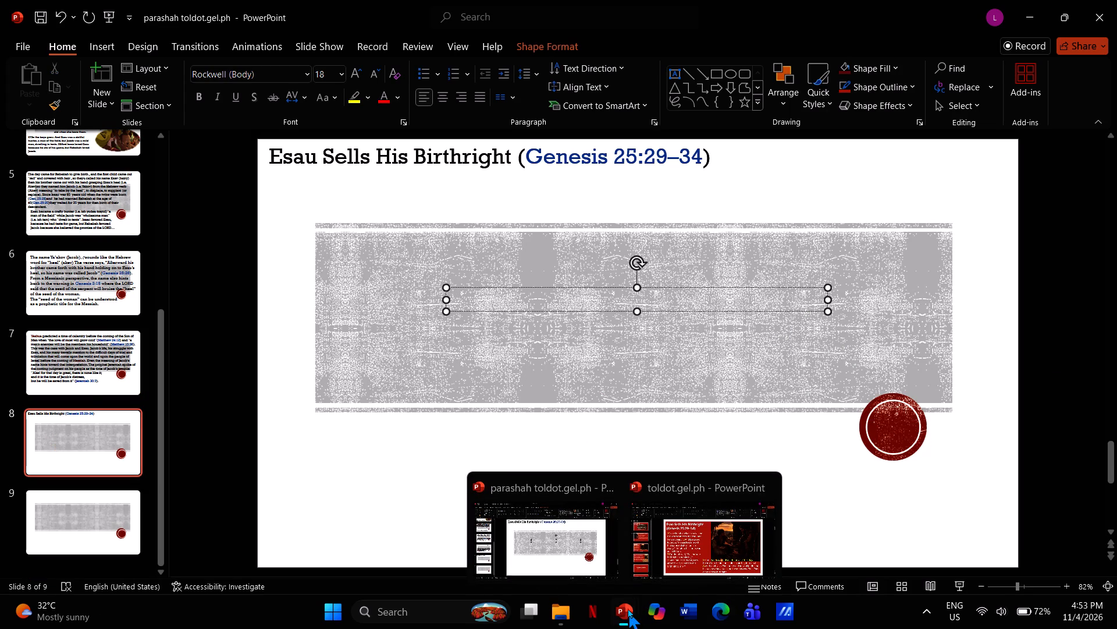
Check the reference slide in toldot.gel.ph, and move slide 8's emptied text box directly beneath the title, aligned near the slide's left edge.
left_click(683, 528)
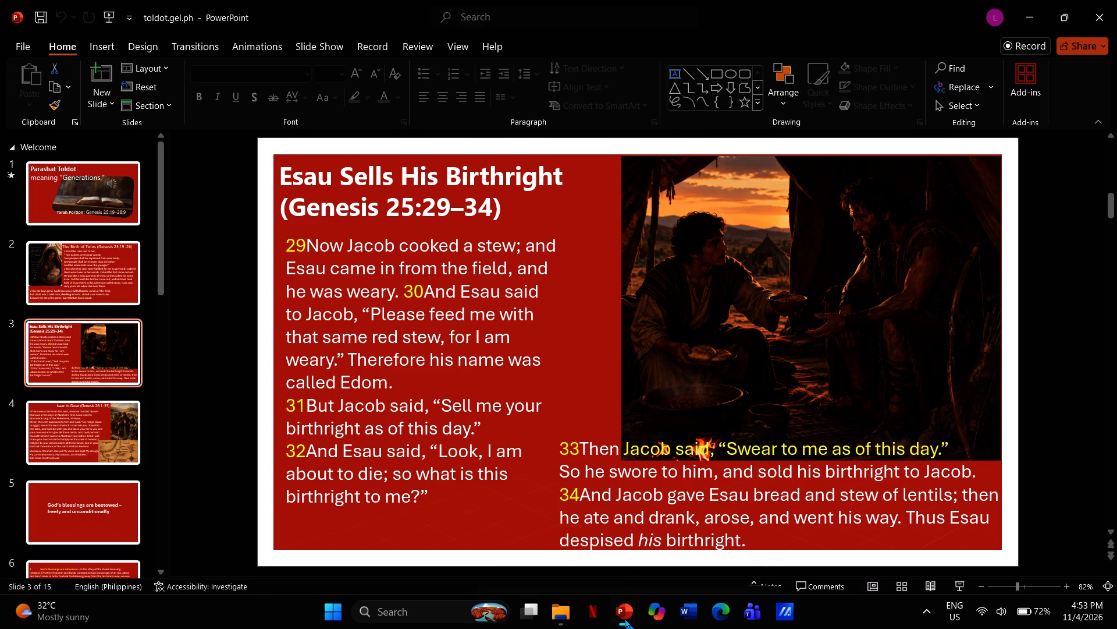
left_click(557, 547)
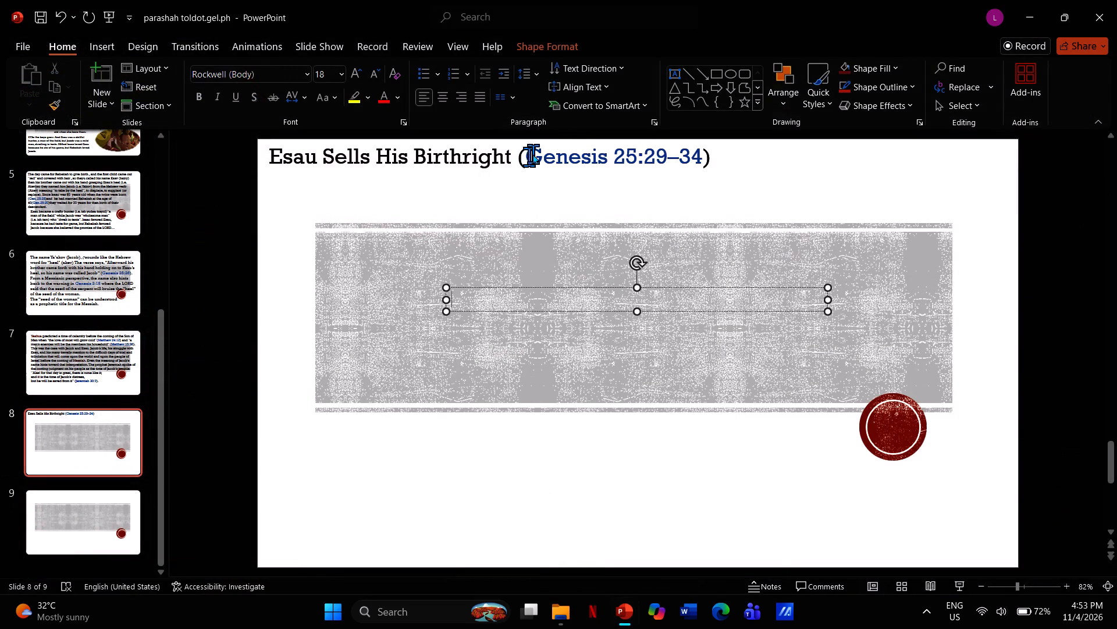
left_click_drag(646, 288, 417, 188)
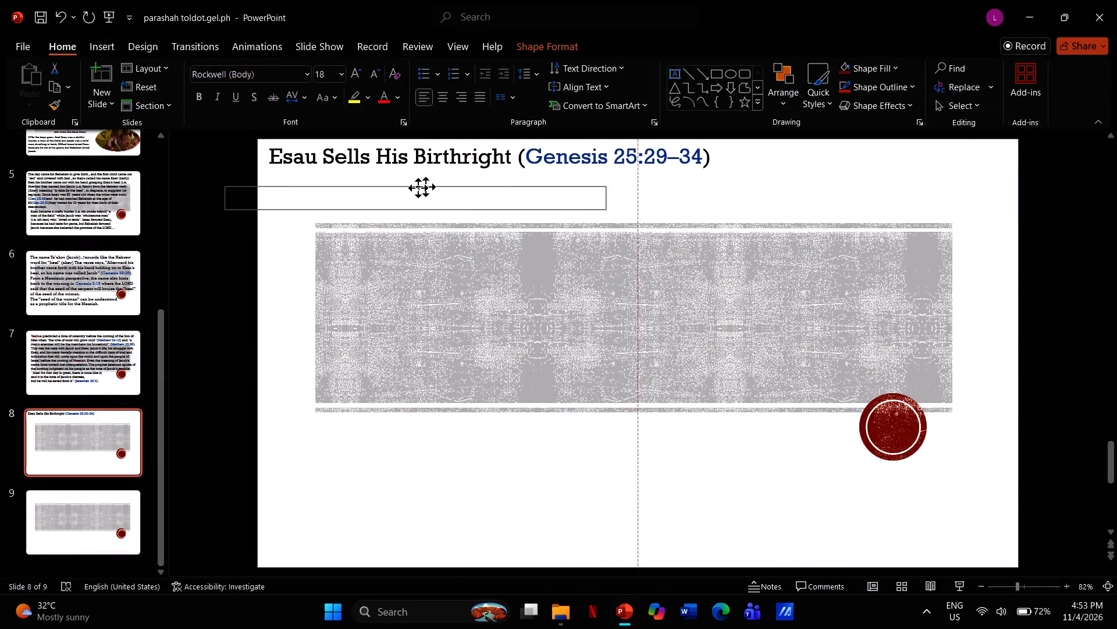
left_click_drag(417, 188, 464, 179)
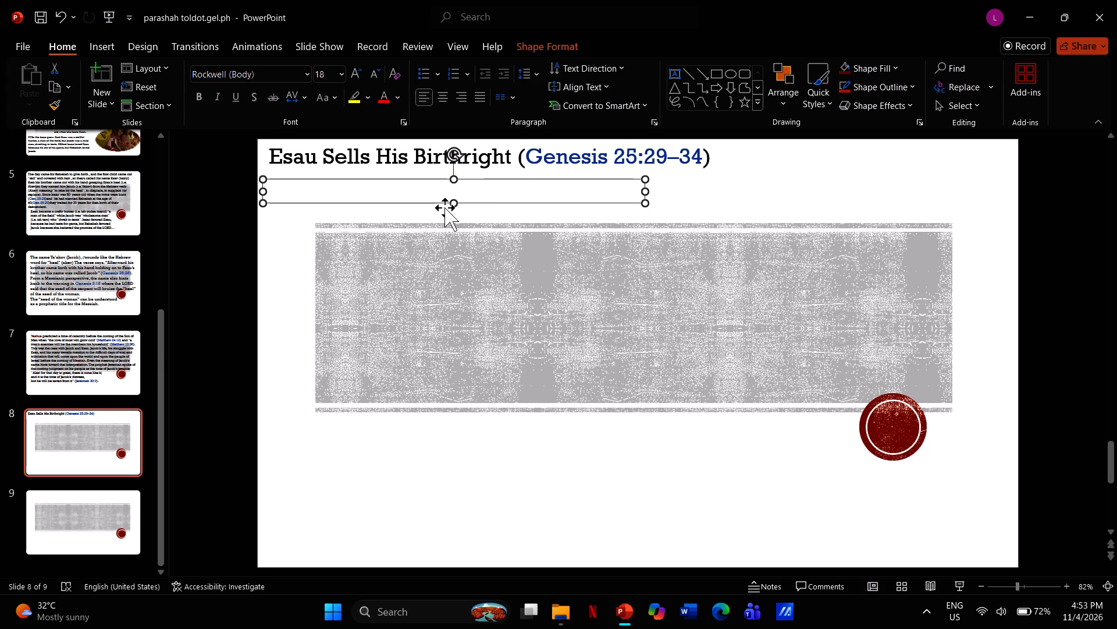
Begin the verse in slide 8's moved text box with "29Now Jacob", using a capital N.
type("29")
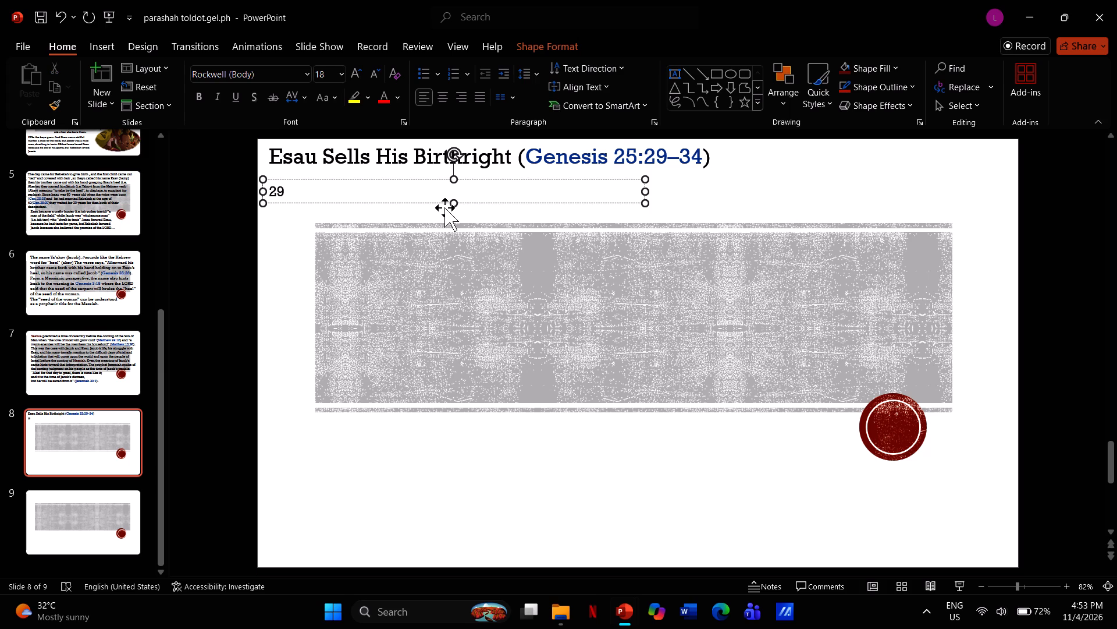
key("space")
key("BackSpace")
type("now")
key("space")
type("Jacob")
key("space")
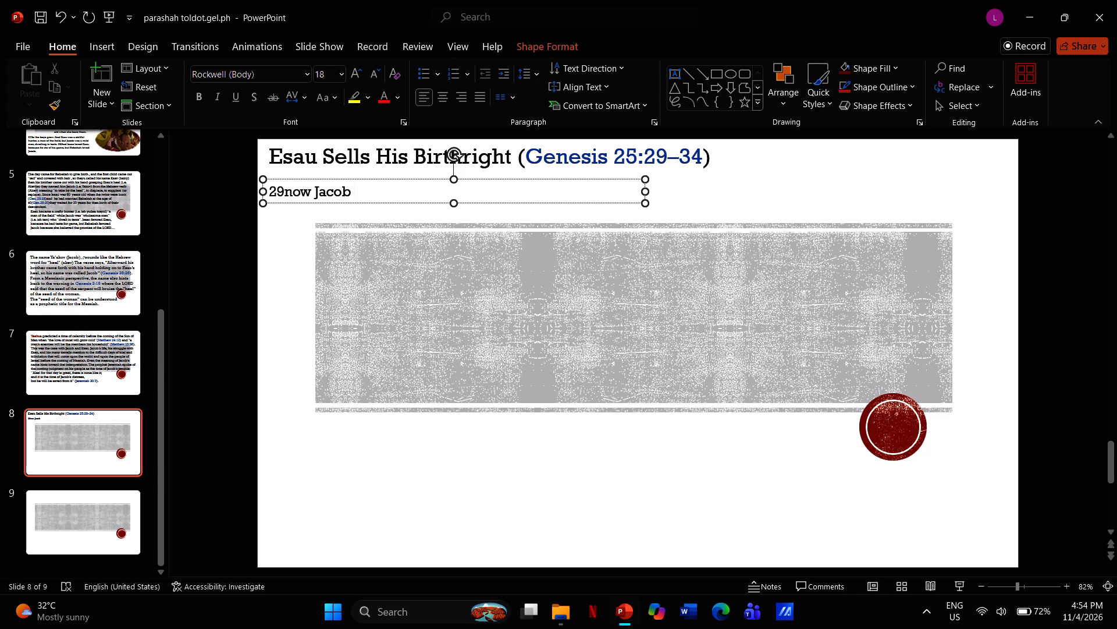
key("BackSpace")
key("BackSpace")
key("BackSpace")
key("BackSpace")
key("BackSpace")
key("BackSpace")
key("BackSpace")
key("BackSpace")
key("BackSpace")
key("BackSpace")
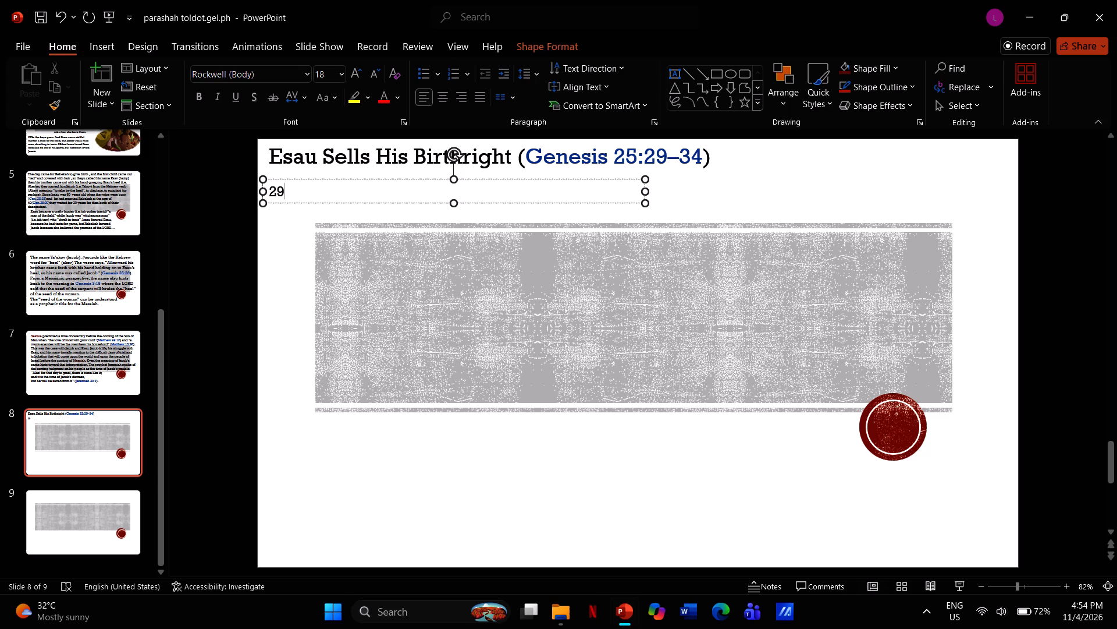
type("Now jacob")
key("space")
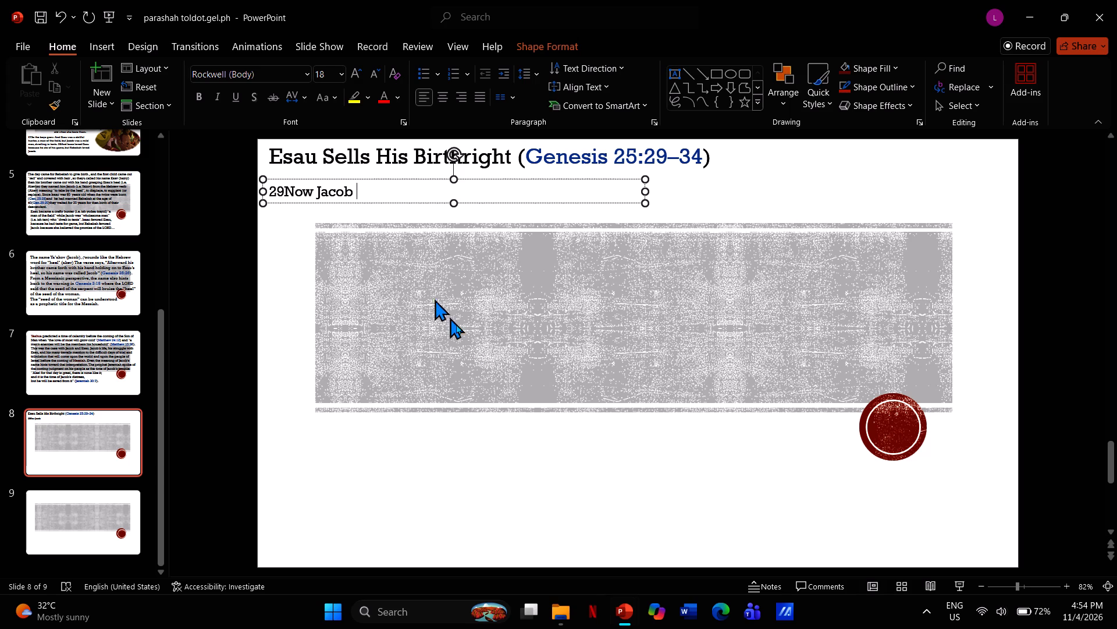
Check the verse wording in toldot.gel.ph and continue slide 8's text with "cooked a stew".
left_click(618, 607)
left_click(662, 543)
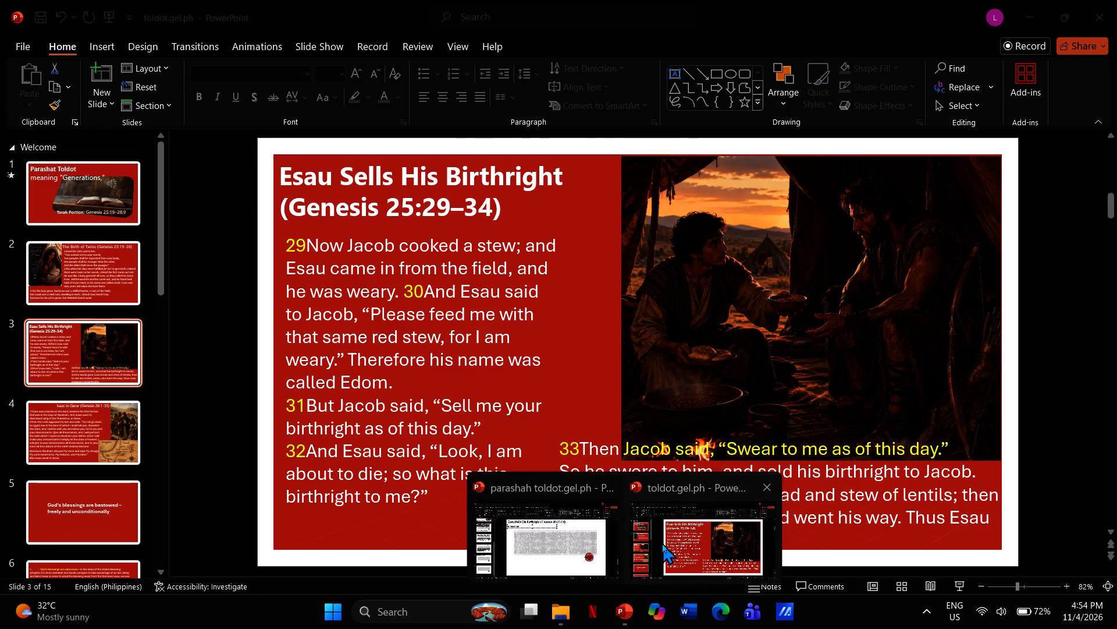
left_click(624, 614)
left_click(581, 551)
type("cooked a stew")
key("space")
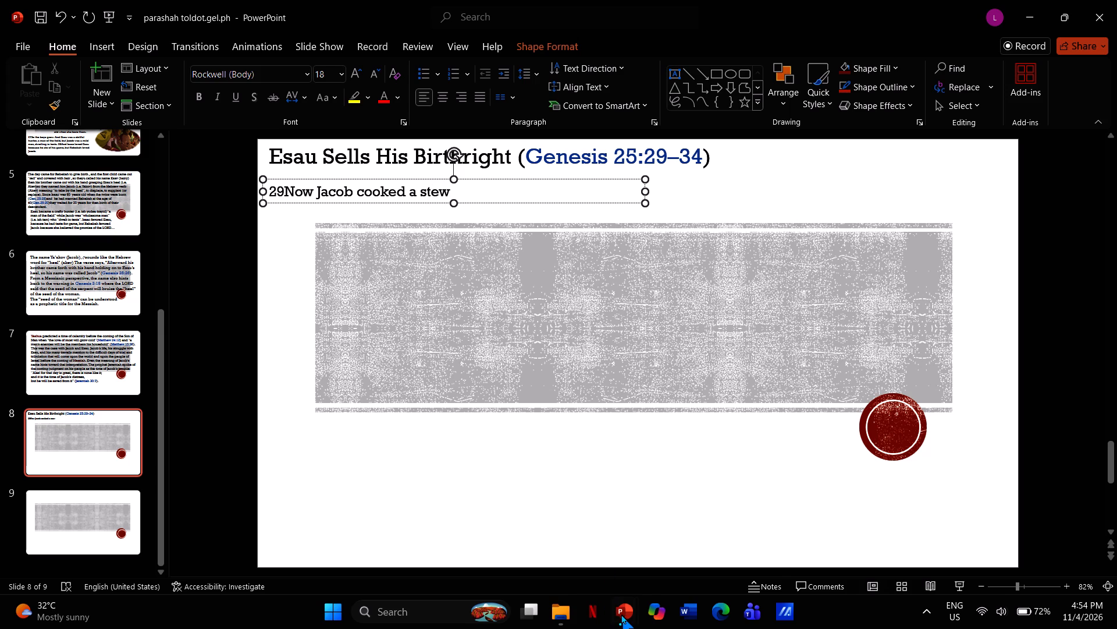
Check the verse wording in toldot.gel.ph and continue slide 8's text directly after "stew" with "; and Esau".
left_click(695, 525)
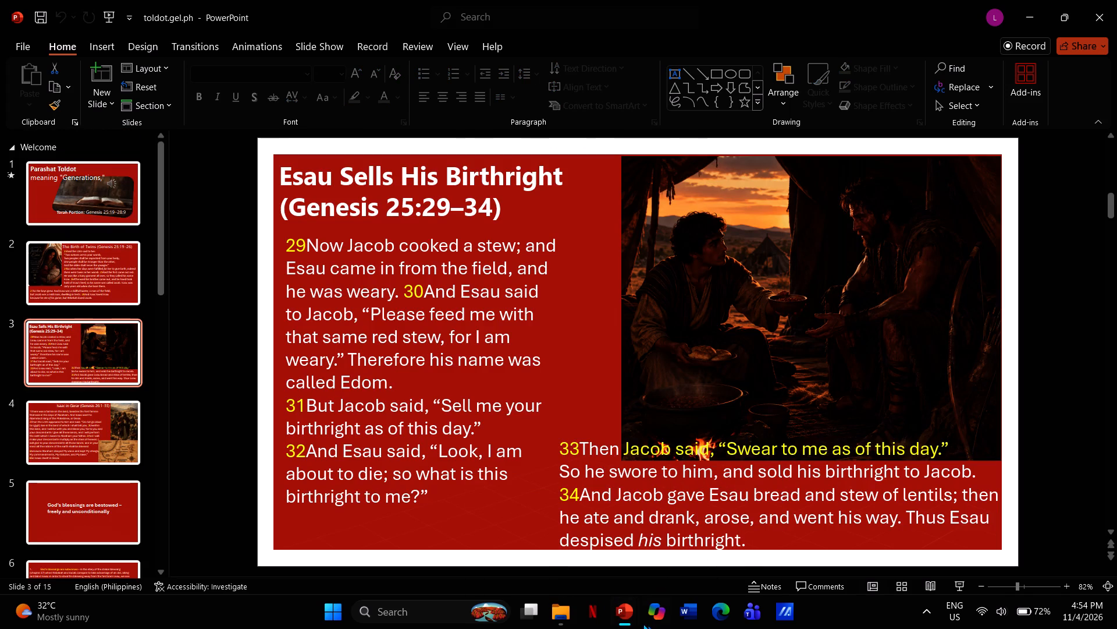
left_click(624, 617)
left_click(582, 547)
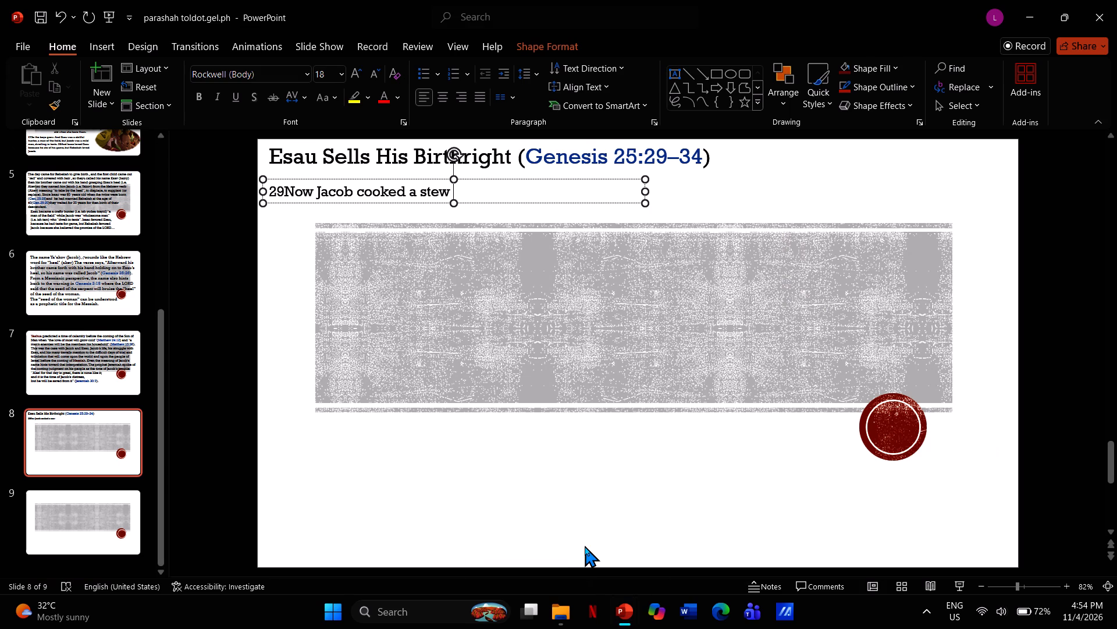
key("BackSpace")
key("semicolon")
key("space")
type("and")
key("space")
type("Esau")
key("space")
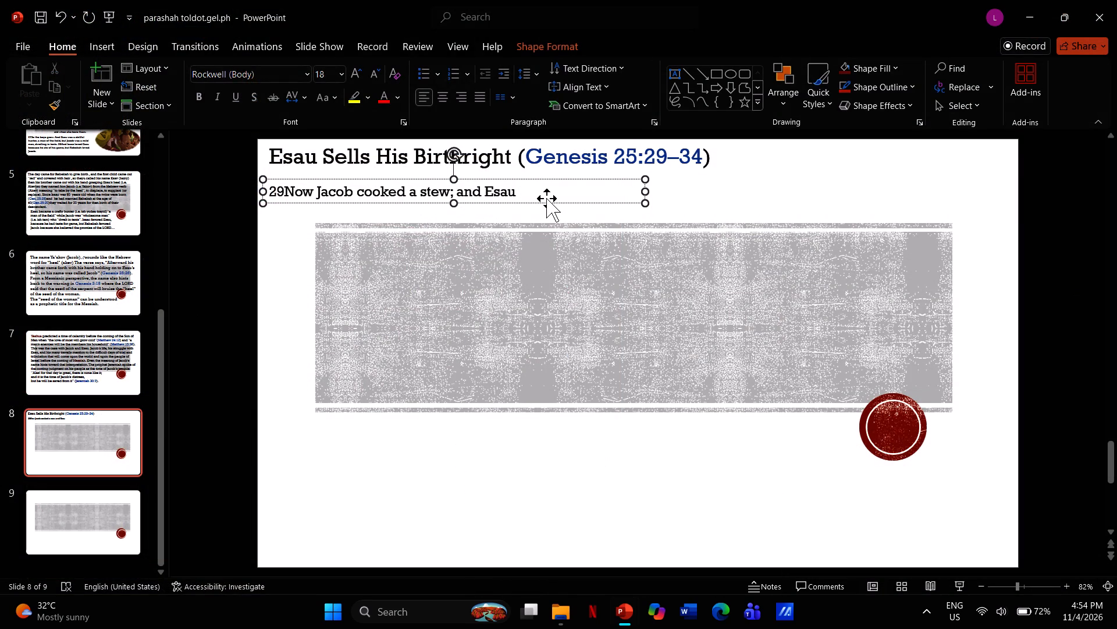
Continue verse 29 in slide 8's text box with "came in from the field".
type("came in on")
key("space")
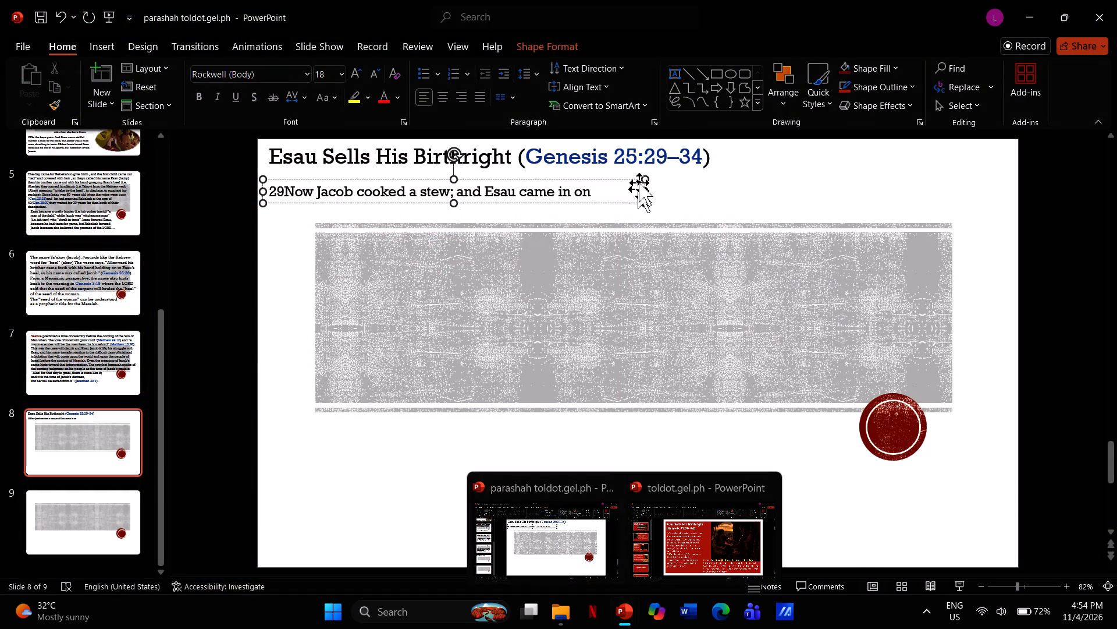
key("BackSpace")
key("BackSpace")
key("BackSpace")
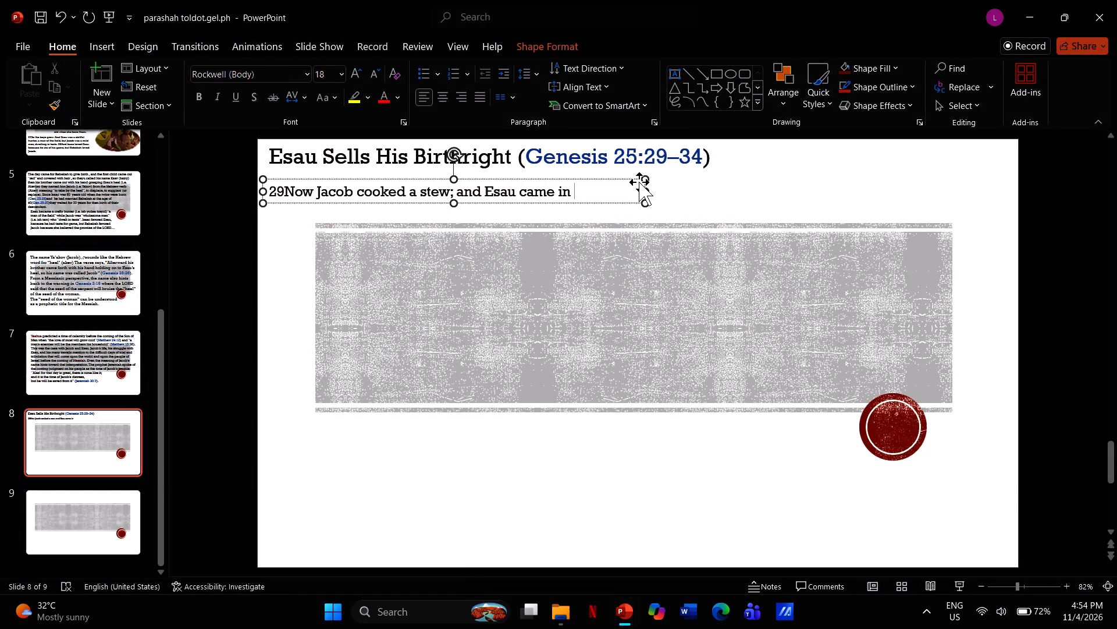
type("from the field")
key("space")
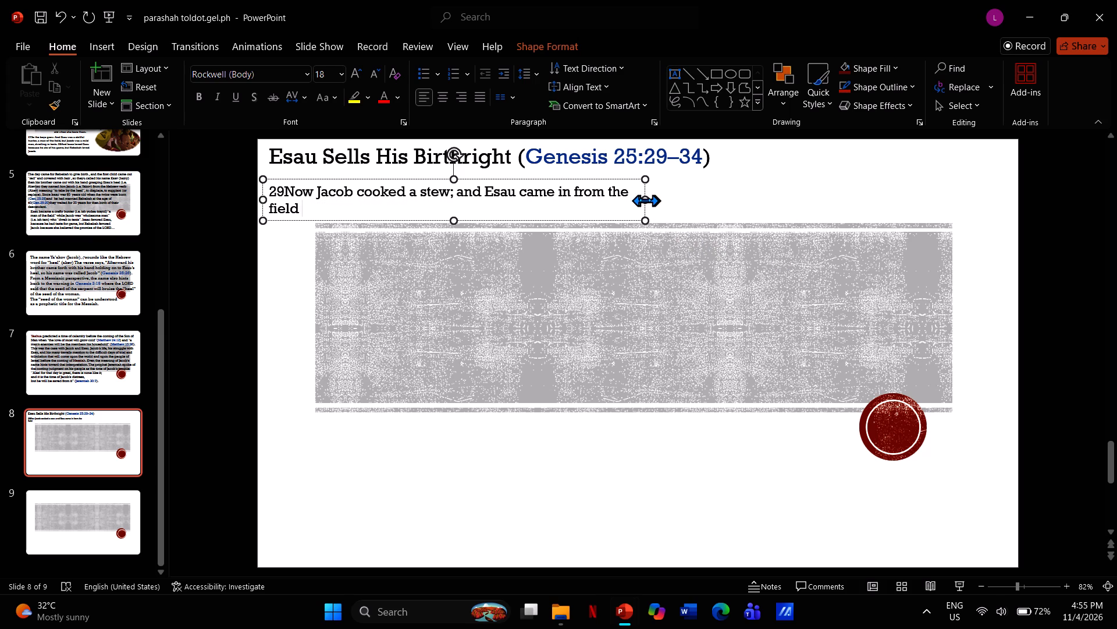
Widen slide 8's verse text box until it reaches almost to the slide's right edge.
left_click_drag(645, 200, 986, 199)
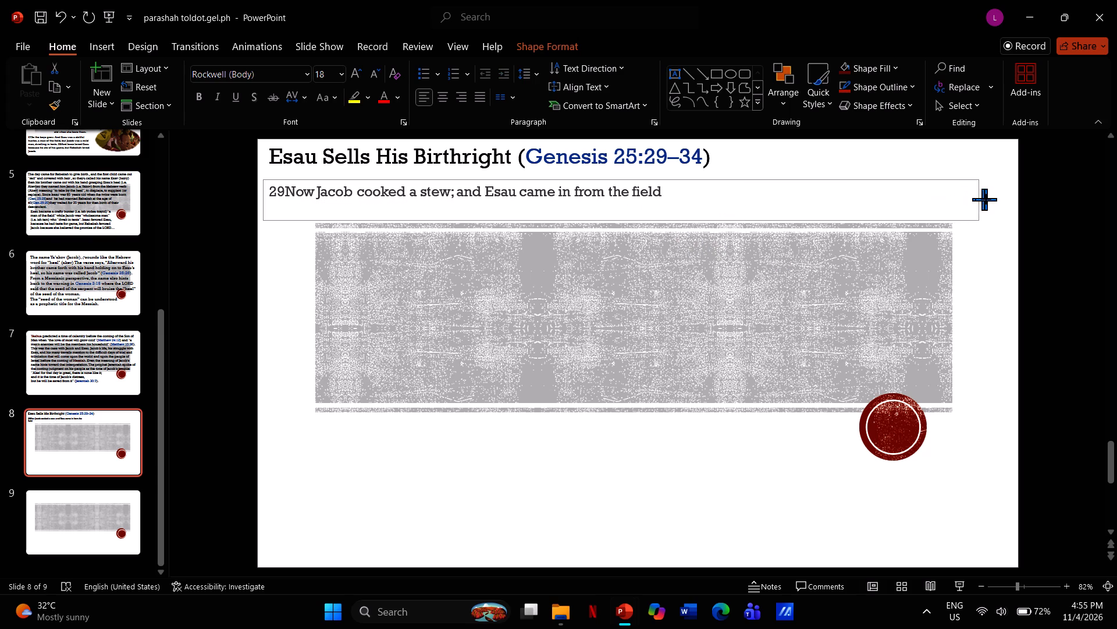
left_click_drag(986, 199, 1001, 199)
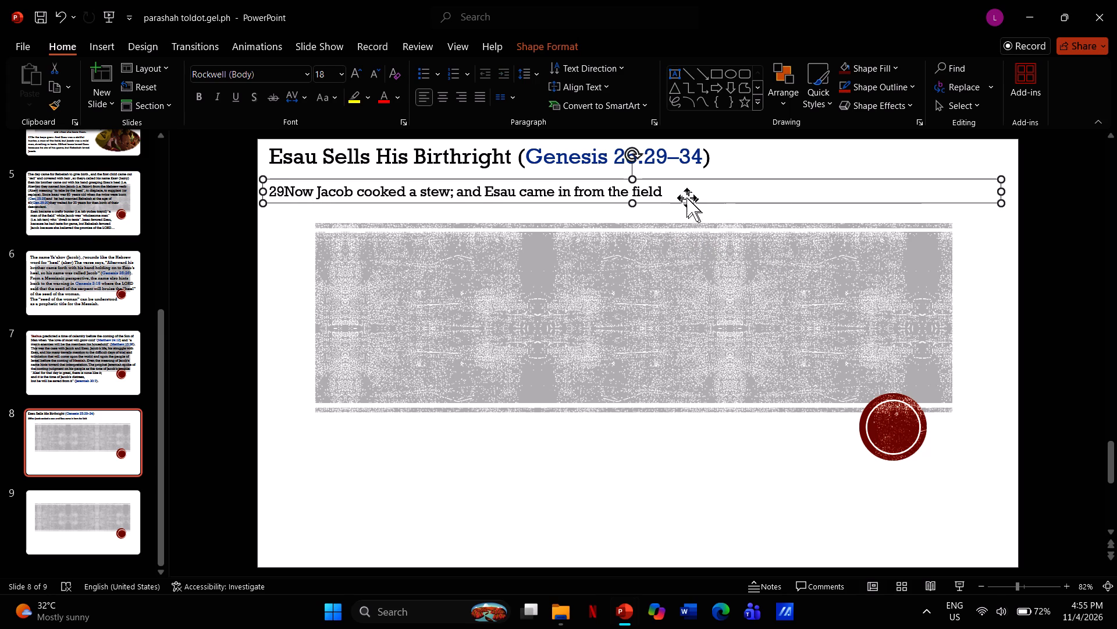
Continue verse 29 directly after "field" with ", and he was weary".
left_click(661, 185)
key("space")
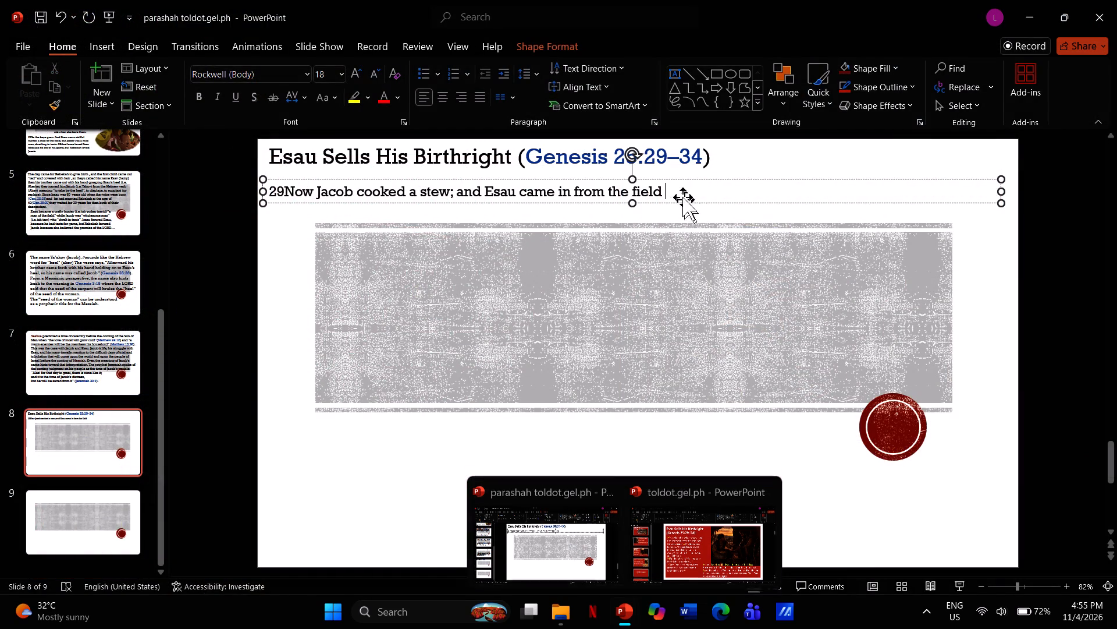
key("BackSpace")
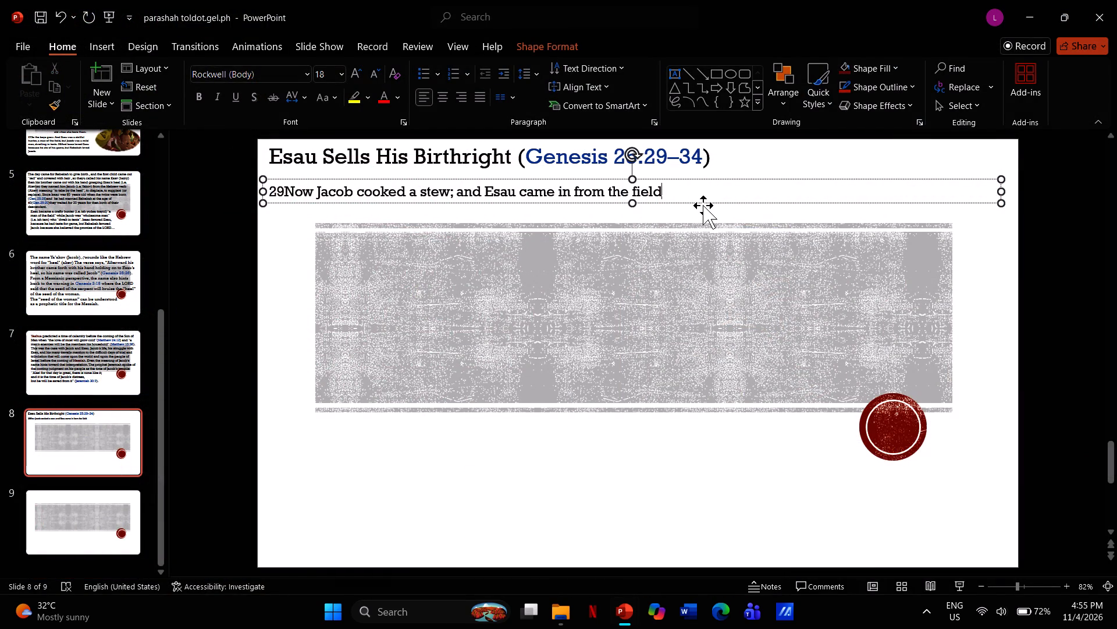
type(", a")
type("nd he was weary")
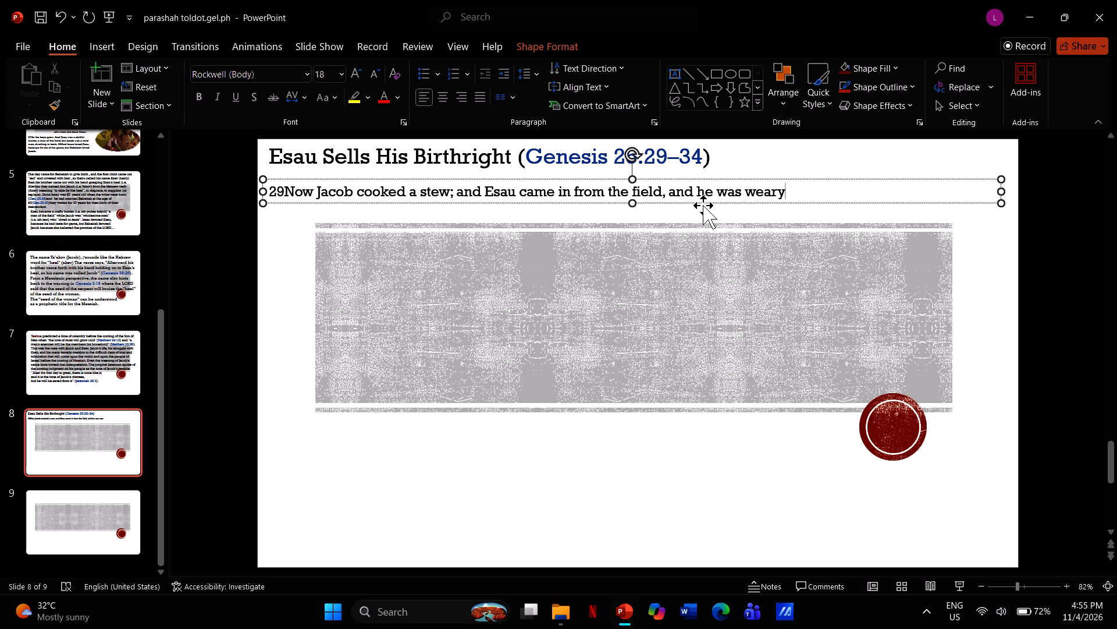
key("space")
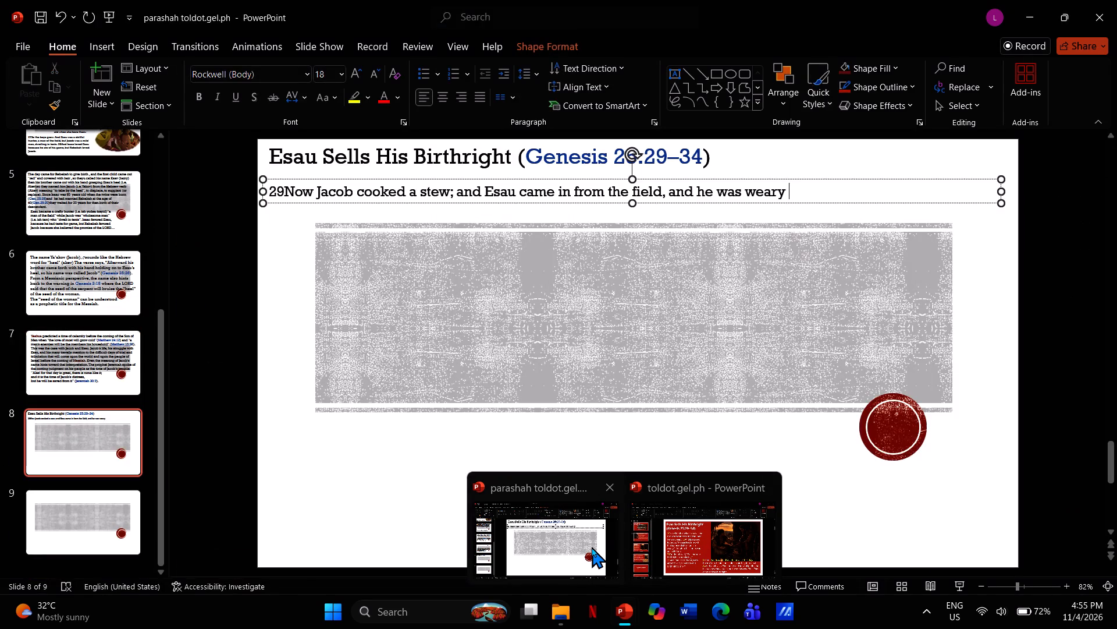
Start verse 30 on the same line of slide 8's text with "30and Esau said to Jacob".
left_click(592, 547)
type("30")
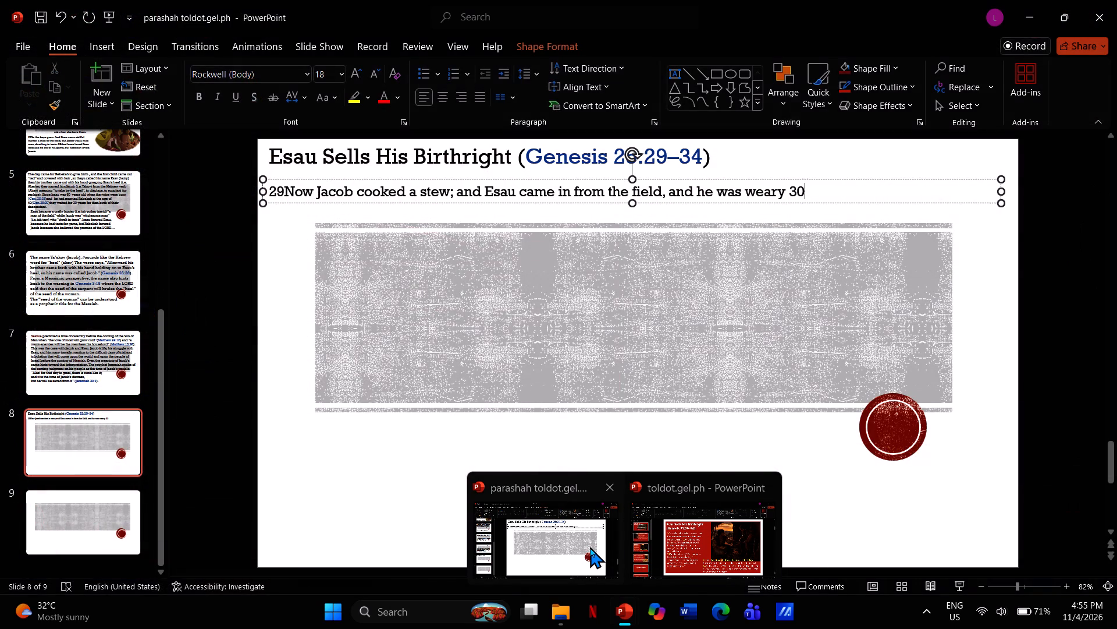
type("and")
key("space")
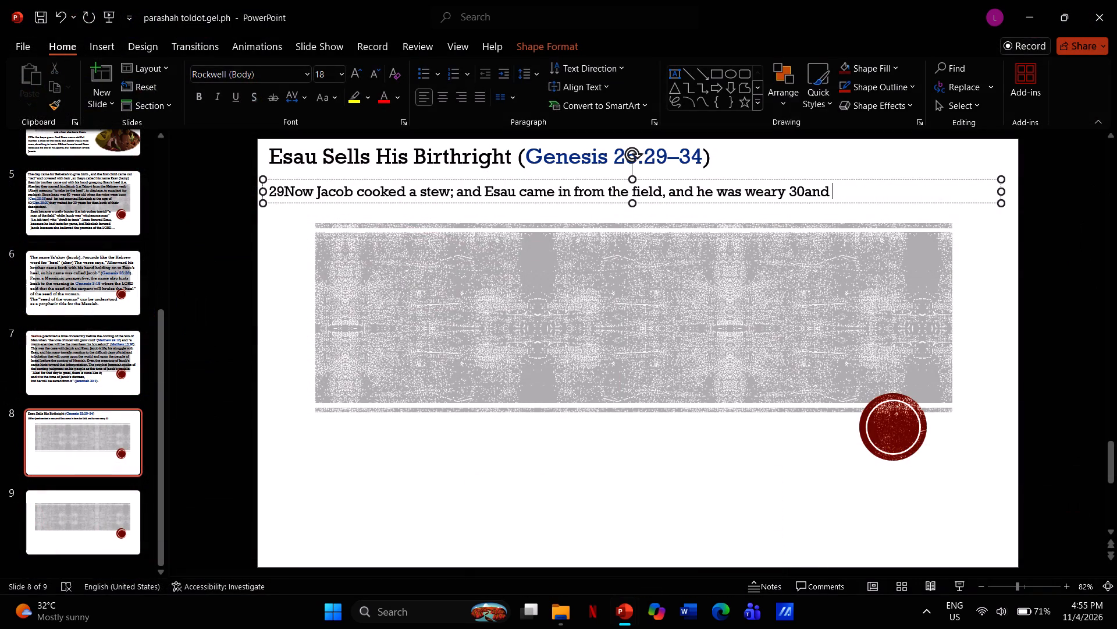
type("Esau")
key("space")
type("said to Jacob")
key("space")
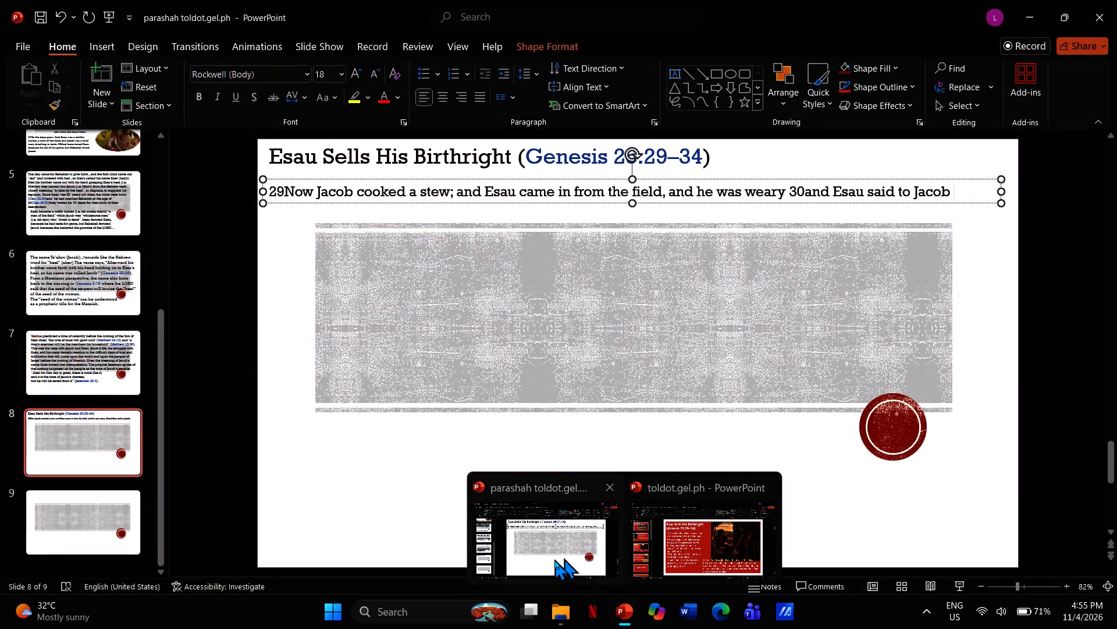
Continue verse 30 after "Jacob" with a comma, an opening quotation mark and "please feed me with that red stew".
left_click(554, 559)
key("BackSpace")
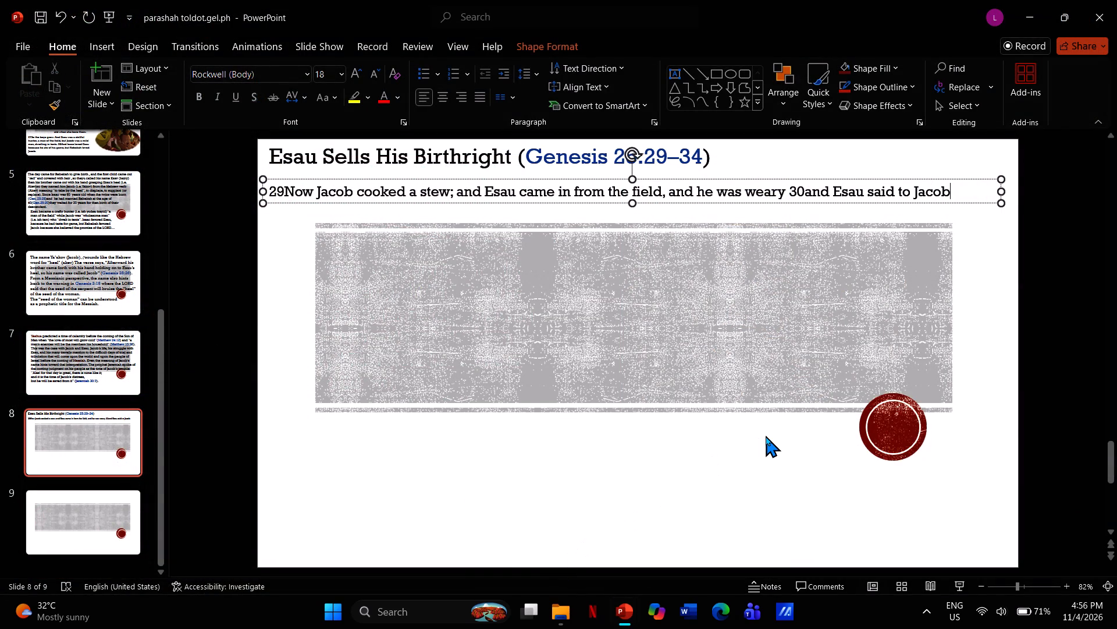
type(",")
key("space")
type("\"please")
key("space")
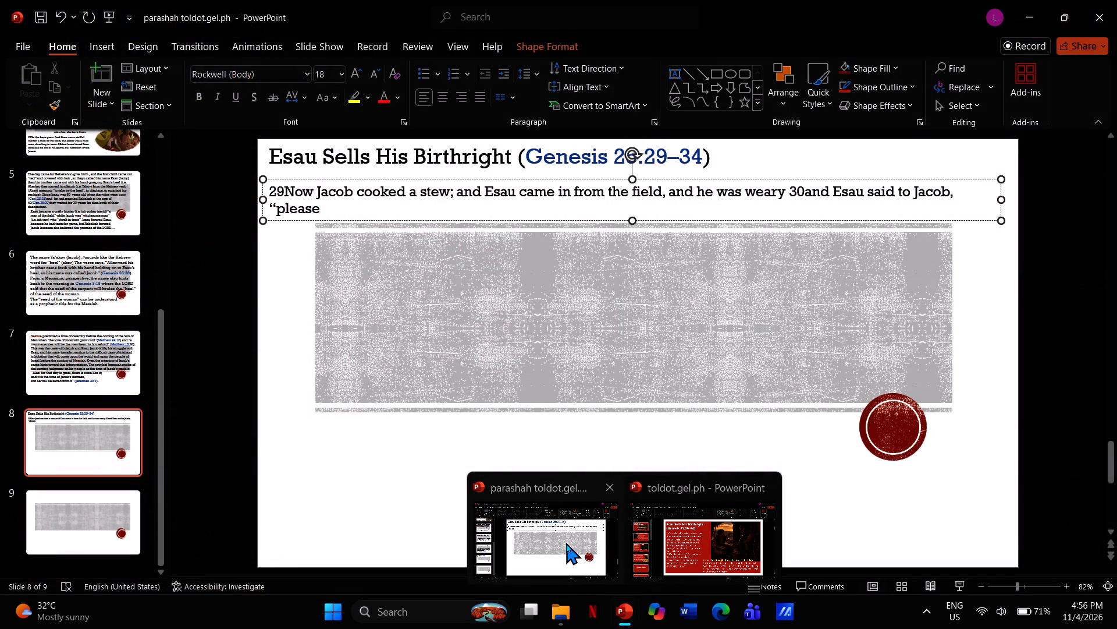
type("feed me with that red stew")
key("space")
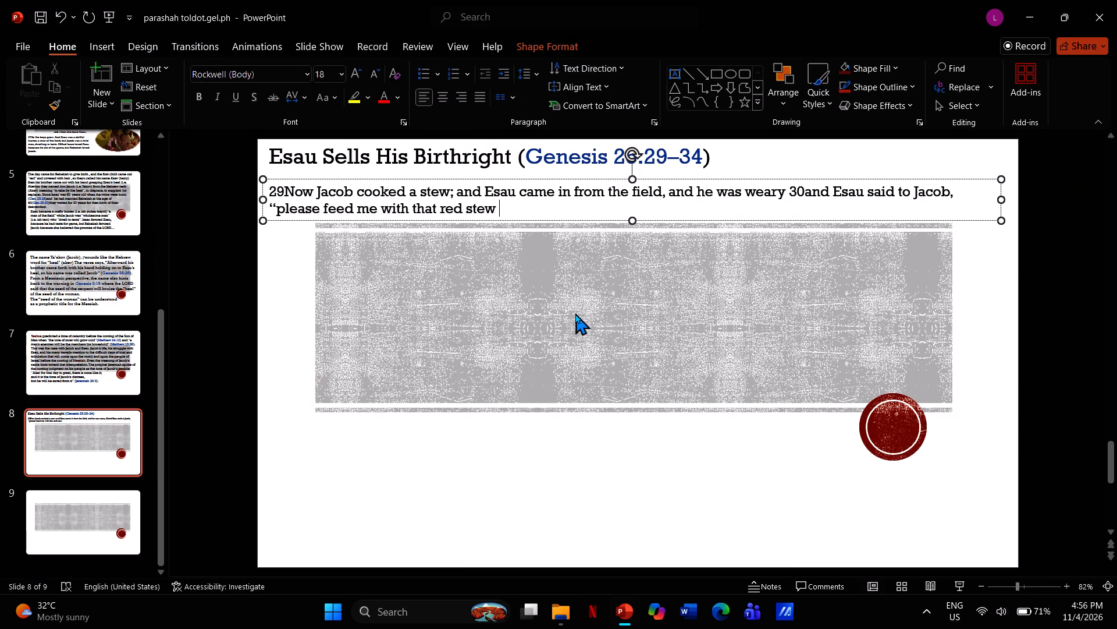
Insert the word "same" before "red stew" in verse 30.
key("Left")
key("Left")
key("Left")
key("Left")
key("Left")
key("Left")
key("Left")
key("Left")
key("Left")
type("same")
key("space")
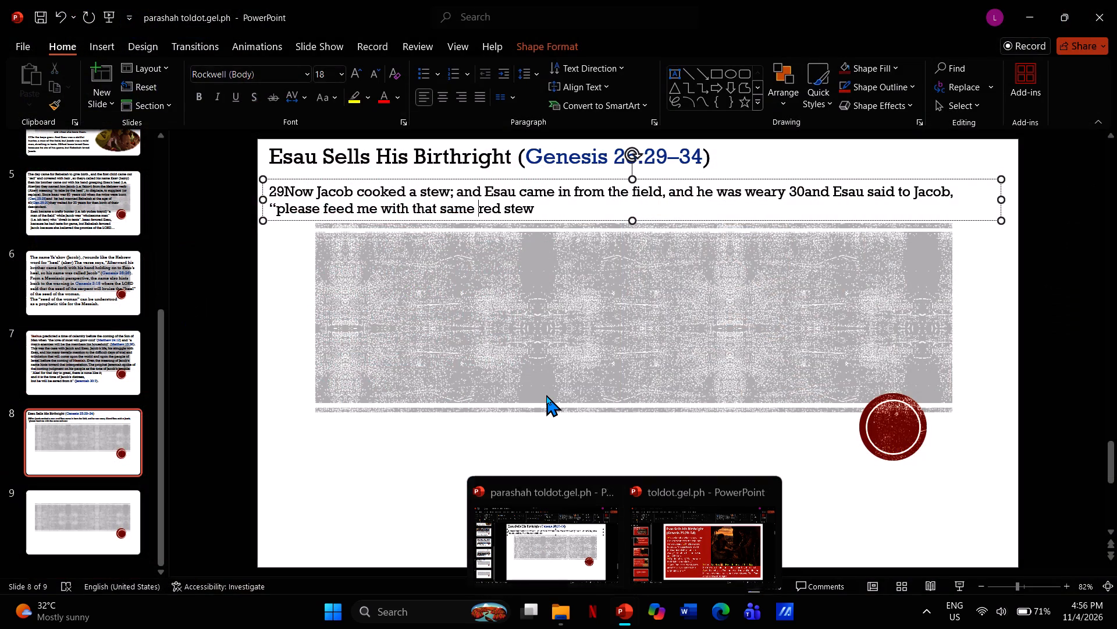
Continue verse 30 directly after "stew" with ", for I am weary" and a closing quotation mark.
left_click(537, 210)
key("BackSpace")
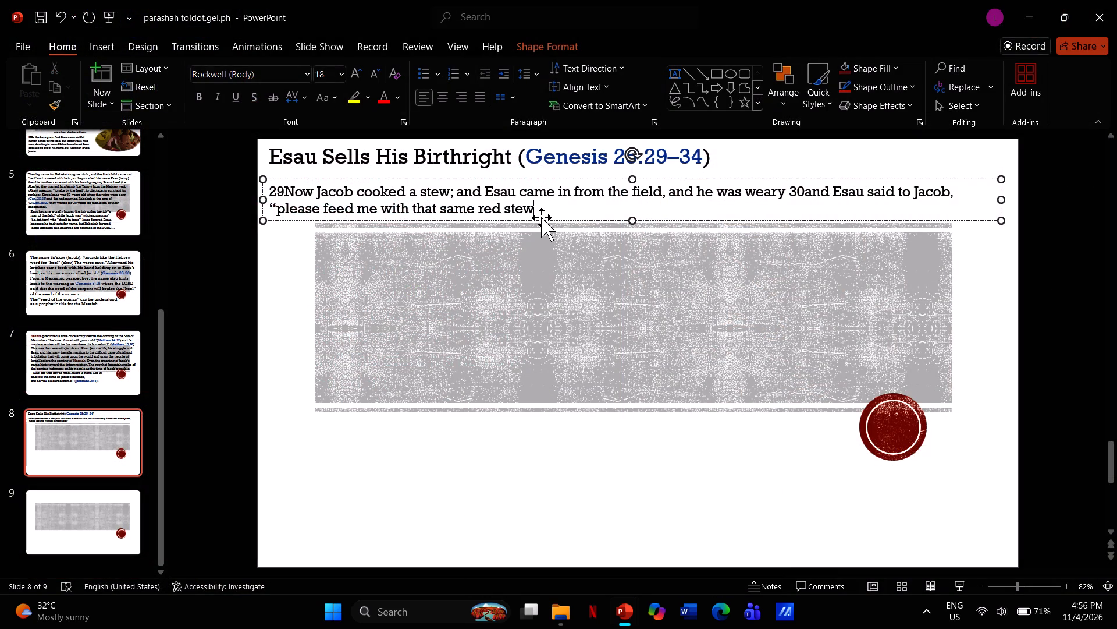
type(", for i am")
key("space")
type("weary")
key("space")
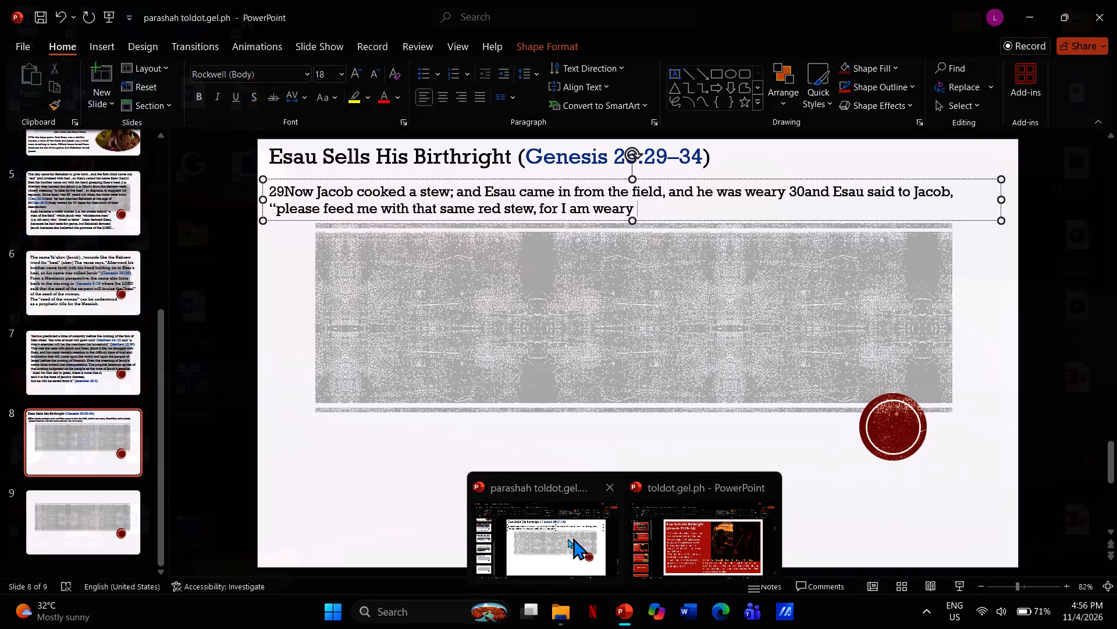
key("BackSpace")
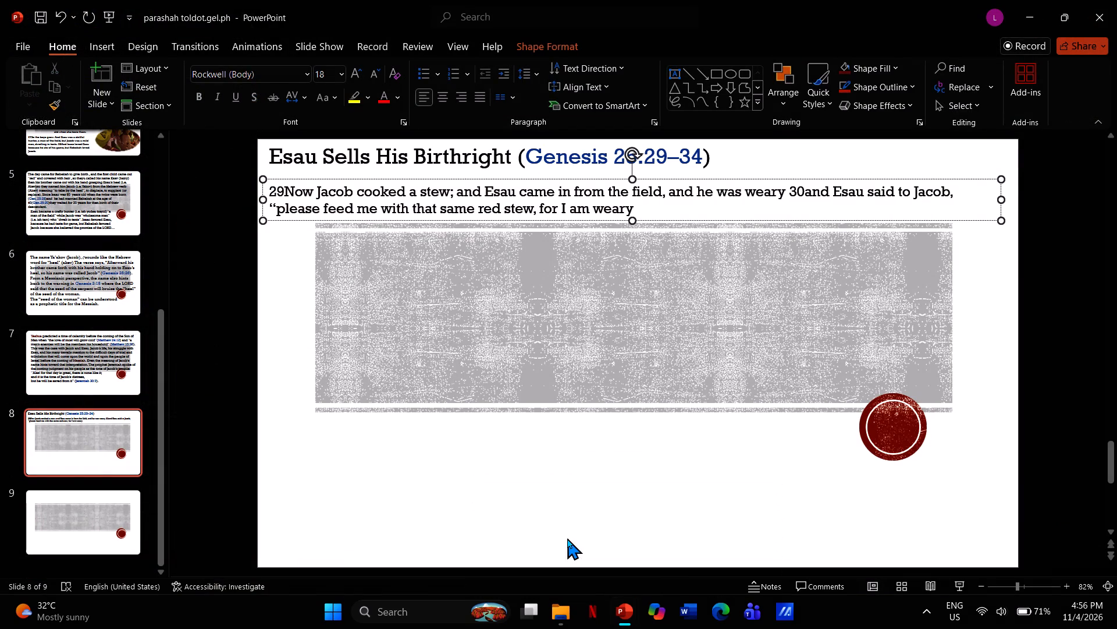
key("shift+quotedbl")
key("space")
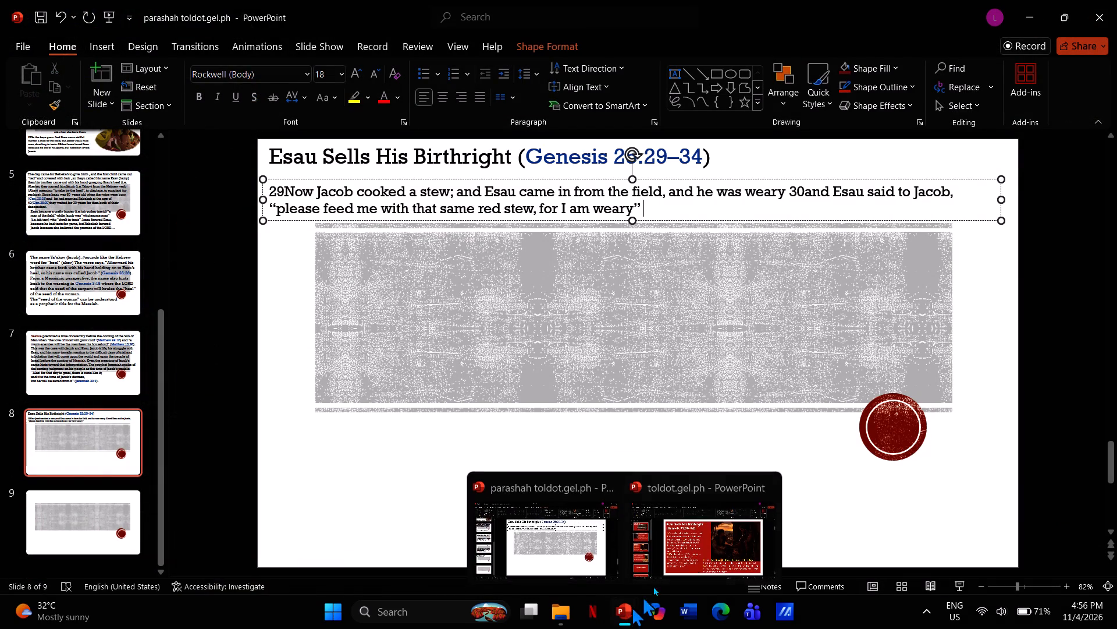
Check the reference slide in toldot.gel.ph and continue slide 8's verse 30 with "therefore his name was called Edom".
left_click(695, 551)
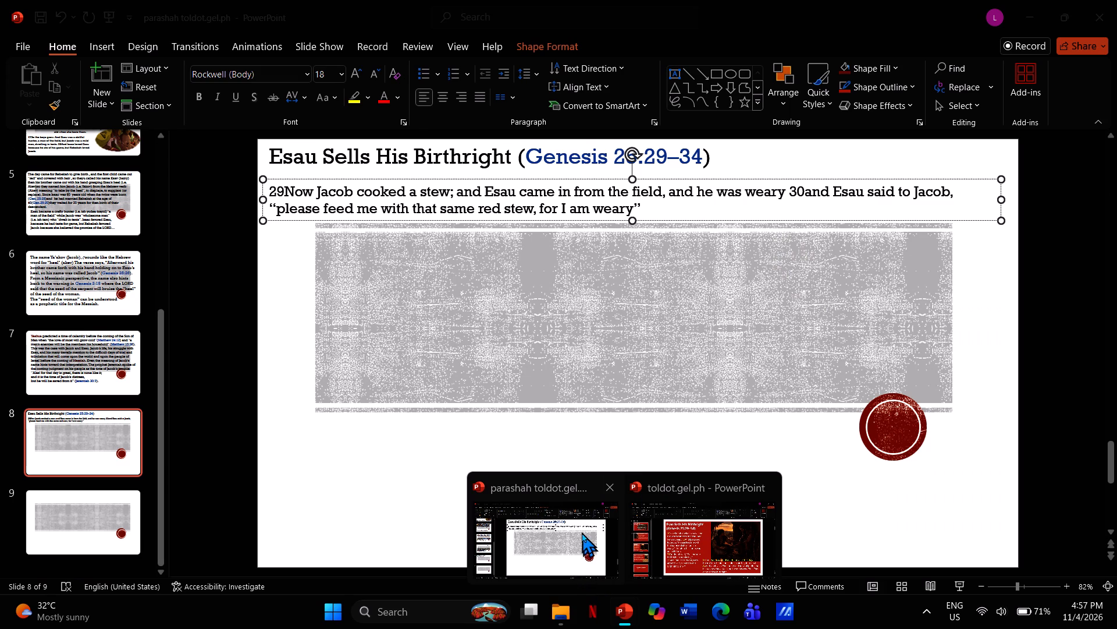
left_click(563, 529)
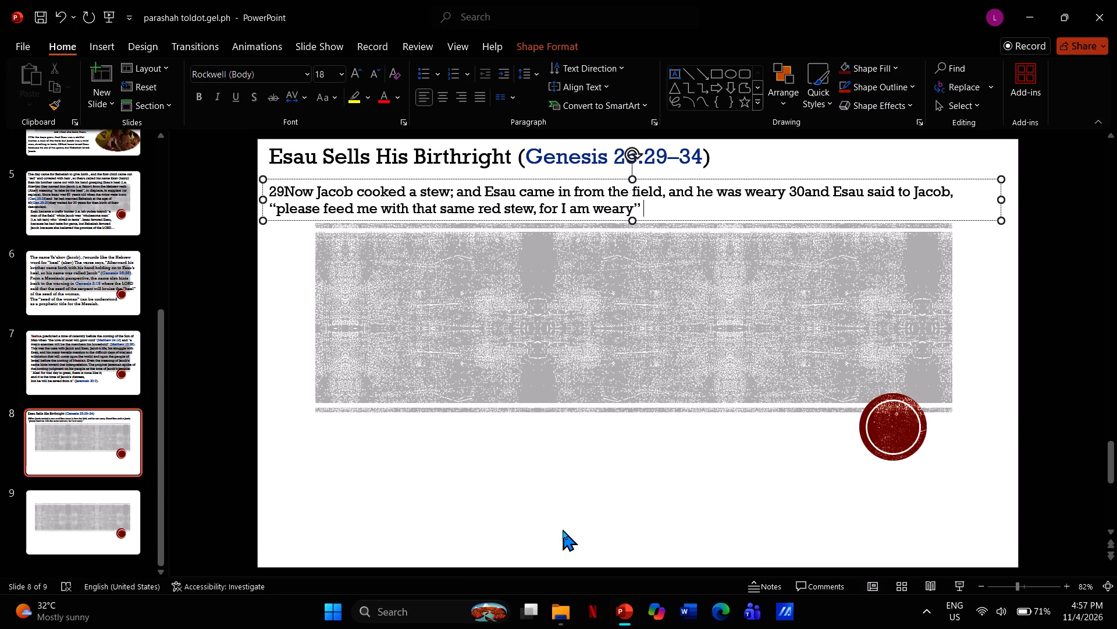
type("therefore")
key("space")
type("his name")
key("space")
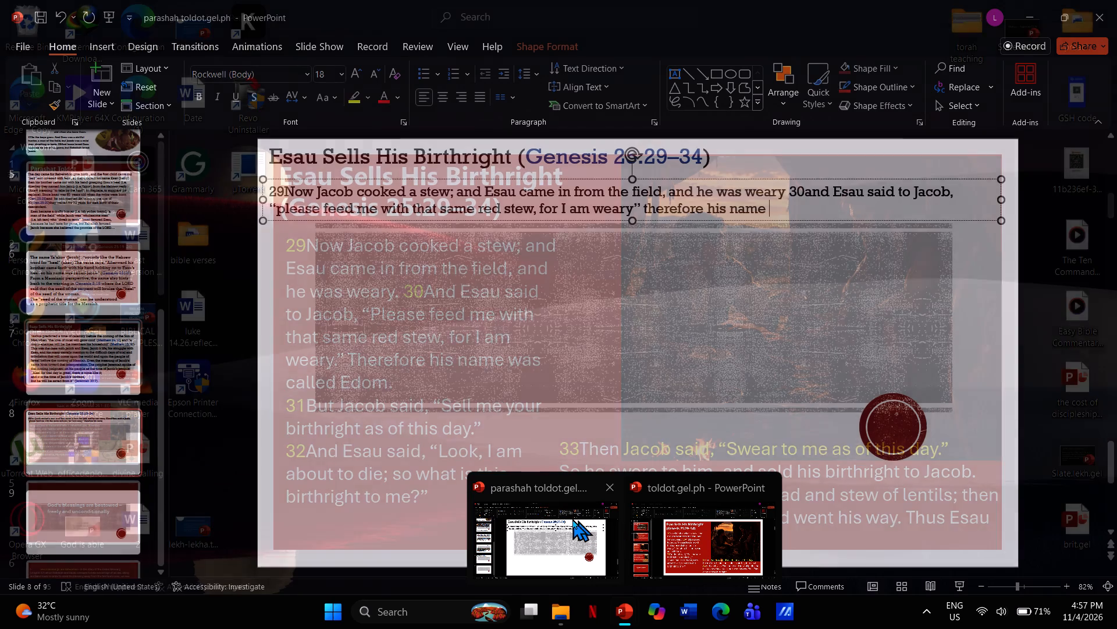
type("was called")
key("space")
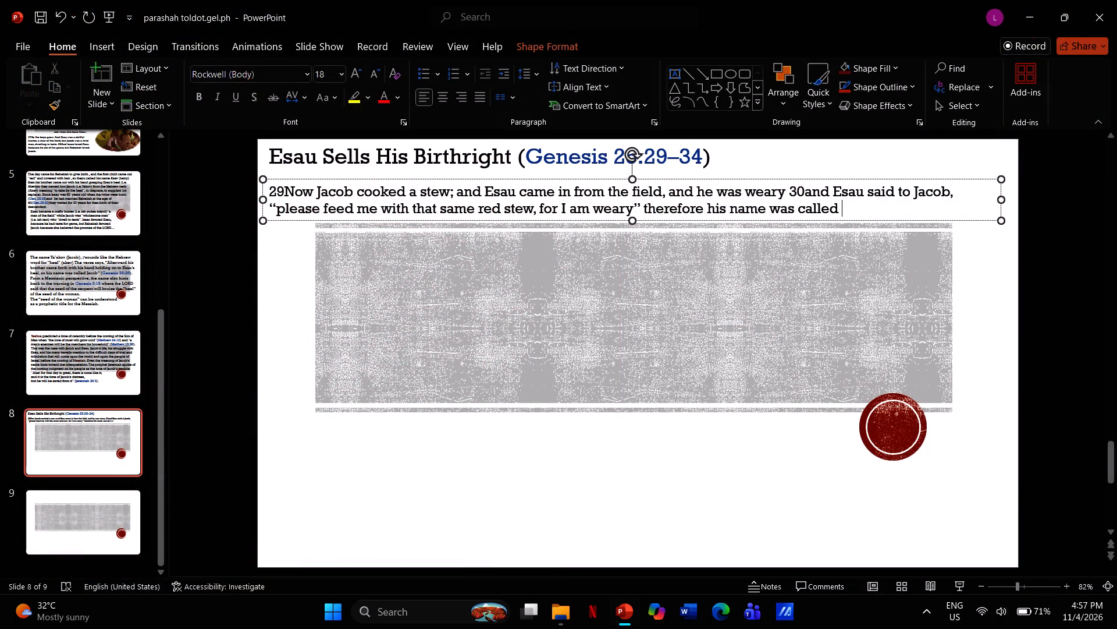
type("Edom")
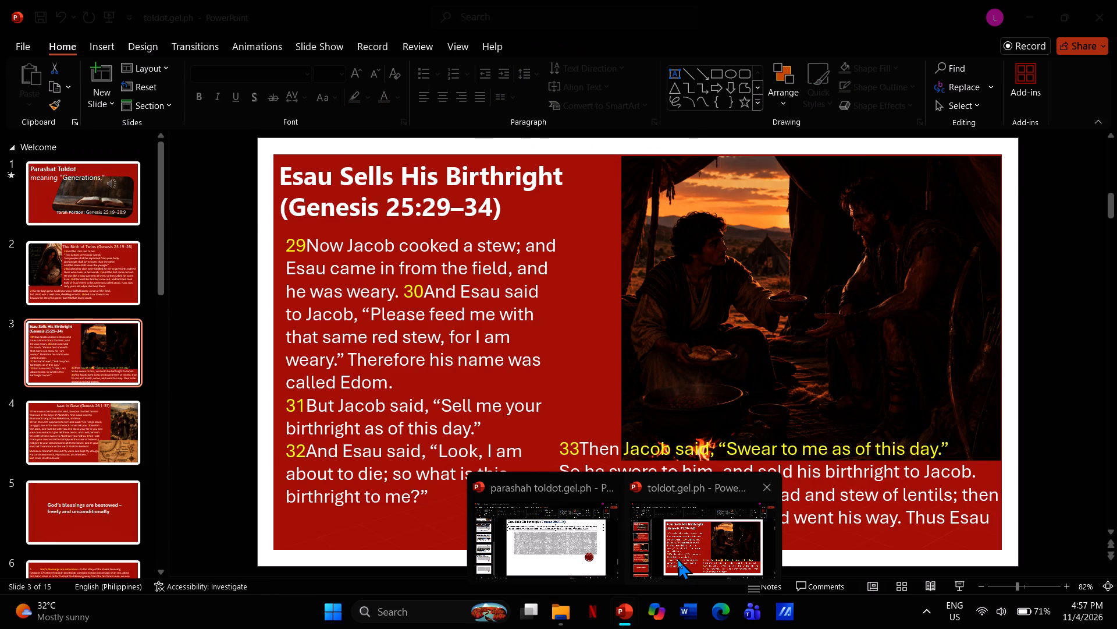
End verse 30 on slide 8 with a period and add: 31but Jacob said, "sell me your birthright as of this day".
left_click(571, 542)
type(". 31")
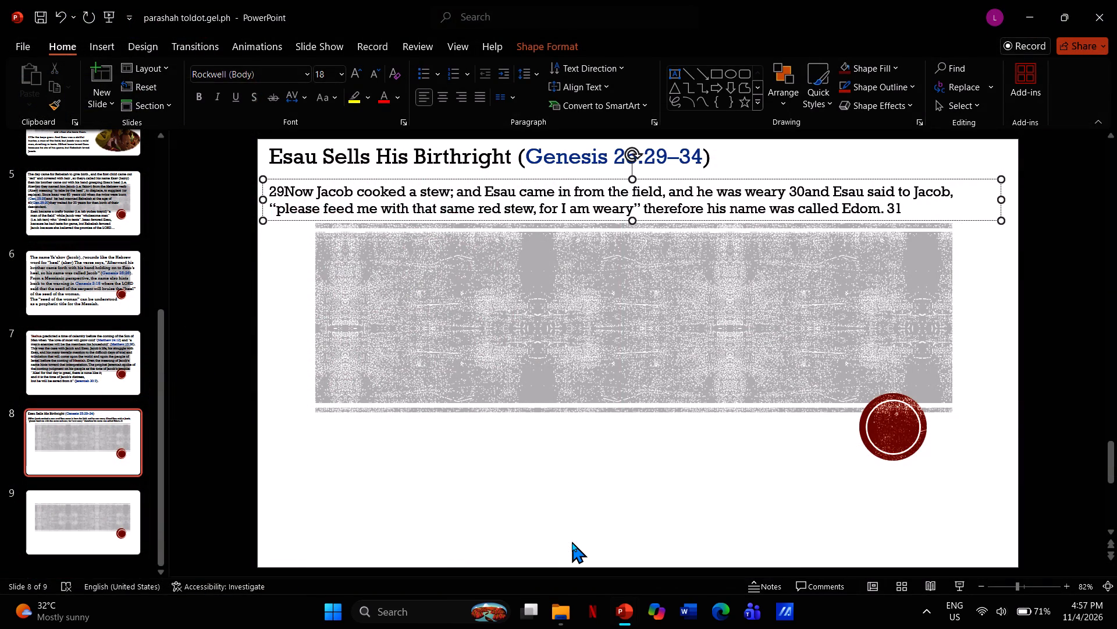
type("but Jacob")
key("space")
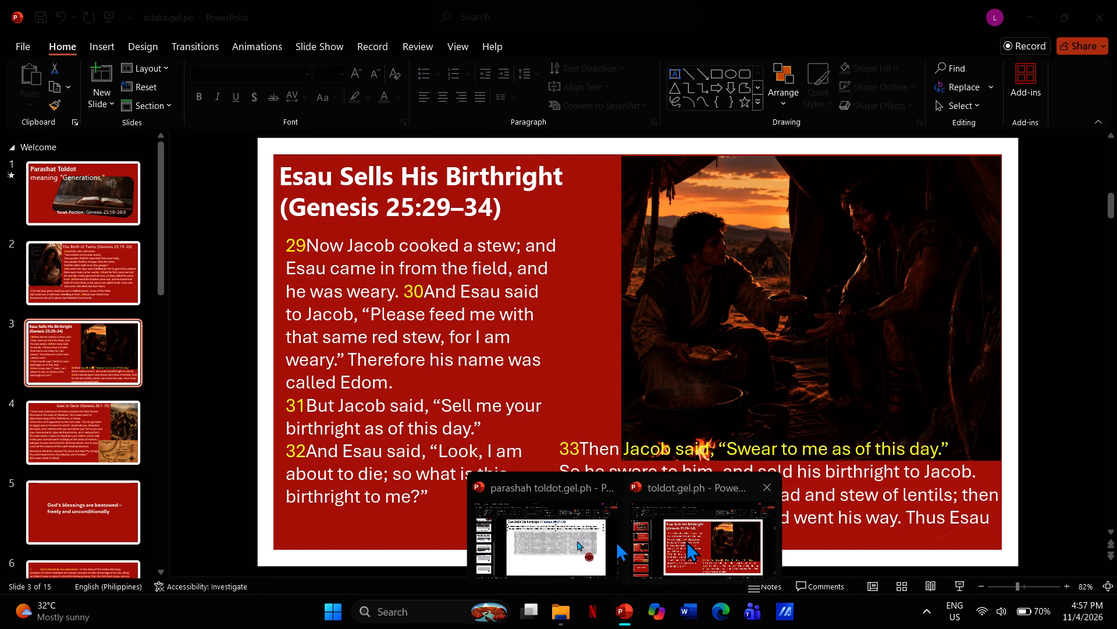
type("said,")
key("space")
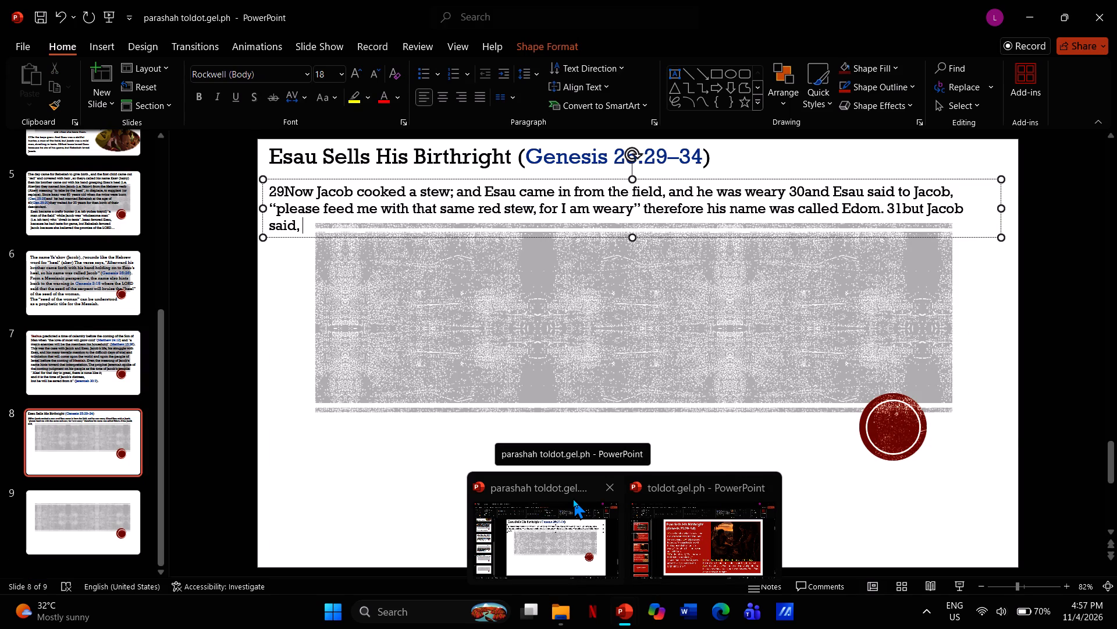
key("shift+quotedbl")
type("sell me your birthright")
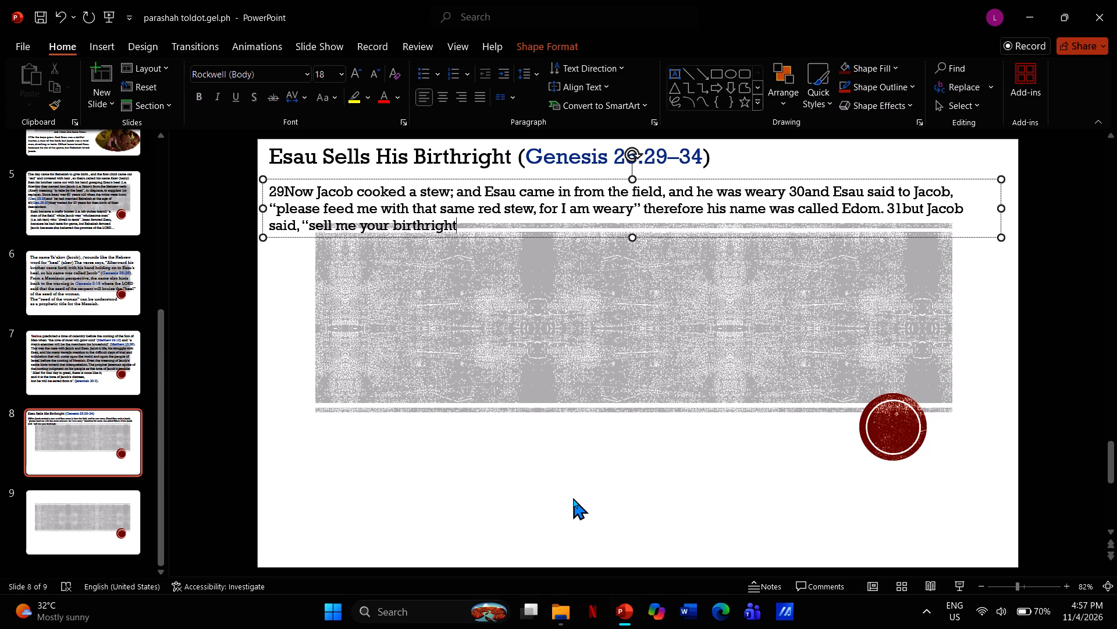
key("space")
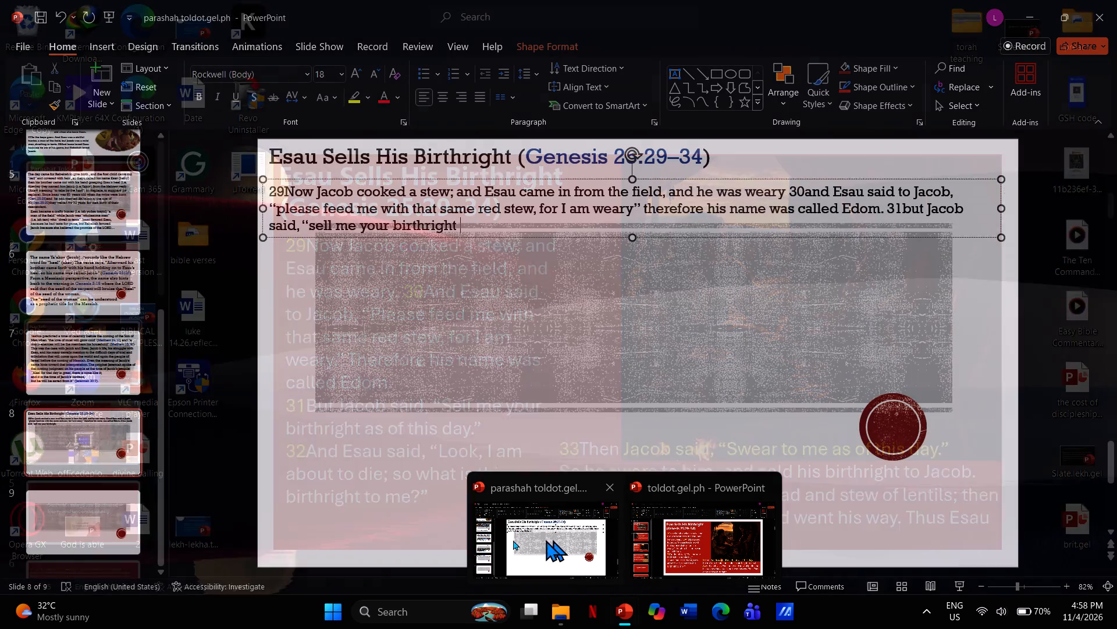
type("as of this day")
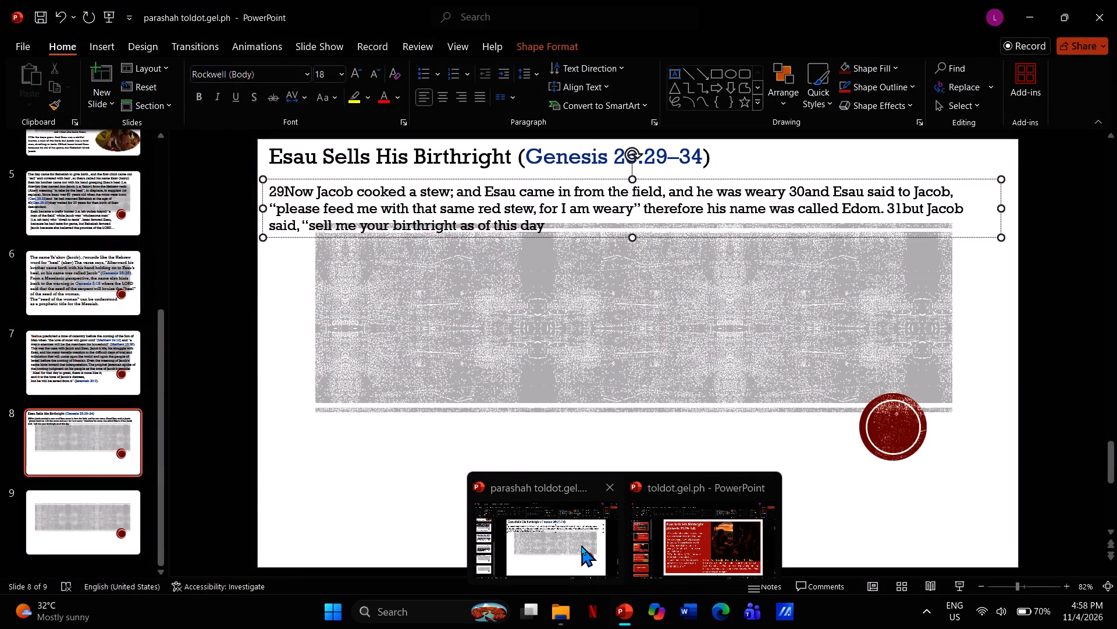
key("shift+quotedbl")
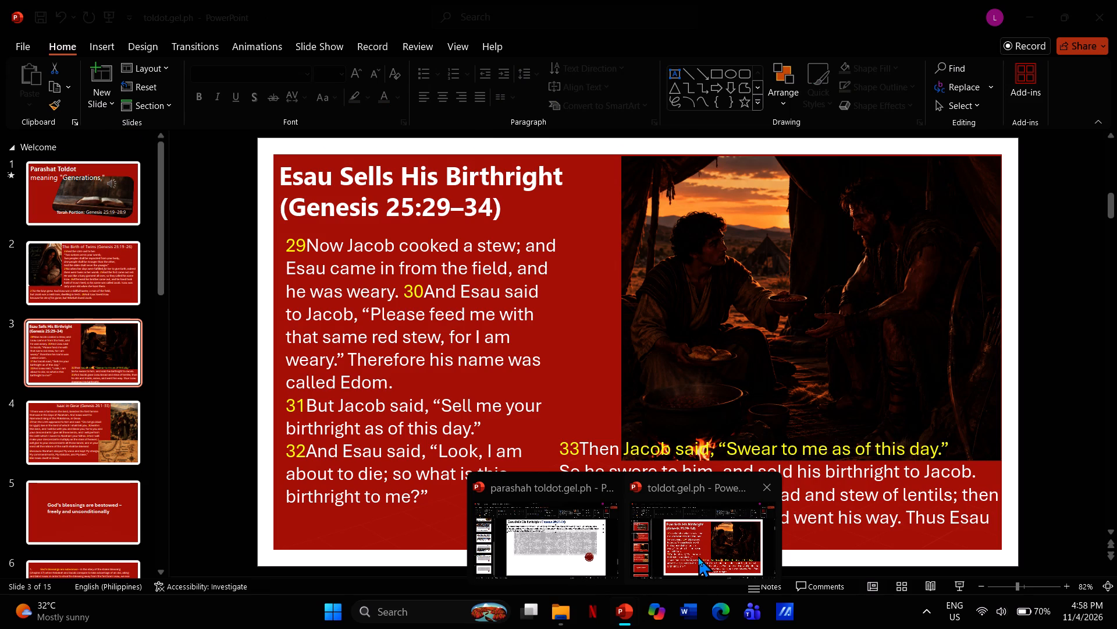
Add verse 32 after verse 31: 32And Esau said, "look, I am about to die; so what is this birthright for me".
left_click(570, 550)
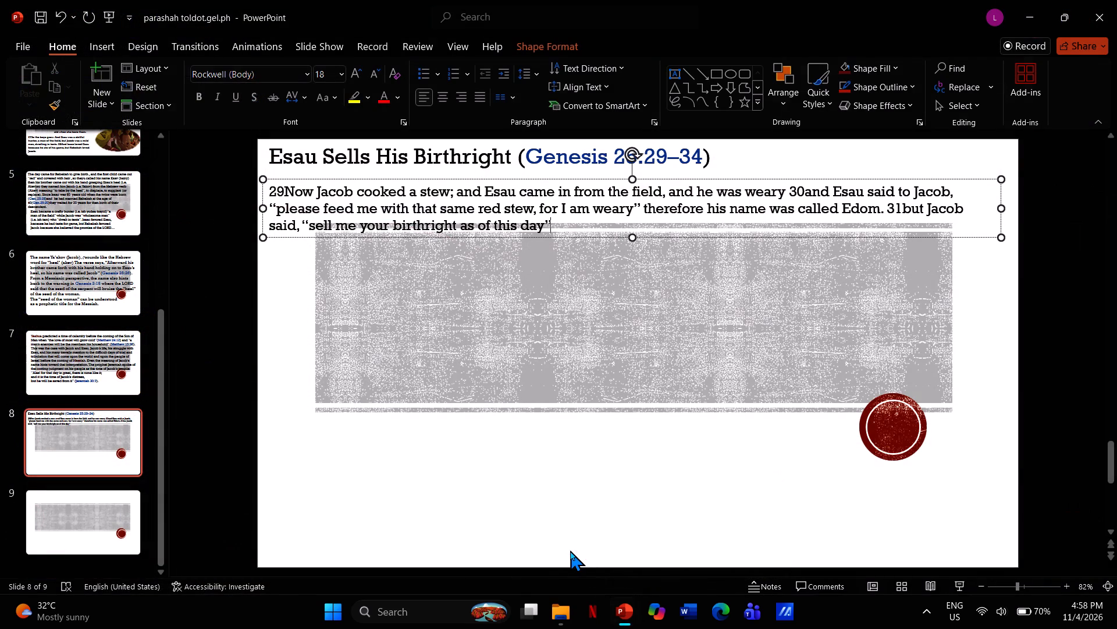
key("space")
type("32")
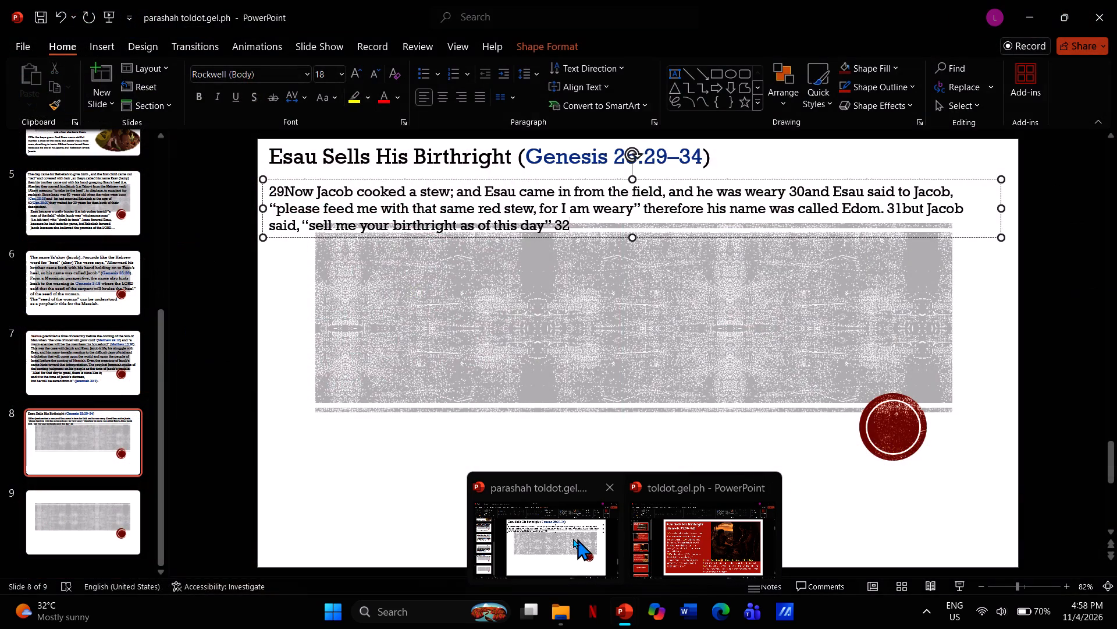
type("And Esau said")
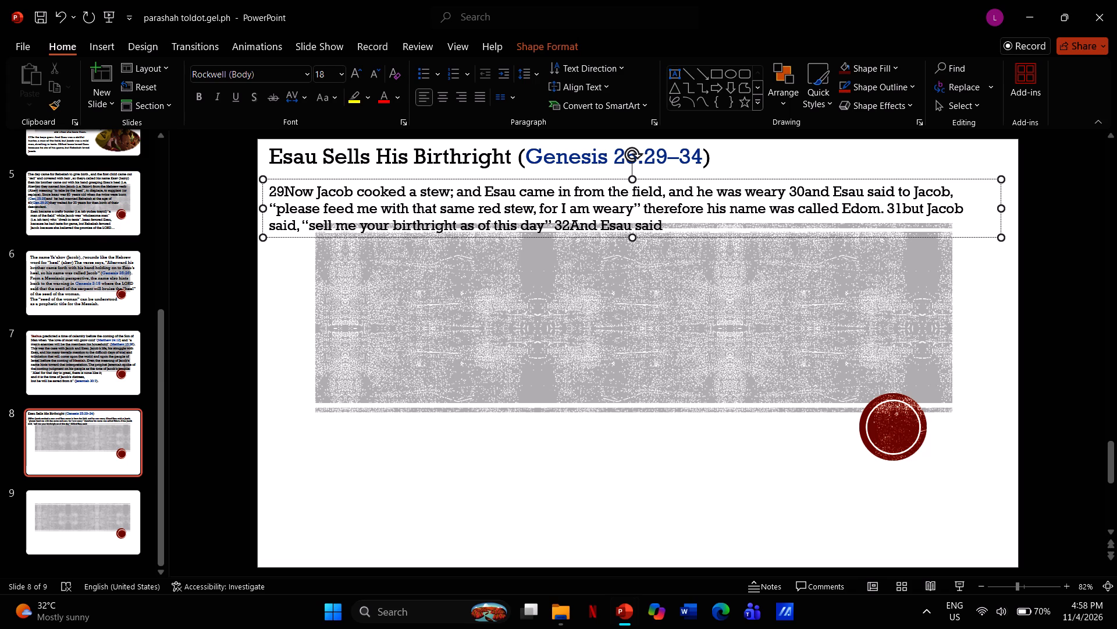
type(",")
key("space")
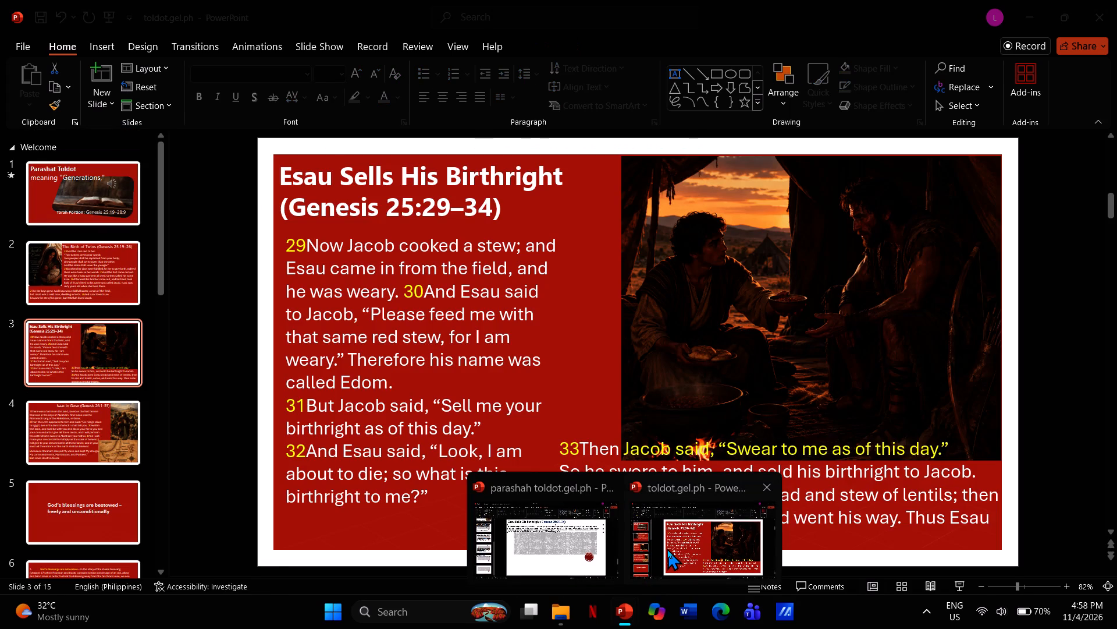
type("\"look")
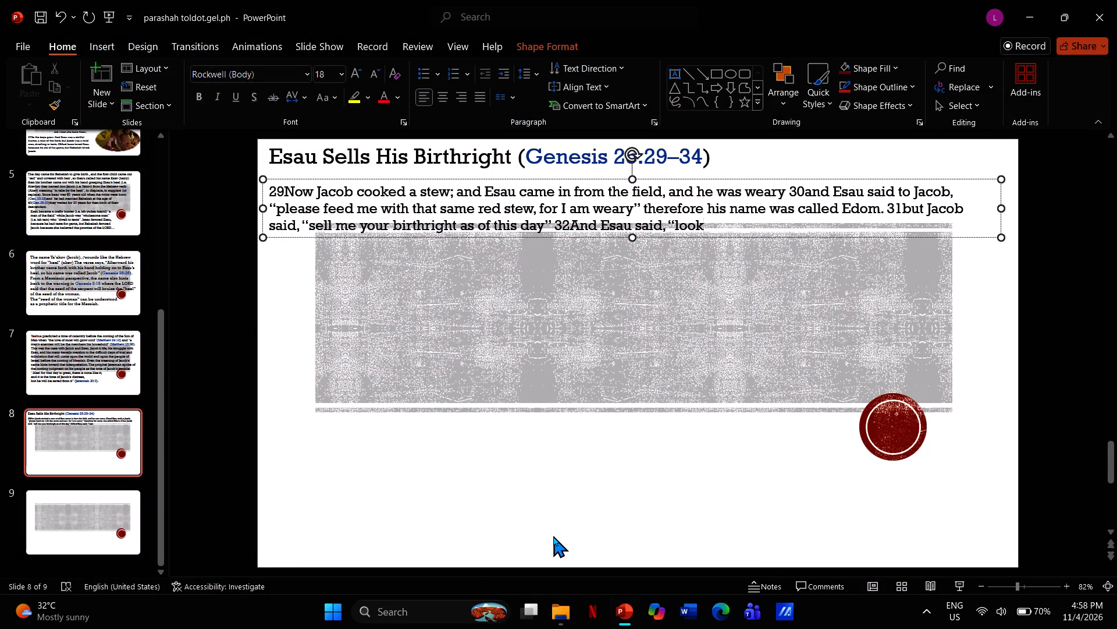
type(", i am about to die")
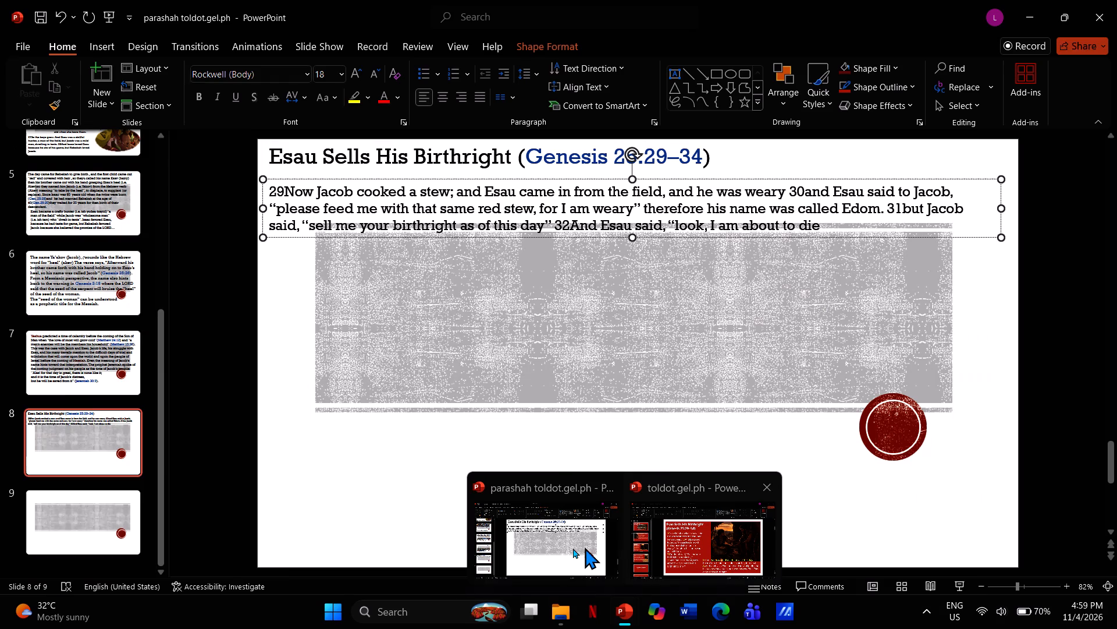
type("; so what")
key("space")
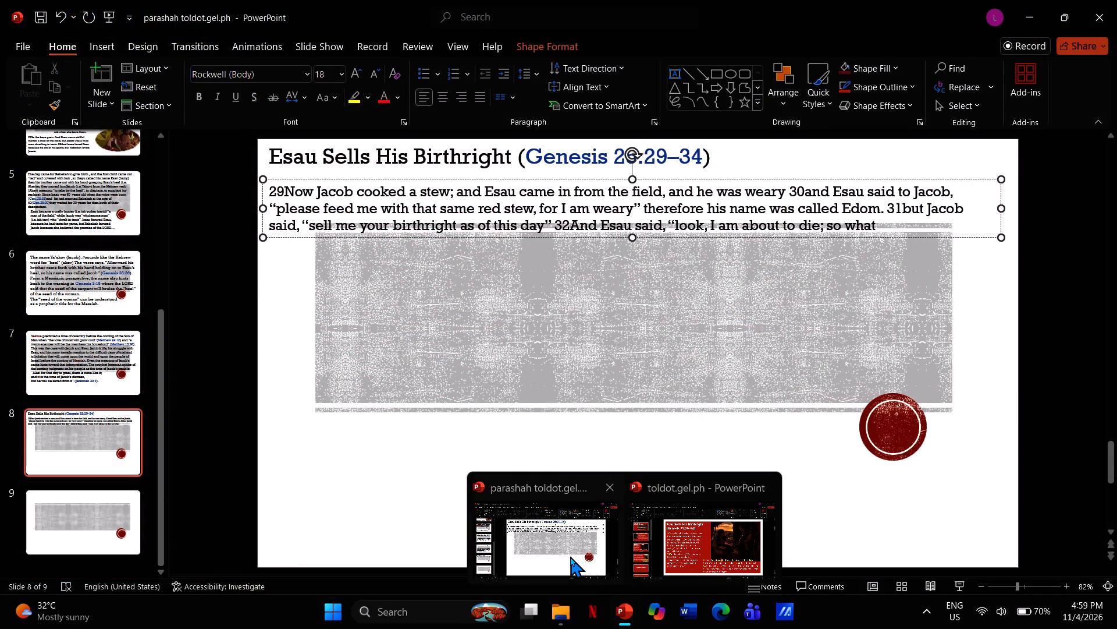
left_click(570, 556)
type("is this birthright for me")
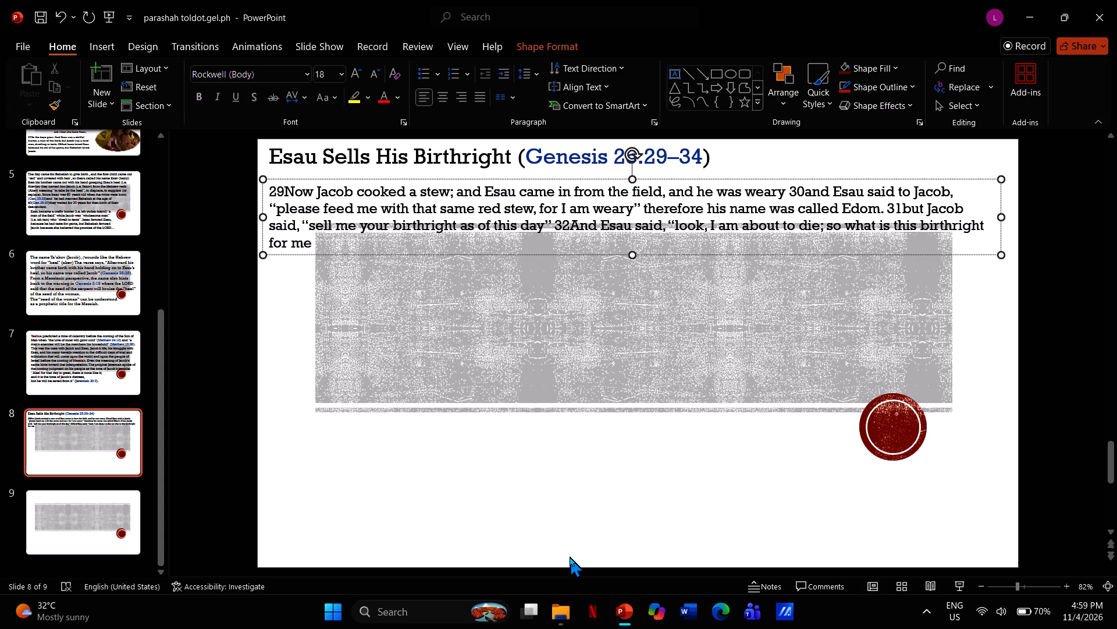
key("shift+quotedbl")
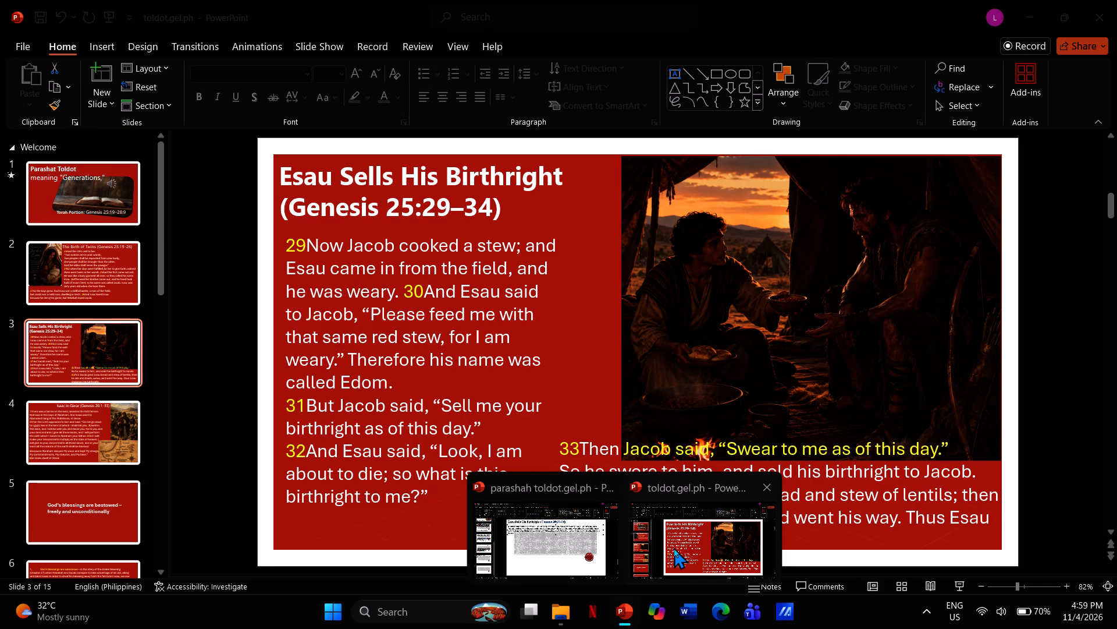
Narrow slide 8's verse text box from its right edge so it occupies only about the left third of the slide.
left_click(570, 544)
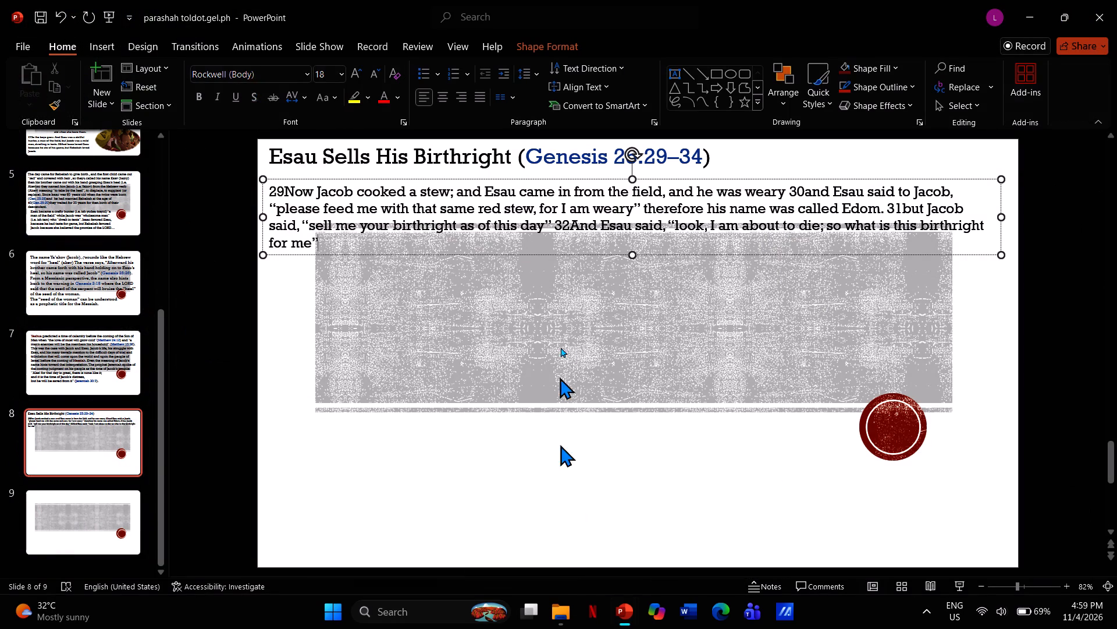
left_click_drag(1001, 219, 862, 238)
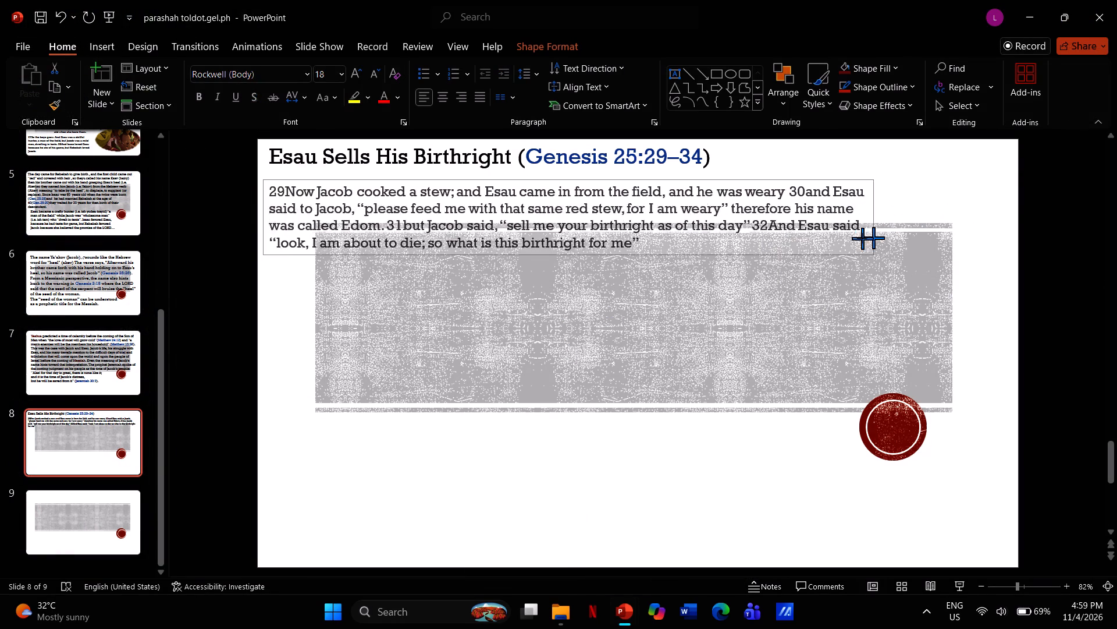
left_click_drag(862, 238, 549, 259)
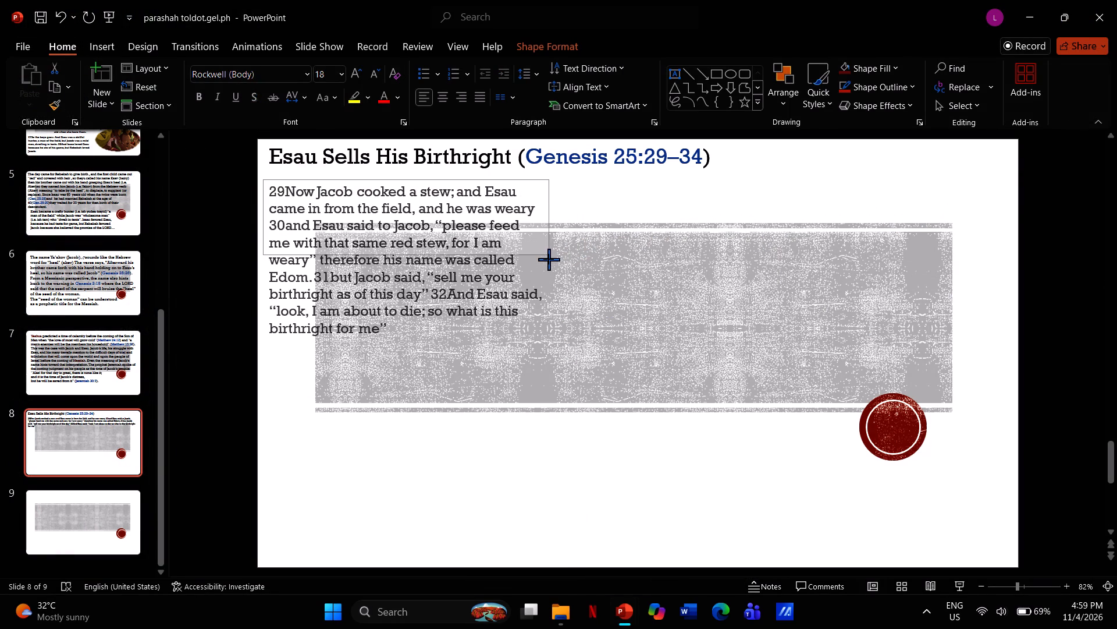
left_click_drag(549, 259, 543, 260)
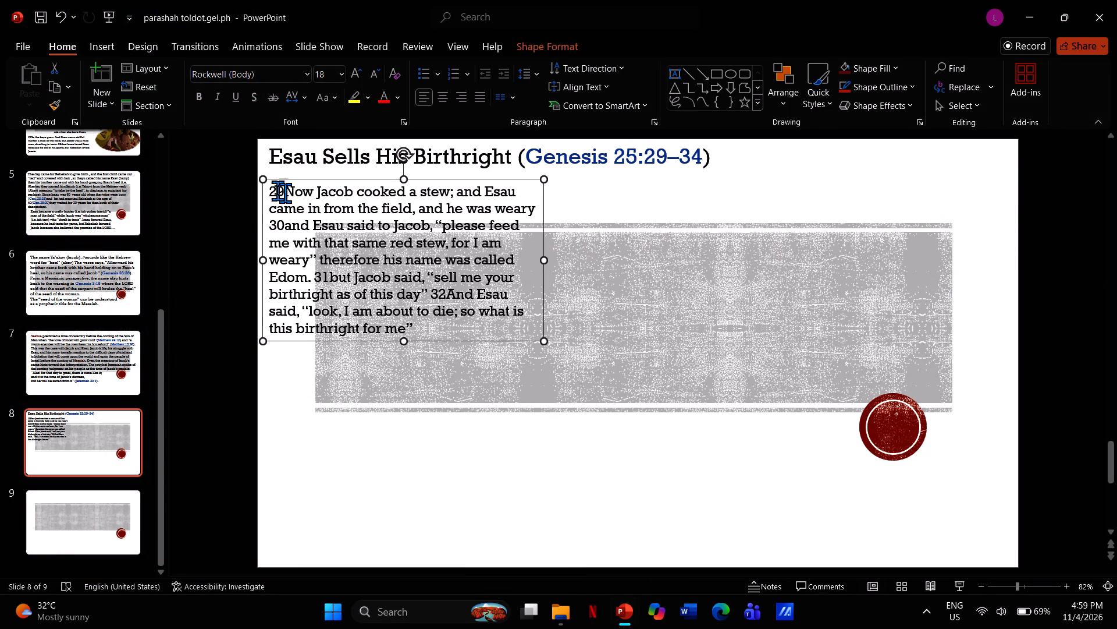
Enlarge all the verse text in slide 8's text box to font size 28.
left_click_drag(272, 192, 414, 327)
key("ctrl+bracketright")
key("ctrl+bracketright")
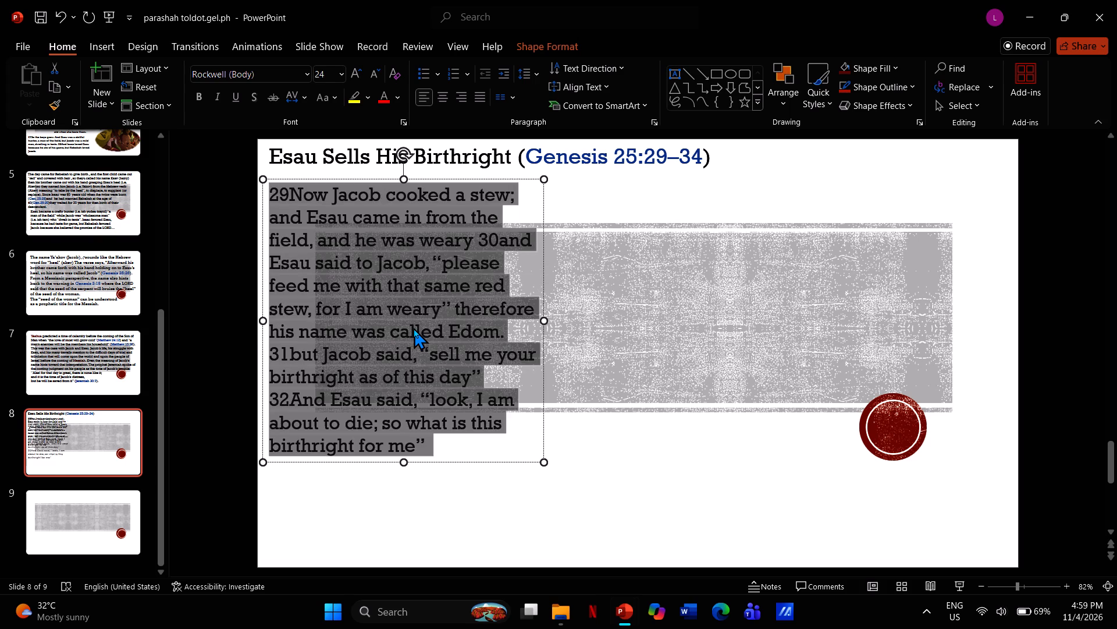
key("ctrl+bracketright")
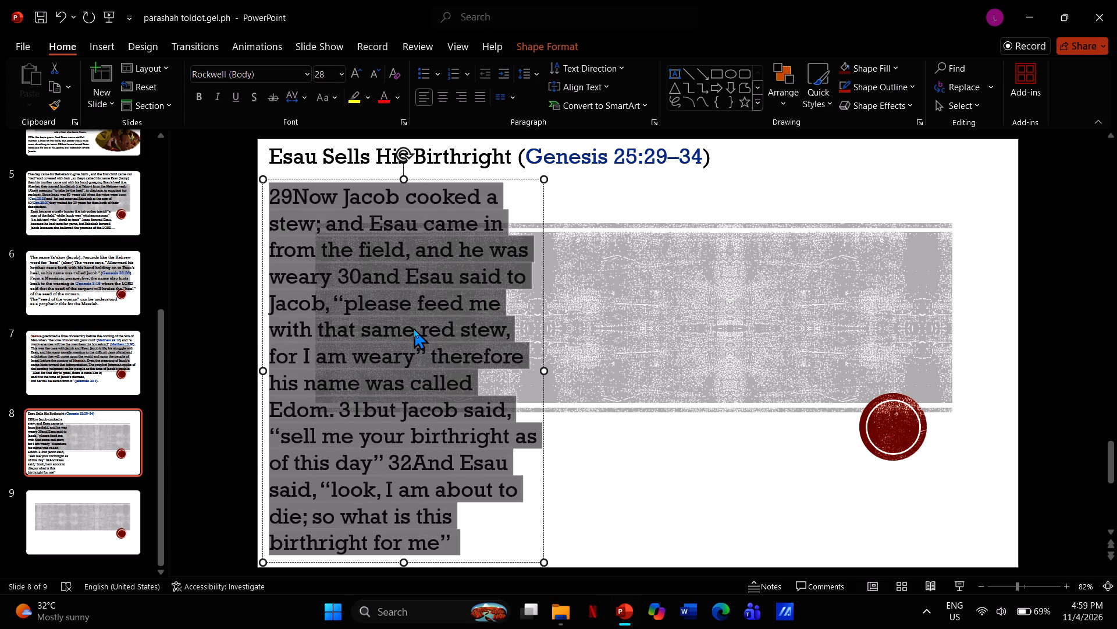
Reduce the verse number 29 to font size 16 and colour it red.
left_click(278, 199)
left_click_drag(270, 196, 289, 203)
key("ctrl+bracketleft")
key("ctrl+bracketleft")
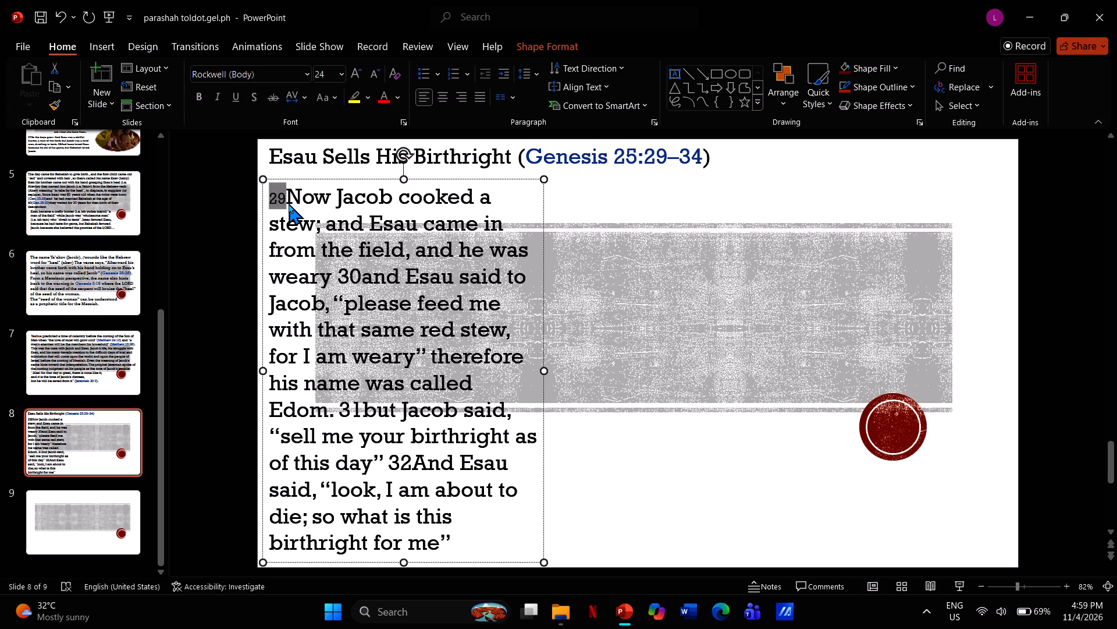
key("ctrl+bracketleft")
key("ctrl+bracketleft")
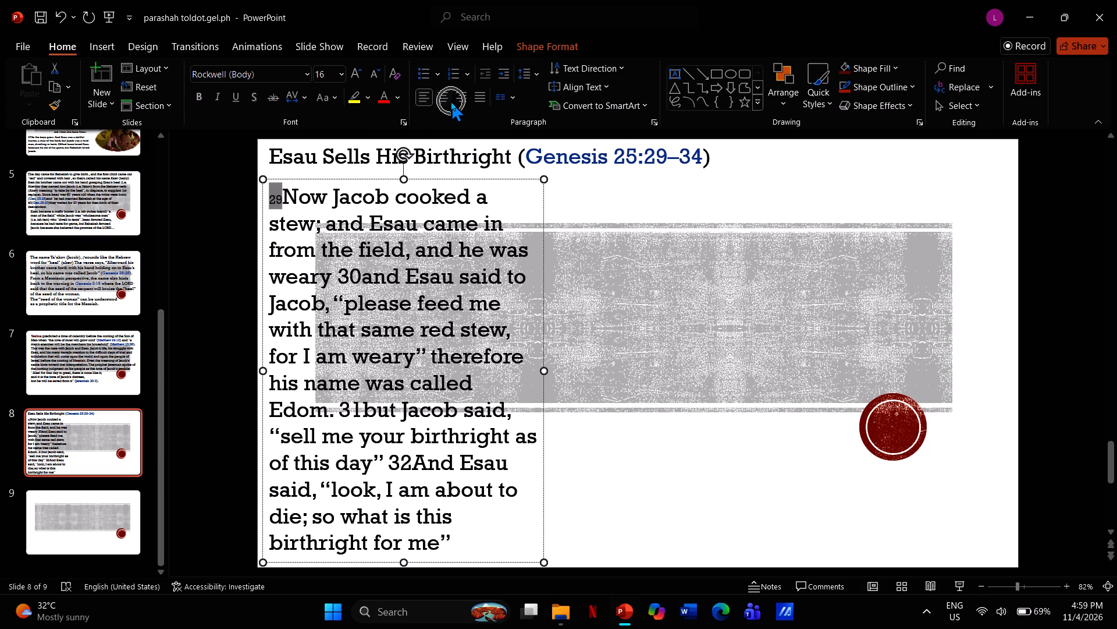
left_click(382, 100)
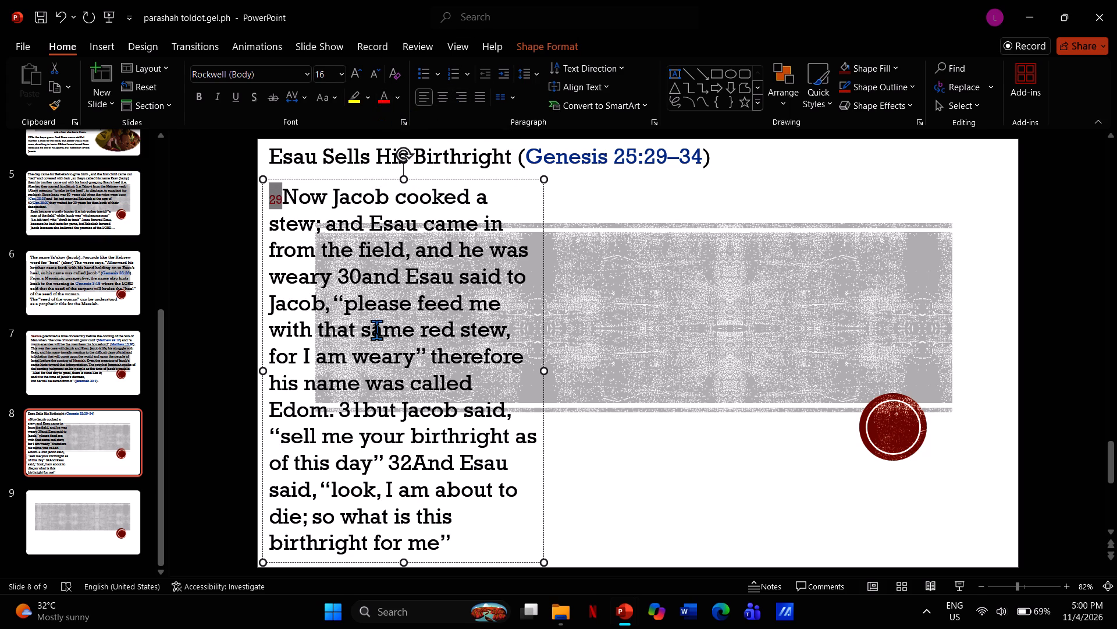
Colour the verse number 30 red and set its font size to 18.
left_click_drag(340, 276, 358, 282)
left_click(387, 91)
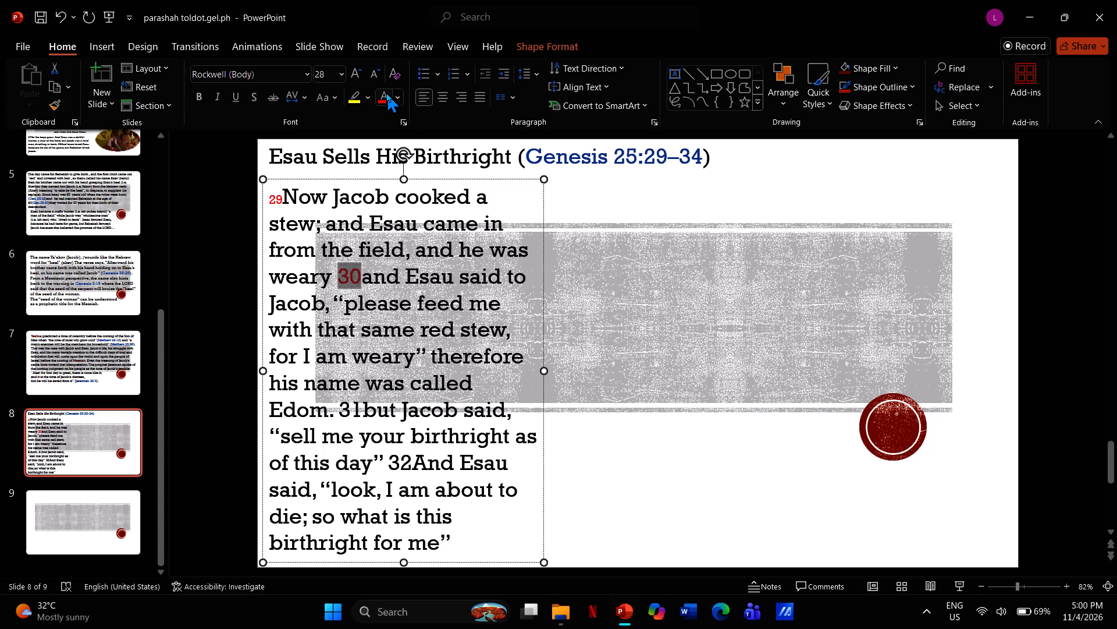
key("ctrl+bracketleft")
key("ctrl+bracketleft")
key("ctrl+bracketleft")
key("ctrl+bracketleft")
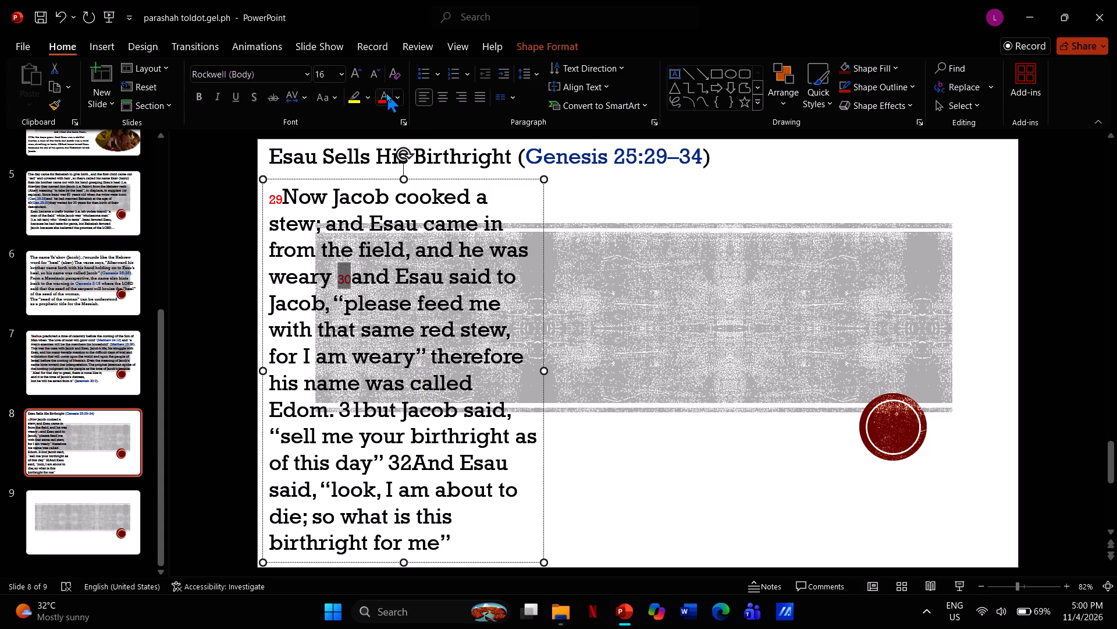
key("ctrl+bracketright")
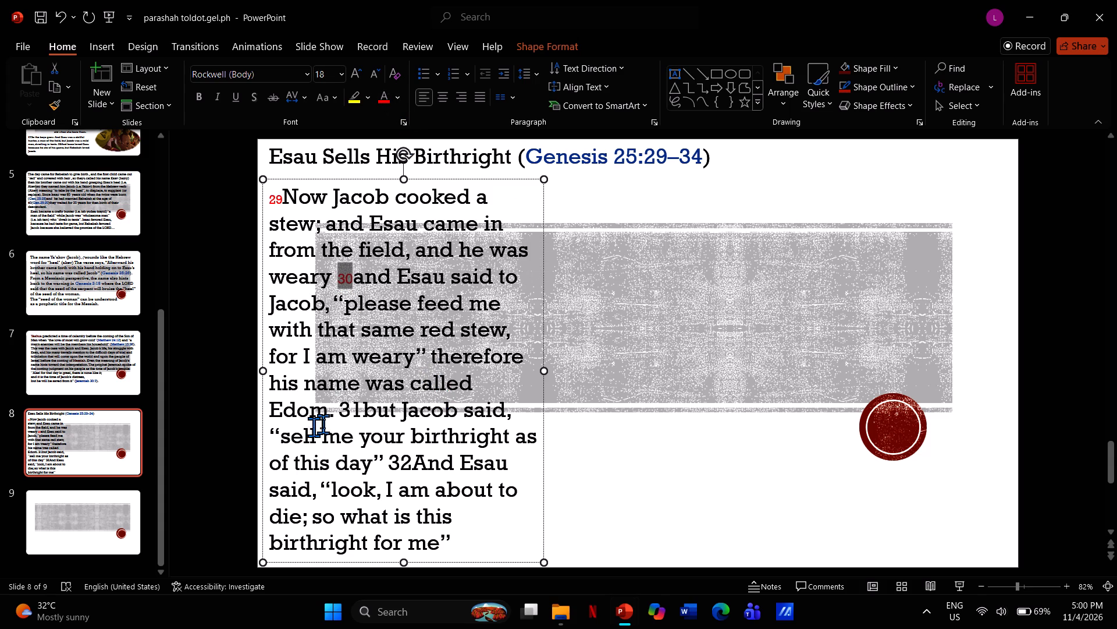
Reduce the verse number 31 to font size 18 and colour it red.
left_click_drag(339, 411, 360, 415)
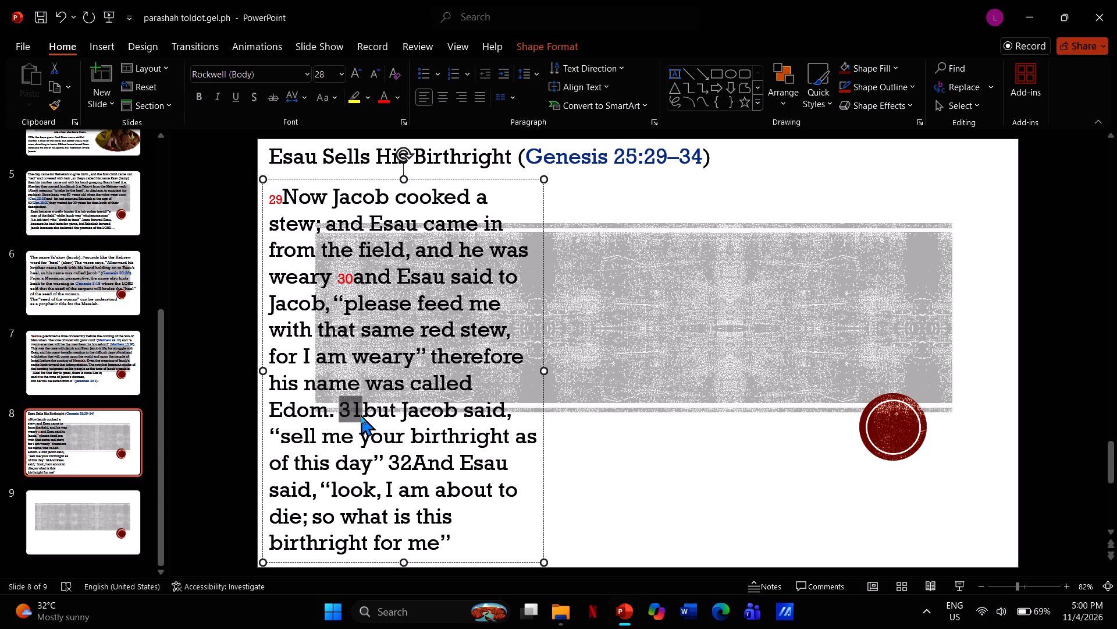
key("ctrl+bracketleft")
key("ctrl+bracketleft")
key("ctrl+bracketleft")
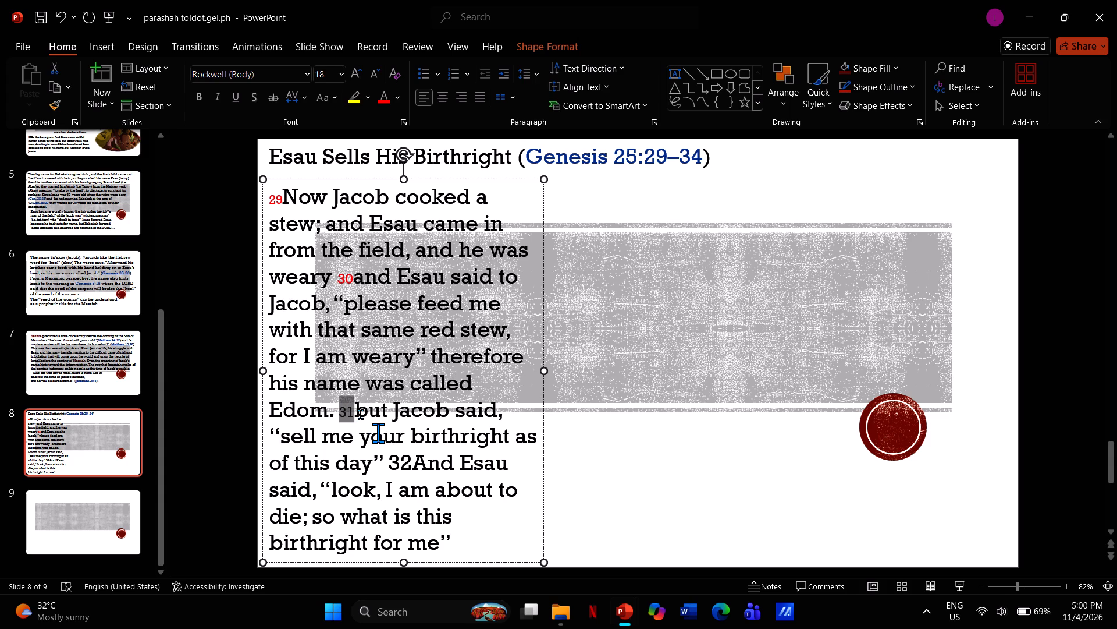
left_click(378, 91)
Reduce the verse number 32 to font size 18 and colour it red.
left_click_drag(392, 462, 410, 467)
key("ctrl+bracketleft")
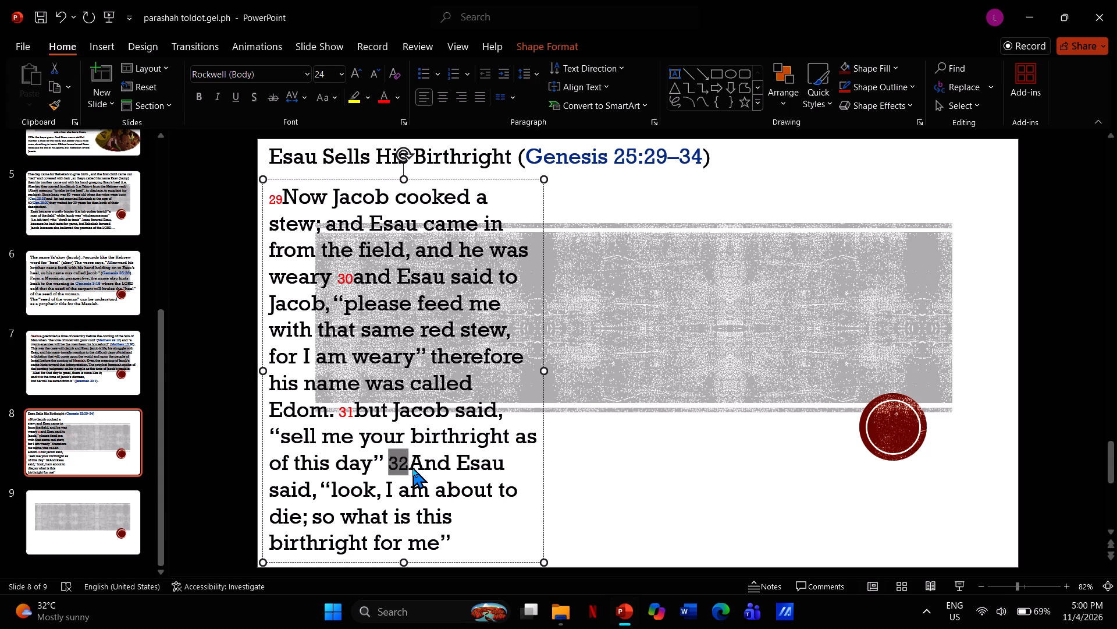
key("ctrl+bracketleft")
key("ctrl+bracketleft")
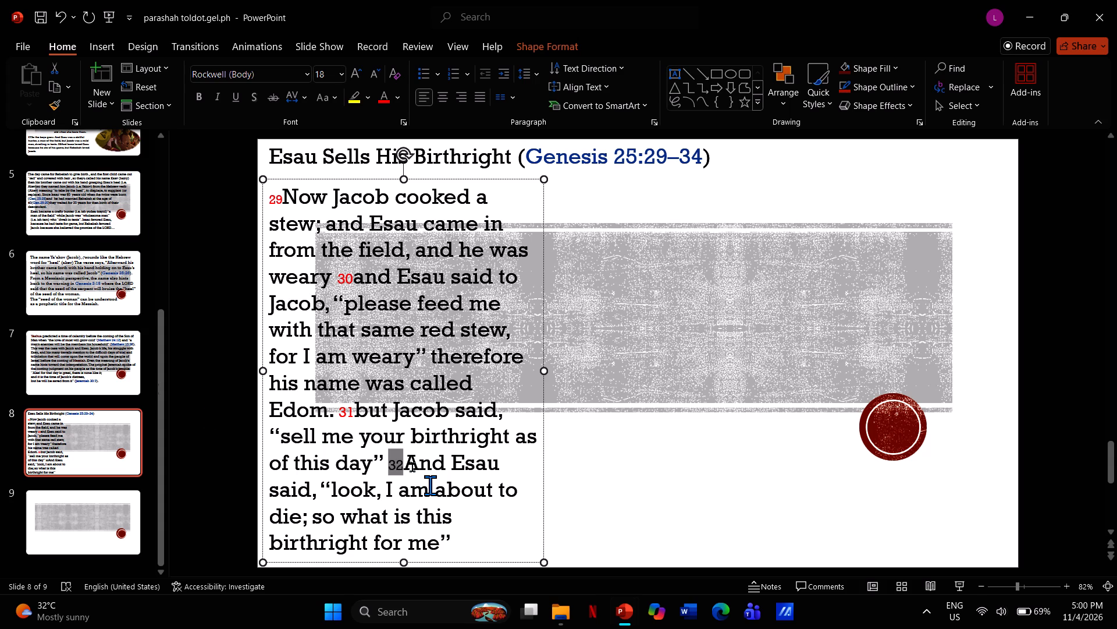
left_click(382, 98)
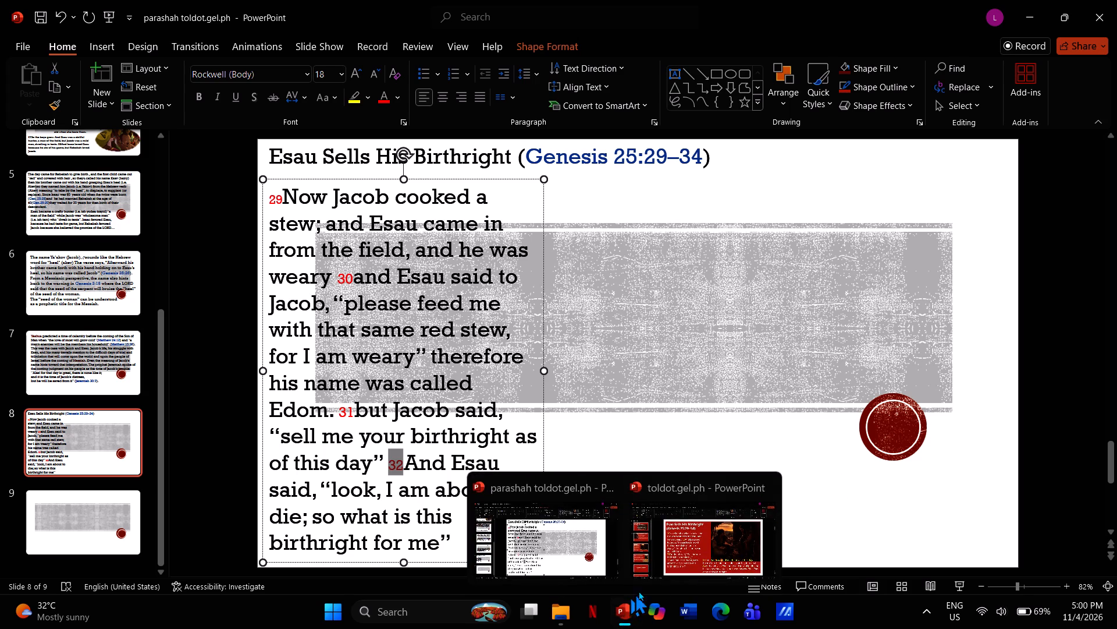
Copy the campfire picture from the Esau slide in toldot.gel.ph and paste it onto slide 8 of parashah toldot.gel.ph using the destination theme.
left_click(712, 545)
right_click(770, 263)
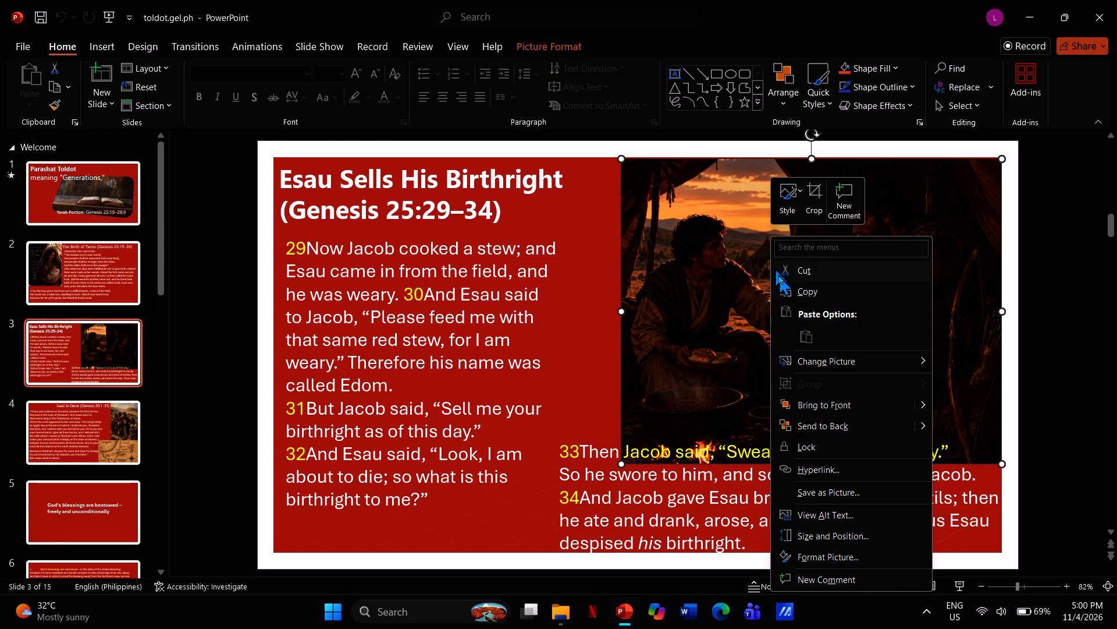
left_click(806, 288)
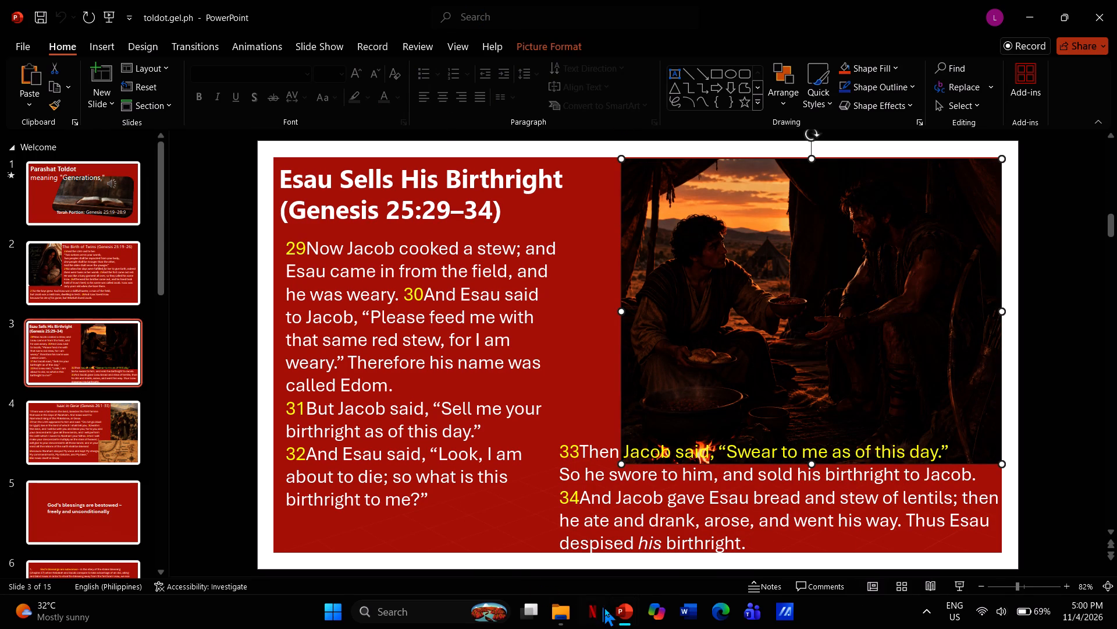
left_click(561, 546)
right_click(807, 475)
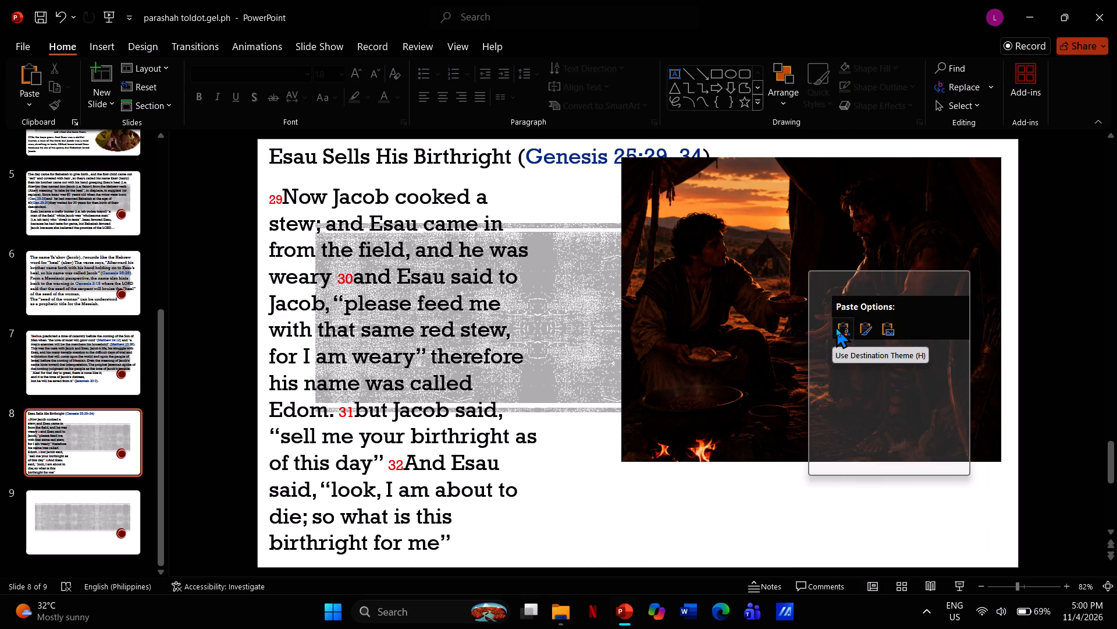
left_click(836, 327)
Move the pasted picture down to the slide's bottom edge and shrink it proportionally from its upper-right corner.
left_click_drag(839, 309, 849, 394)
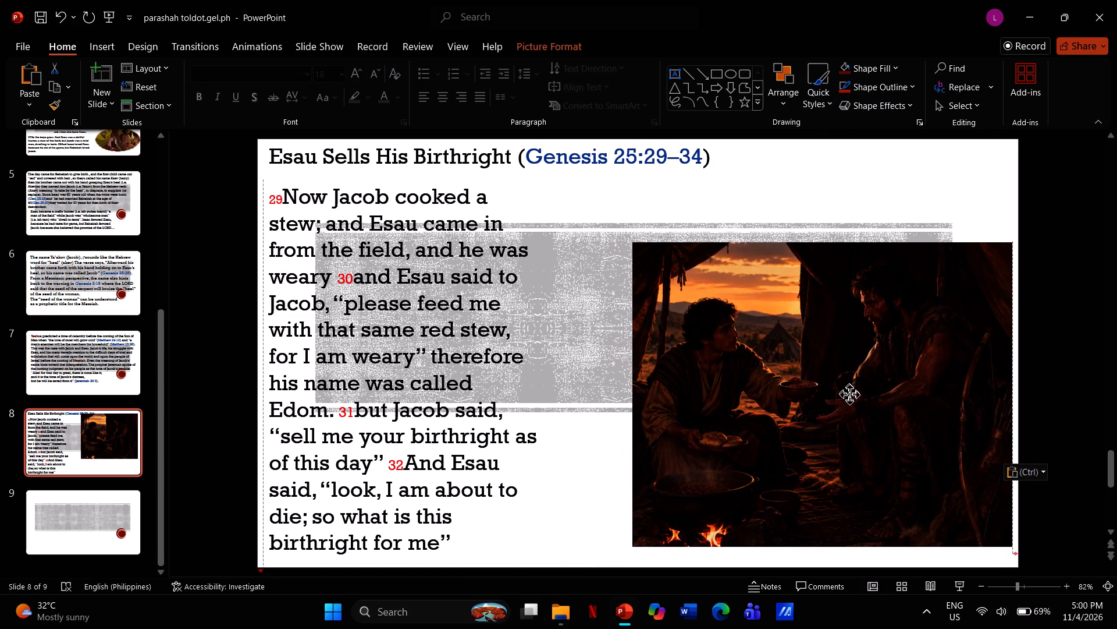
left_click_drag(849, 394, 856, 414)
left_click(933, 560)
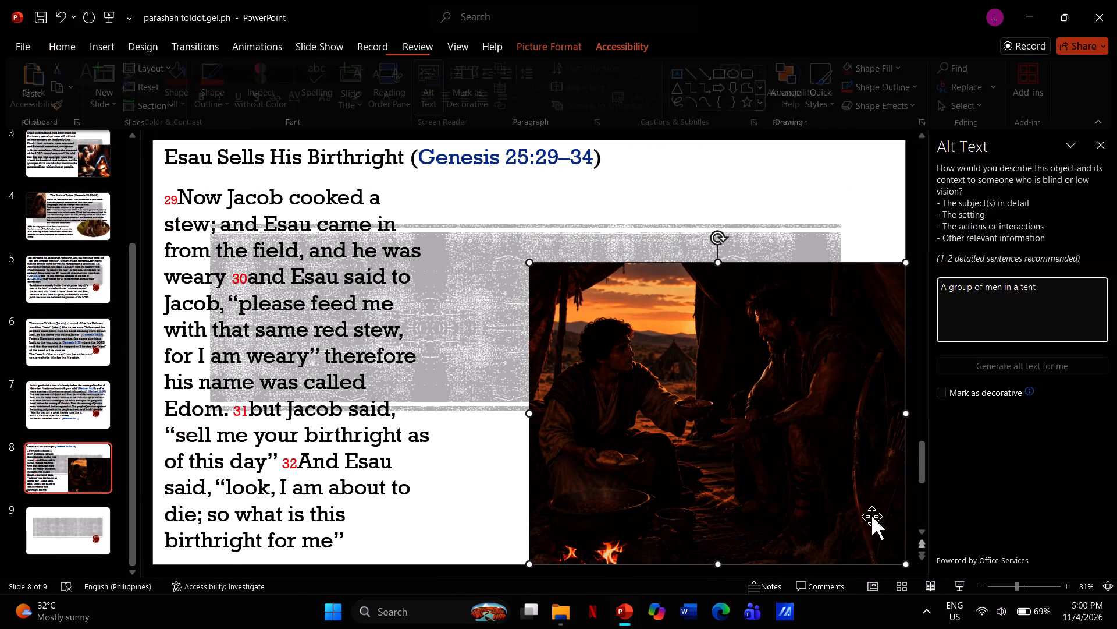
left_click(908, 264)
left_click_drag(902, 266, 846, 317)
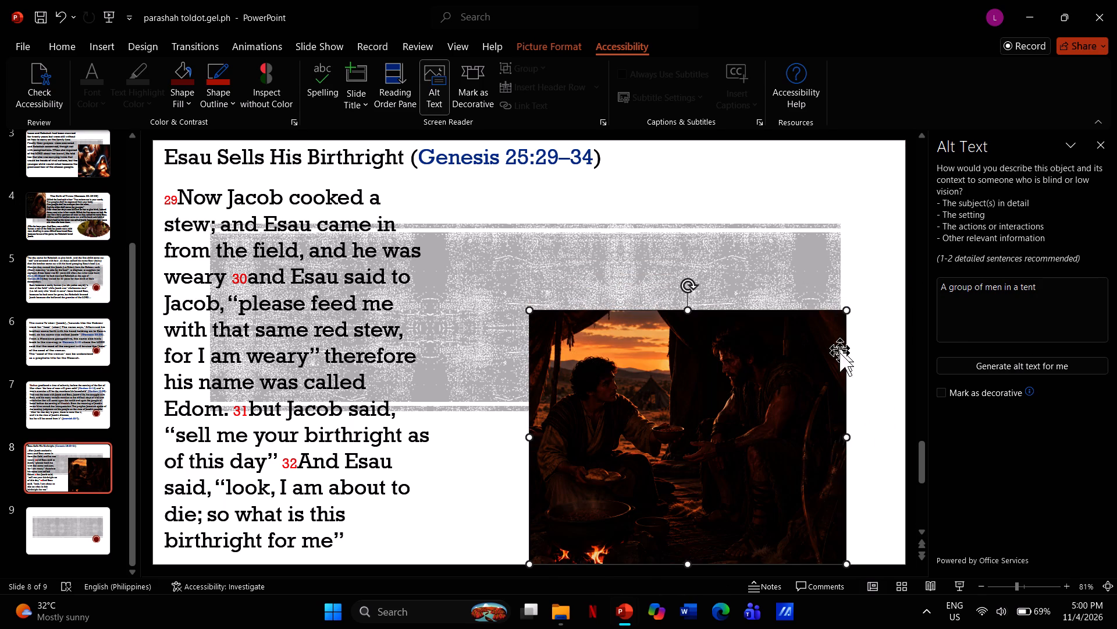
Fit the shrunken picture flush into the slide's lower-right corner, fine-tuning its position in small nudges.
left_click_drag(780, 444, 835, 440)
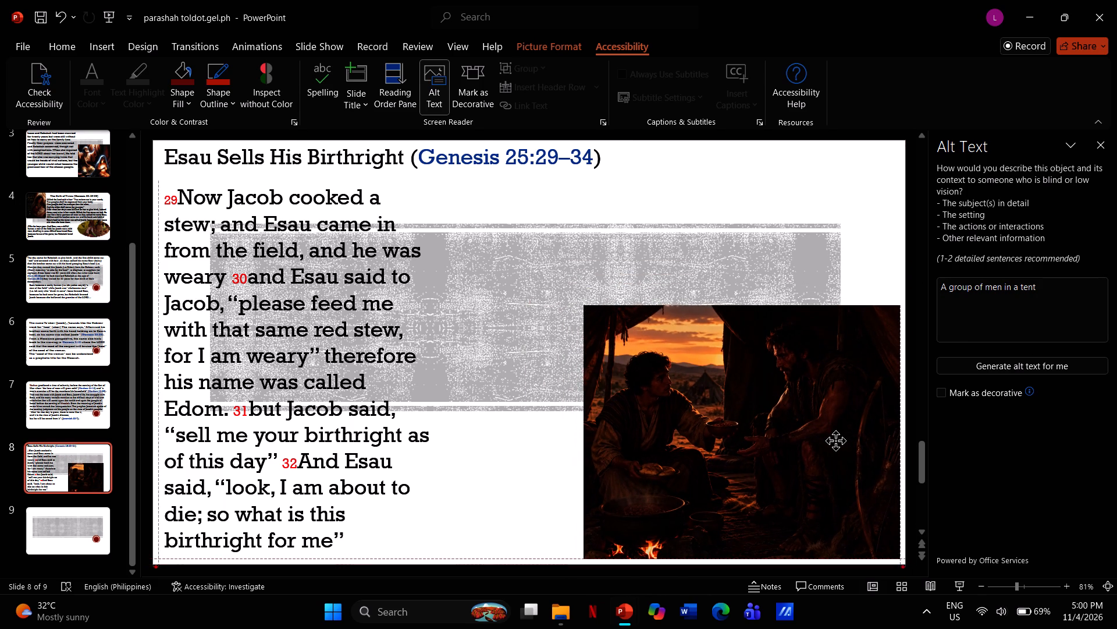
left_click_drag(835, 440, 840, 439)
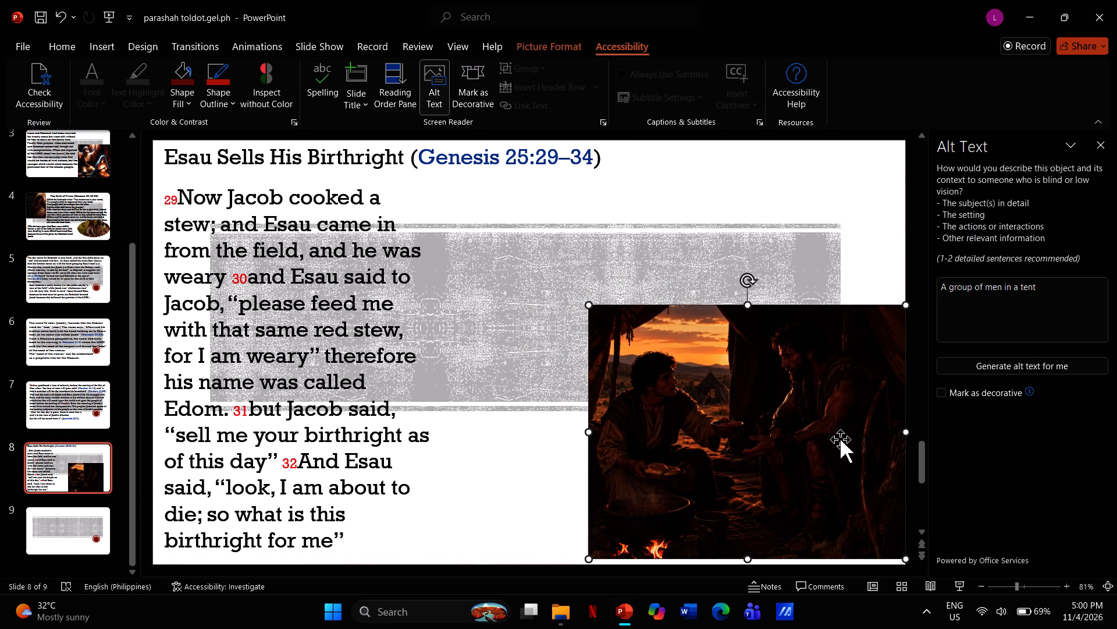
key("Down")
key("Down")
key("Down")
key("Down")
key("Down")
key("Down")
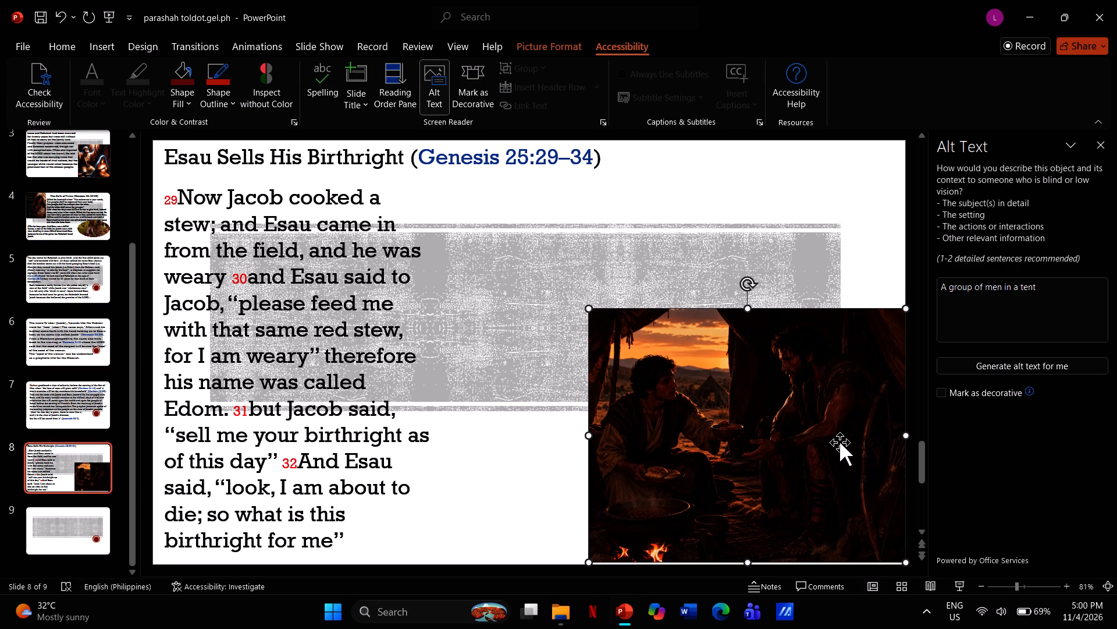
key("Down")
key("Down")
key("Down")
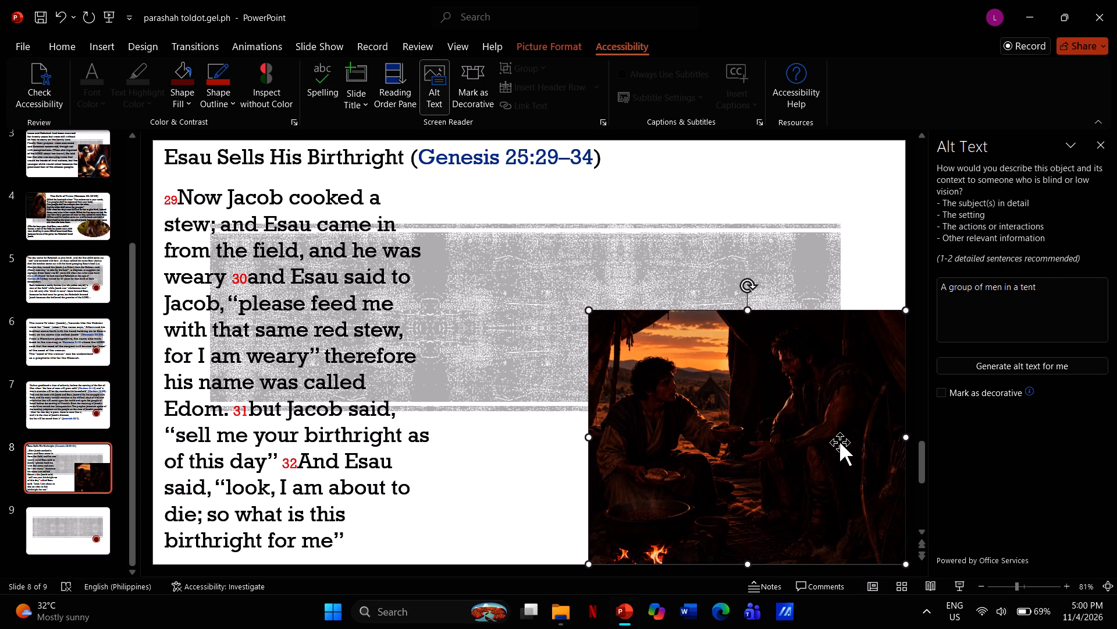
key("Left")
key("Left")
key("Up")
key("Right")
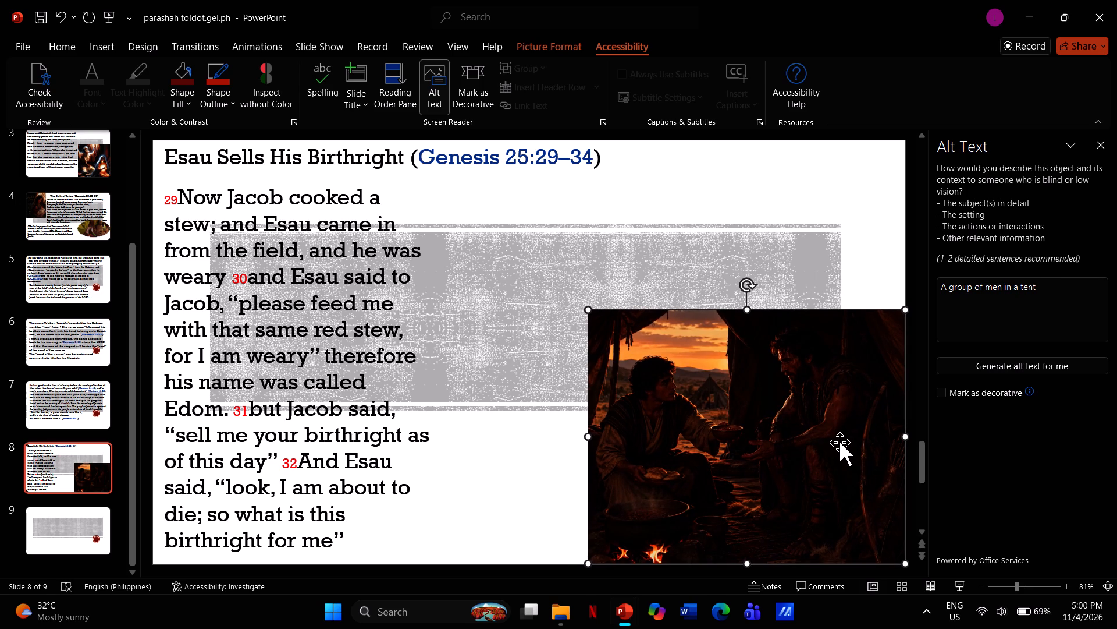
key("Down")
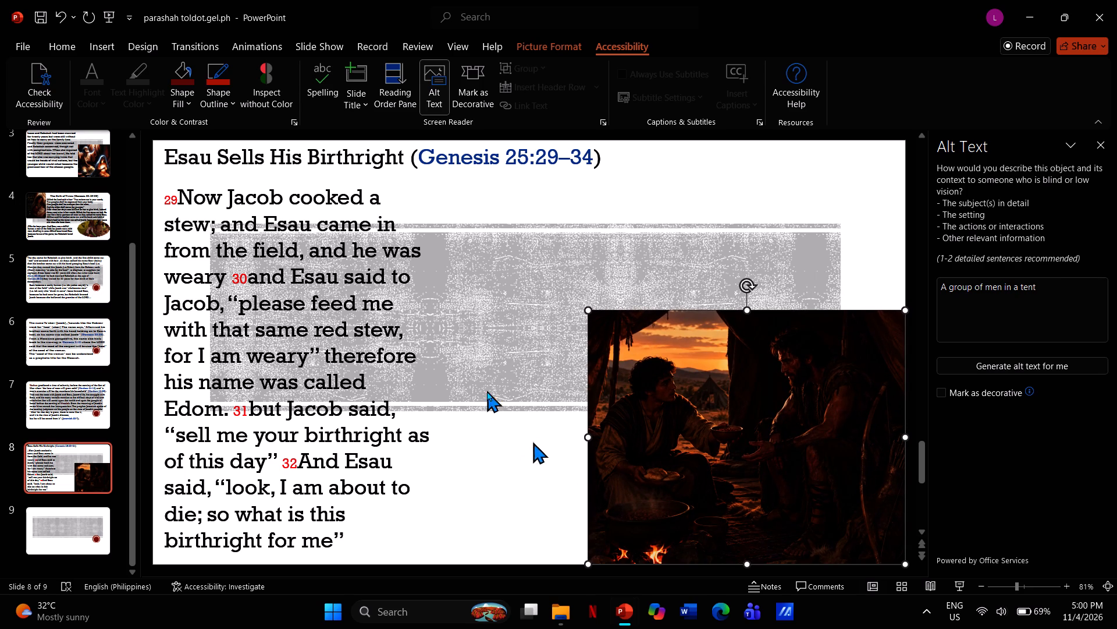
Copy the verses 33–34 text from the Esau slide in toldot.gel.ph and paste it as text only onto slide 8 of parashah toldot.gel.ph.
left_click(342, 321)
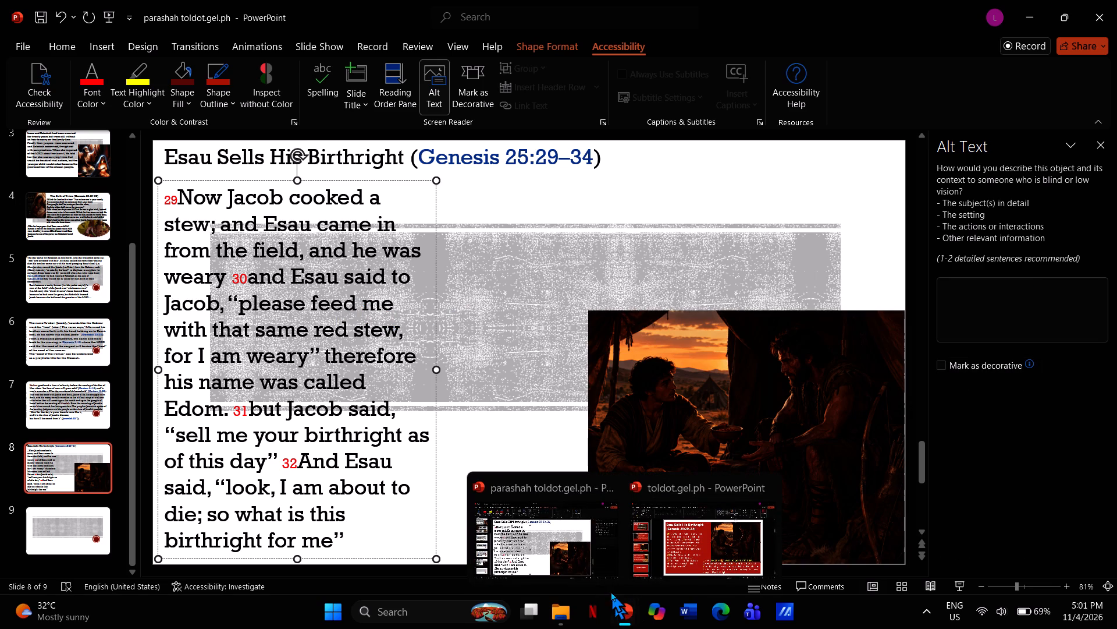
left_click(685, 535)
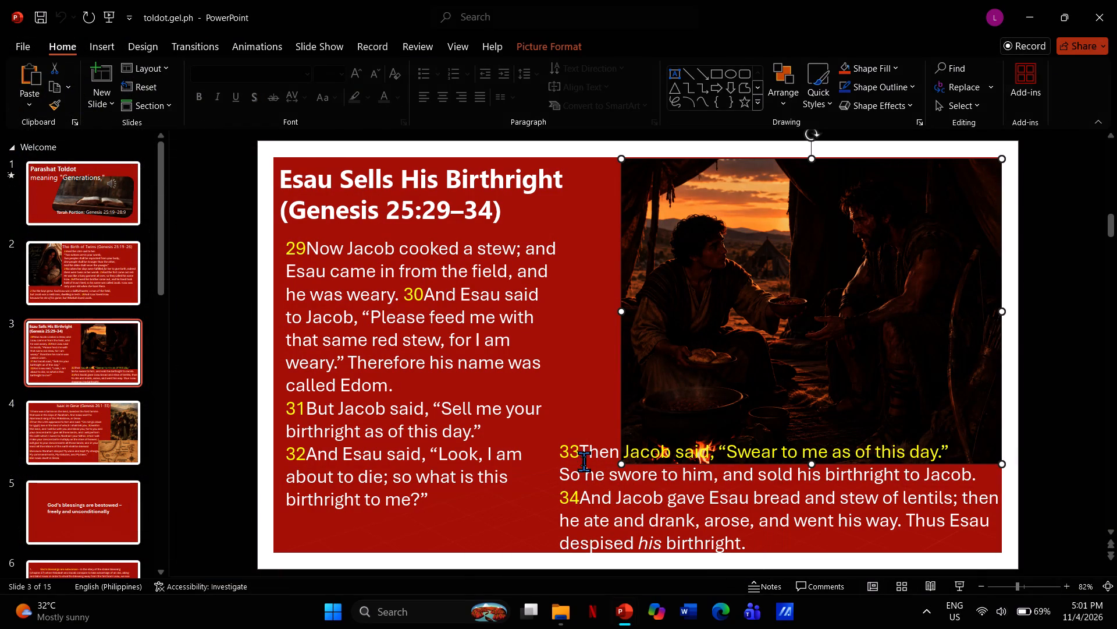
left_click_drag(560, 451, 755, 542)
key("ctrl+c")
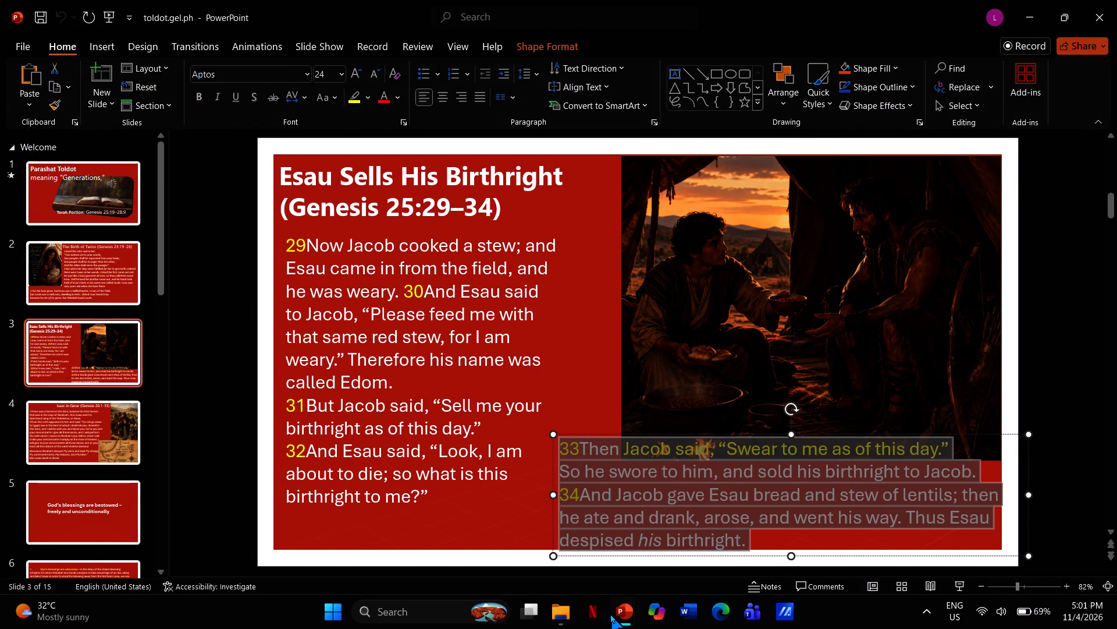
left_click(588, 543)
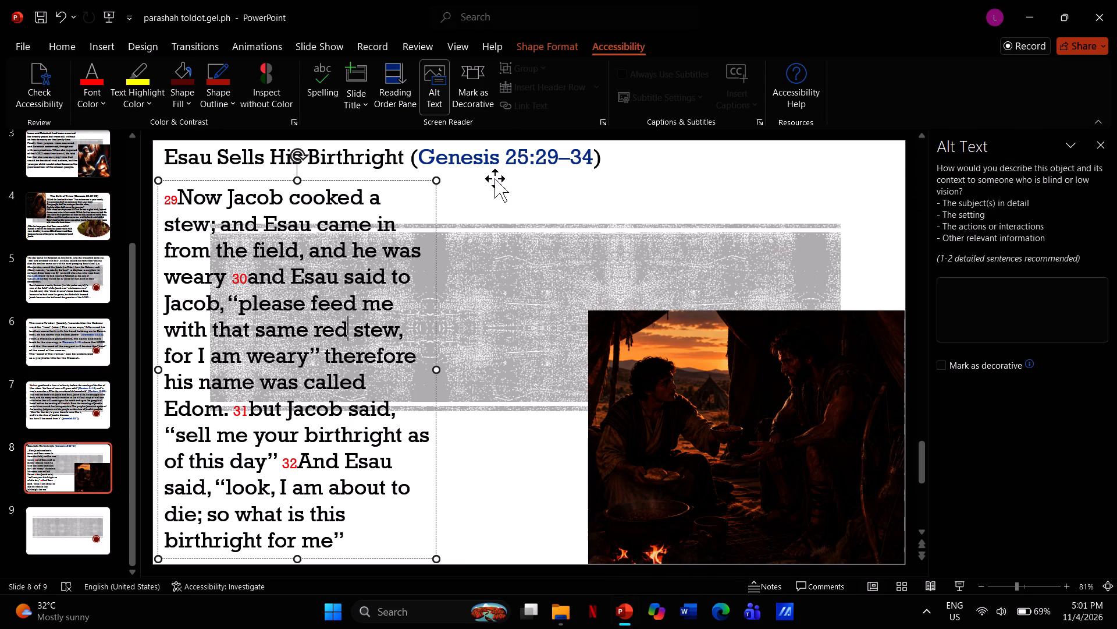
right_click(488, 186)
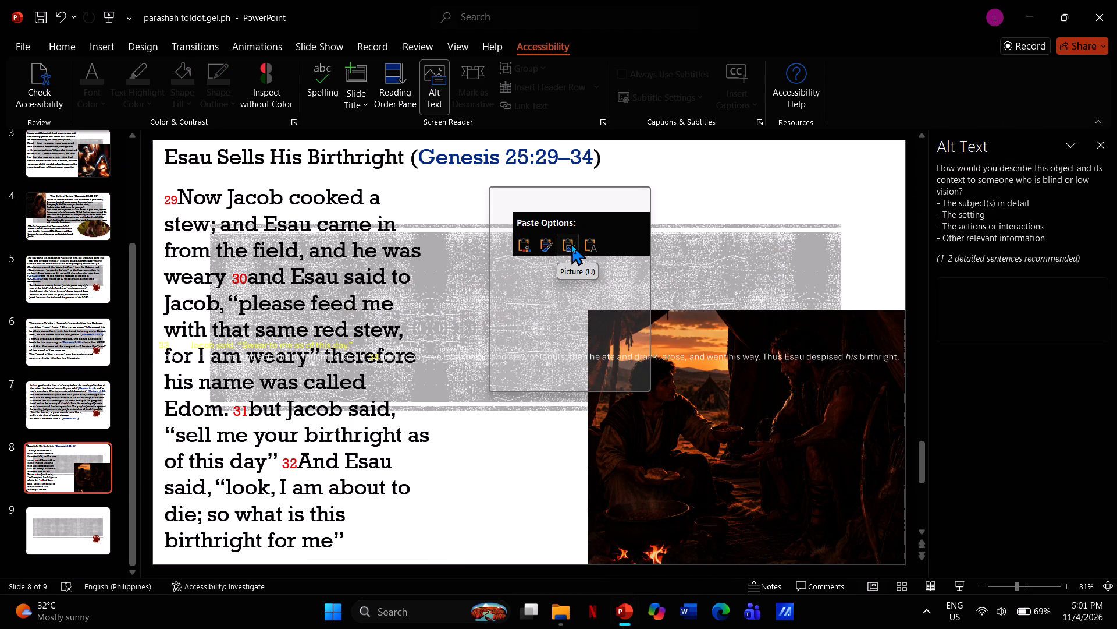
left_click(586, 243)
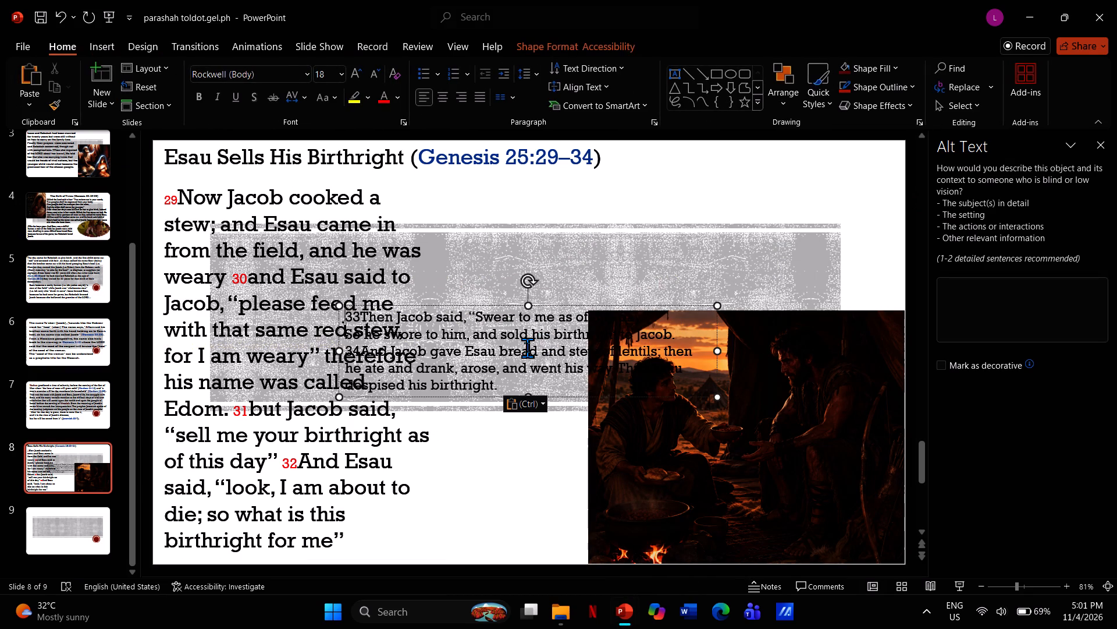
Move the verses 33–34 text box to the slide's upper right, beside the first verses and above the picture.
left_click(527, 348)
left_click_drag(545, 305, 592, 195)
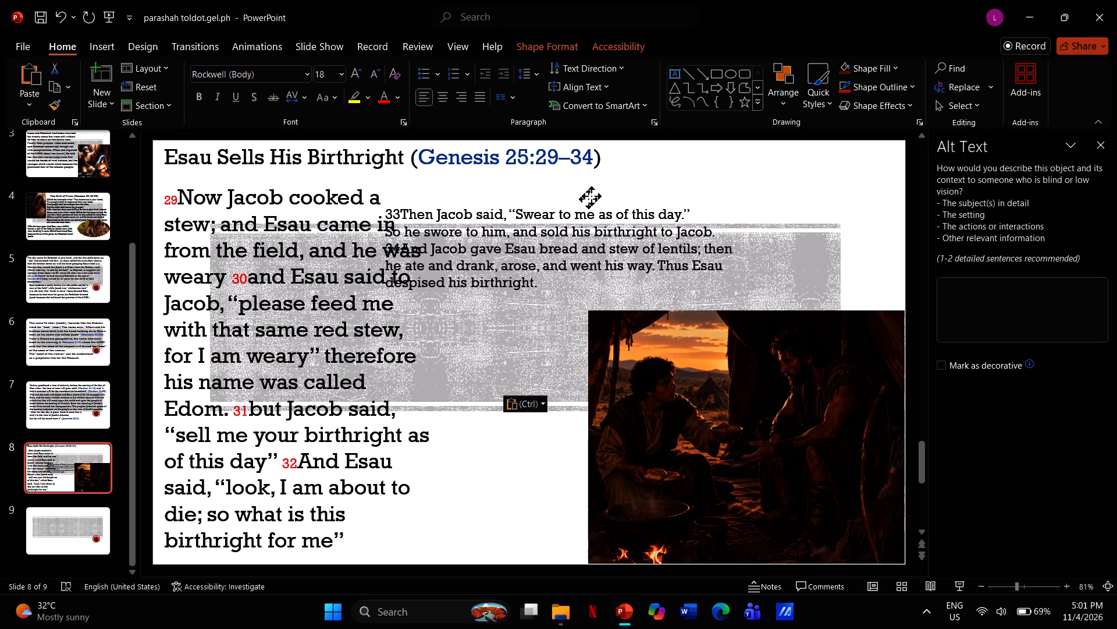
left_click_drag(592, 195, 674, 180)
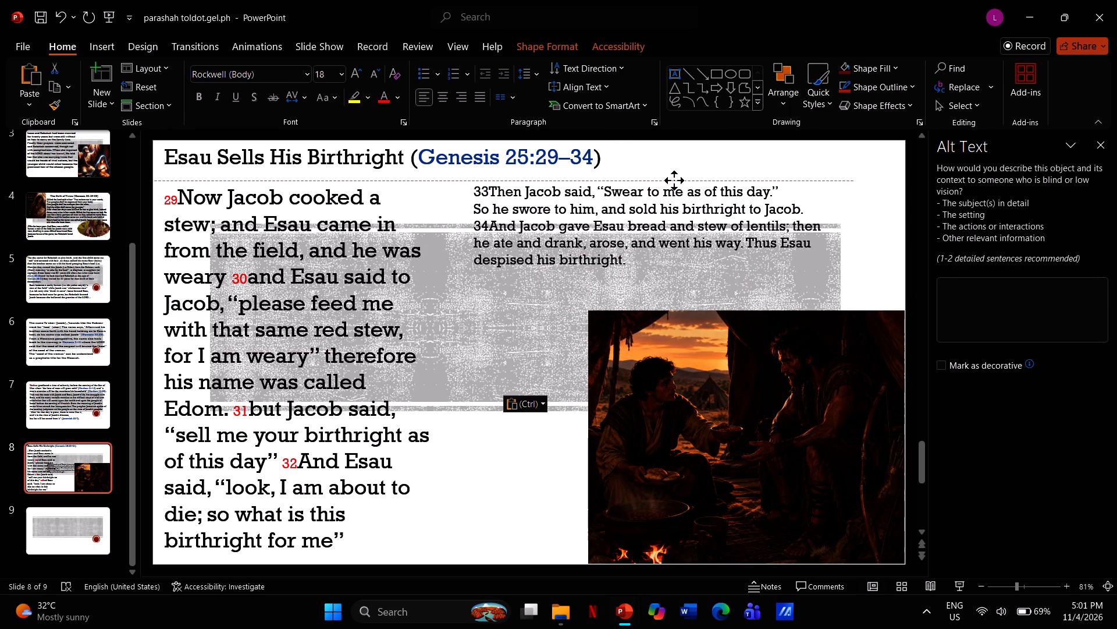
left_click_drag(674, 180, 661, 185)
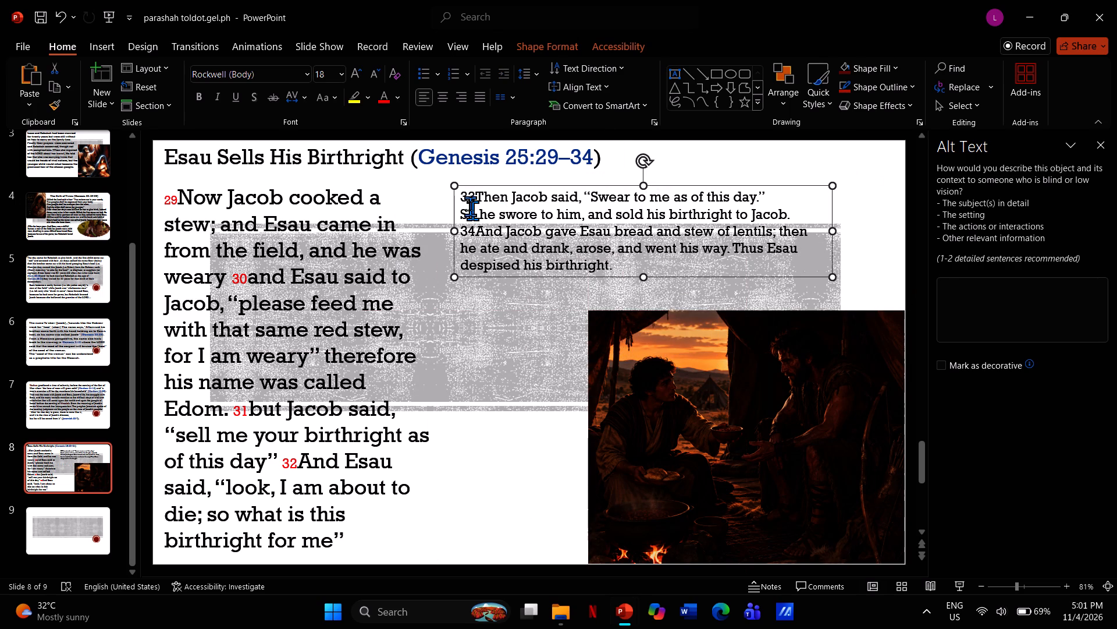
left_click_drag(706, 184, 715, 174)
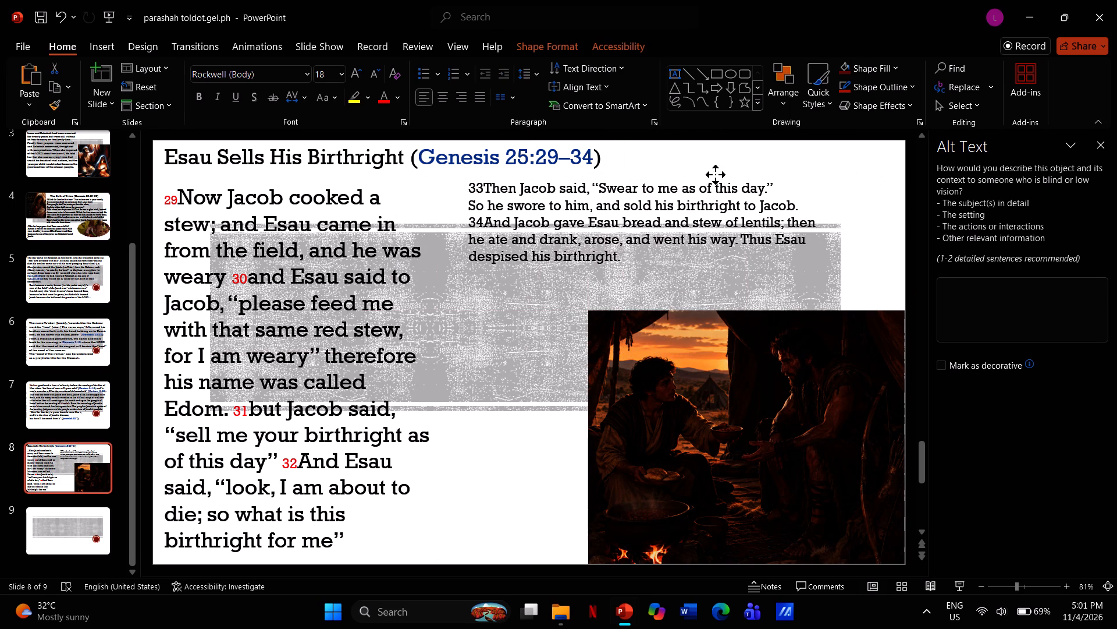
left_click_drag(715, 174, 720, 169)
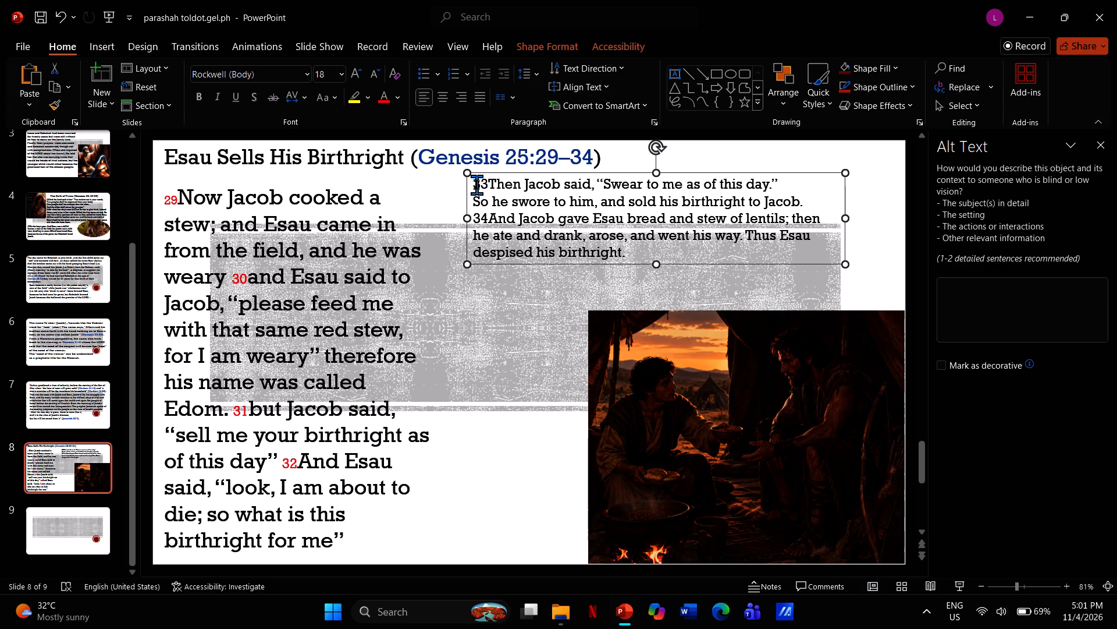
Increase the font size of the whole verses 33–34 text to 24.
left_click_drag(476, 185, 632, 248)
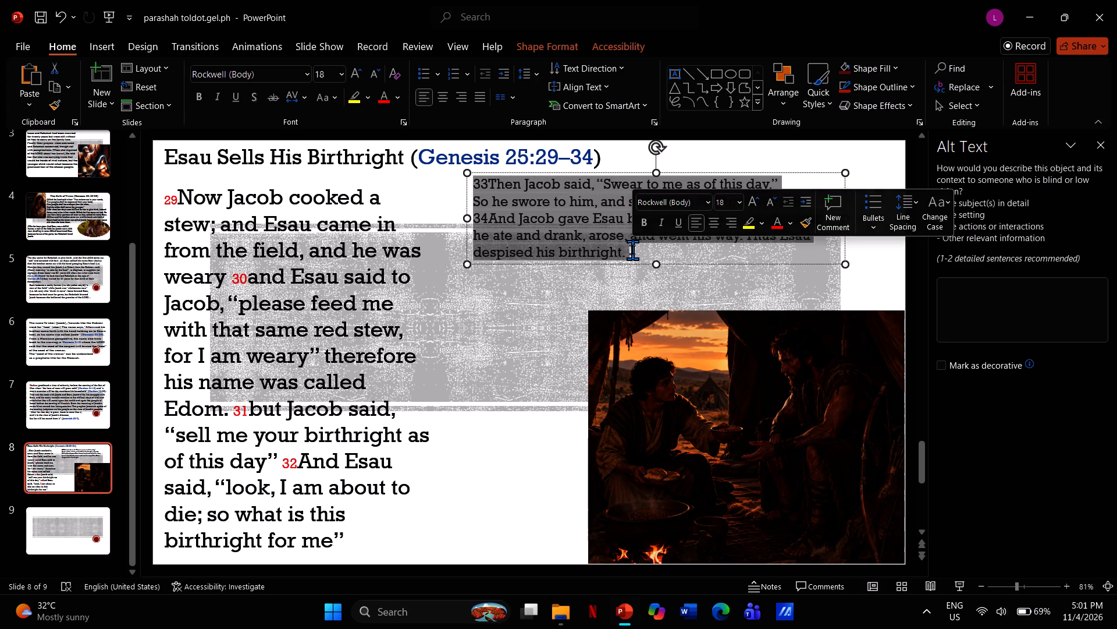
key("ctrl+bracketright")
key("ctrl+bracketright")
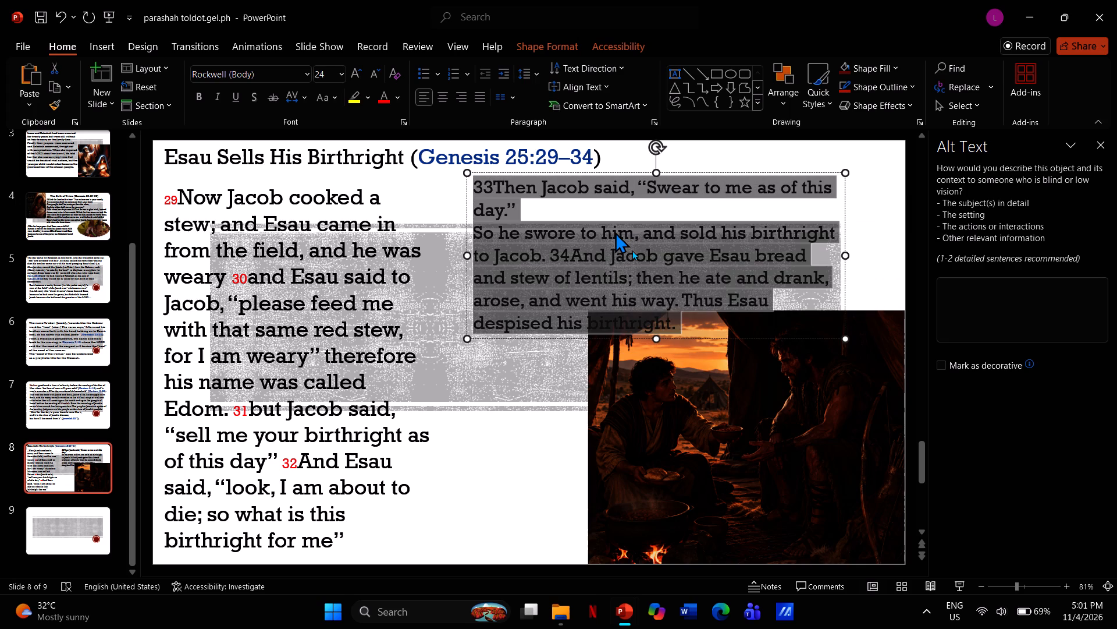
Widen the verses 33–34 text box to fit its text on five lines and align its top with the verses 29–32 text box.
left_click_drag(843, 256, 865, 252)
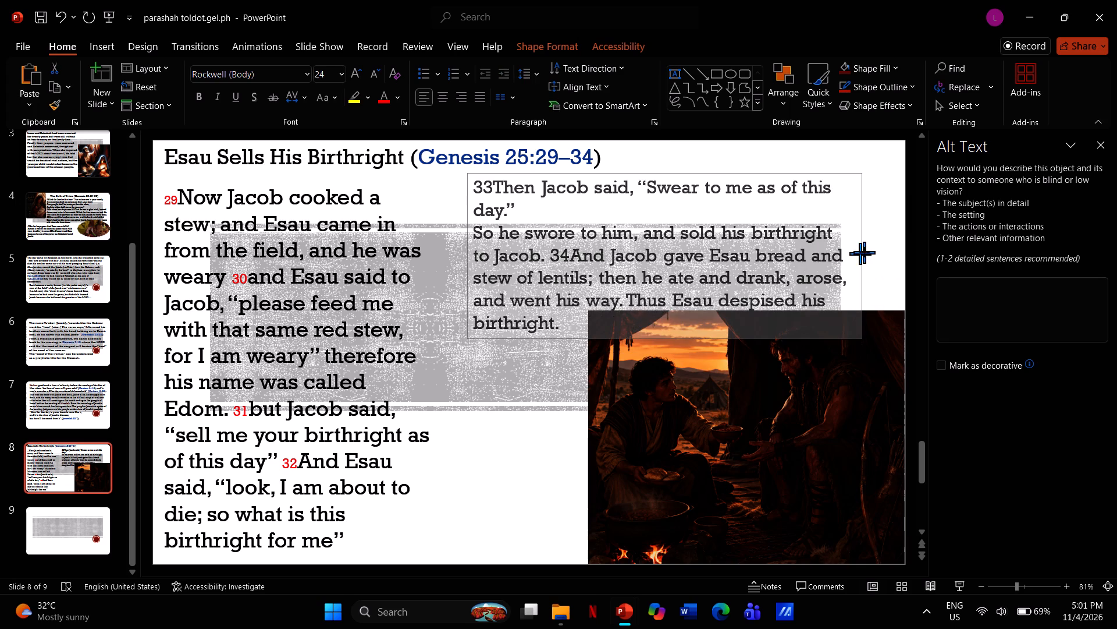
left_click_drag(865, 252, 890, 248)
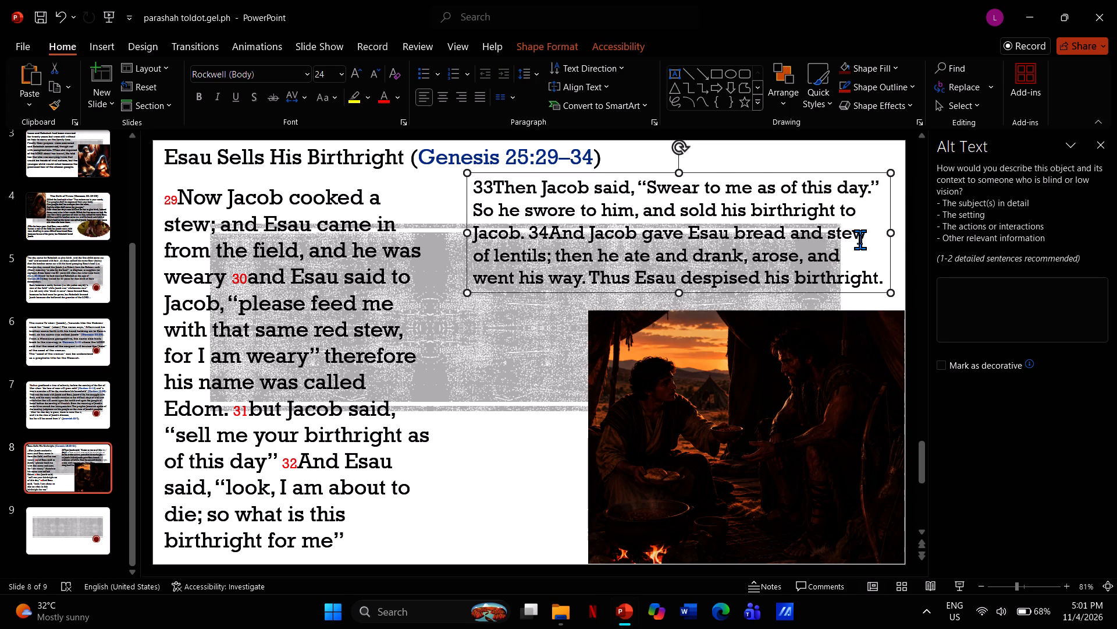
left_click_drag(713, 172, 721, 179)
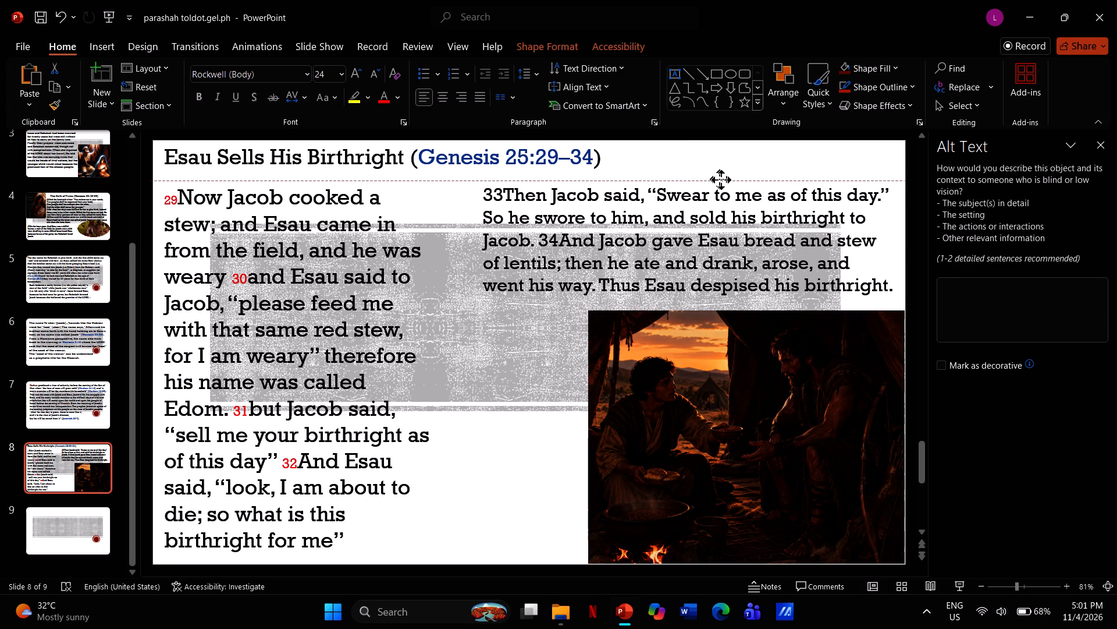
left_click_drag(721, 179, 722, 182)
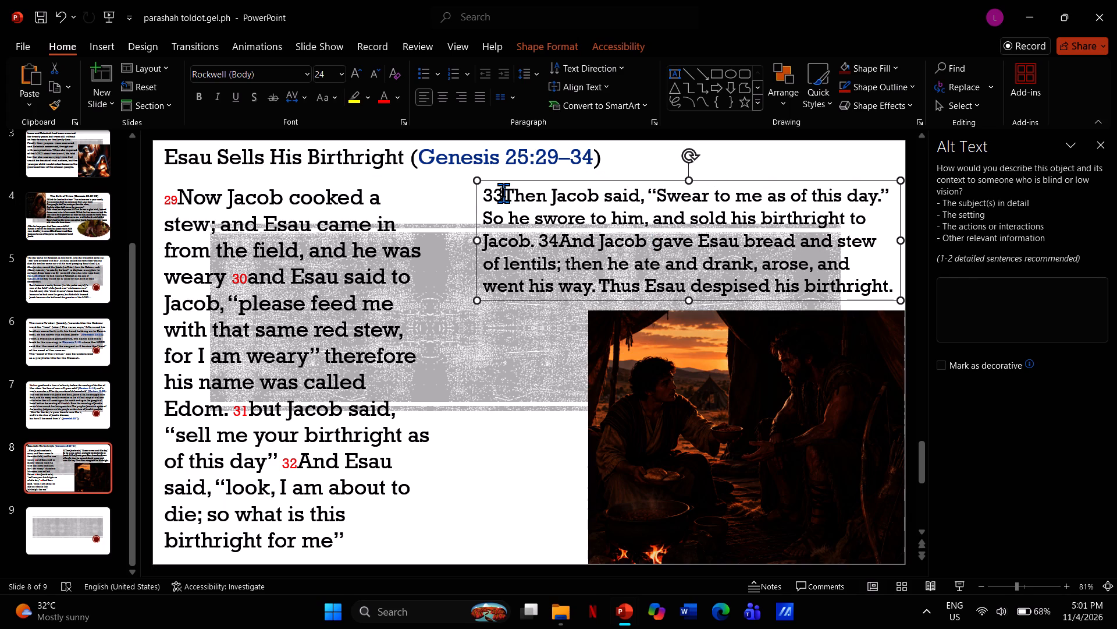
Colour the verse number 33 red and set its font size to 18.
left_click_drag(503, 193, 483, 190)
left_click(385, 97)
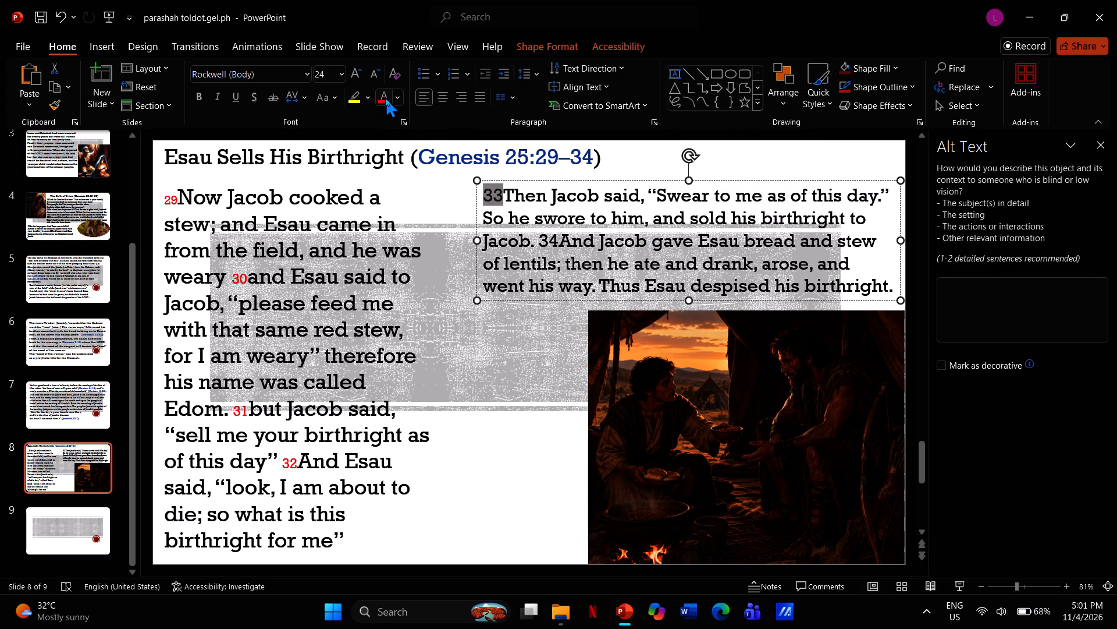
key("ctrl+bracketleft")
key("ctrl+bracketleft")
key("ctrl+bracketleft")
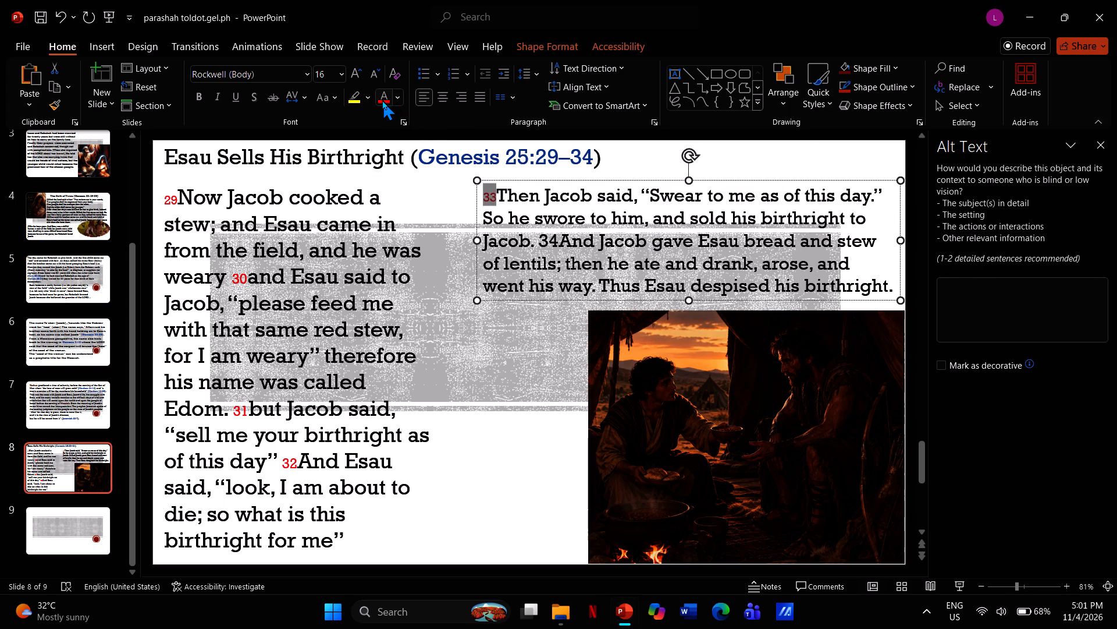
key("ctrl+bracketleft")
key("ctrl+bracketright")
key("ctrl+bracketright")
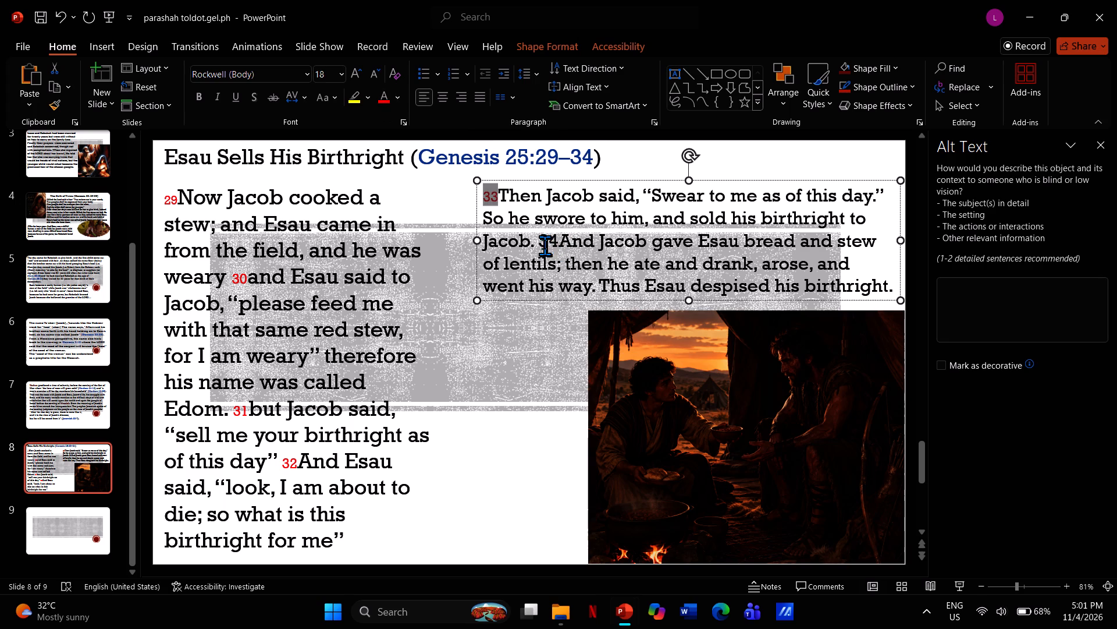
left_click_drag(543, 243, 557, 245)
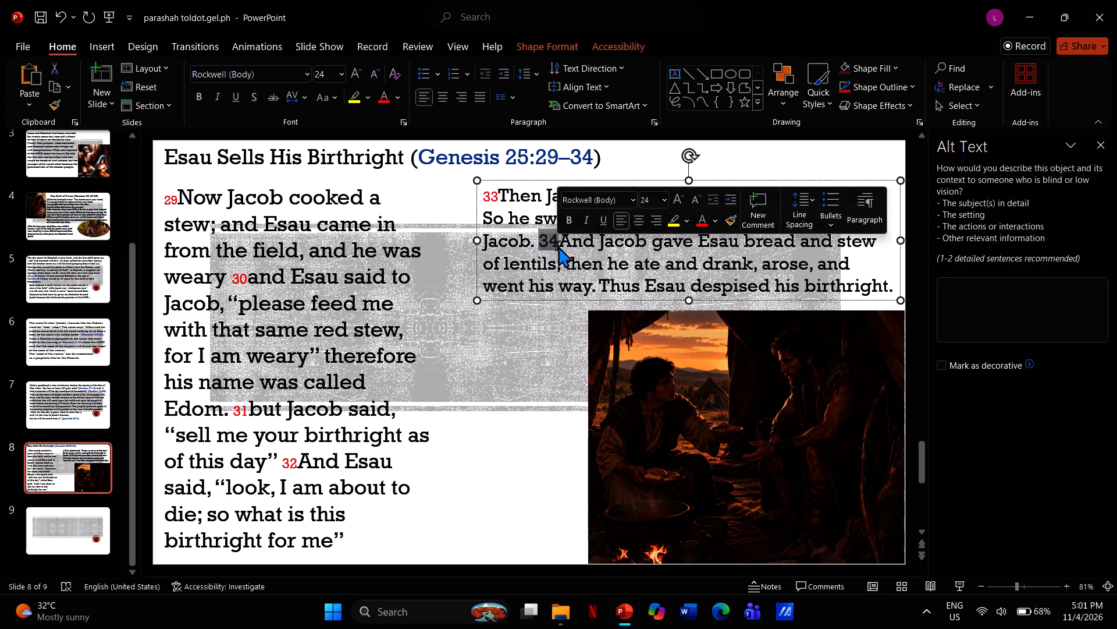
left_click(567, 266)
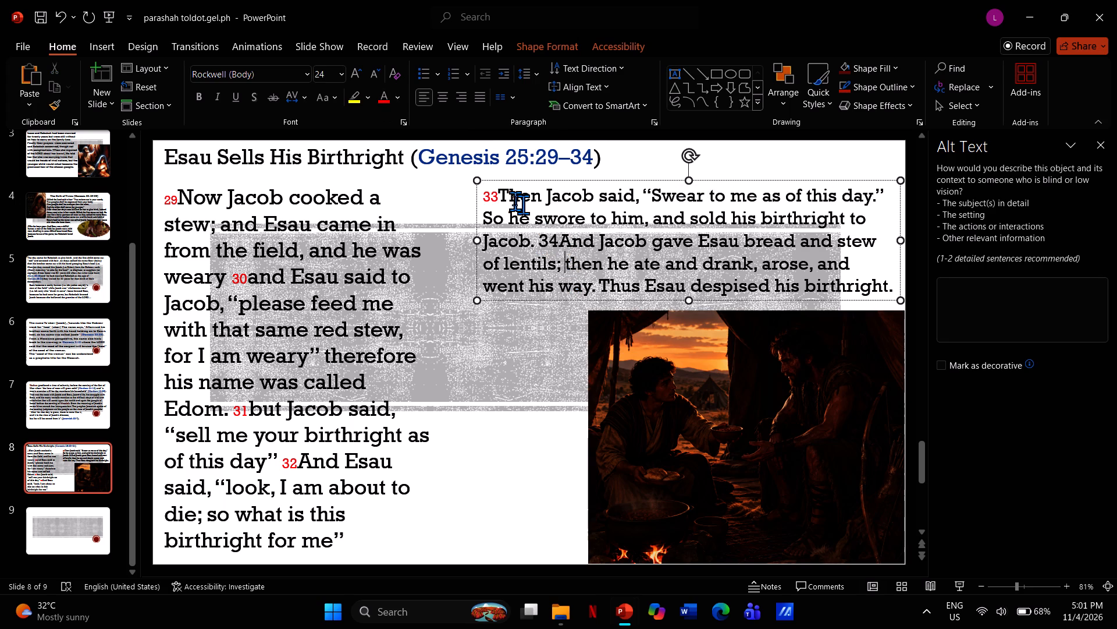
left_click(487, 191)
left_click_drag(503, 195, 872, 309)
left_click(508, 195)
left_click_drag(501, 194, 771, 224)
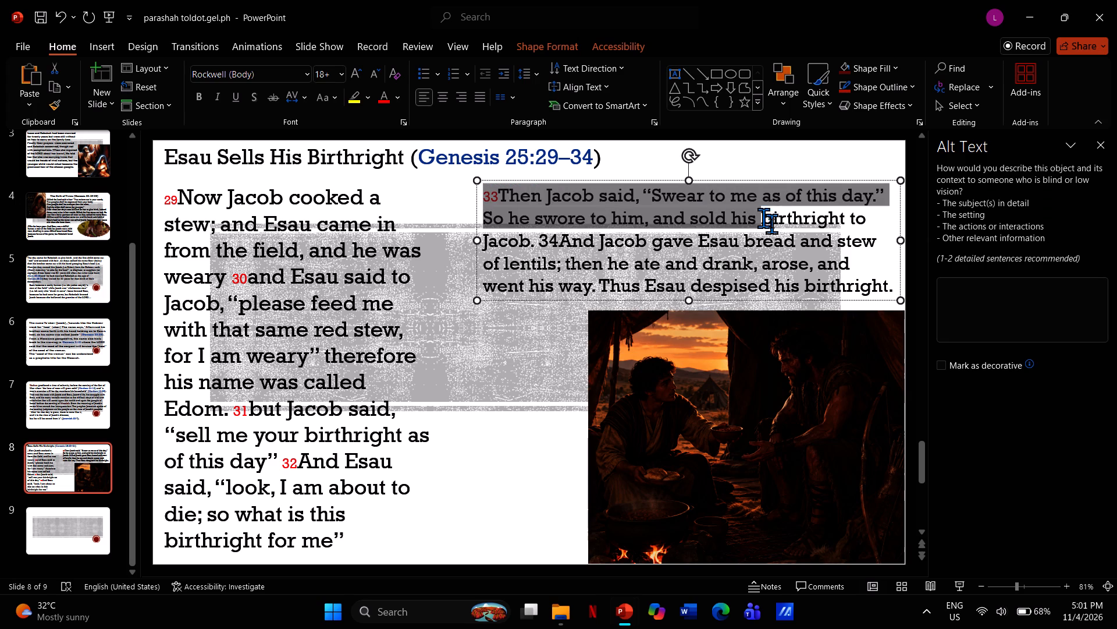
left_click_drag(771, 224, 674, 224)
Delete all the text that follows the verse number 33 in the verses 33–34 text box.
left_click(500, 198)
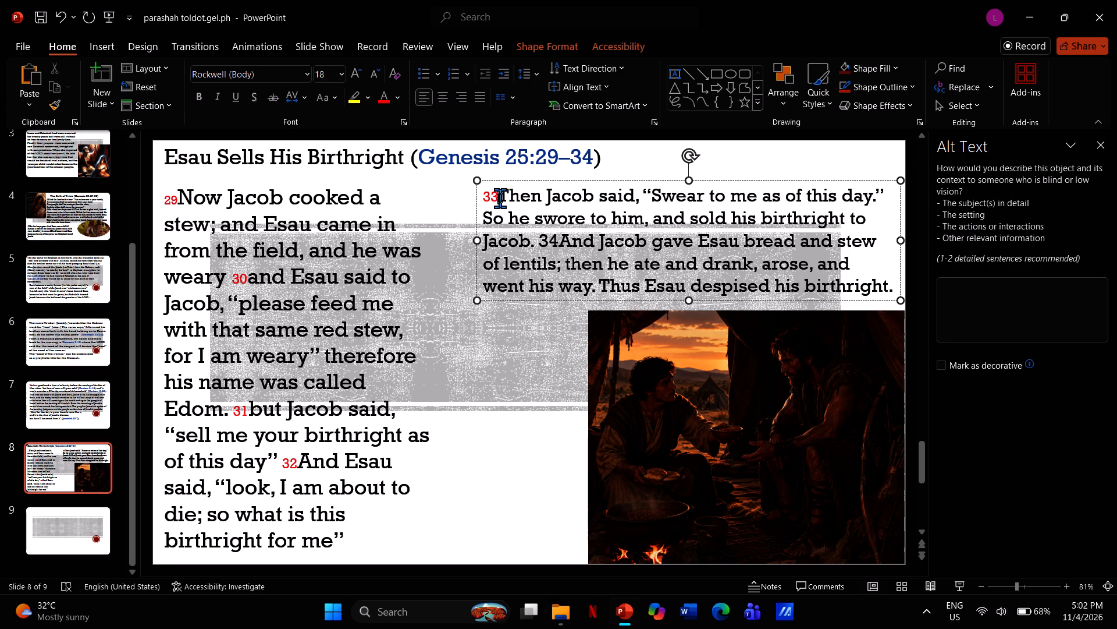
key("Delete")
key("Delete")
key("Delete")
key("Delete")
key("Delete")
key("Delete")
key("Delete")
key("Delete")
key("Delete")
key("Delete")
key("Delete")
key("Delete")
key("Delete")
key("Delete")
key("Delete")
key("Delete")
key("Delete")
key("Delete")
key("Delete")
key("Delete")
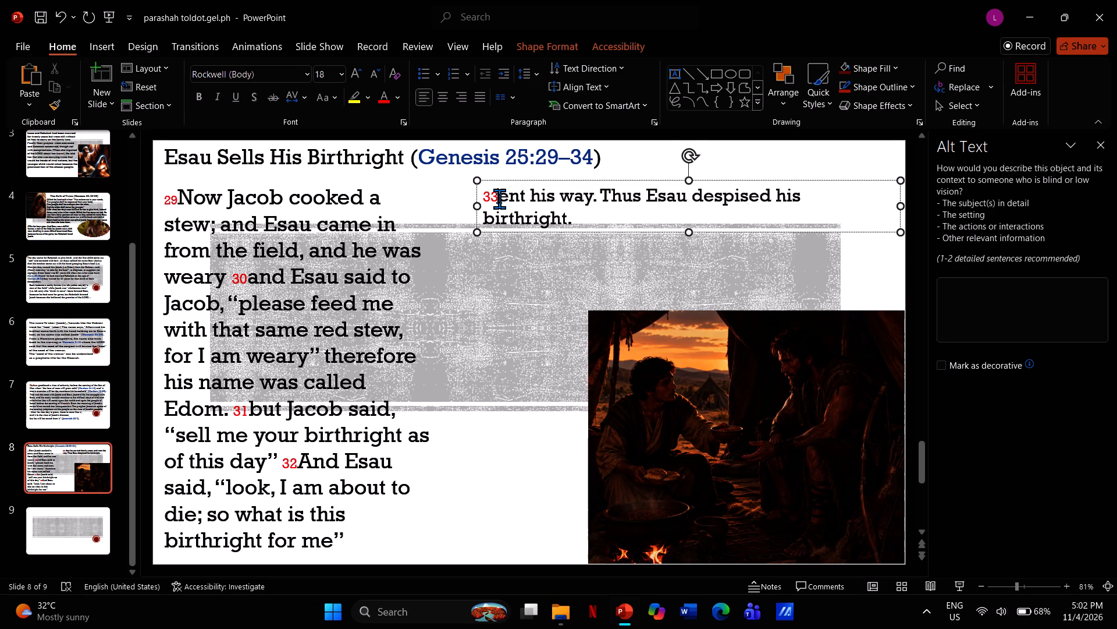
key("Delete")
key("Delete")
key("Delete")
key("Delete")
key("Delete")
key("Delete")
key("Delete")
key("Delete")
key("Delete")
key("Delete")
key("Delete")
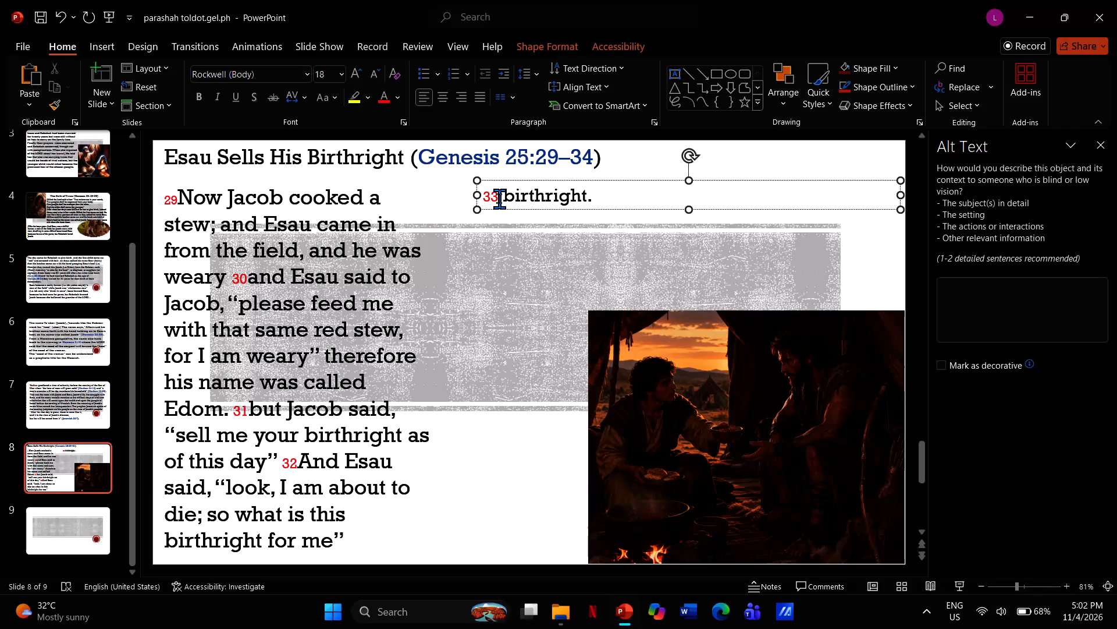
key("Delete")
key("Delete")
key("Delete")
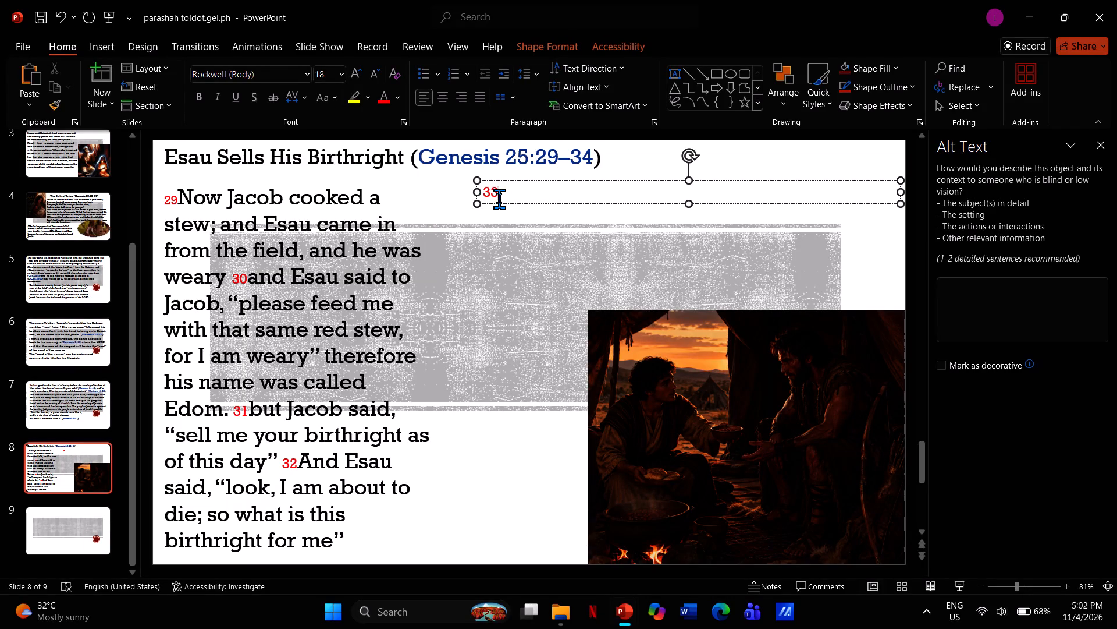
Retype the opening of verse 33 after its number, following toldot.gel.ph: then Jacob said, “swear to me as of this day”.
type("then")
key("space")
type("Jacob said")
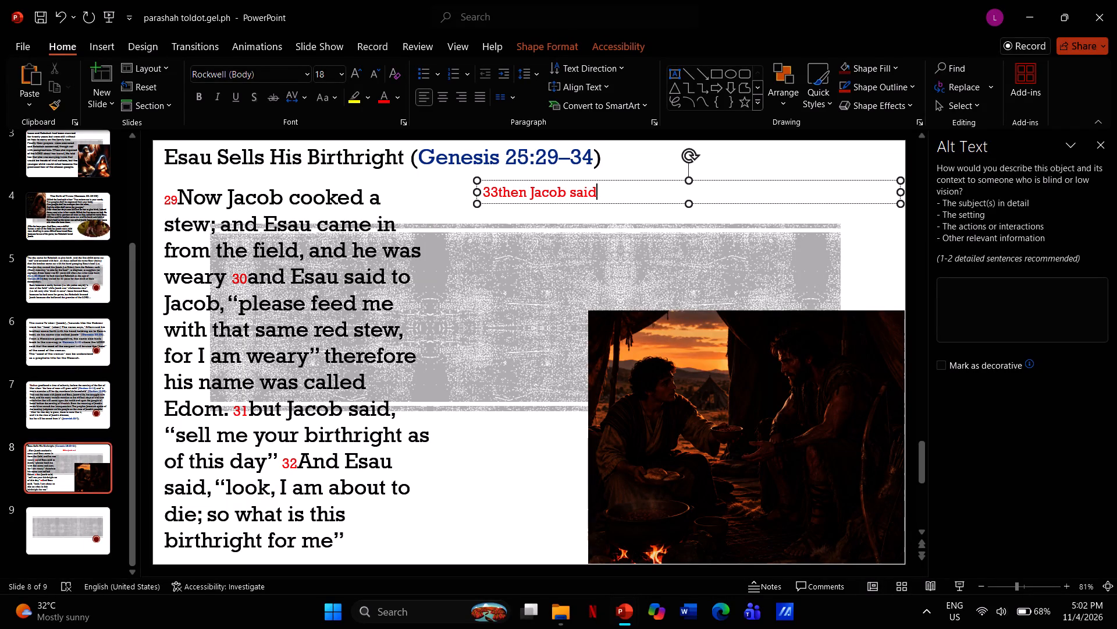
type(",")
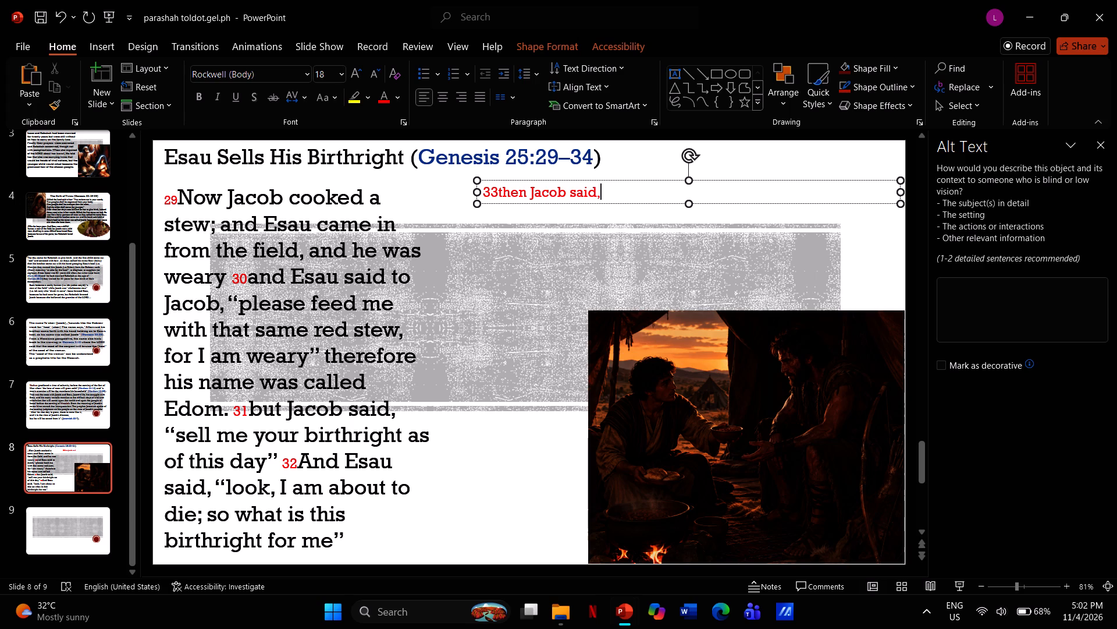
key("space")
left_click(699, 548)
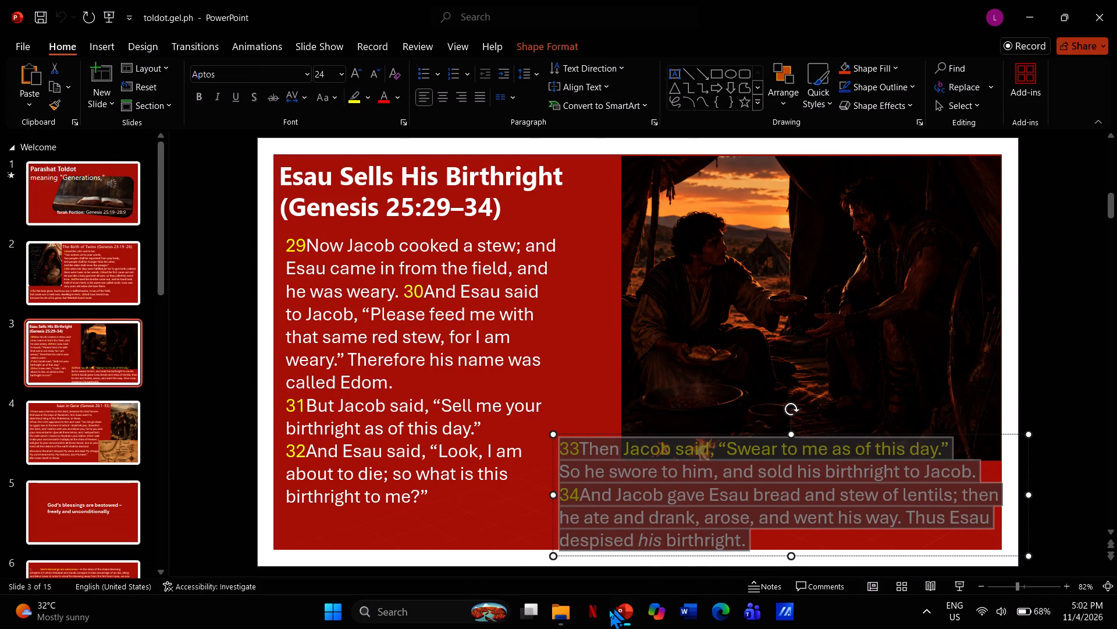
left_click(568, 571)
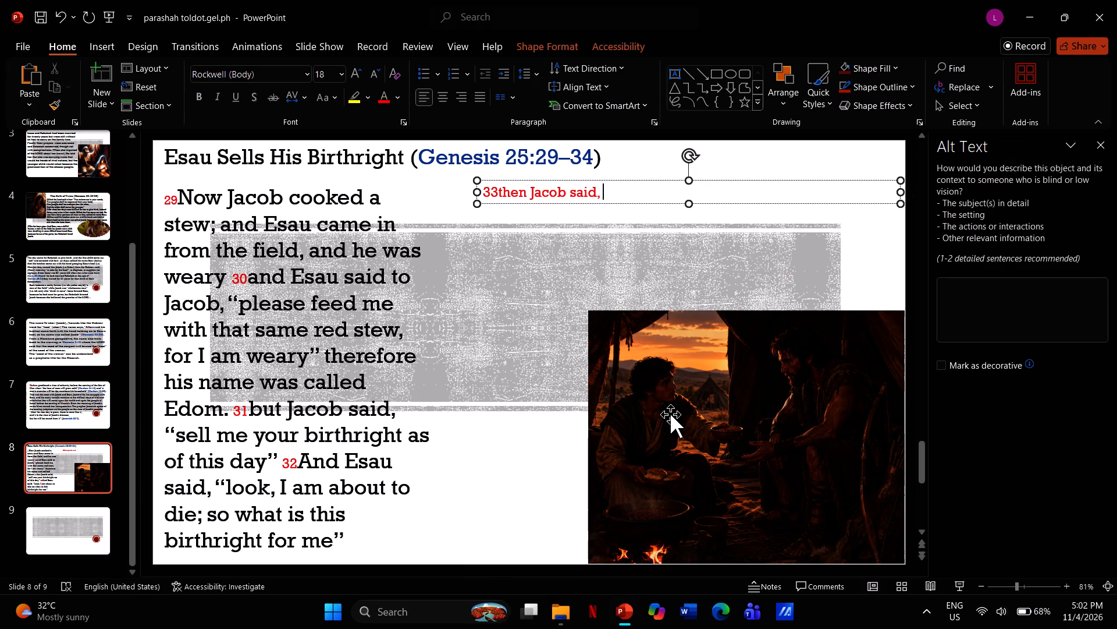
type("\"swear to me as of this day")
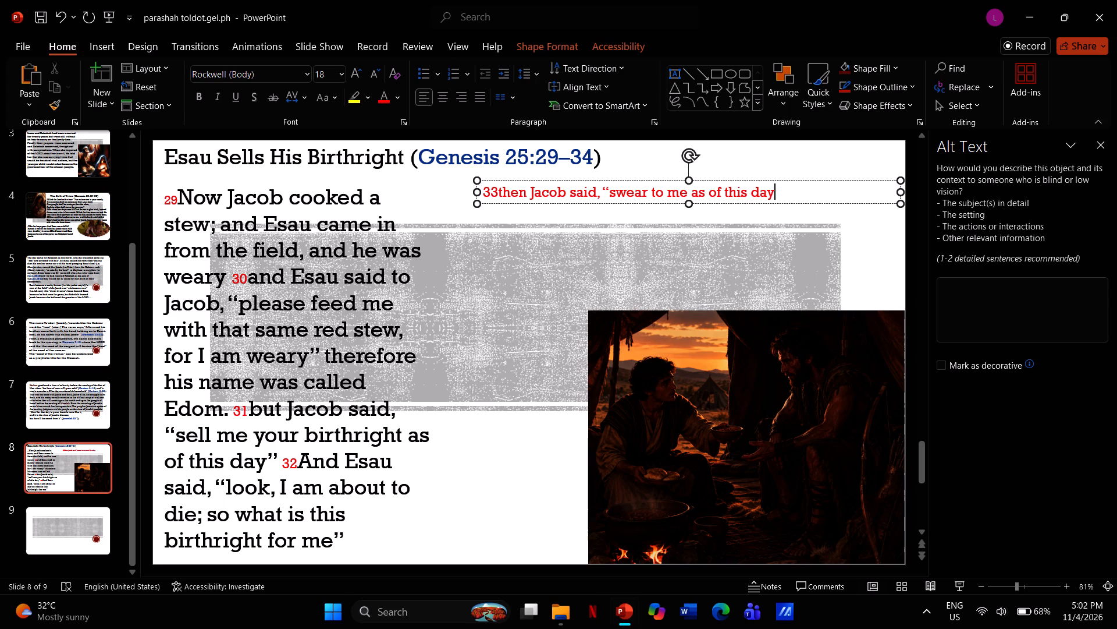
key("shift+quotedbl")
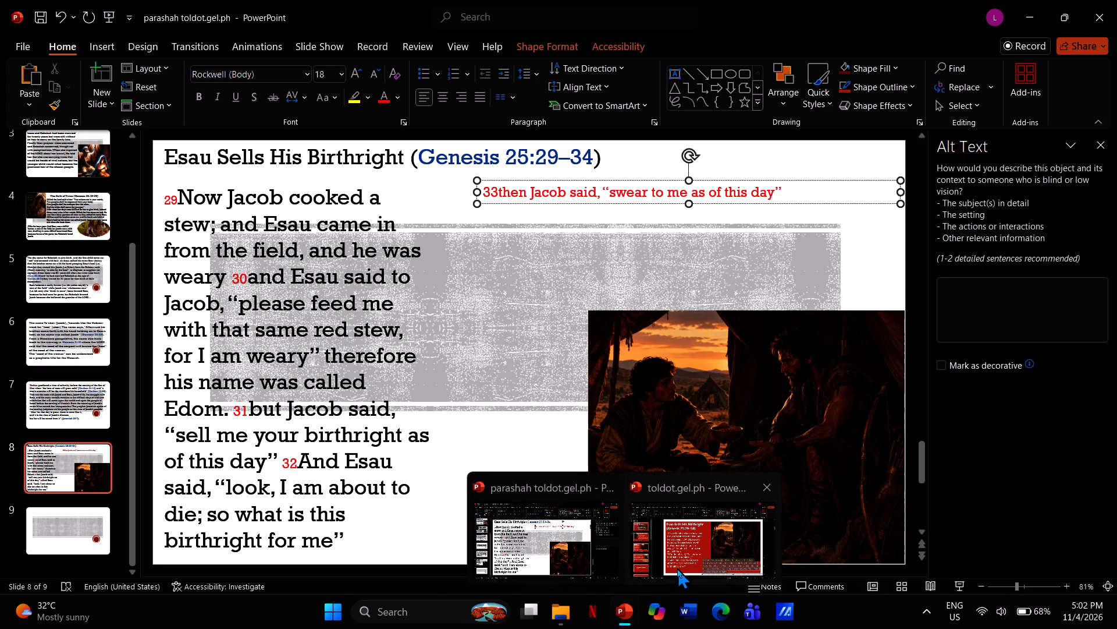
Check the verse in toldot.gel.ph and continue verse 33 with “so he swore to him”.
left_click(913, 441)
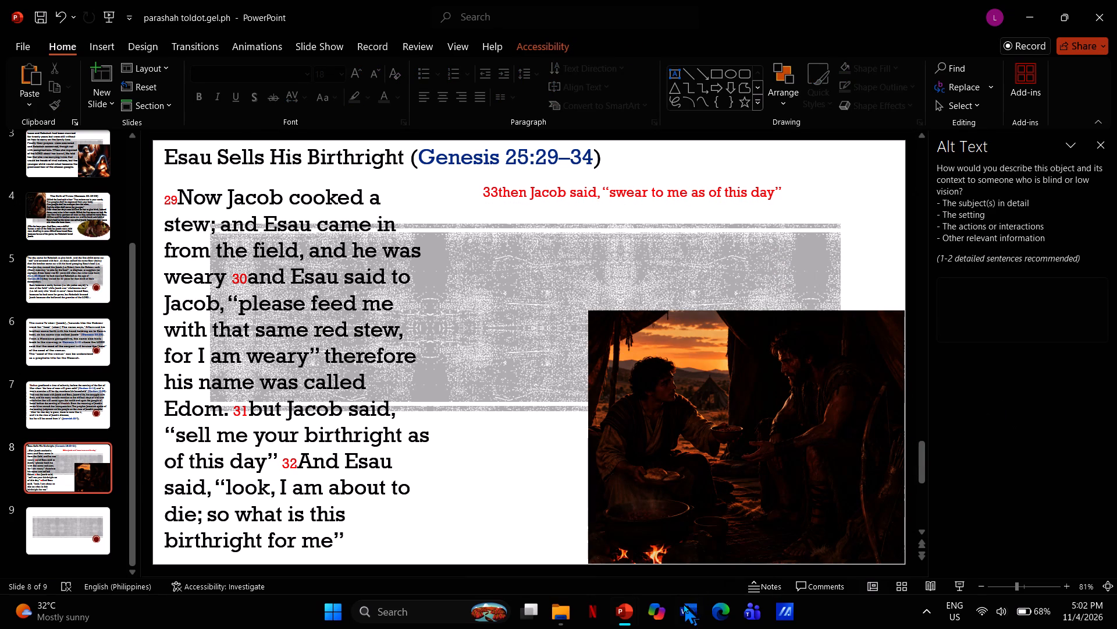
left_click(628, 606)
left_click(716, 532)
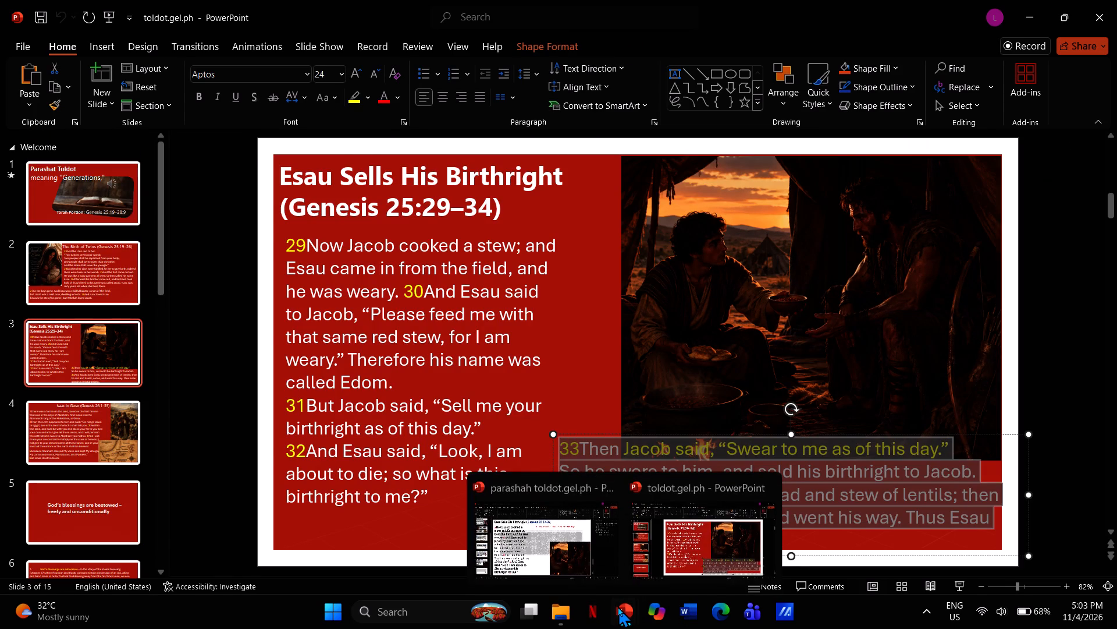
left_click(550, 558)
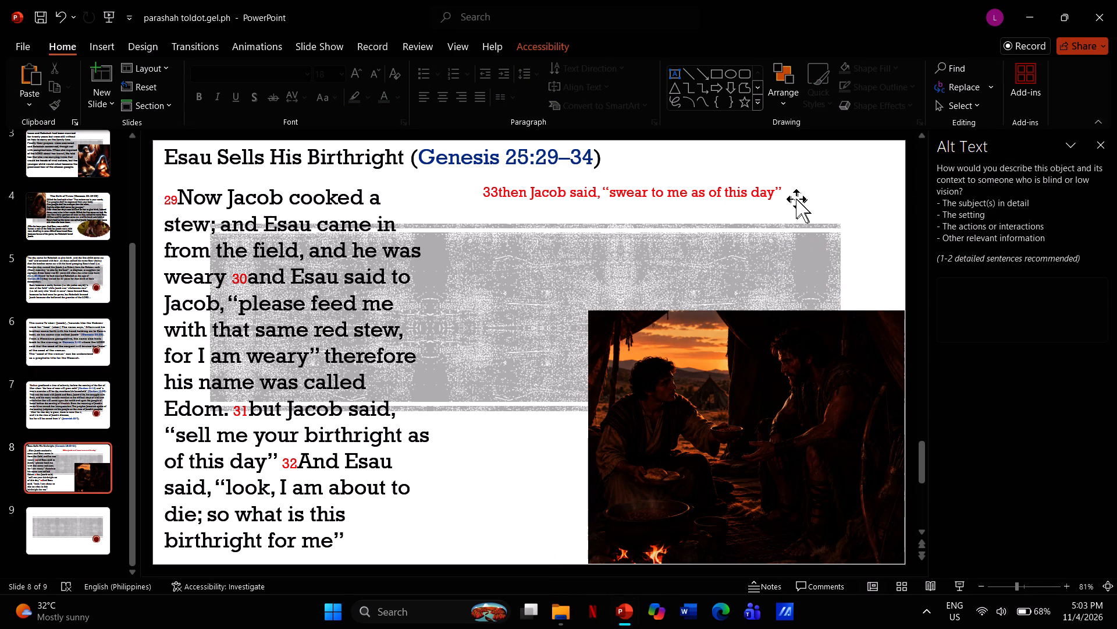
left_click(778, 183)
key("space")
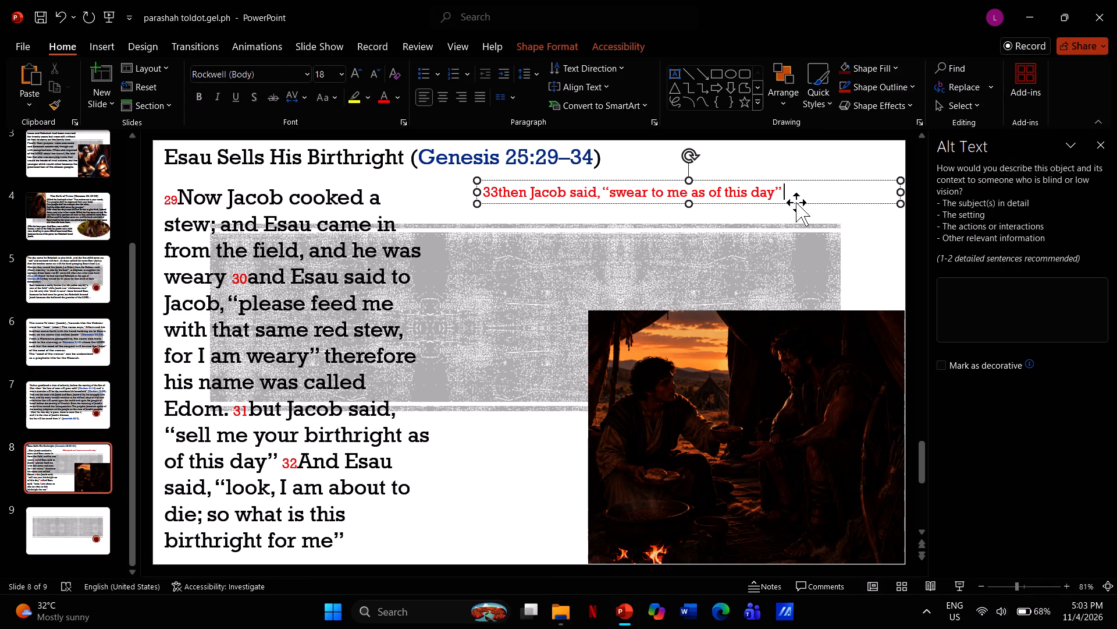
type("so")
key("space")
type("hje s")
key("o")
type("re")
key("BackSpace")
key("BackSpace")
key("BackSpace")
type("wore to himk")
key("BackSpace")
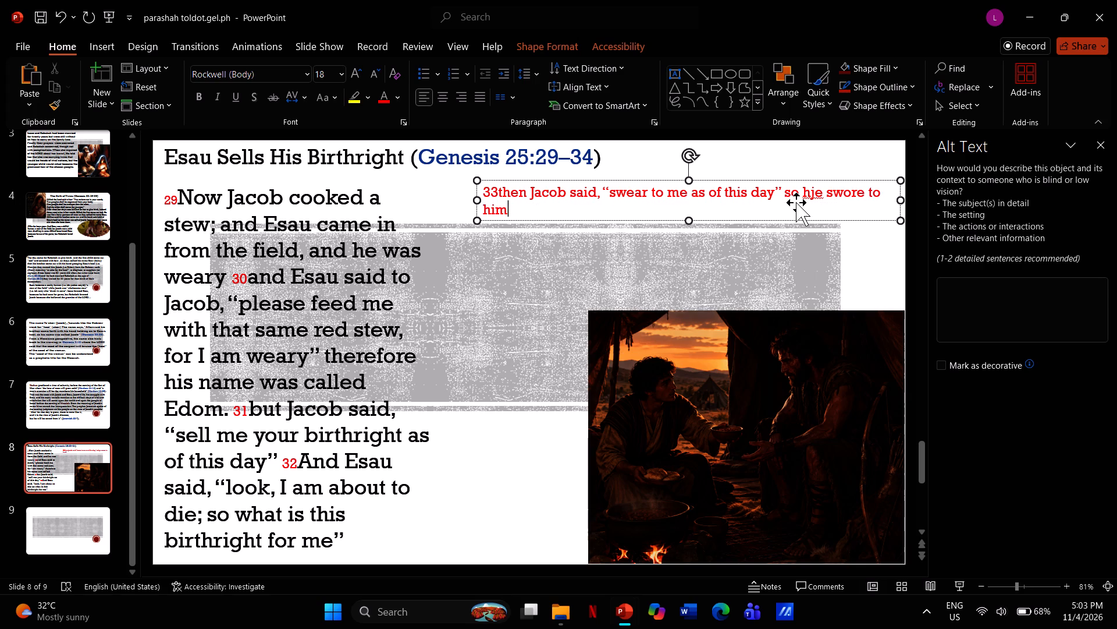
key("space")
Check toldot.gel.ph again and finish verse 33 with “, and sold his birthright to Jacob.”.
left_click(673, 545)
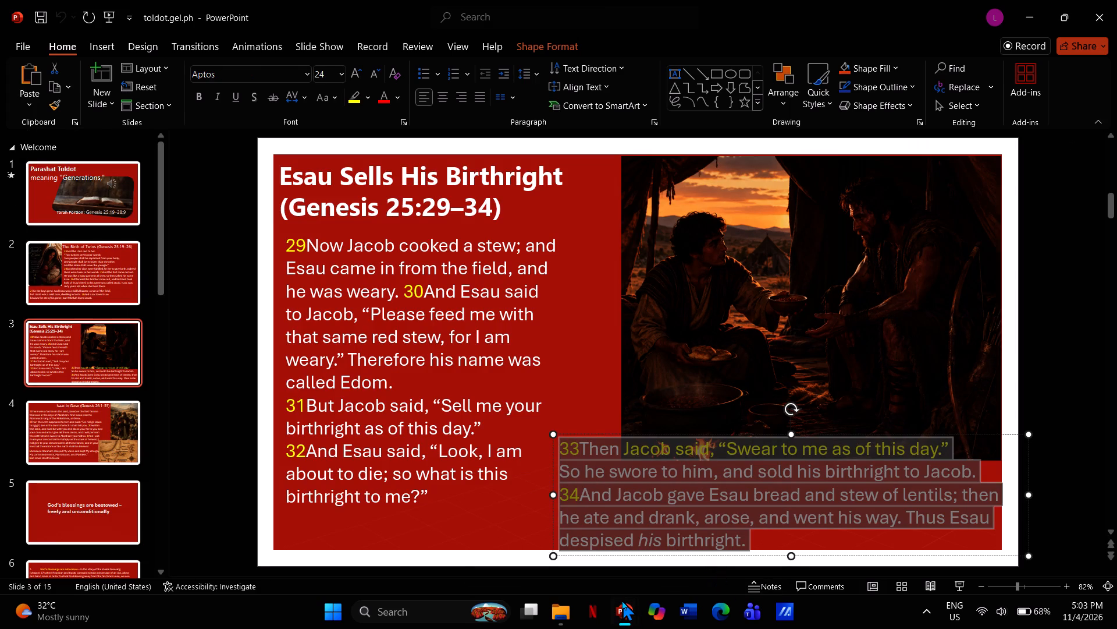
left_click(563, 553)
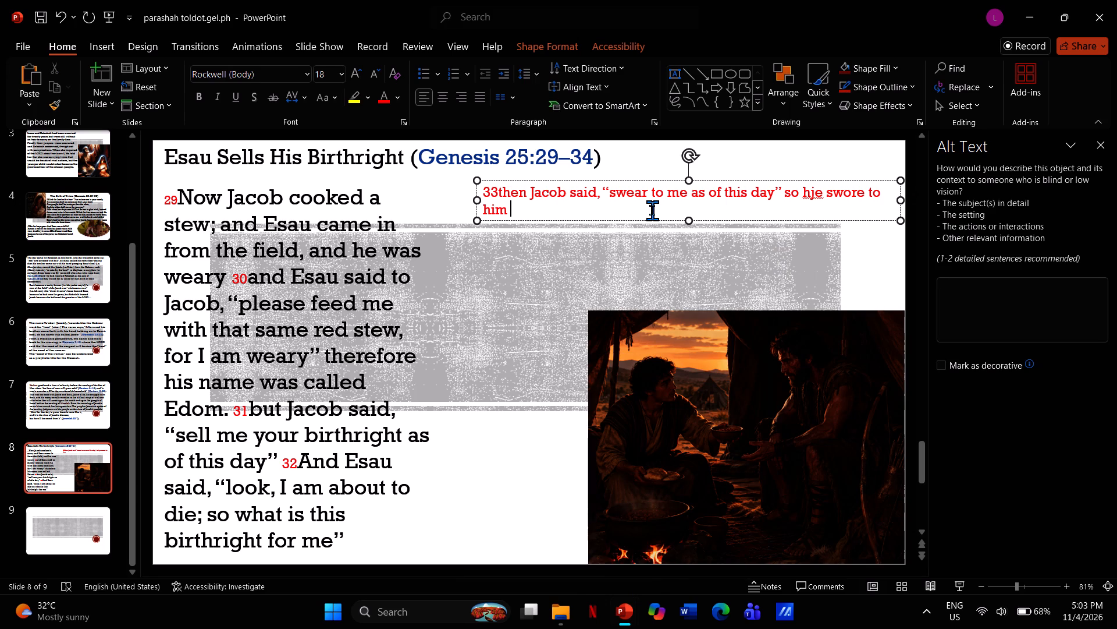
key("BackSpace")
type(", and sold his birthright ot")
key("BackSpace")
key("BackSpace")
key("t")
key("o")
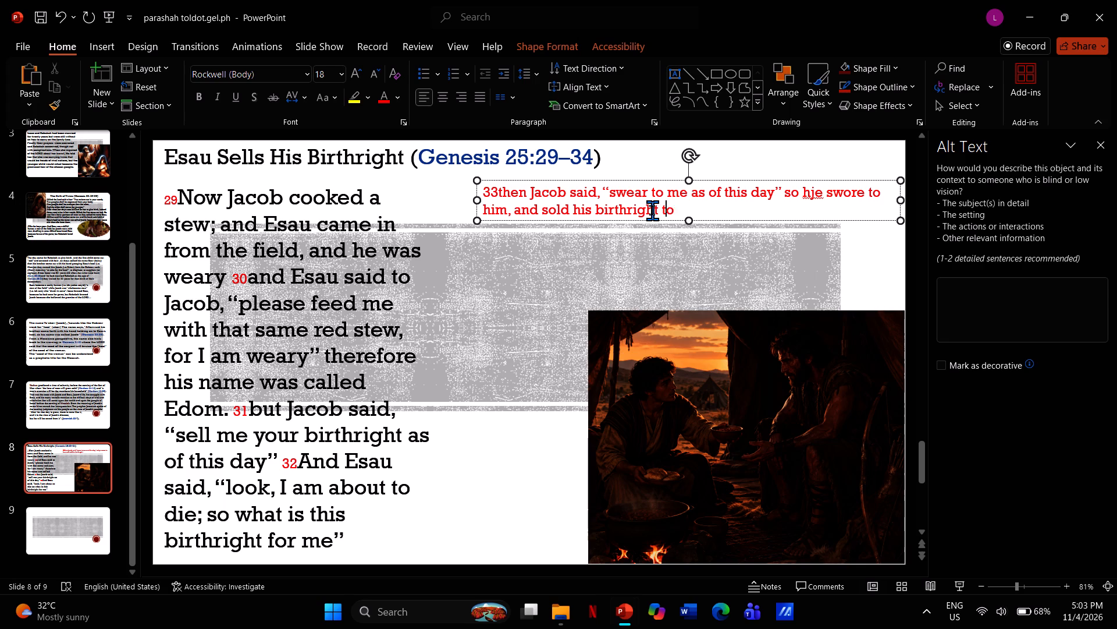
key("alt+space")
type("Jacob")
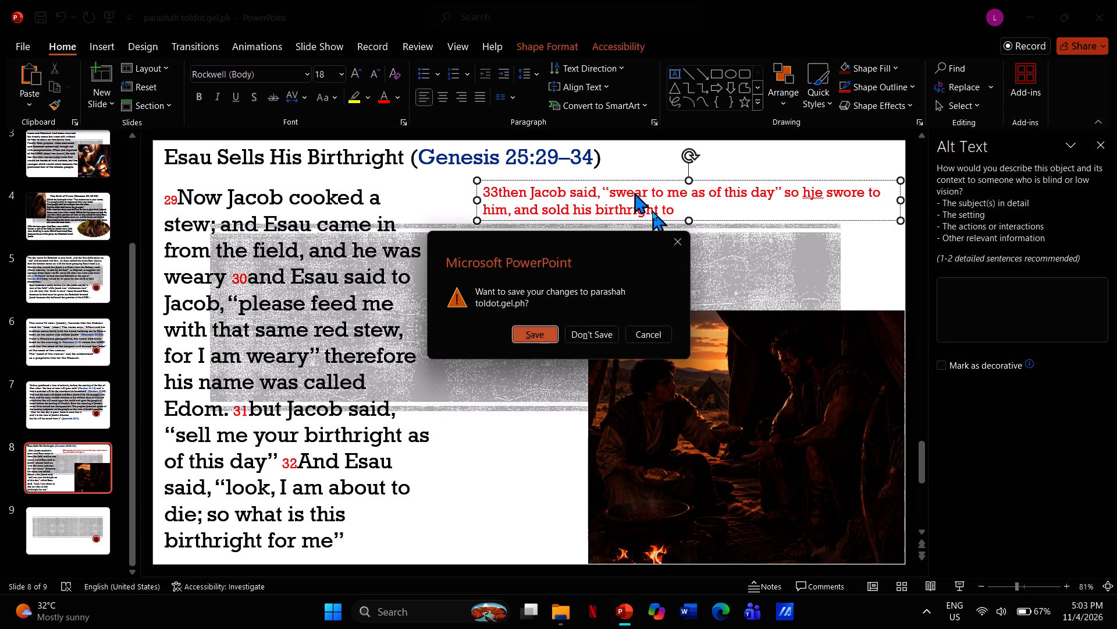
left_click(642, 332)
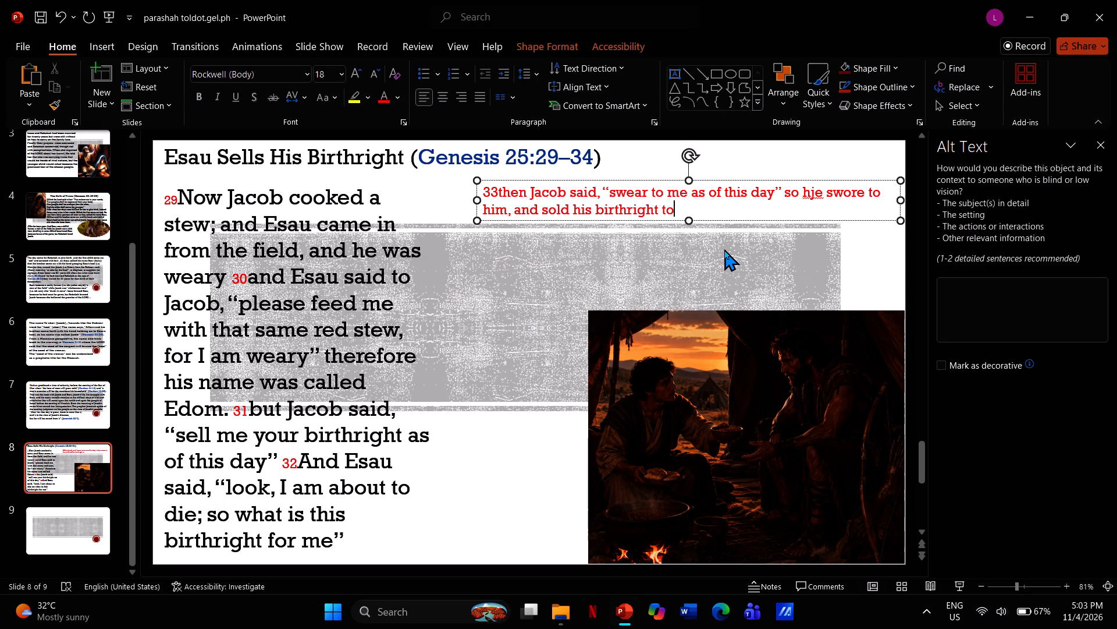
key("space")
type("Jacob")
key("period")
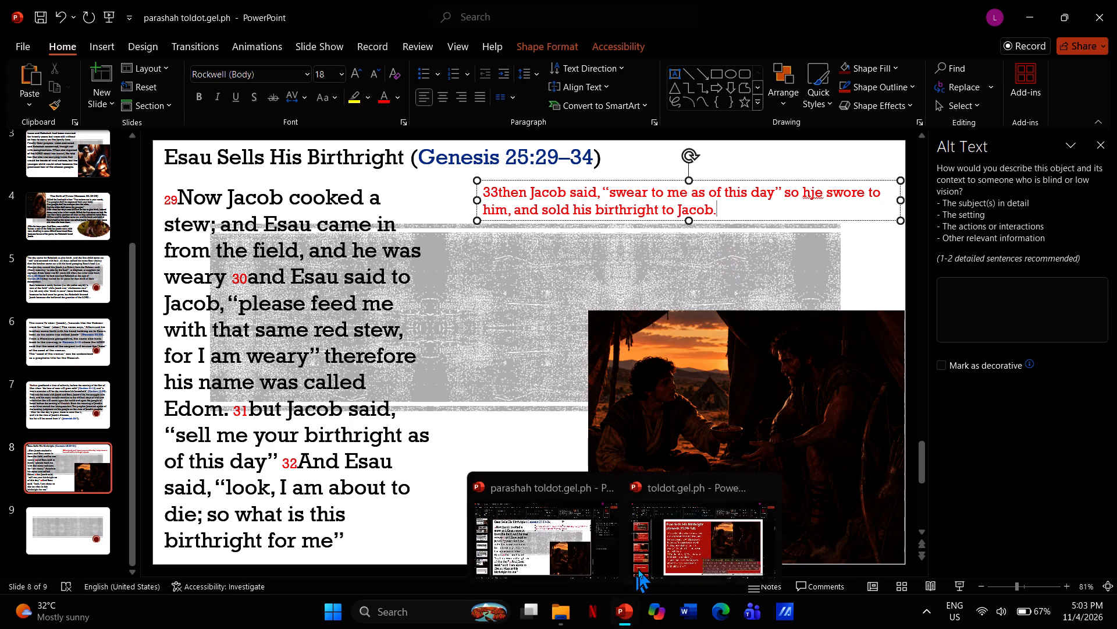
Check the verse in toldot.gel.ph and add the verse number 34 after verse 33 in the verses 33–34 text box.
left_click(688, 526)
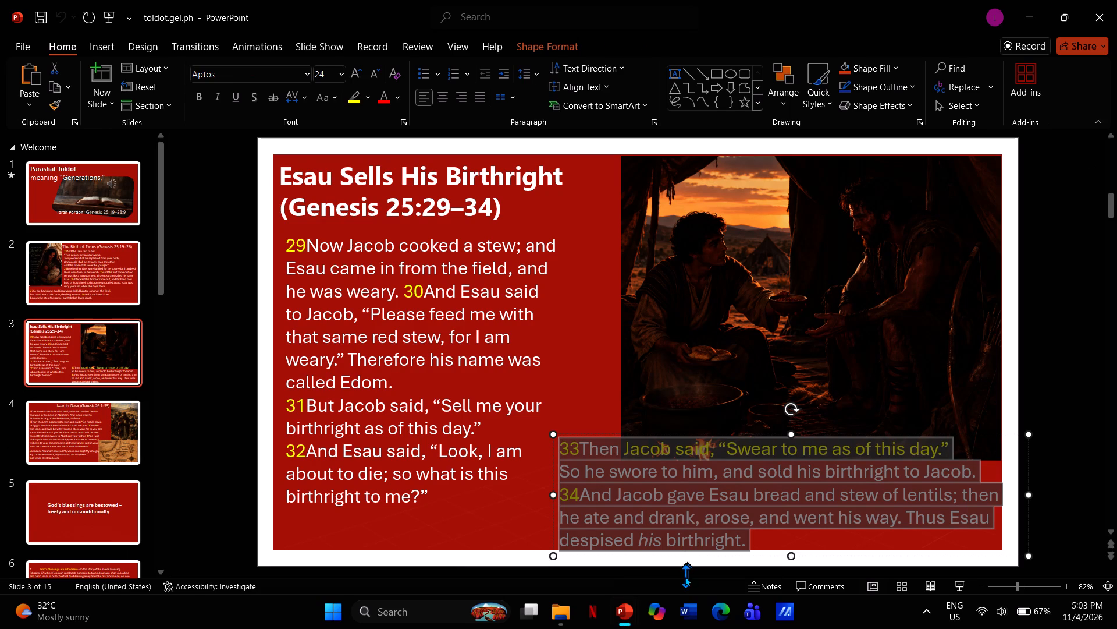
left_click(521, 543)
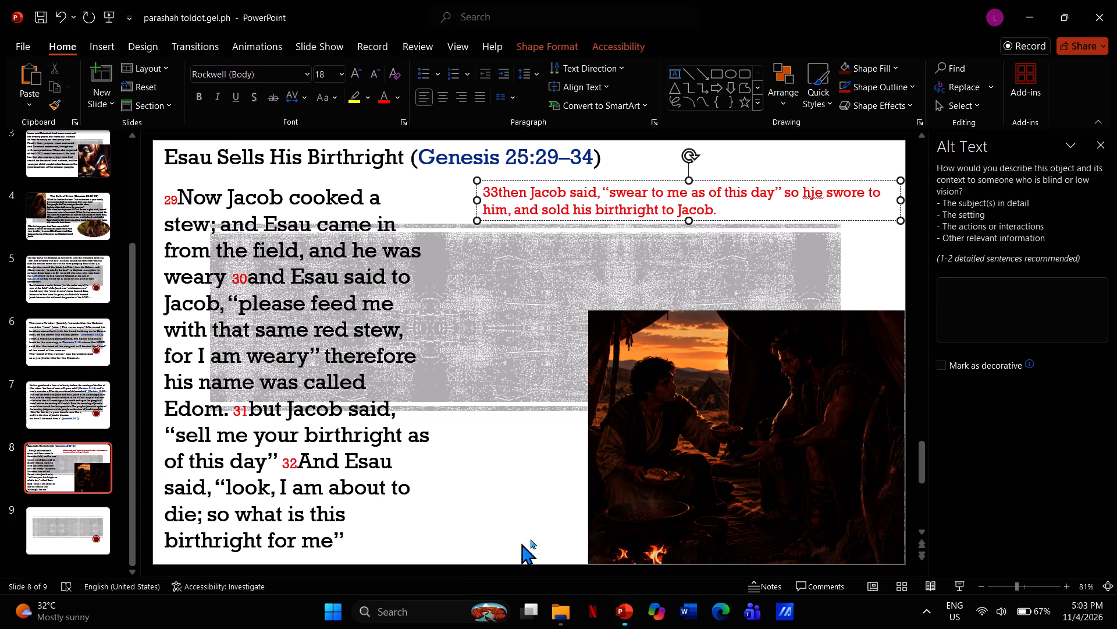
key("space")
type("34")
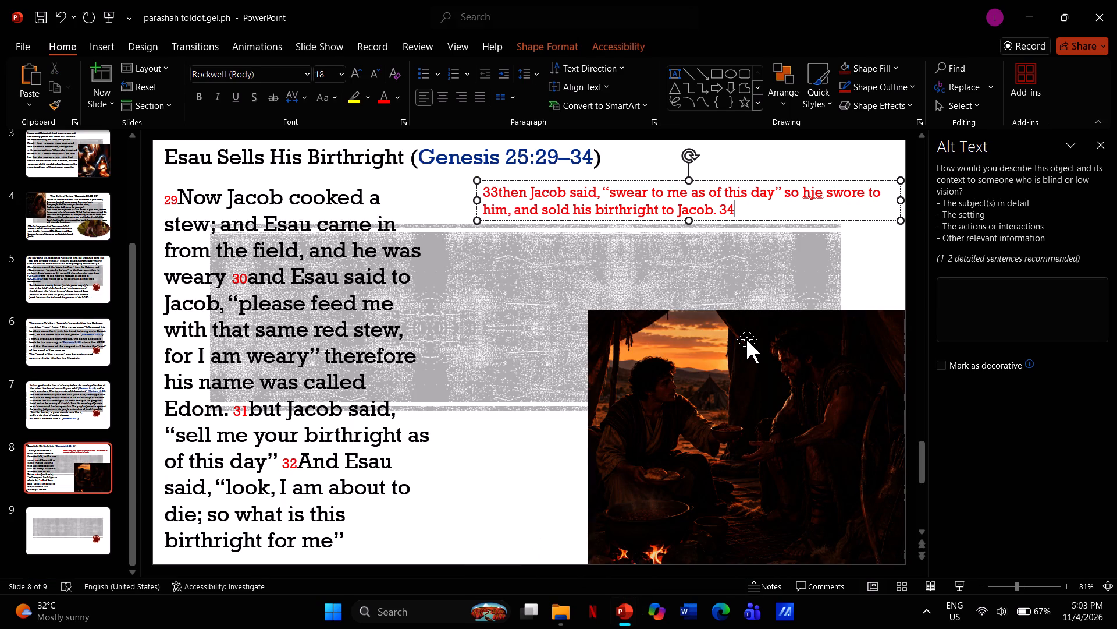
key("space")
key("BackSpace")
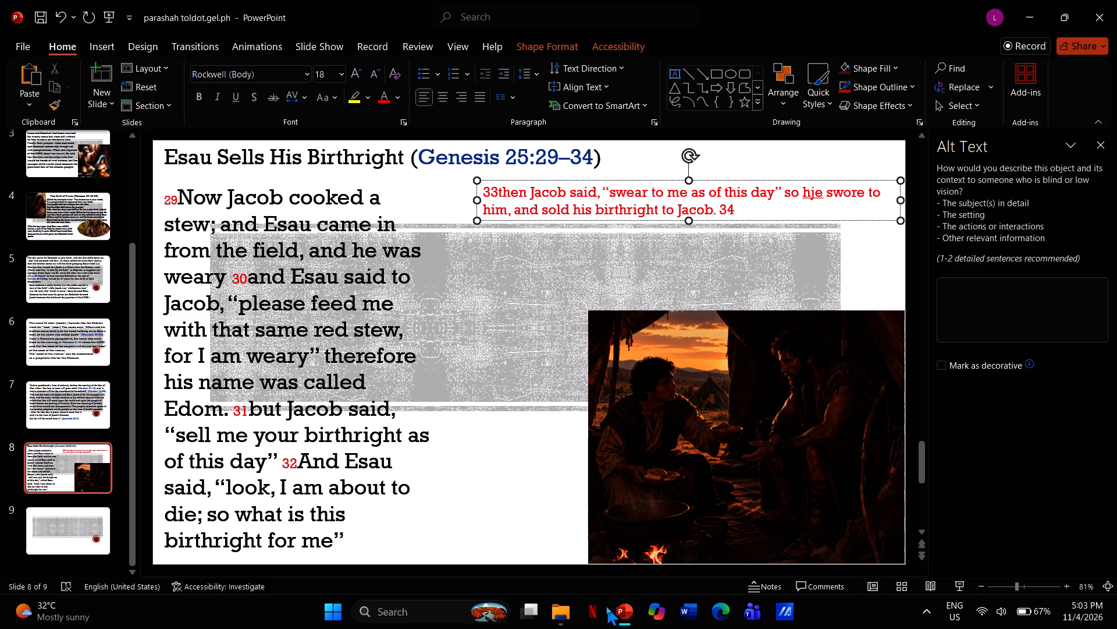
Check toldot.gel.ph again and begin verse 34 after its number with “And Jacob gave bread and stew”.
left_click(688, 547)
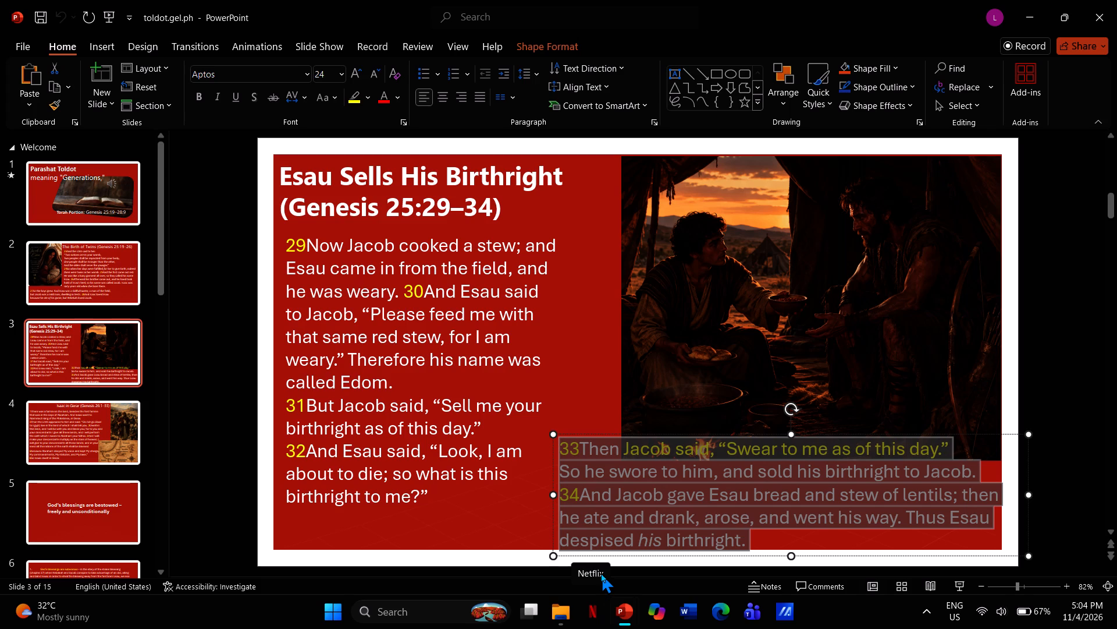
left_click(575, 555)
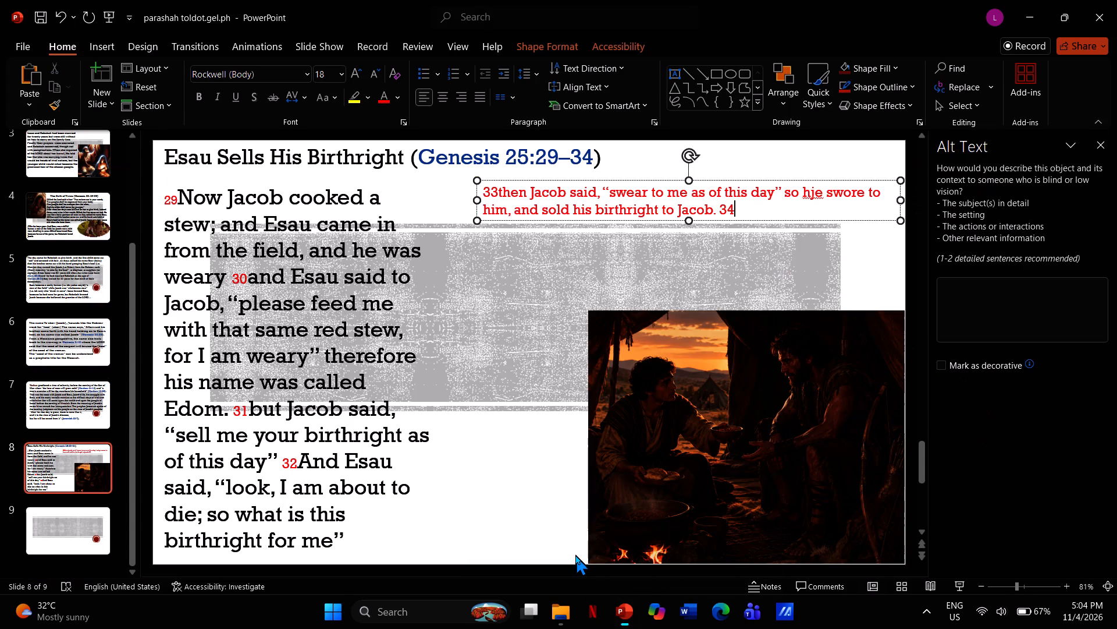
key("space")
type("And JAv")
key("BackSpace")
type("cob")
key("space")
type("gave")
key("space")
type("bread an")
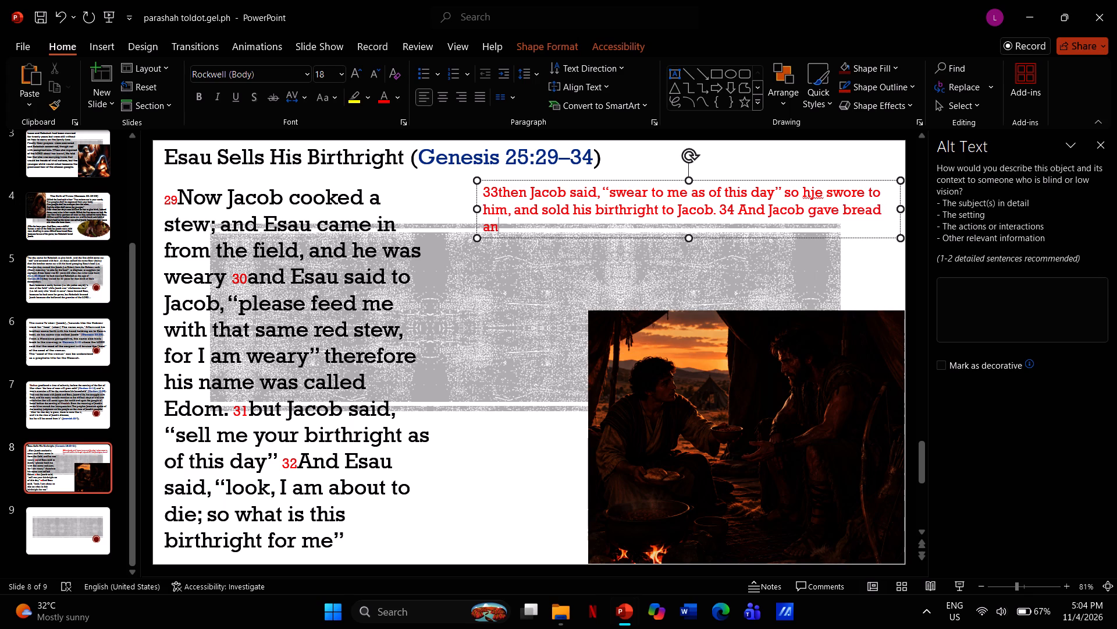
key("d")
key("space")
type("stew")
key("space")
Check toldot.gel.ph again and continue verse 34 with “of lentils.”.
left_click(655, 542)
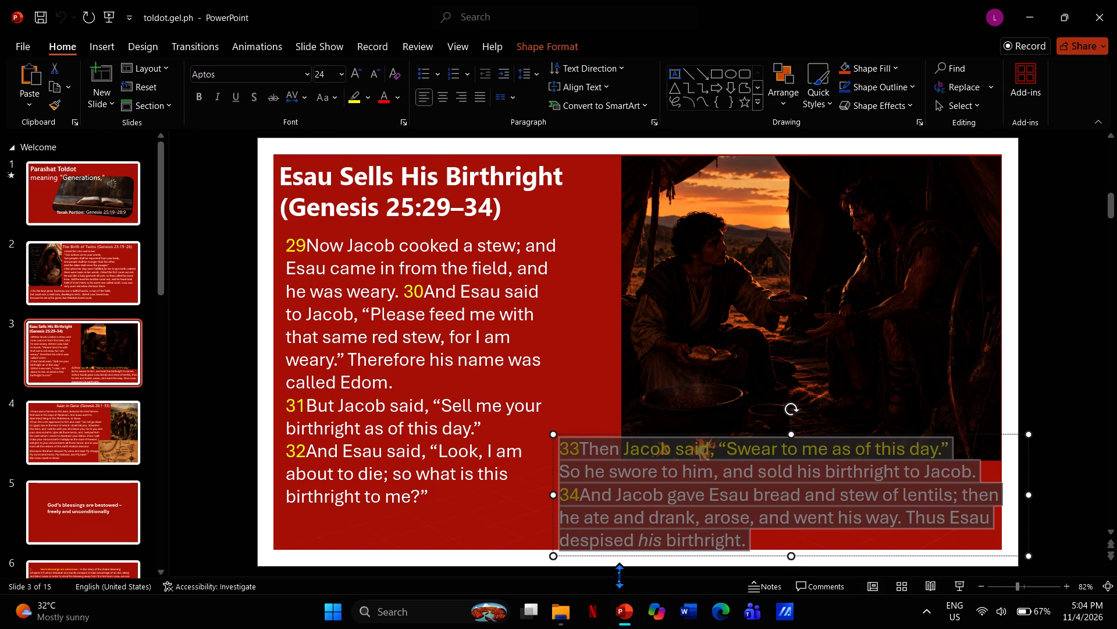
left_click(568, 550)
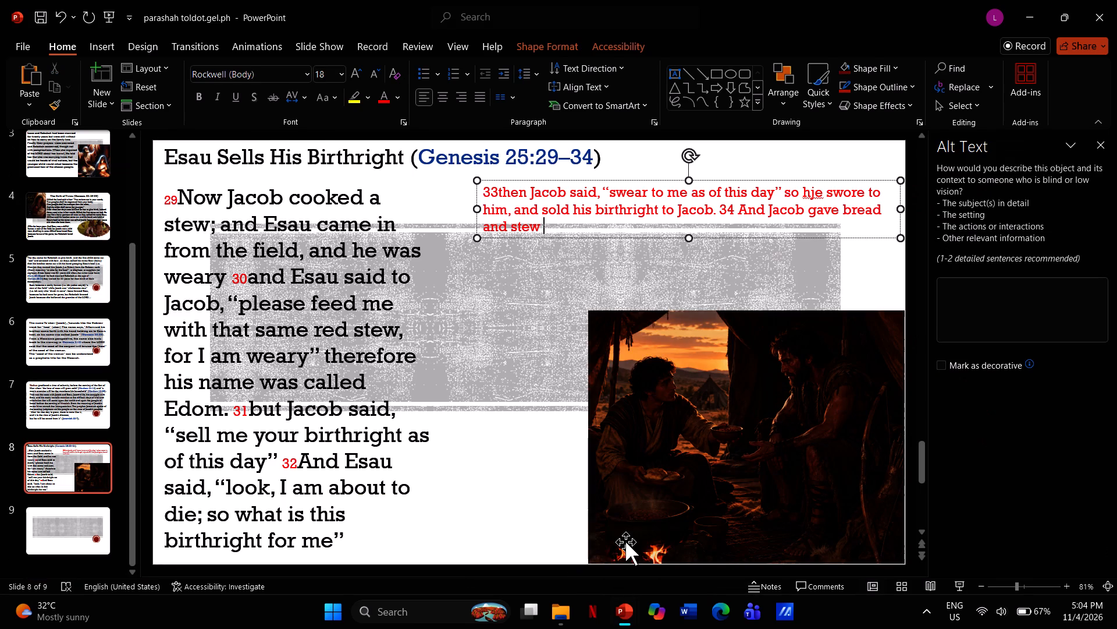
type("of lentils")
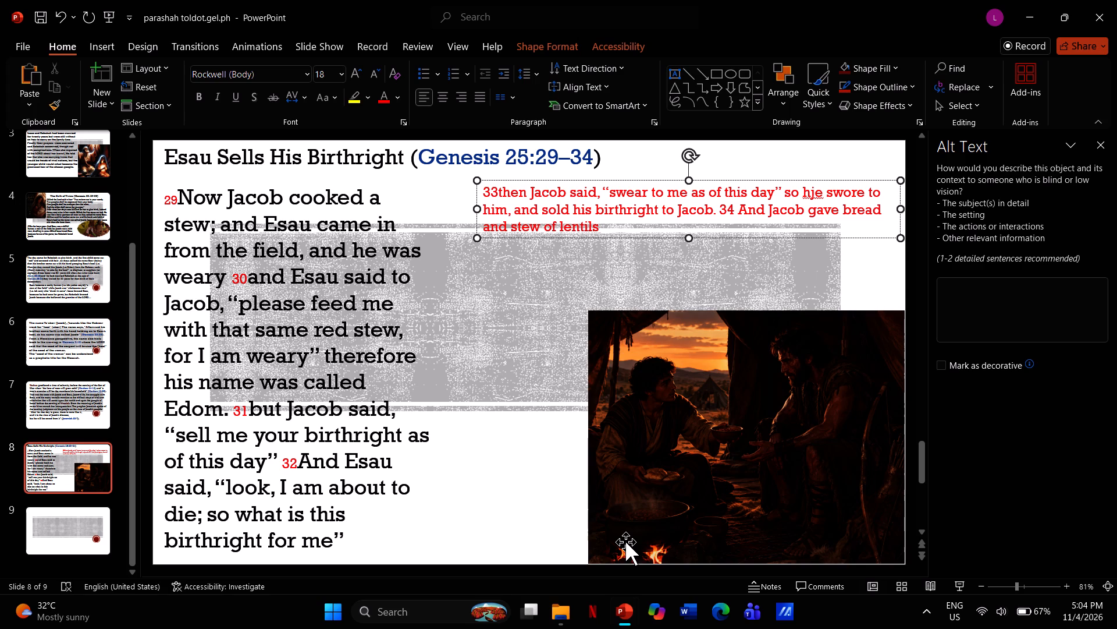
key("space")
key("BackSpace")
key("period")
Check the verse in toldot.gel.ph and continue verse 34 with “Then he ate and drank, arose,”.
left_click(663, 535)
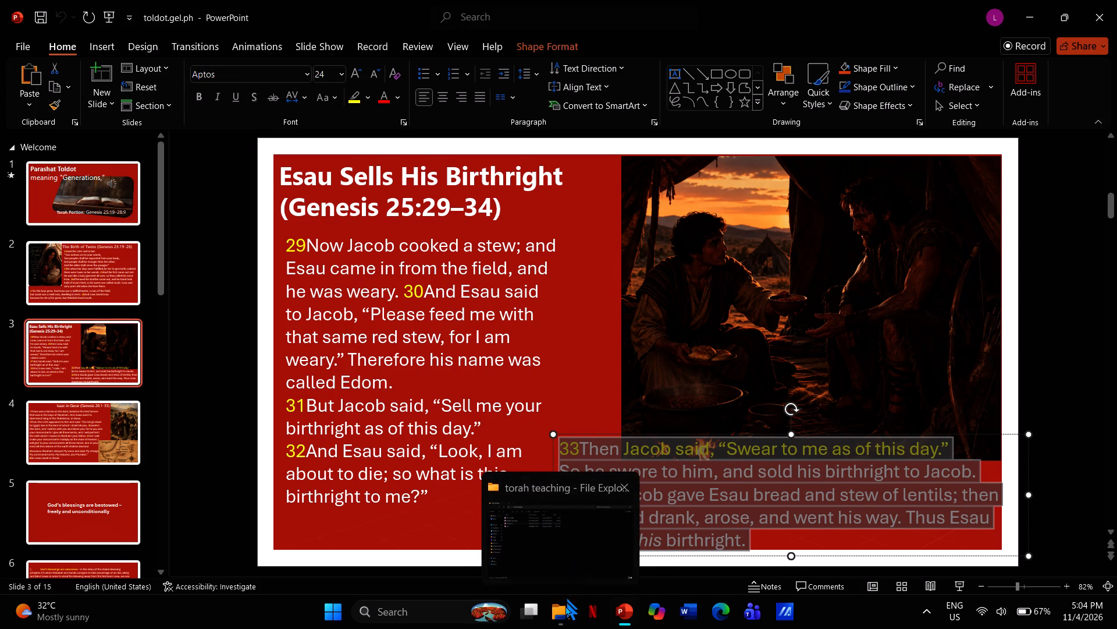
left_click(576, 544)
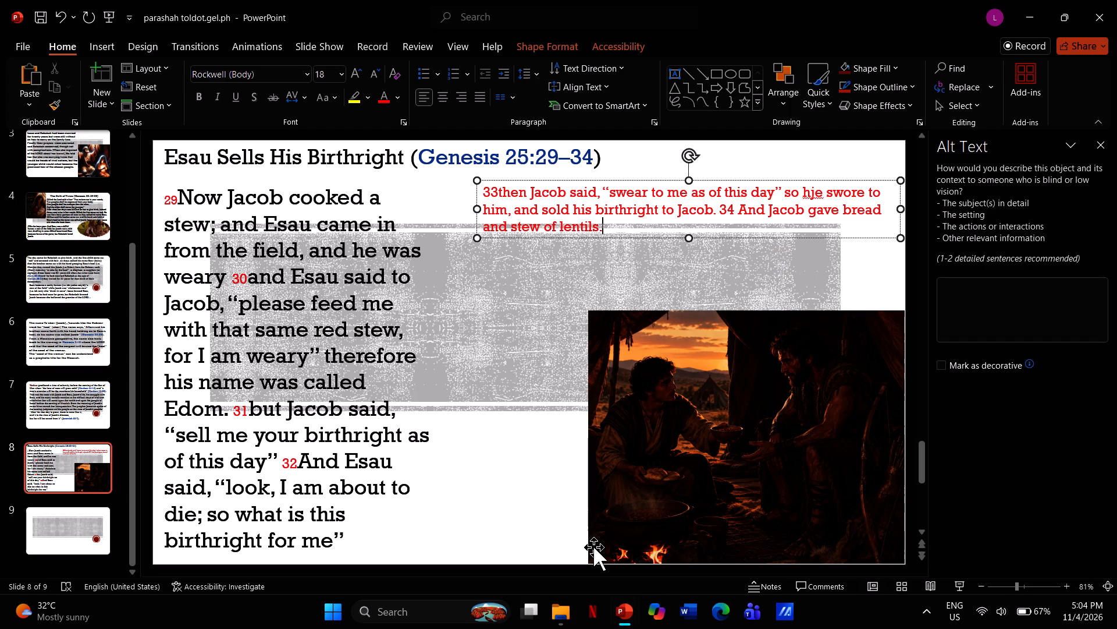
key("space")
type("then he ate and")
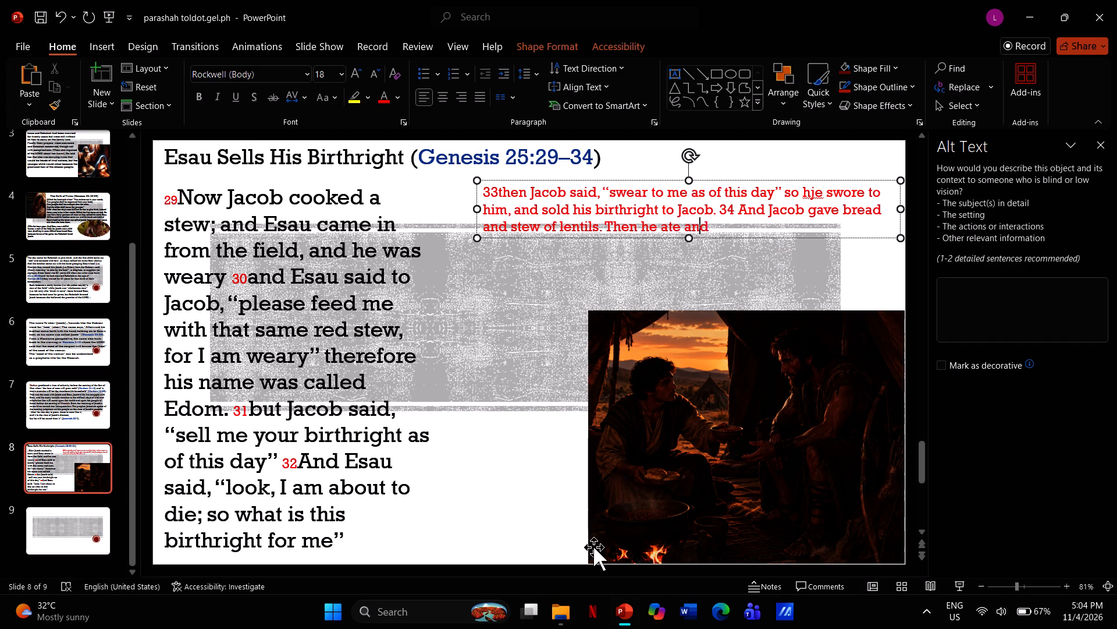
key("space")
type("drank,")
key("space")
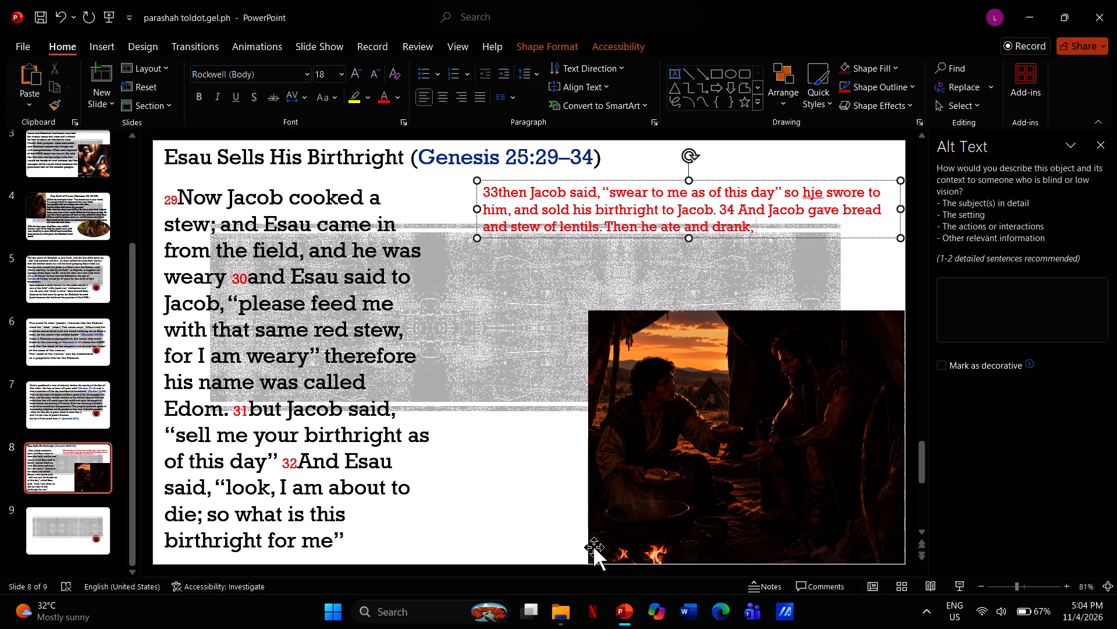
type("arose,")
key("space")
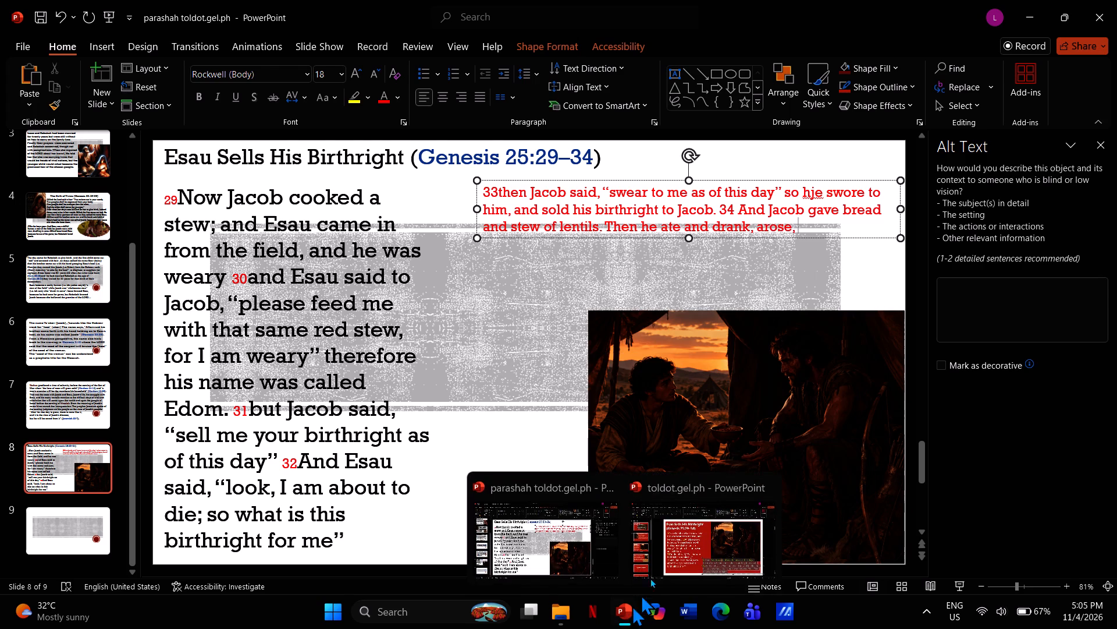
Check toldot.gel.ph again and continue verse 34 with “and went his way.”.
left_click(673, 545)
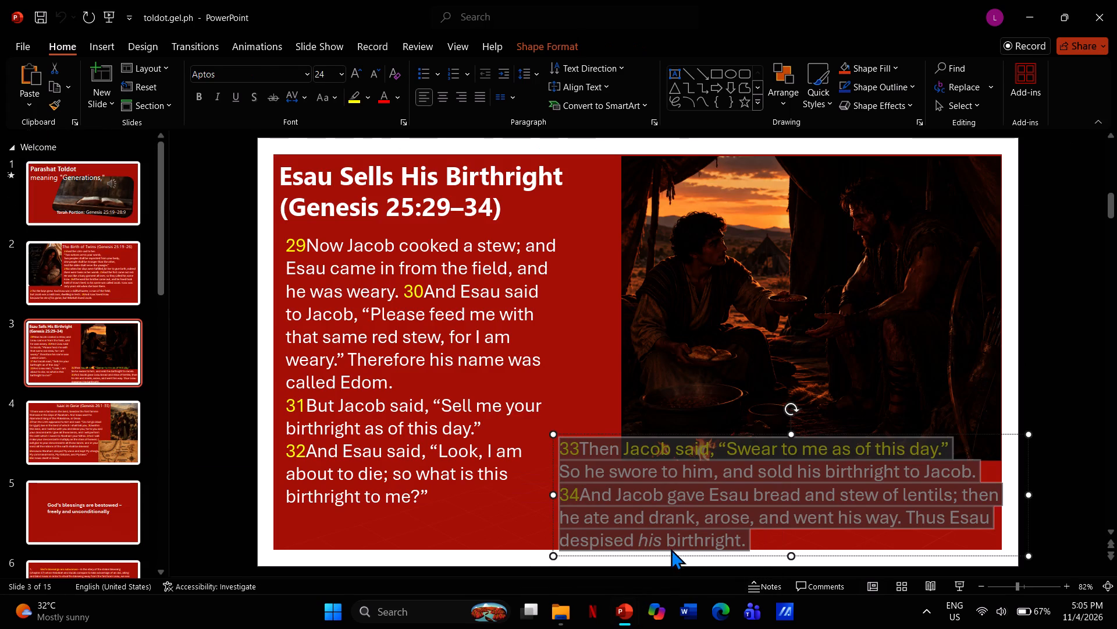
left_click(679, 540)
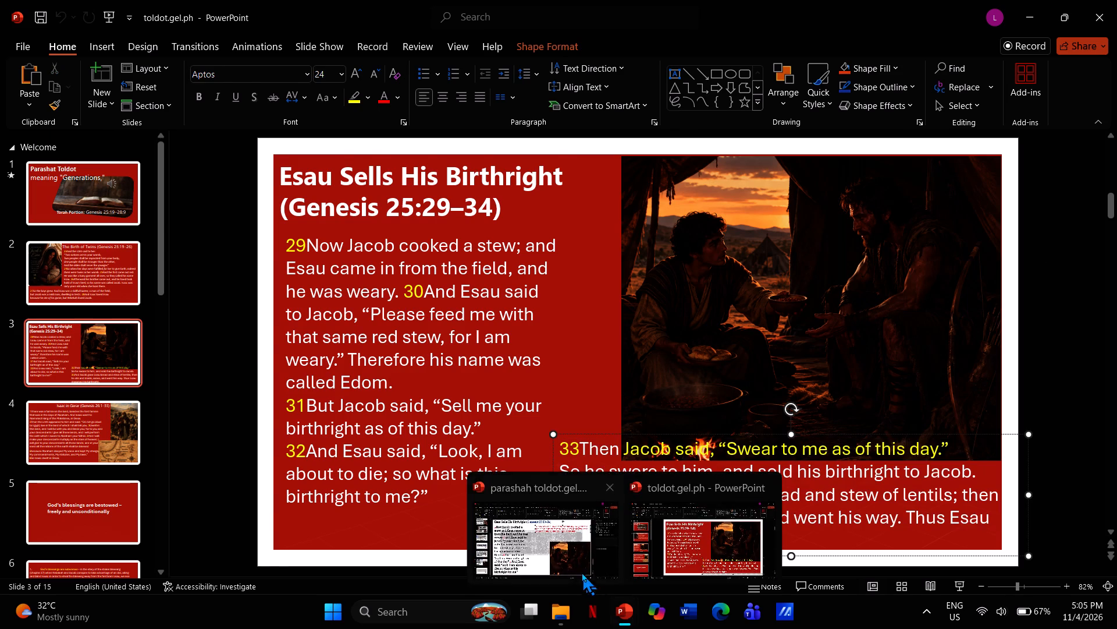
left_click(565, 546)
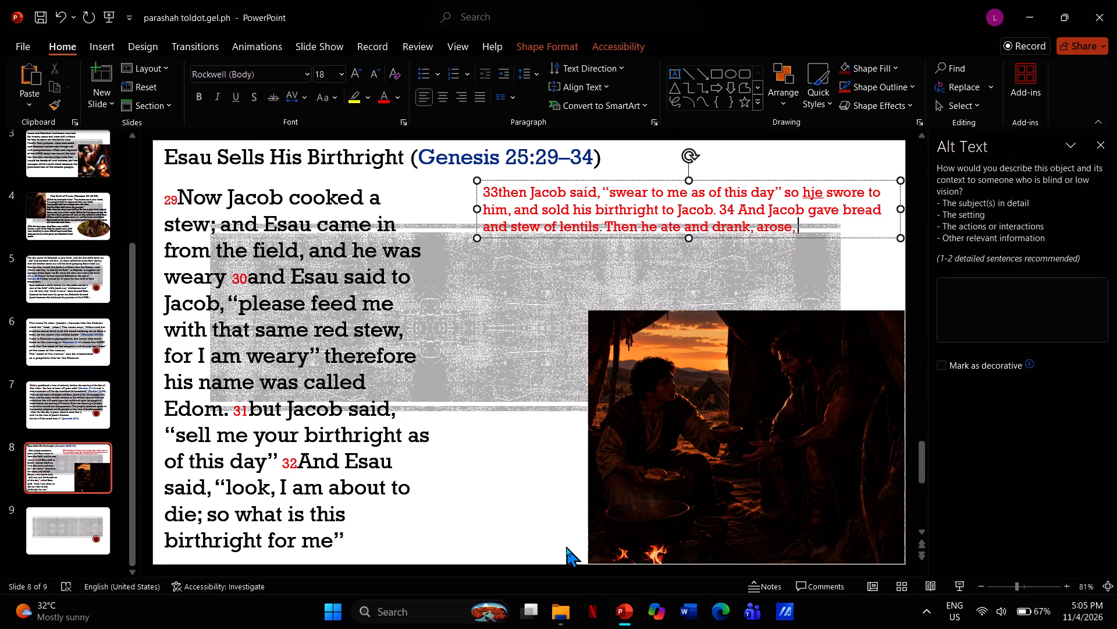
type("and went")
key("space")
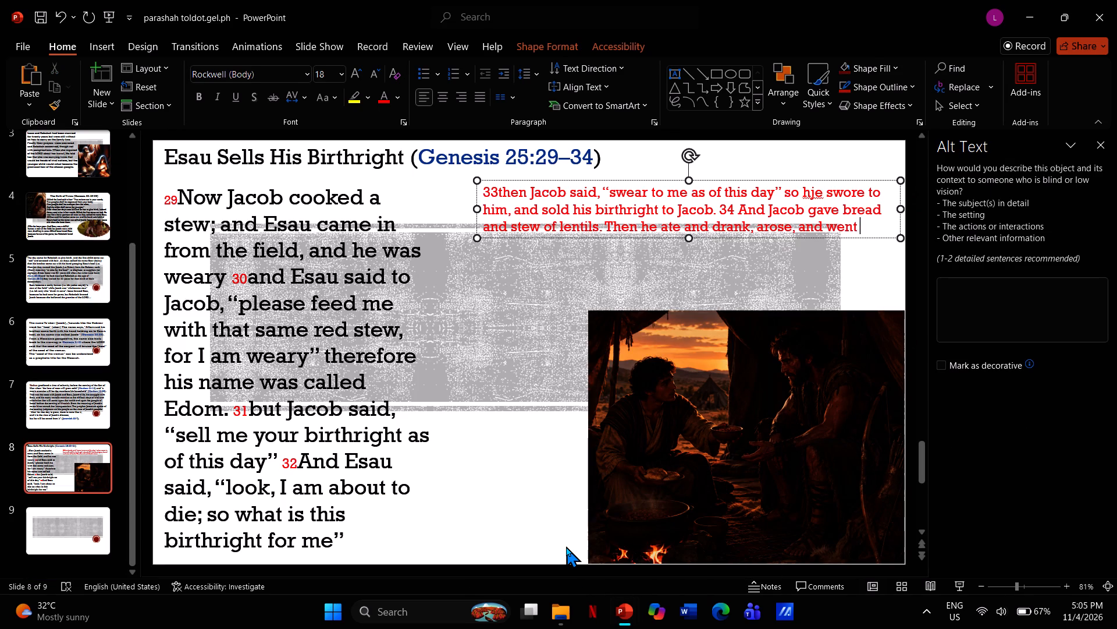
type("his way.")
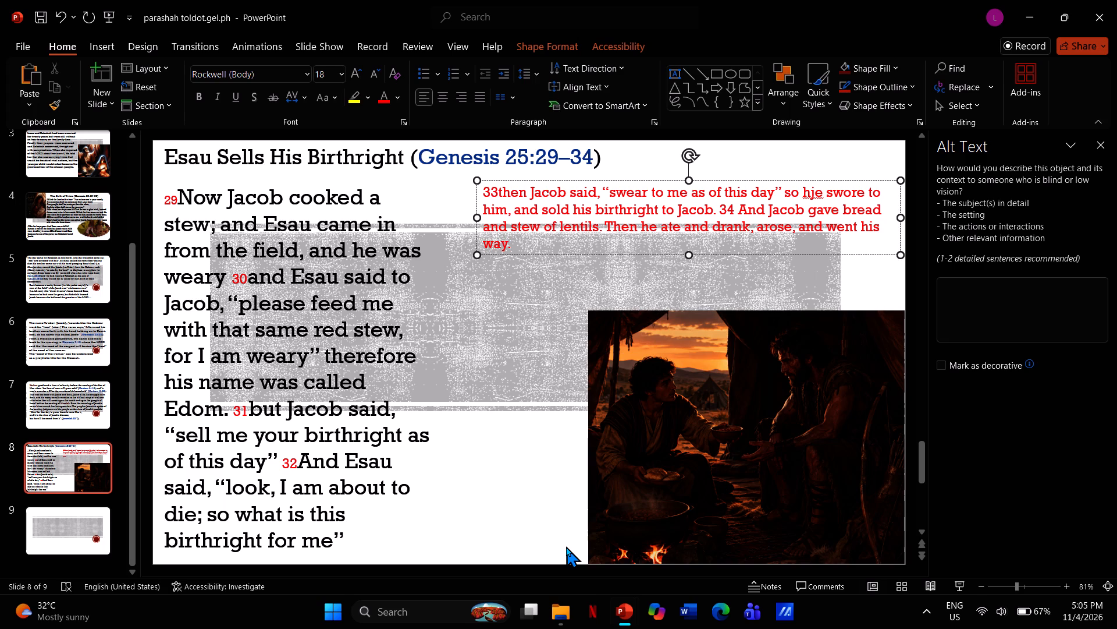
Finish verse 34 with “Thus Esau despise his birthright.”, checking the wording against toldot.gel.ph.
left_click(677, 546)
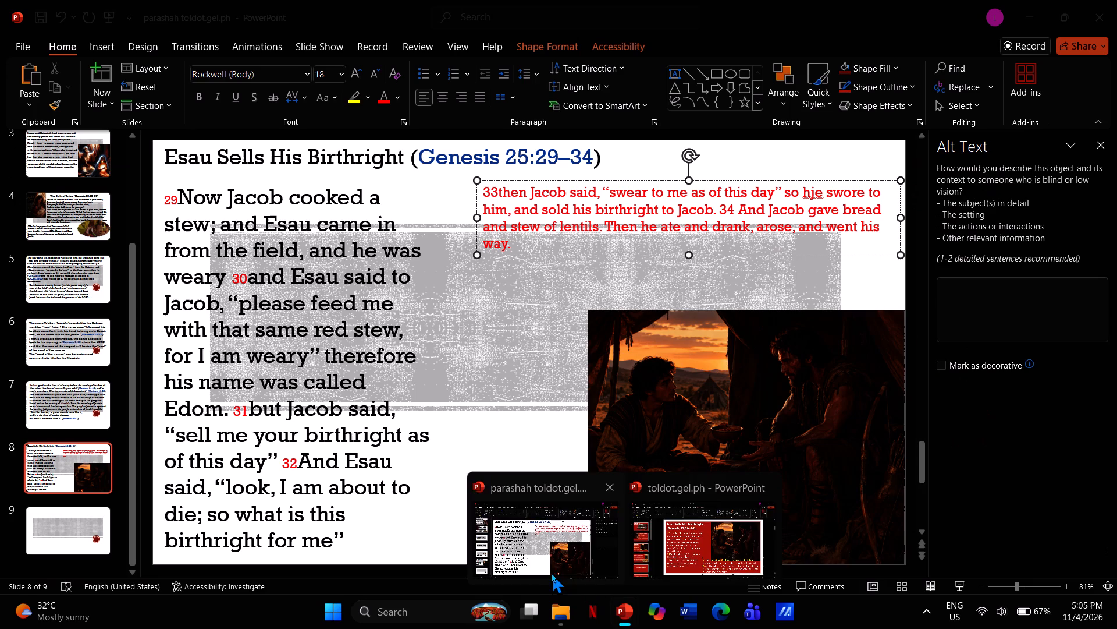
left_click(552, 573)
key("space")
type("thus")
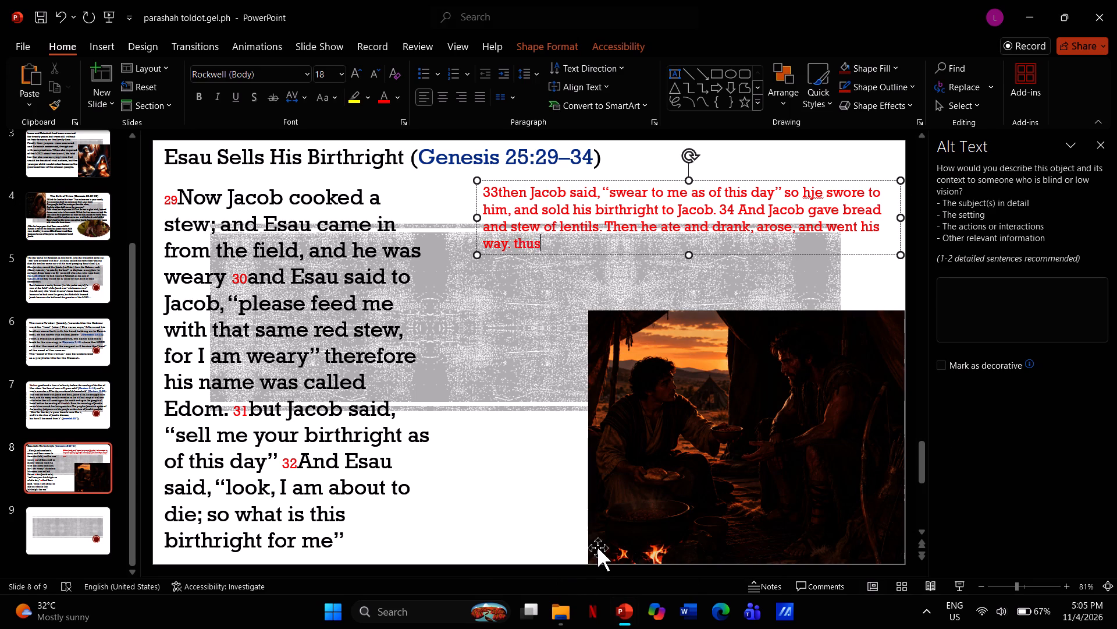
key("space")
type("Esau despise his birthright")
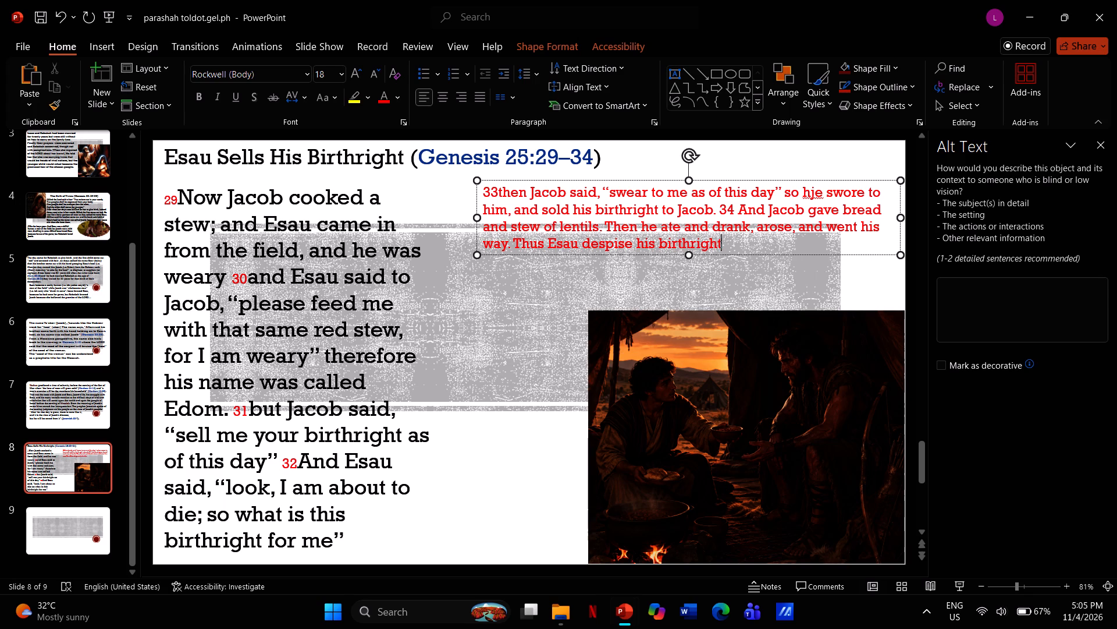
key("period")
left_click(658, 551)
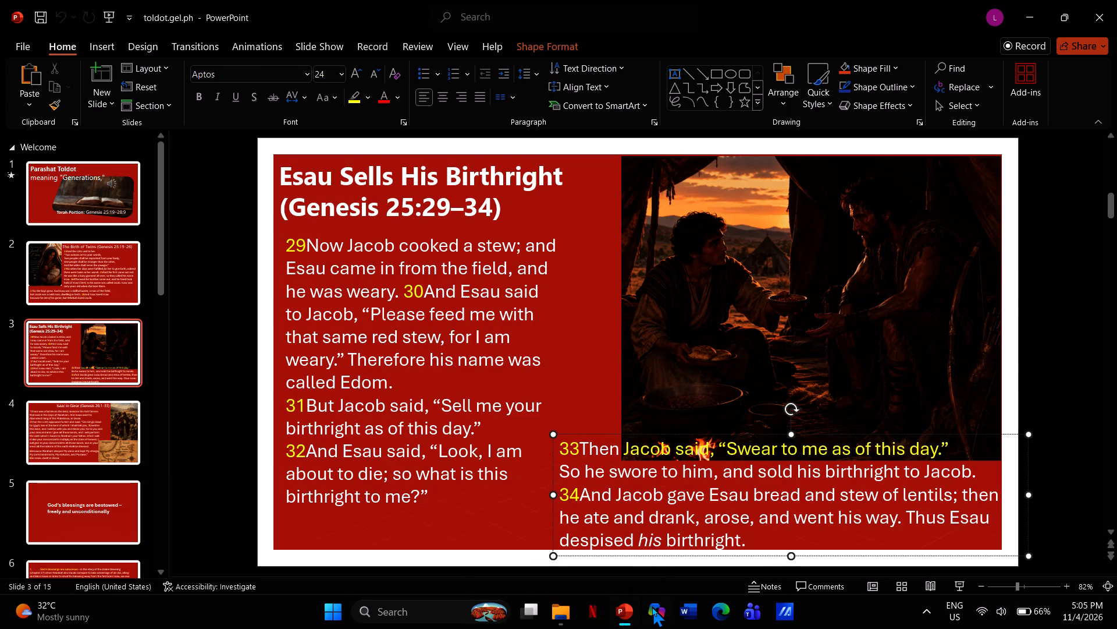
left_click(566, 554)
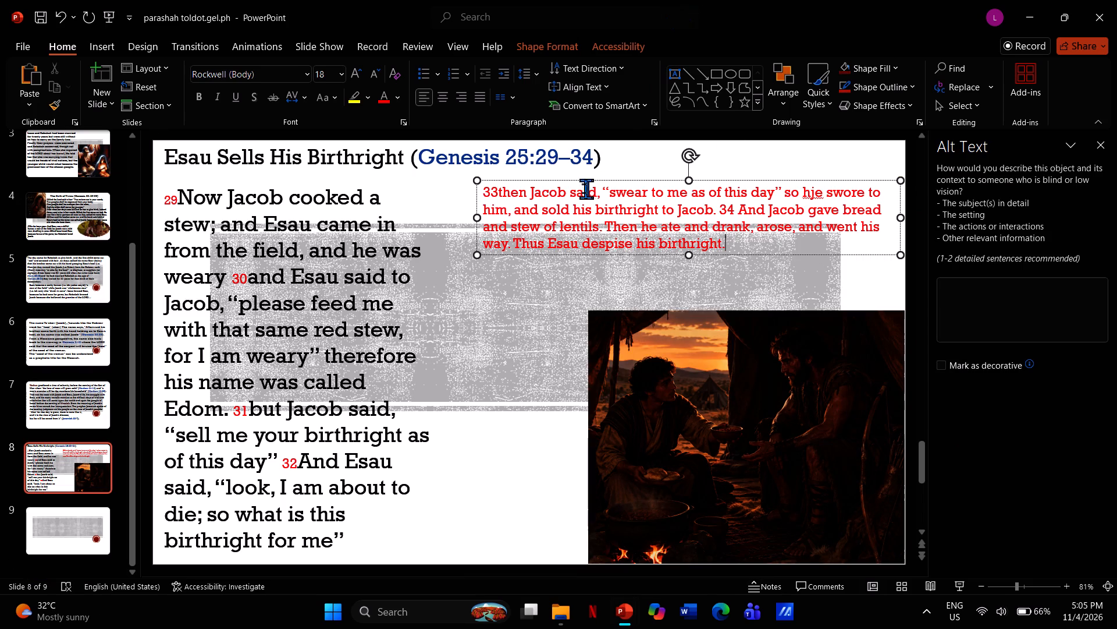
Color the verse 33 wording black, from “then Jacob said,” through “birthright to Jacob.”, leaving its verse number red.
left_click_drag(498, 191, 536, 193)
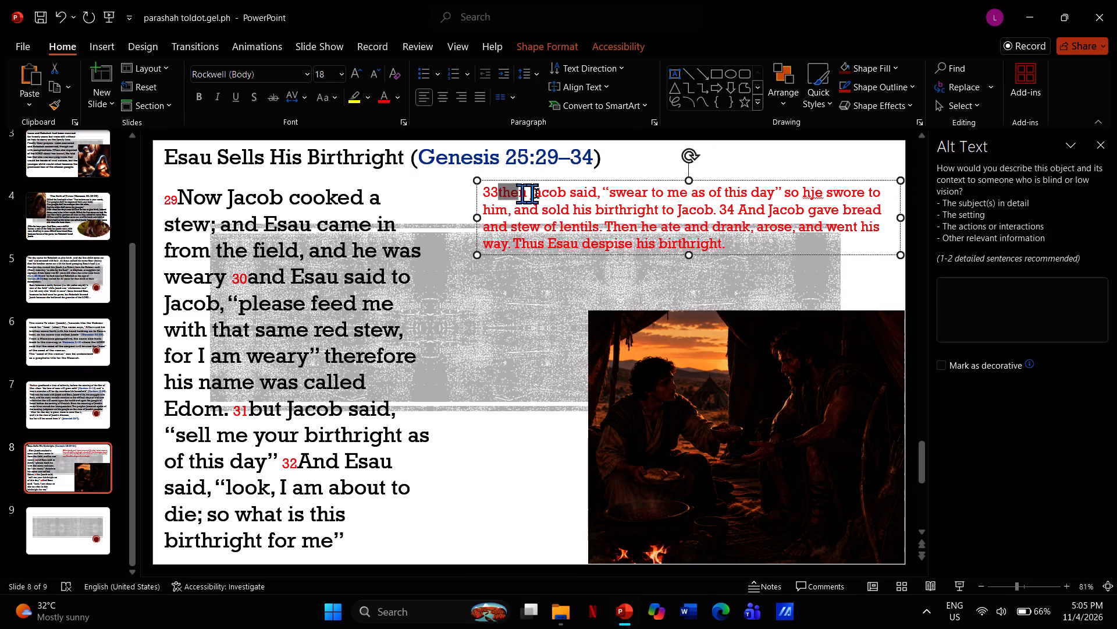
left_click_drag(536, 193, 680, 211)
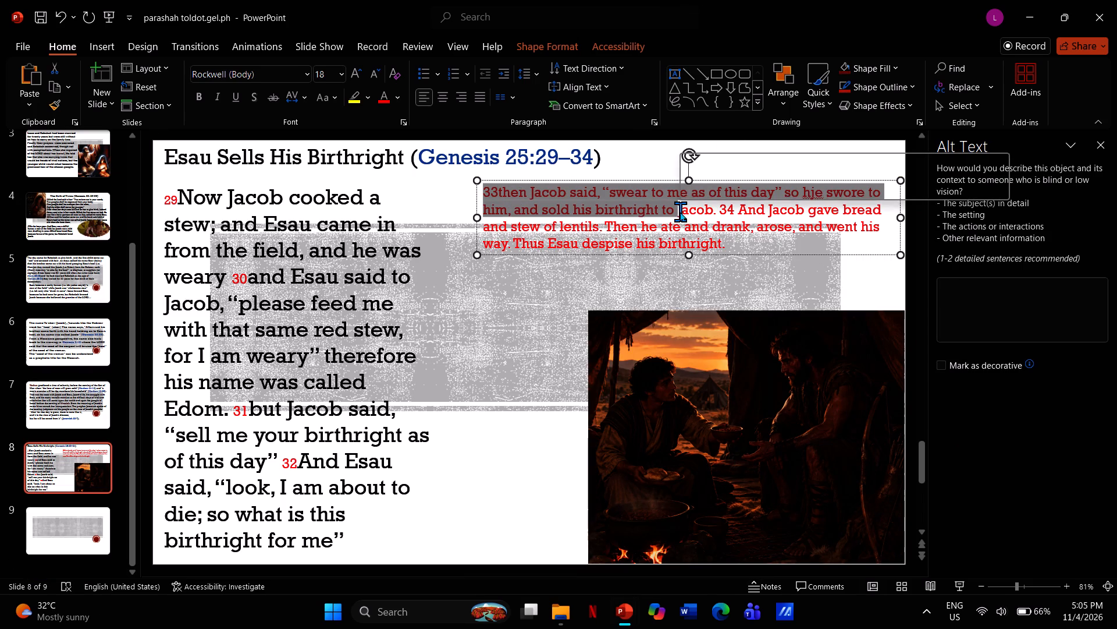
left_click(504, 193)
left_click(499, 192)
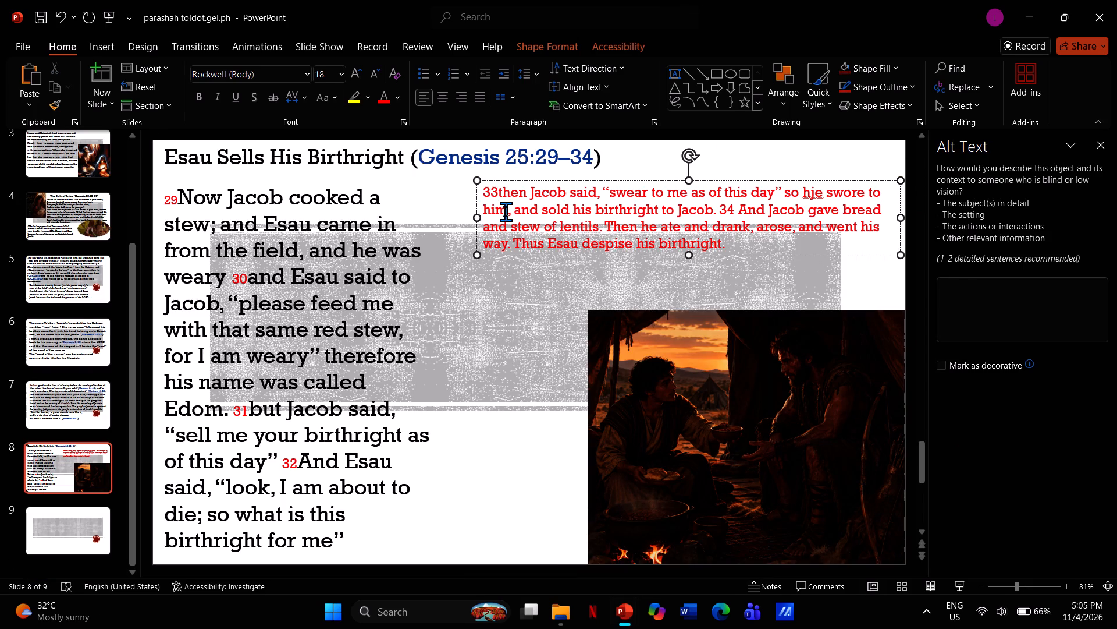
key("shift+Down")
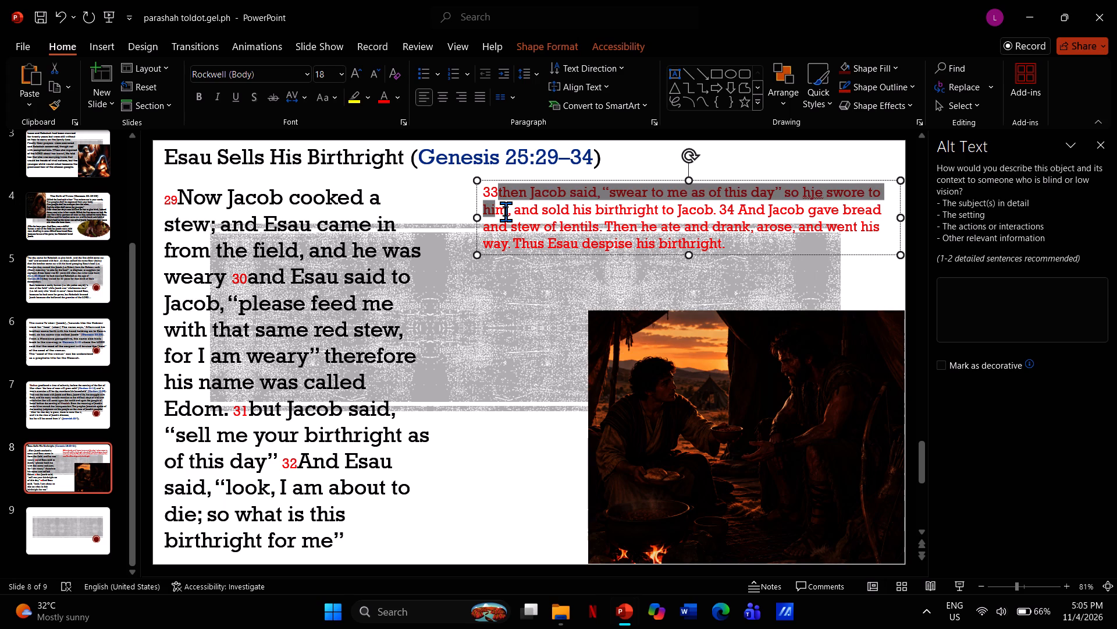
key("shift+Right")
key("shift+Right")
key("shift+Right")
key("shift+Right")
key("shift+Right")
key("shift+Right")
key("shift+Right")
key("shift+Right")
key("shift+Right")
key("shift+Right")
key("shift+Right")
key("shift+Right")
key("shift+Right")
key("shift+Right")
key("shift+Right")
key("shift+Right")
key("shift+Right")
key("shift+Right")
key("shift+Right")
key("shift+Right")
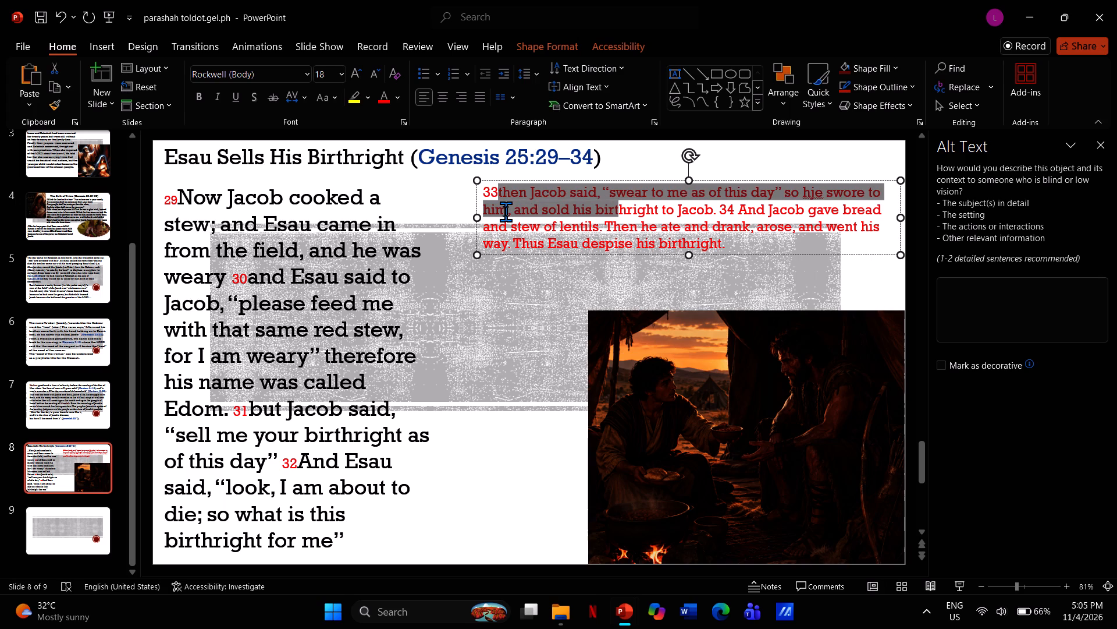
key("shift+Right")
key("shift+Right")
key("shift+Right")
key("shift+Right")
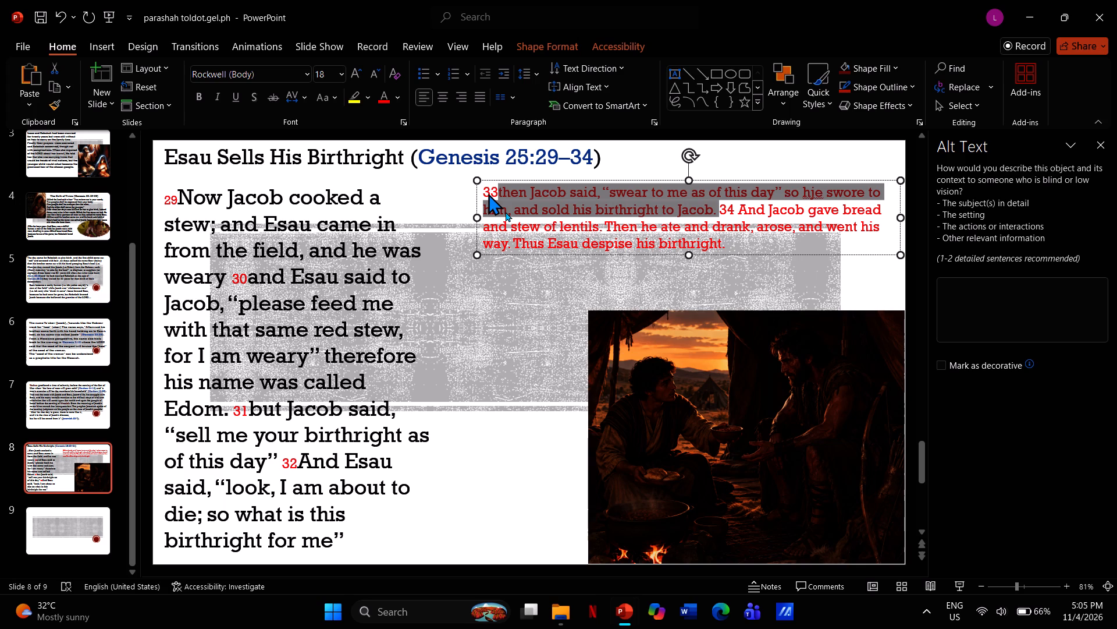
left_click(393, 100)
left_click(394, 130)
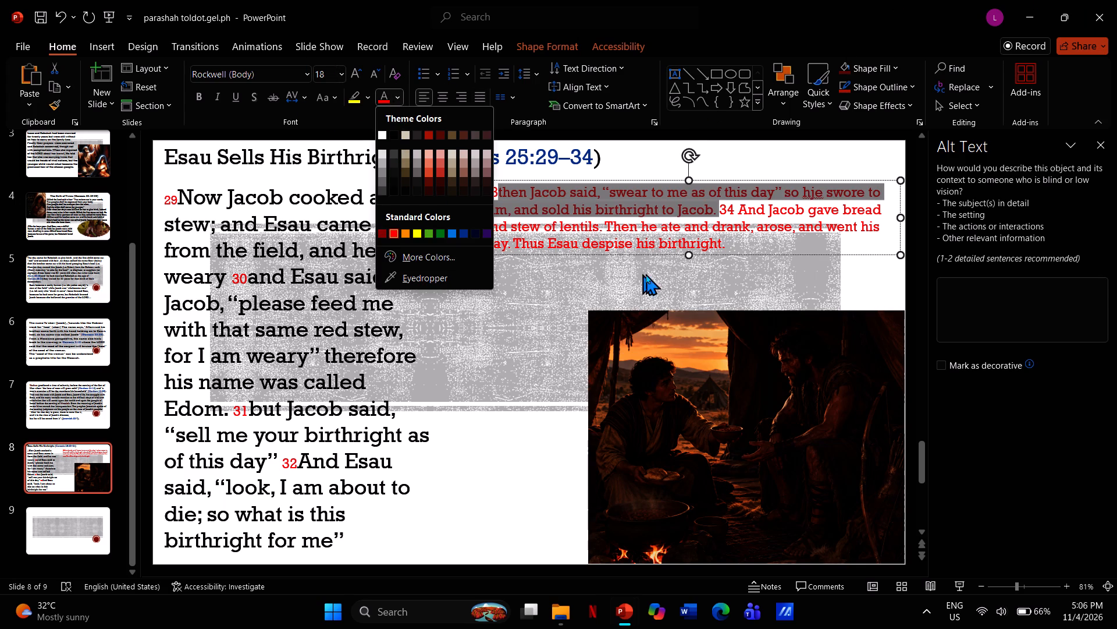
left_click(390, 135)
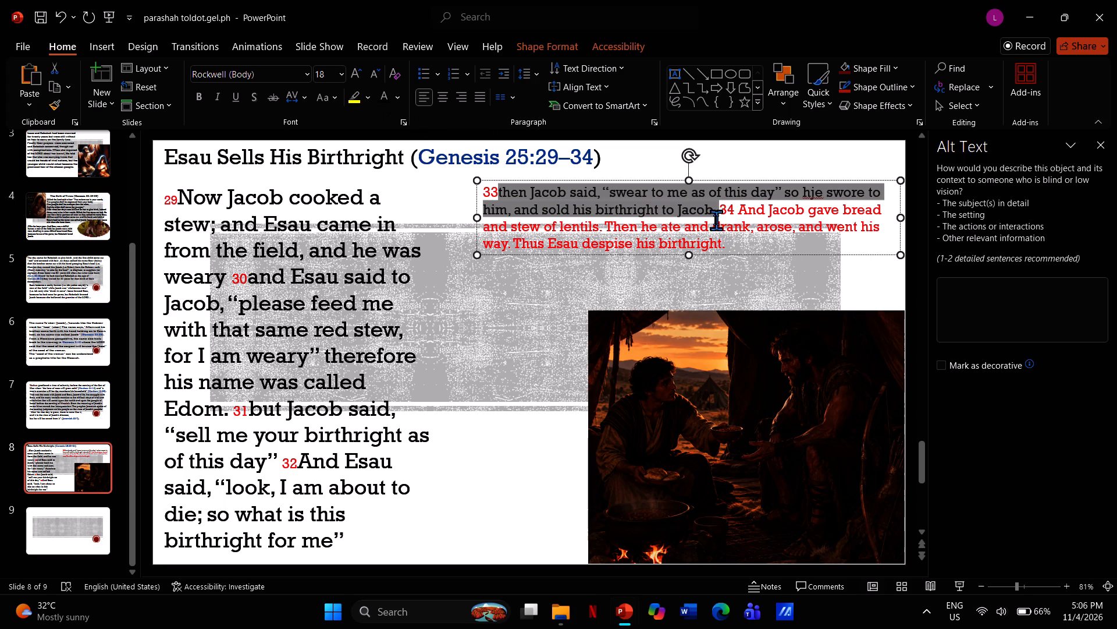
Color the verse 34 wording black, from “And Jacob gave bread” through “despise his birthright.”, leaving its verse number red.
left_click(737, 212)
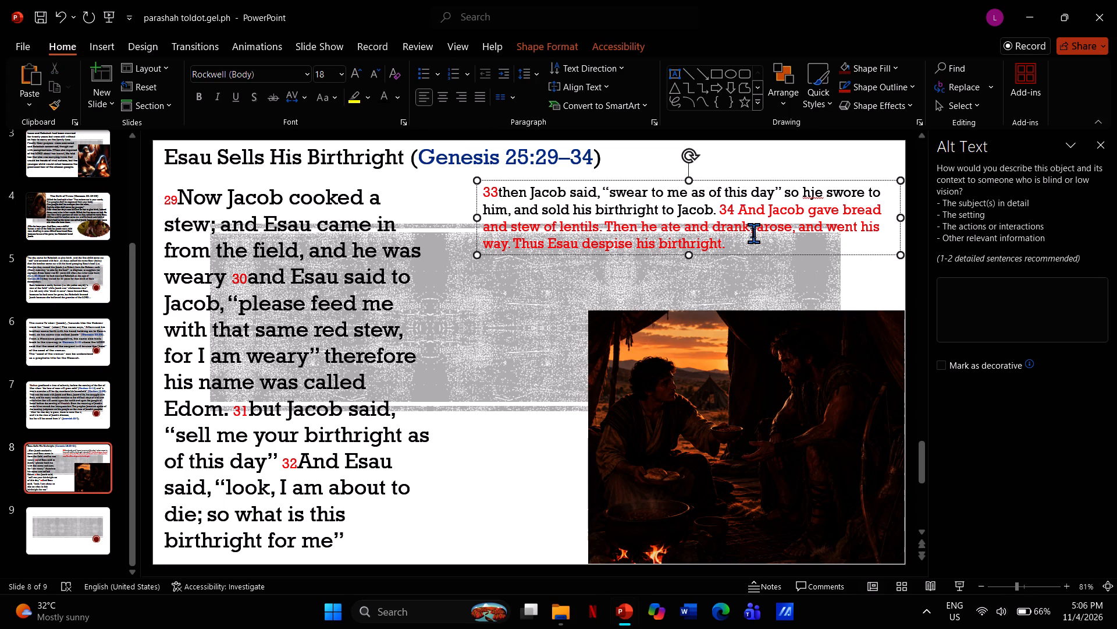
key("shift+Down")
key("shift+Down")
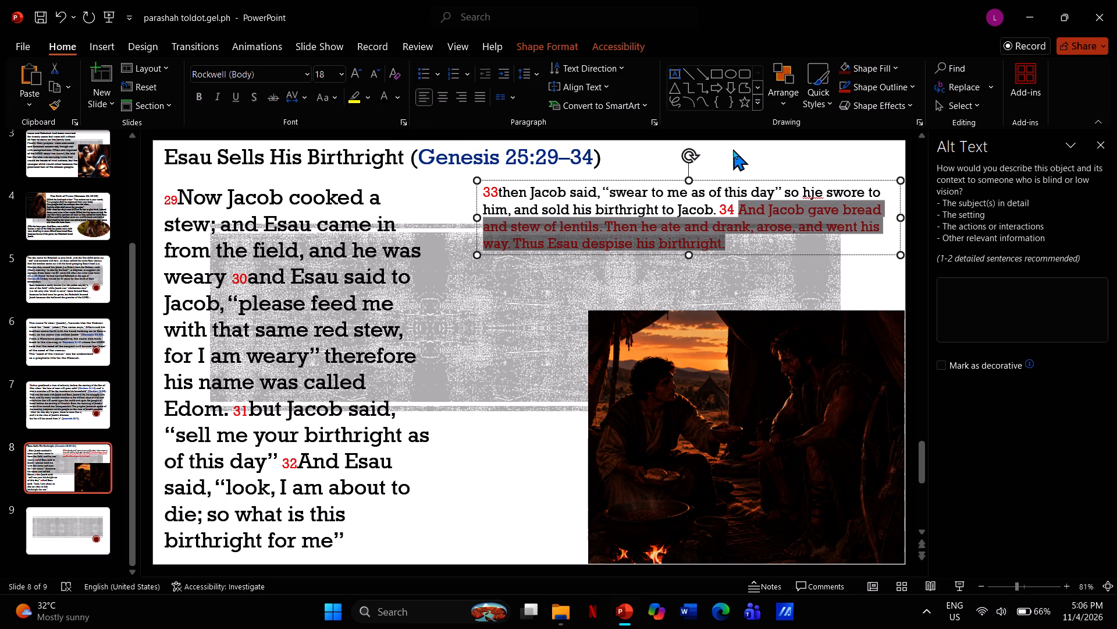
left_click(378, 93)
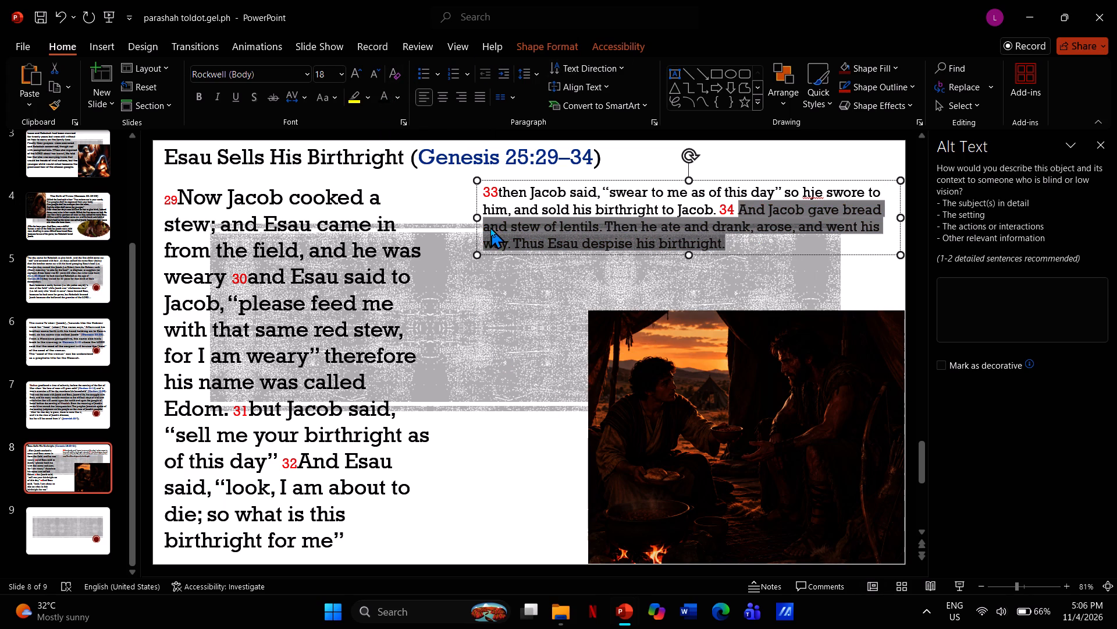
left_click(766, 285)
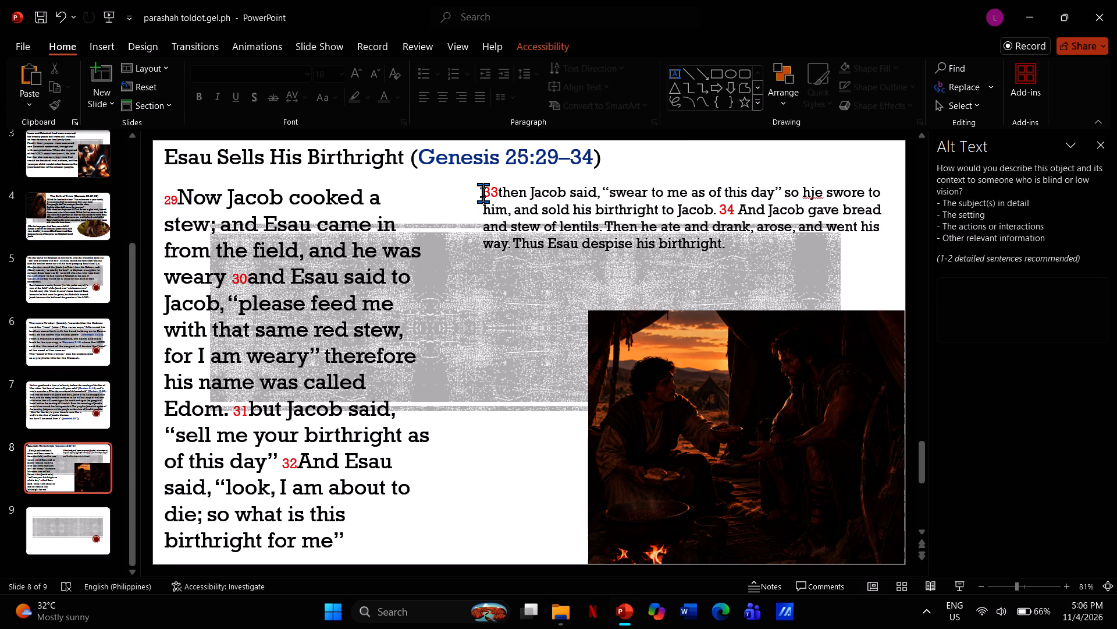
Enlarge all of the verse 33–34 text to 24 pt.
left_click_drag(483, 193, 731, 247)
key("ctrl+bracketright")
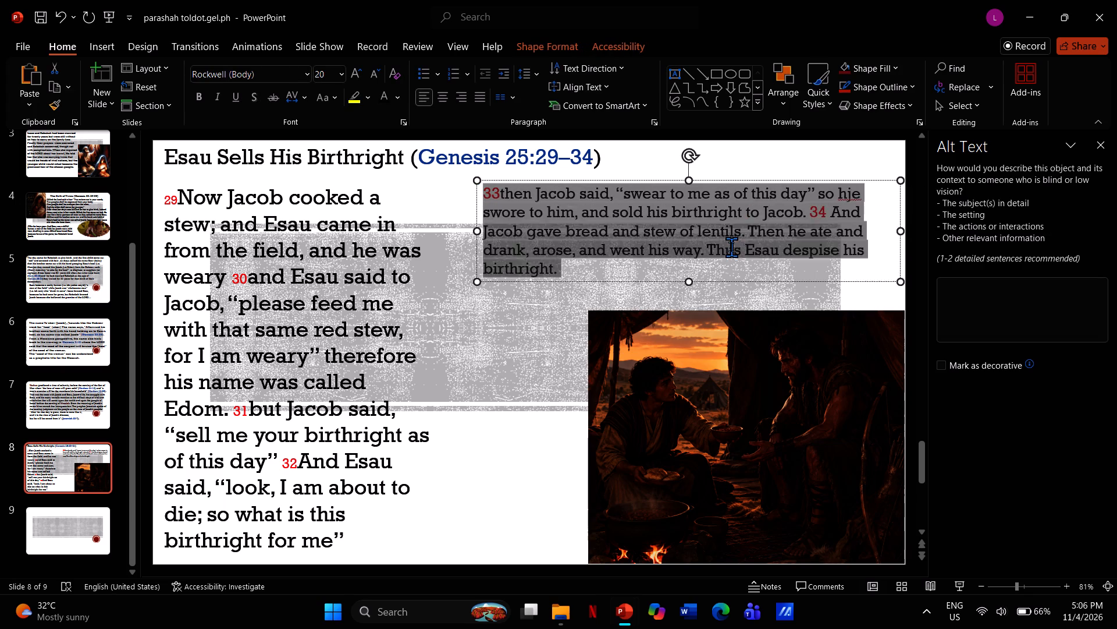
key("ctrl+bracketright")
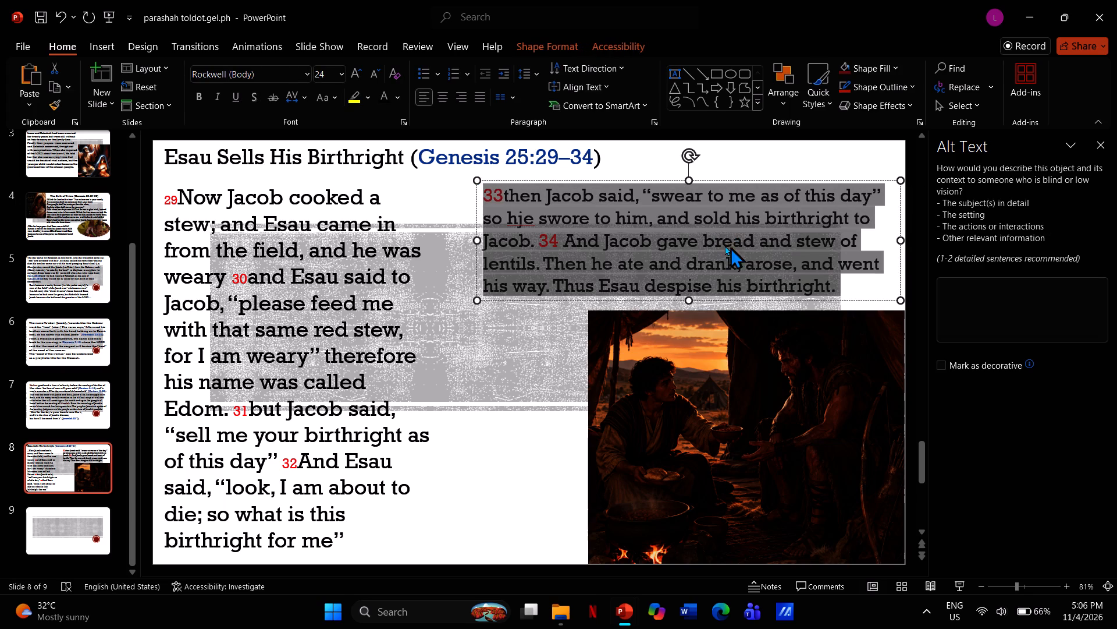
Widen the verse 33–34 text box toward the verse 29–32 column.
left_click_drag(472, 240, 444, 232)
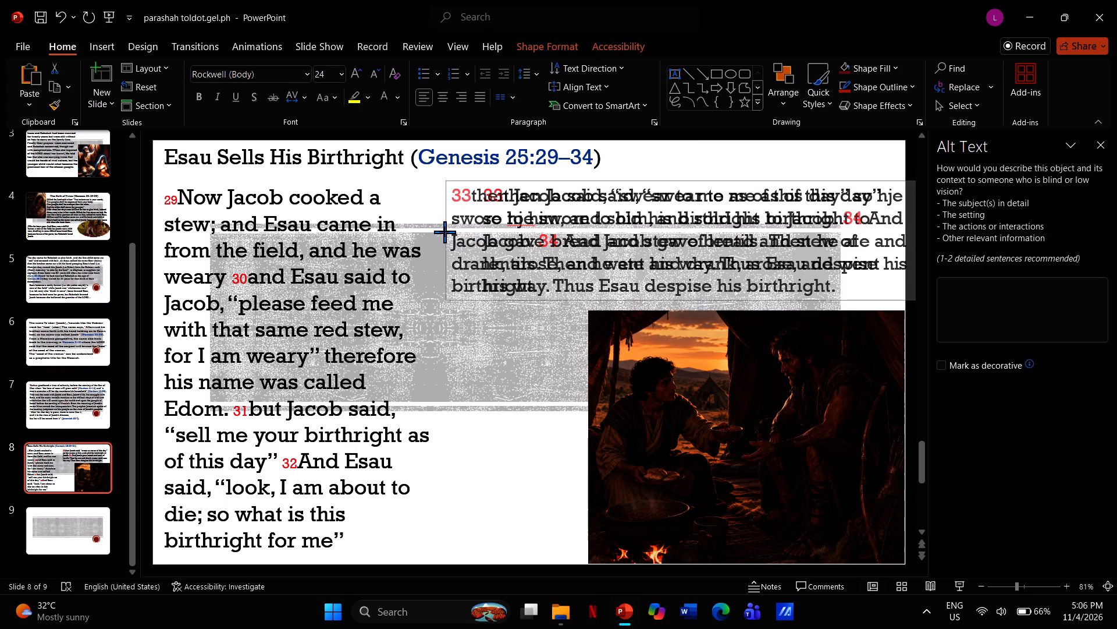
left_click_drag(444, 232, 441, 231)
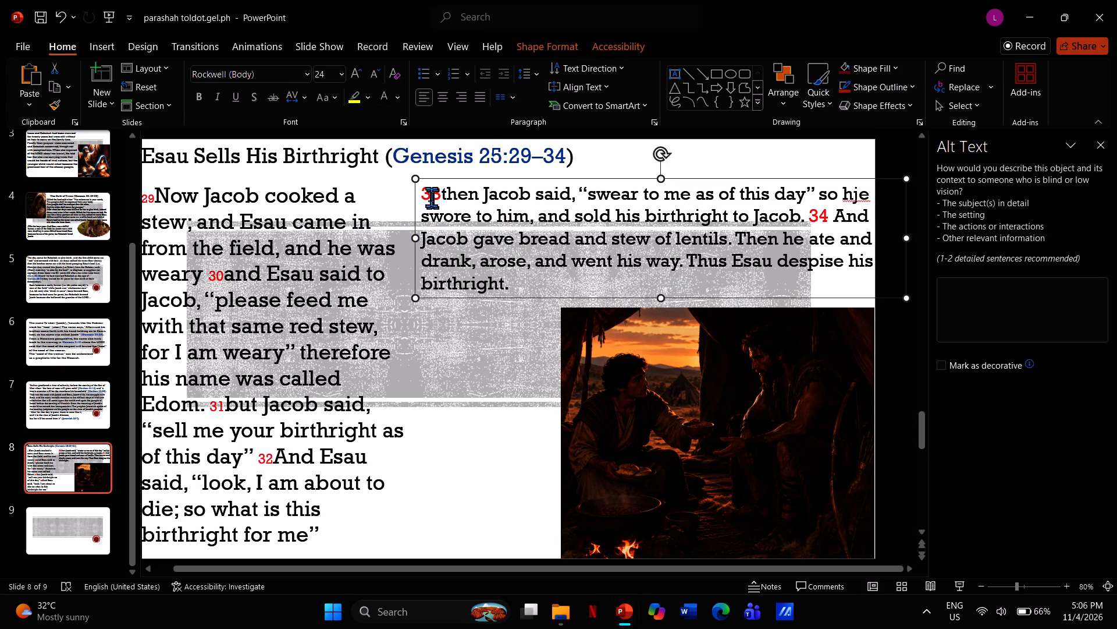
Enlarge all of the verse 33–34 text to 28 pt.
left_click(424, 192)
left_click_drag(424, 192, 507, 260)
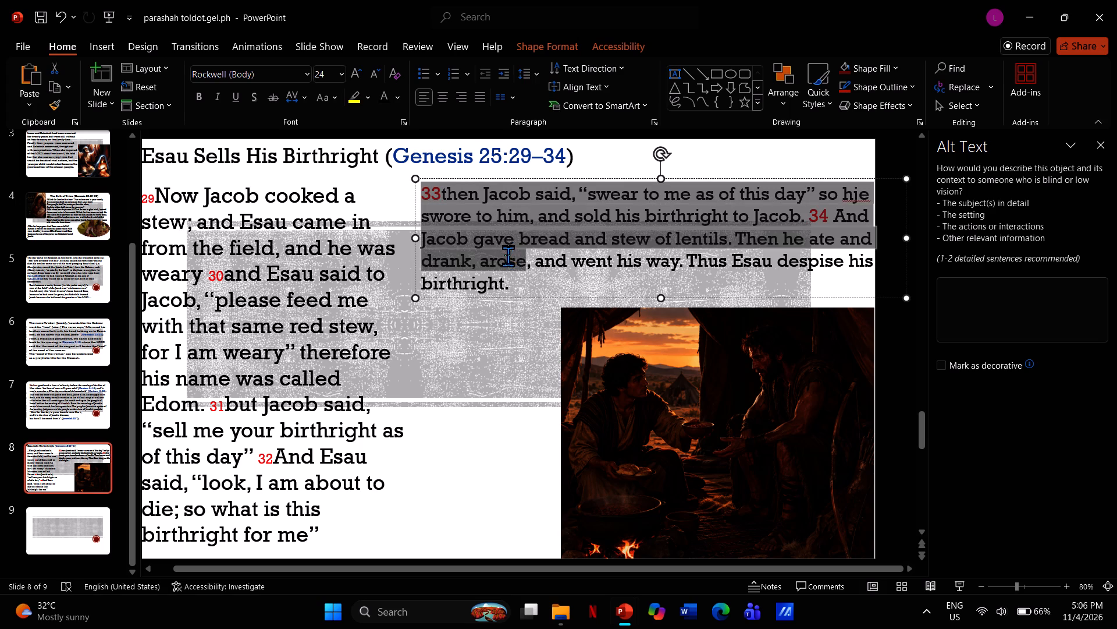
left_click_drag(507, 260, 514, 291)
key("ctrl+bracketright")
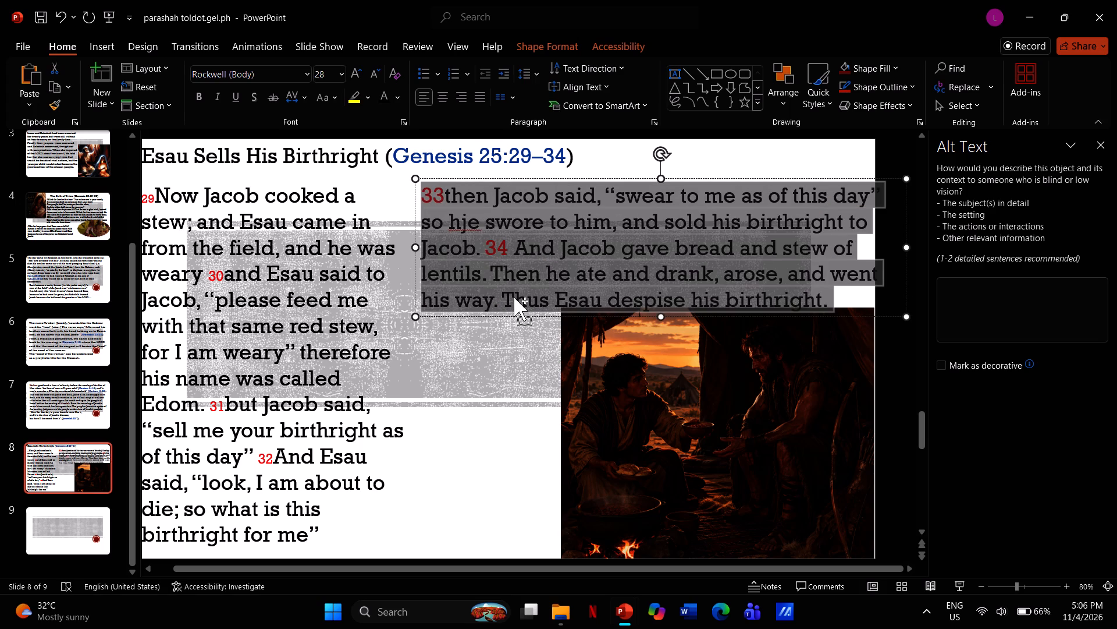
left_click(694, 260)
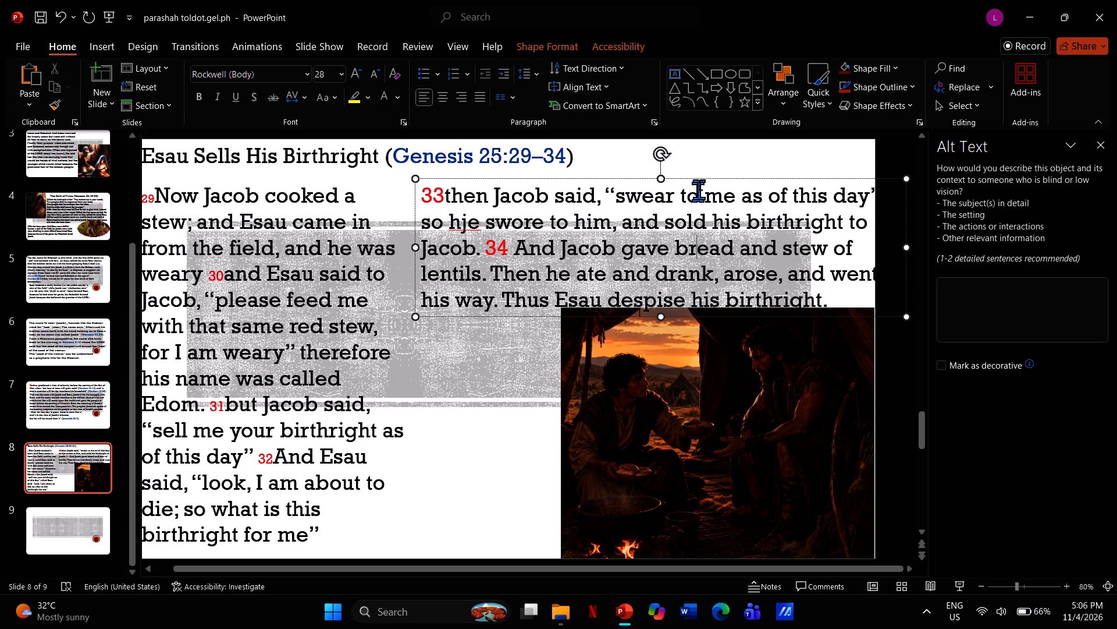
Move the verse 33–34 text box slightly up so it clears the picture below it.
left_click_drag(695, 178, 704, 169)
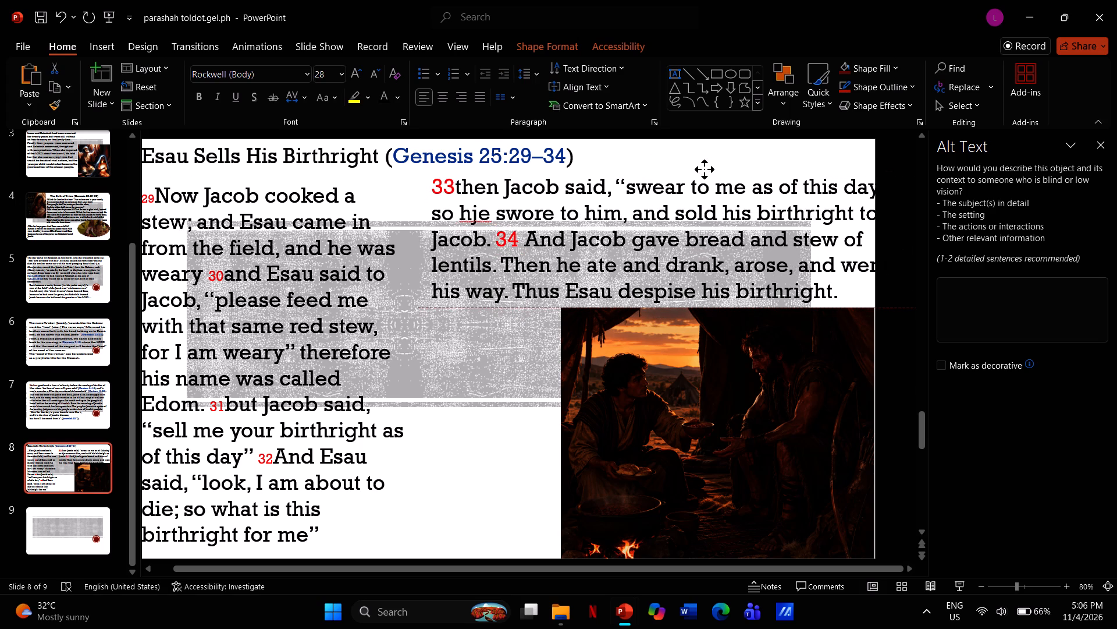
left_click_drag(704, 169, 693, 169)
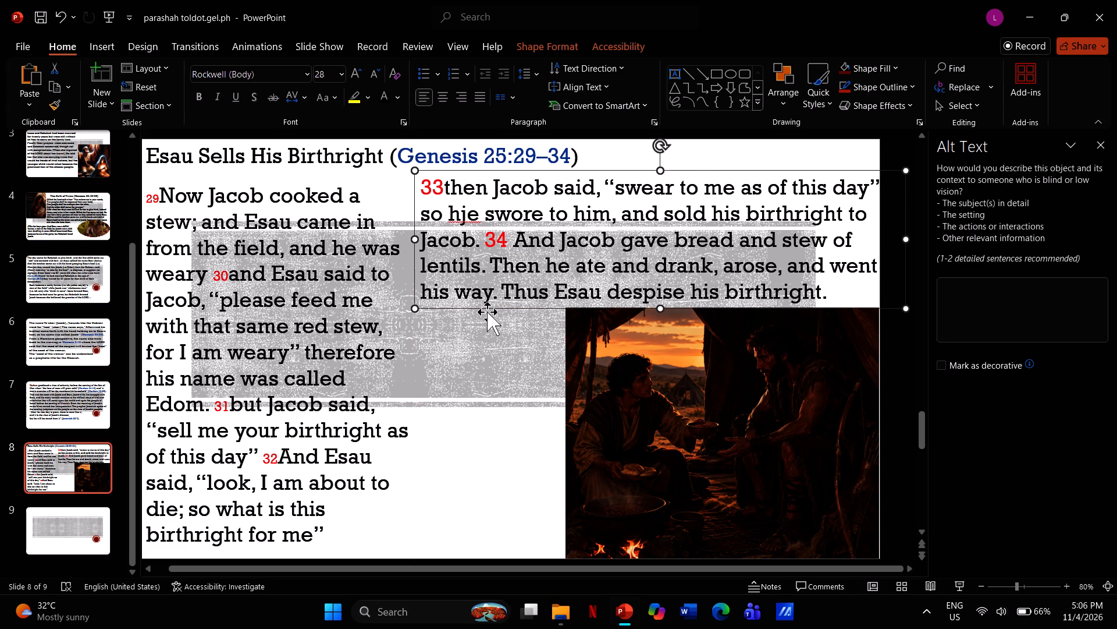
Reduce the red verse number 33 to 18 pt.
left_click_drag(422, 190, 442, 194)
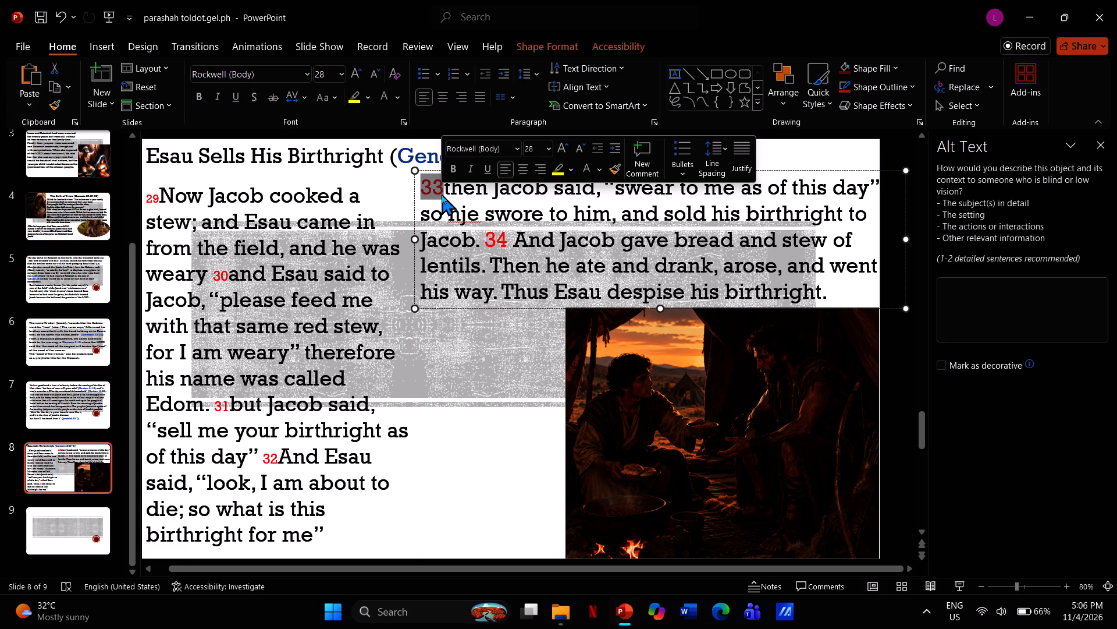
key("ctrl+bracketleft")
key("ctrl+bracketleft")
key("ctrl+bracketleft")
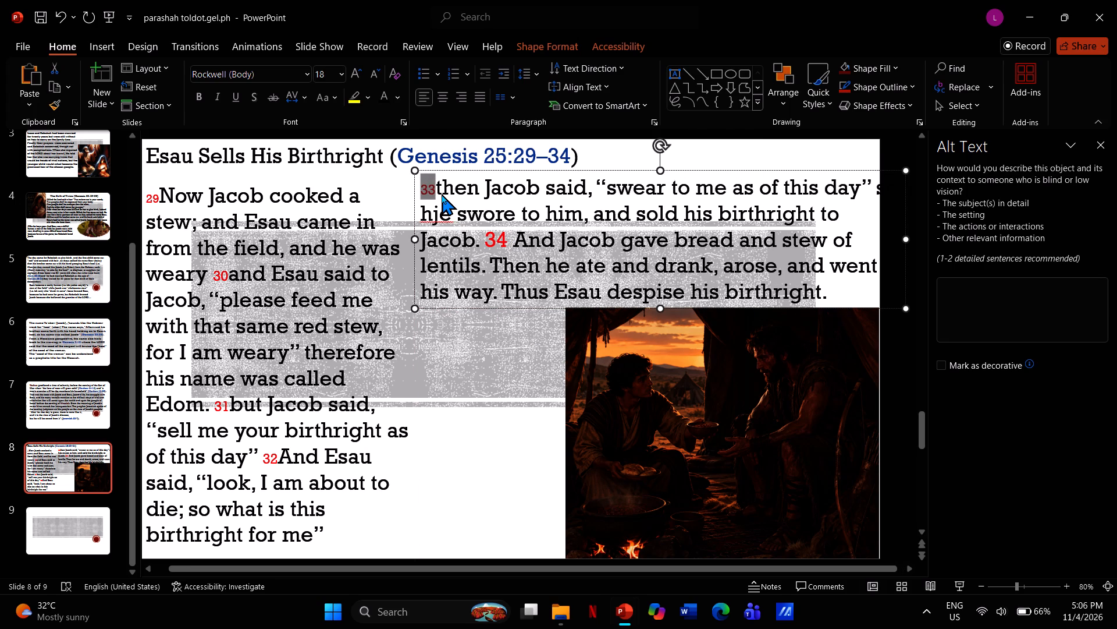
Reduce the red verse number 34 to match the small verse number 33.
left_click_drag(486, 242, 497, 242)
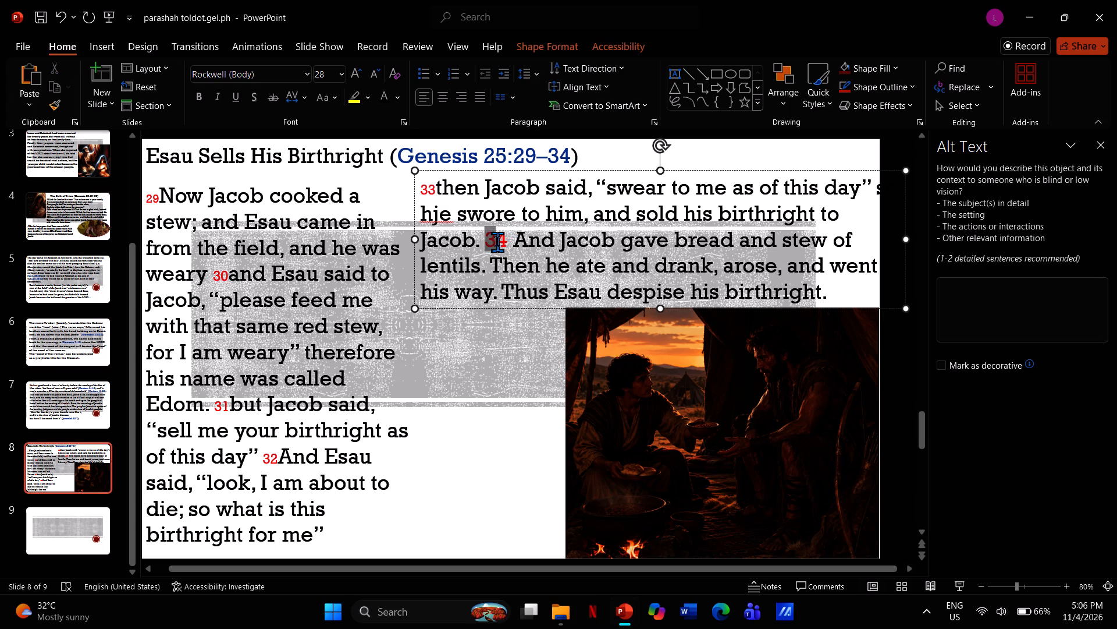
left_click_drag(497, 242, 505, 242)
key("ctrl+bracketleft")
key("ctrl+bracketleft")
key("ctrl+bracketleft")
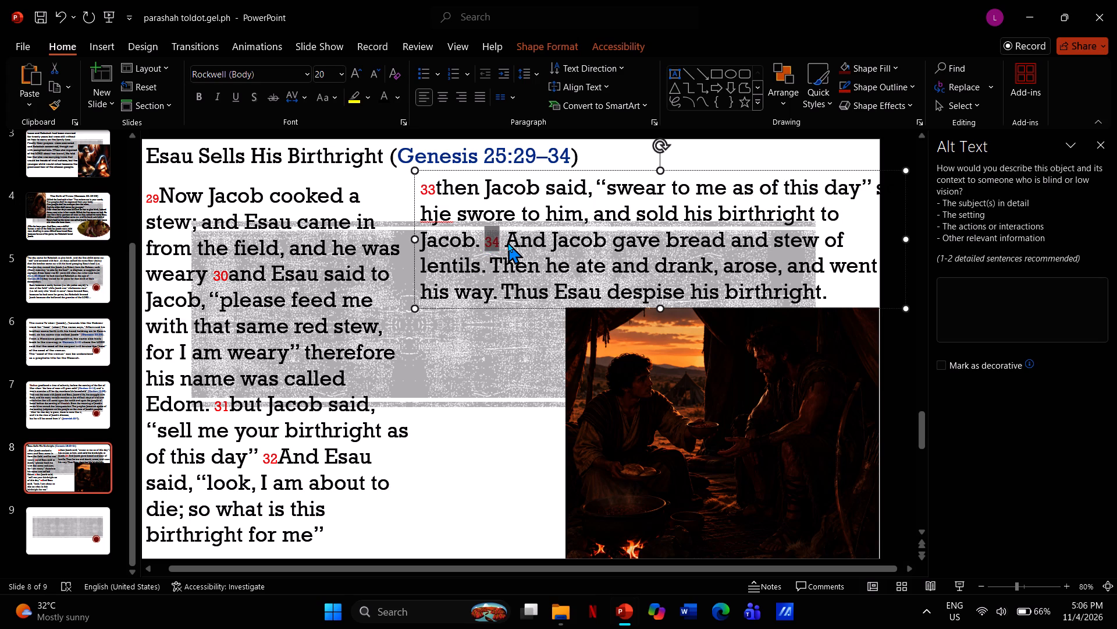
left_click(722, 259)
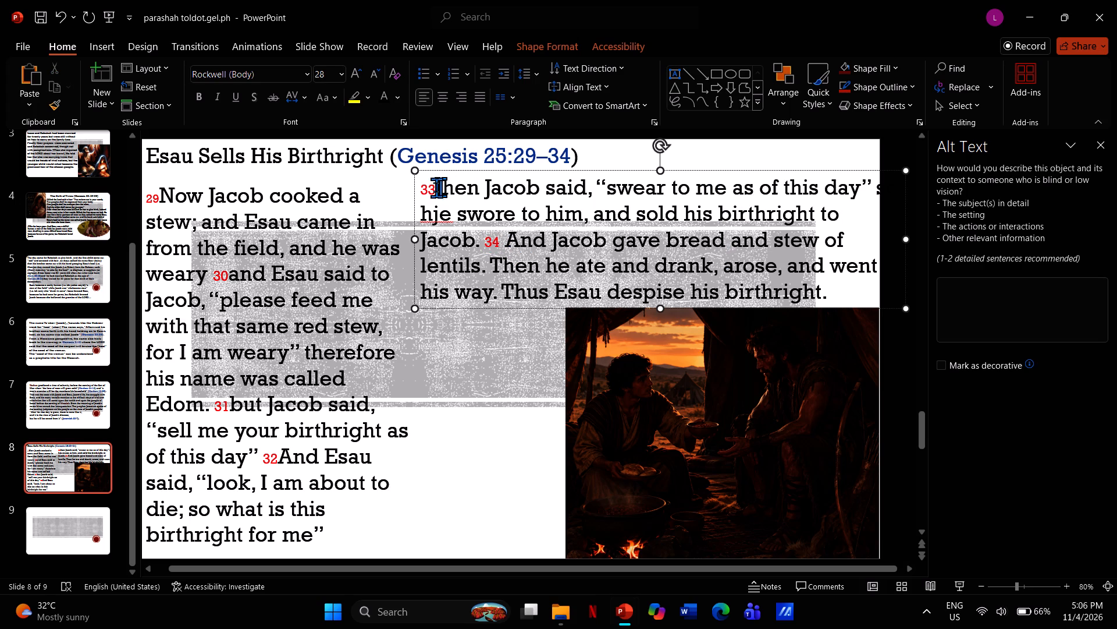
Change the font of all the verse 33–34 text to Aptos.
left_click_drag(424, 187, 861, 308)
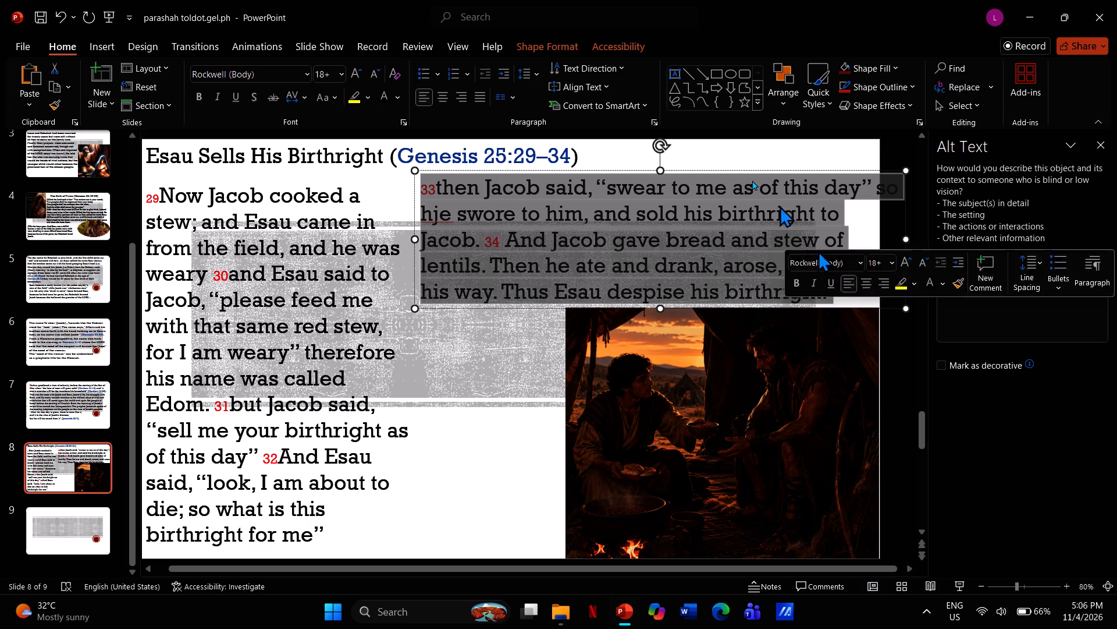
left_click(305, 73)
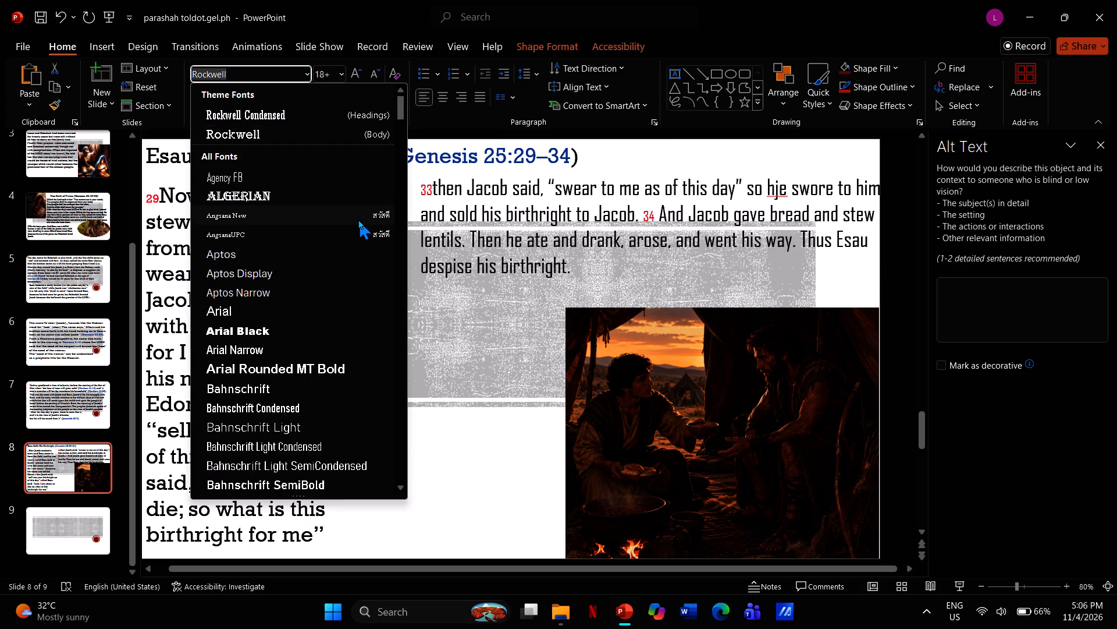
left_click(224, 249)
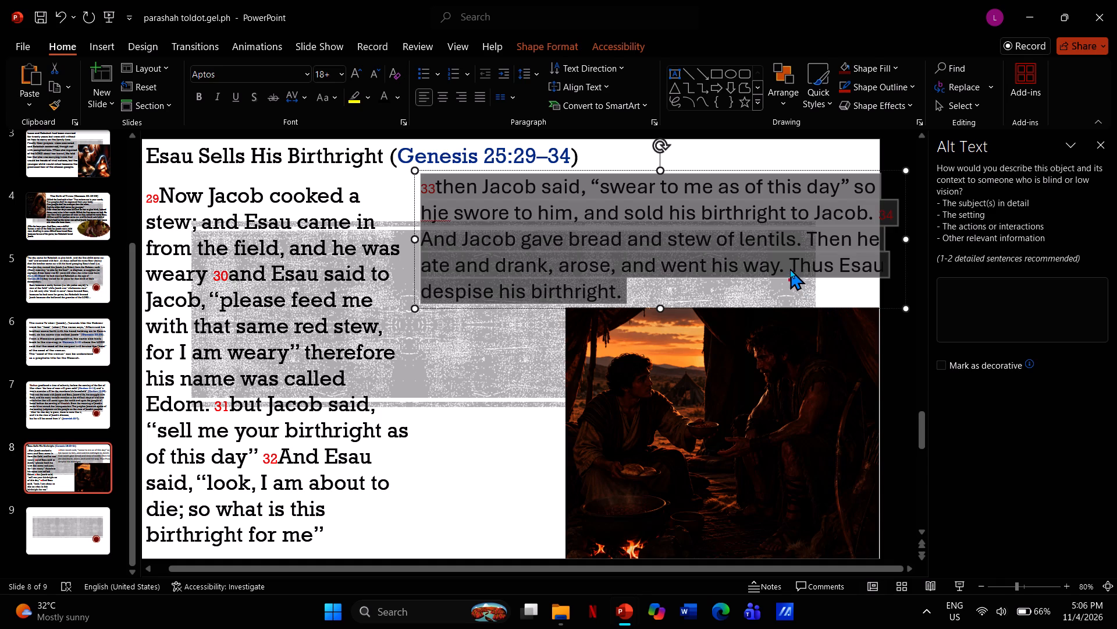
Insert line breaks so that “Thus Esau despise his birthright.” and verse number 34 each start a new line.
left_click(793, 269)
key("Return")
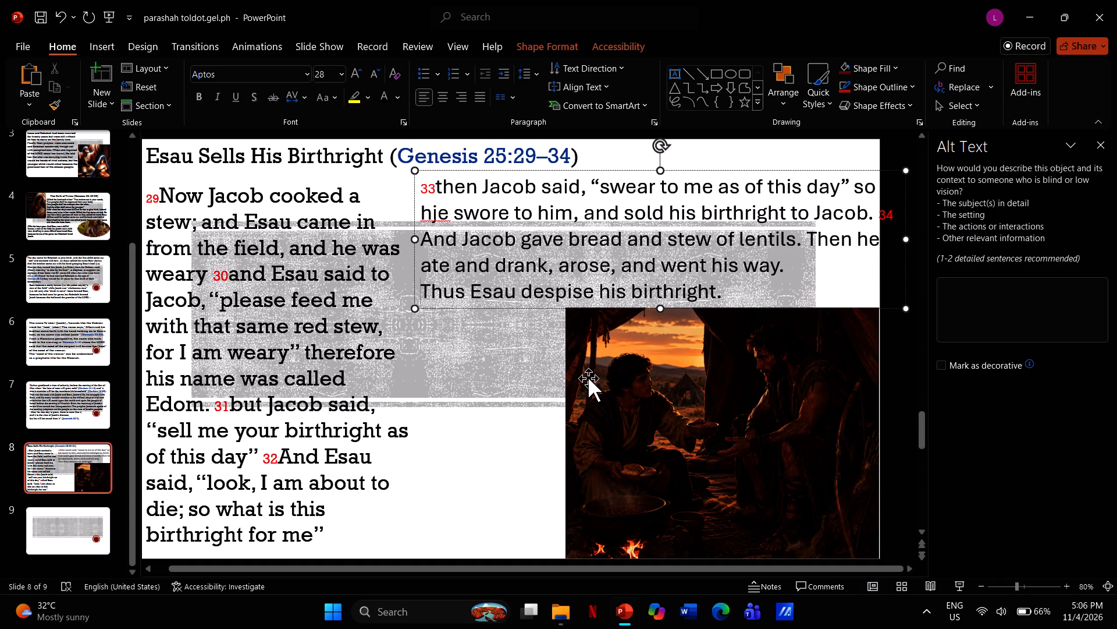
left_click(880, 215)
key("Return")
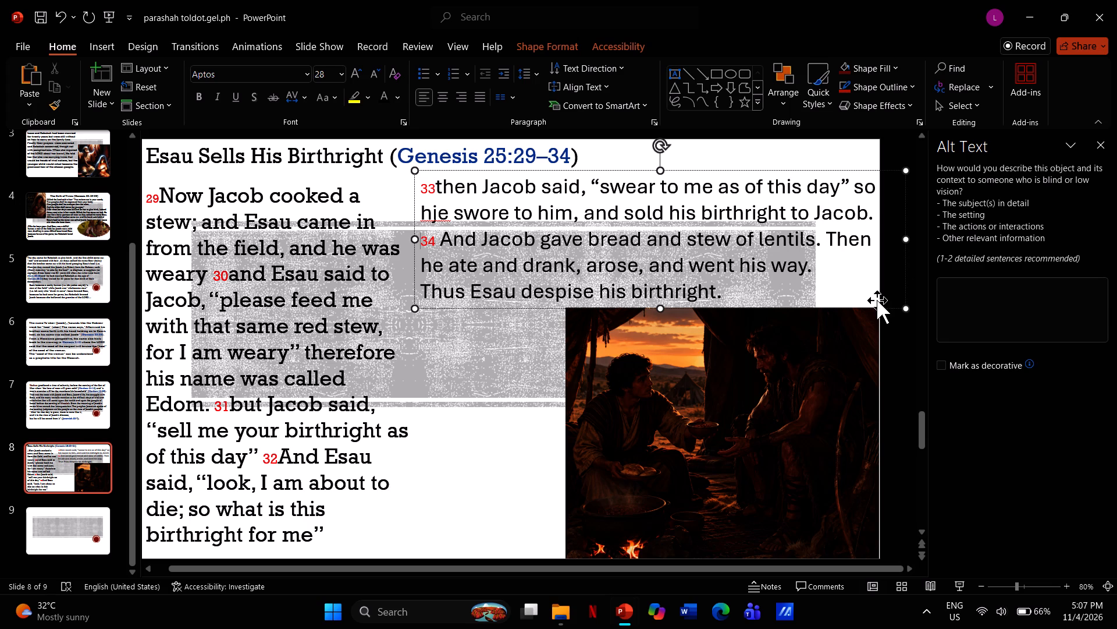
left_click(529, 412)
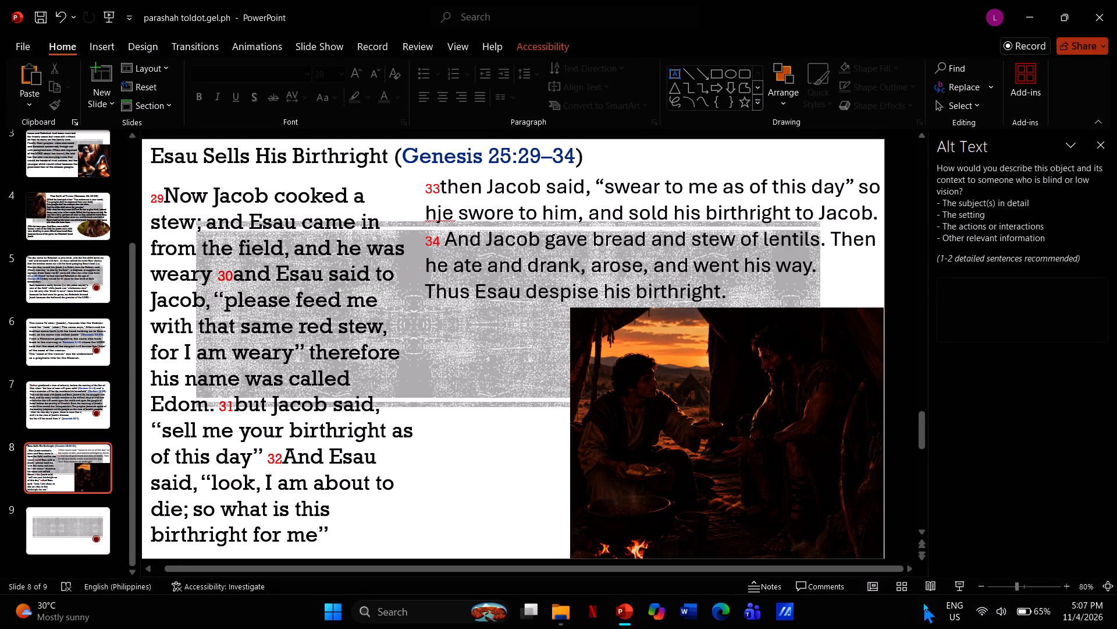
Preview the Esau Sells His Birthright slide as a full-screen slide show and return to editing.
left_click(961, 583)
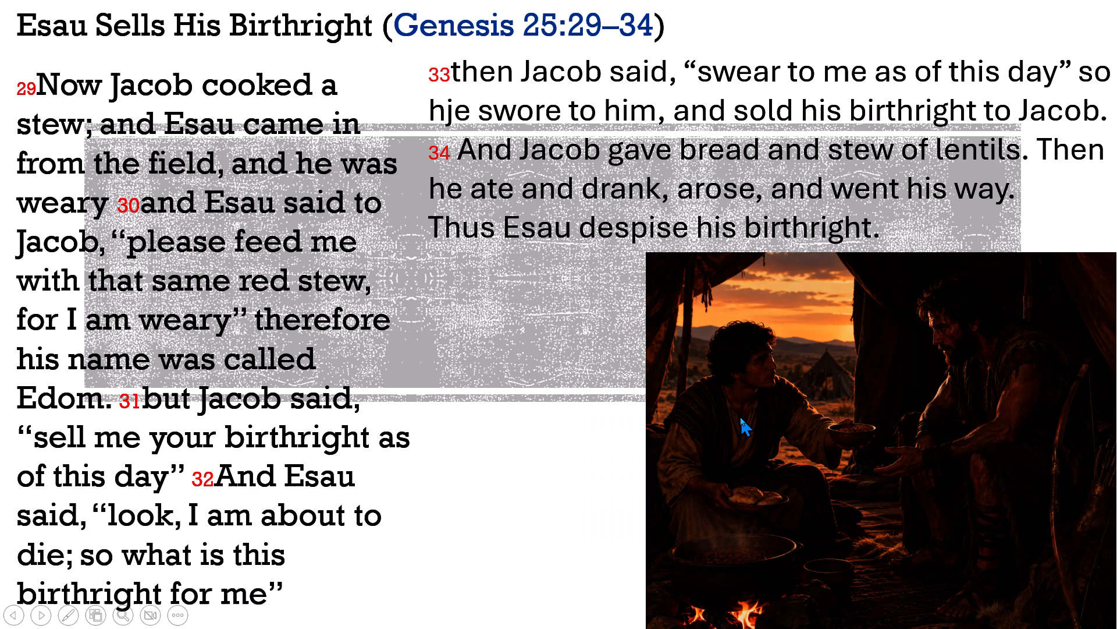
key("Escape")
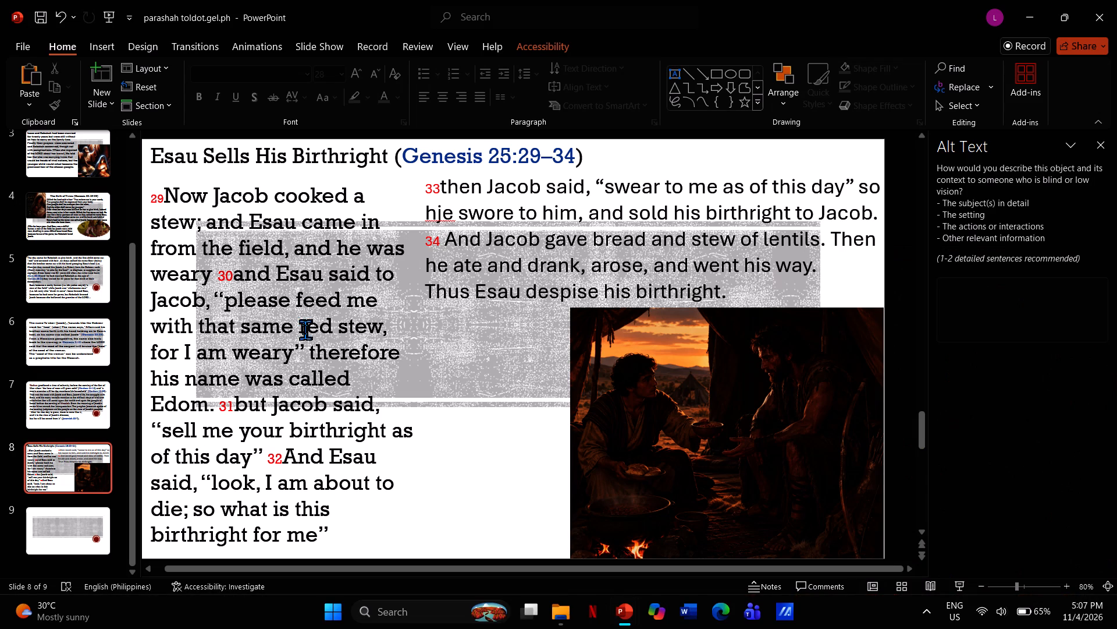
Review slides 4 to 7 against the Esau Sells His Birthright slide, finishing back on slide 8.
left_click(69, 391)
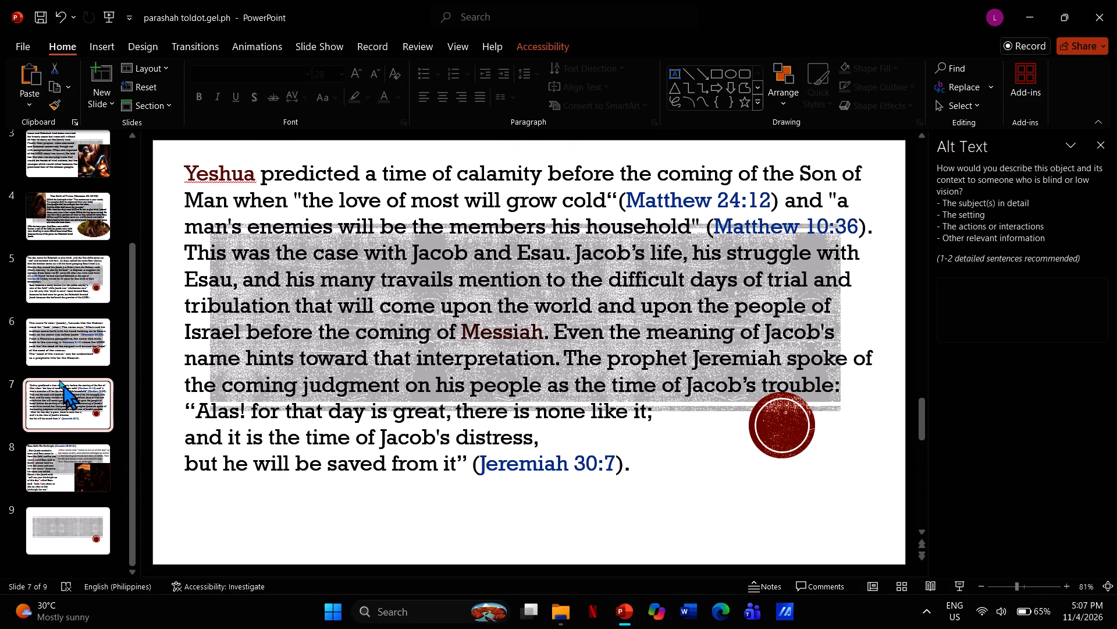
left_click(58, 349)
left_click(62, 457)
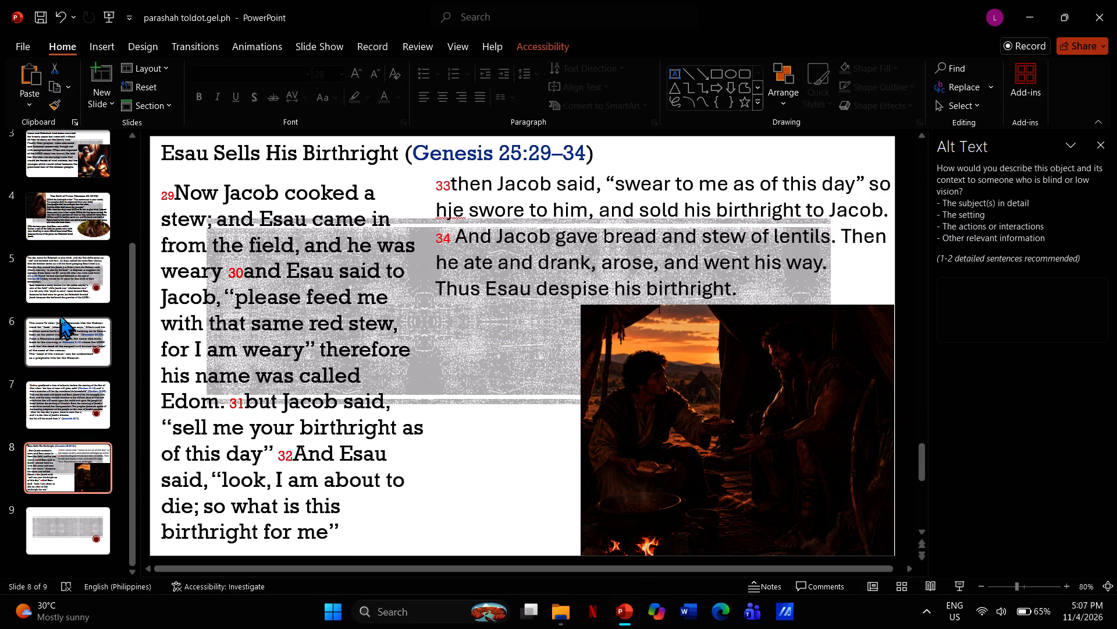
left_click(63, 290)
left_click(68, 346)
left_click(65, 404)
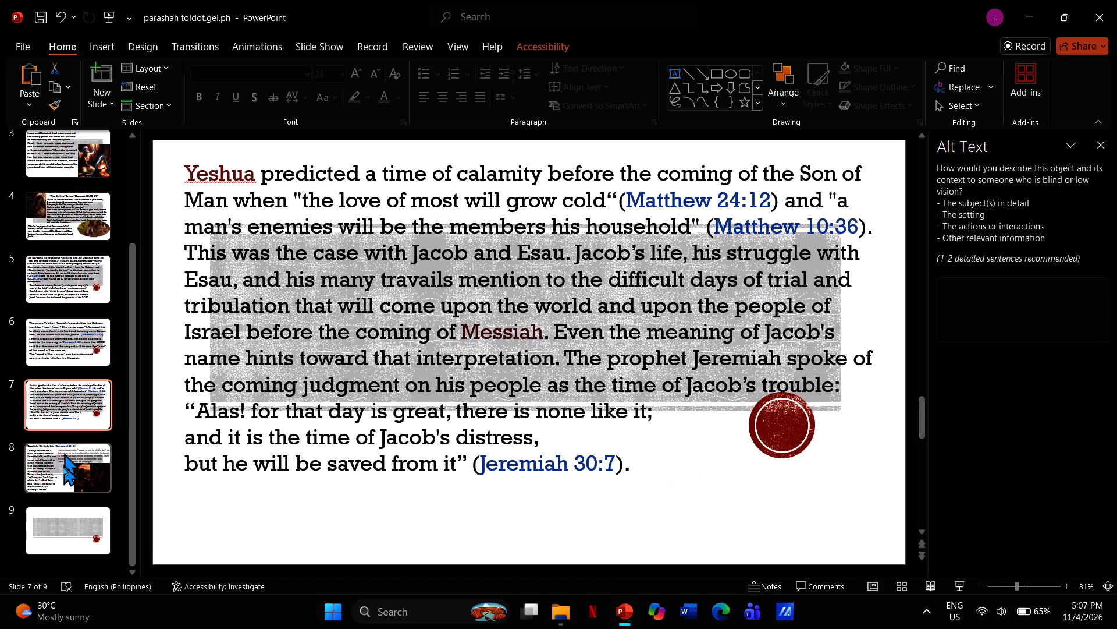
left_click(62, 470)
left_click(62, 270)
left_click(66, 230)
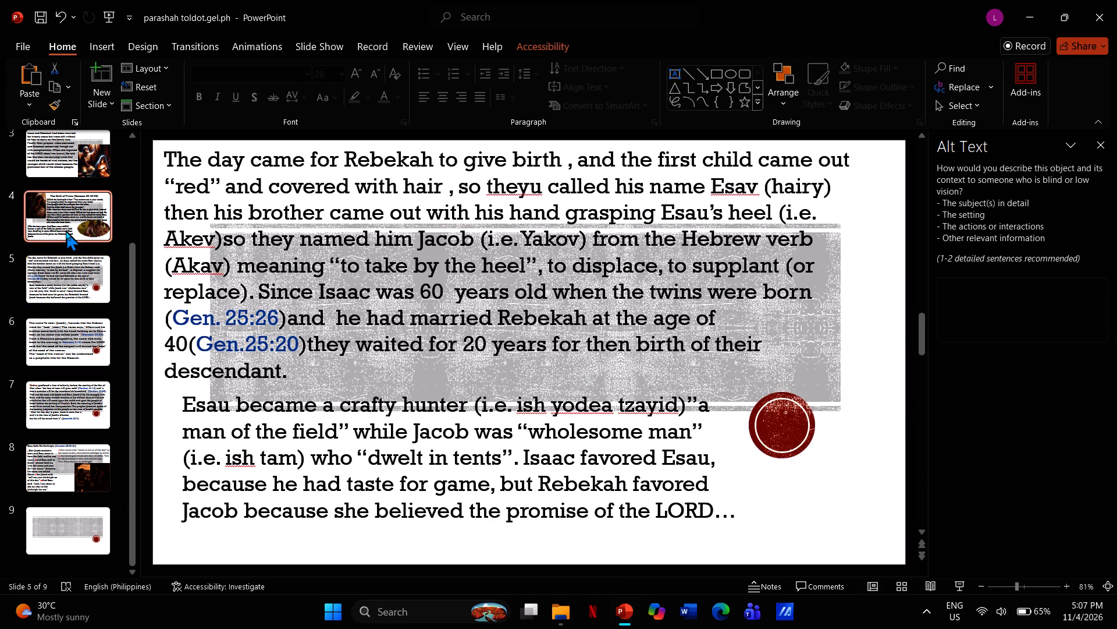
left_click(65, 285)
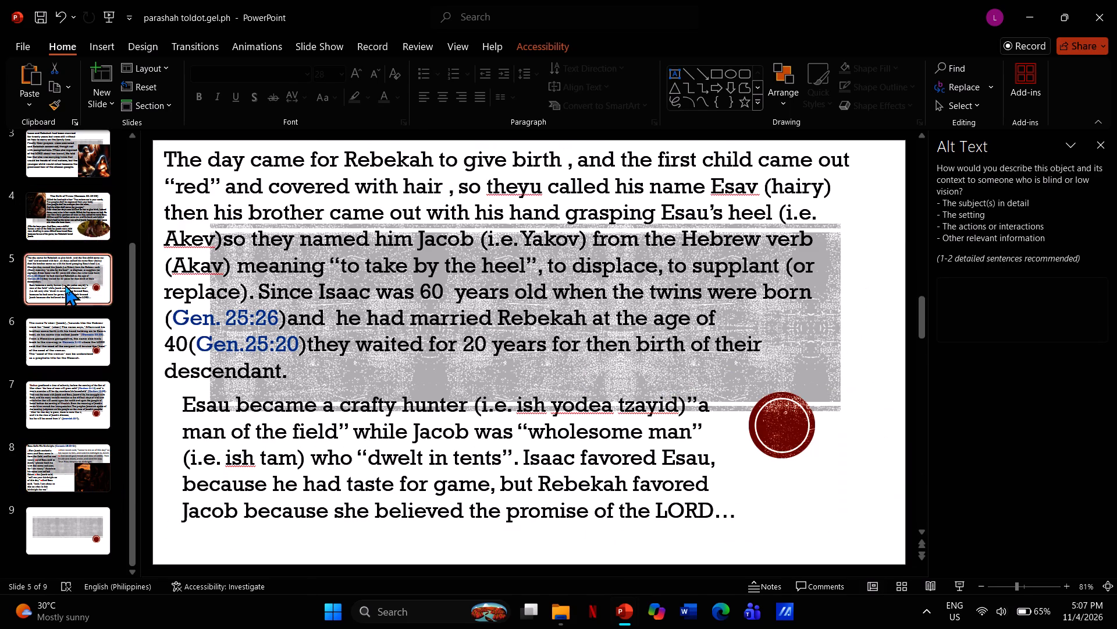
left_click(66, 334)
left_click(55, 405)
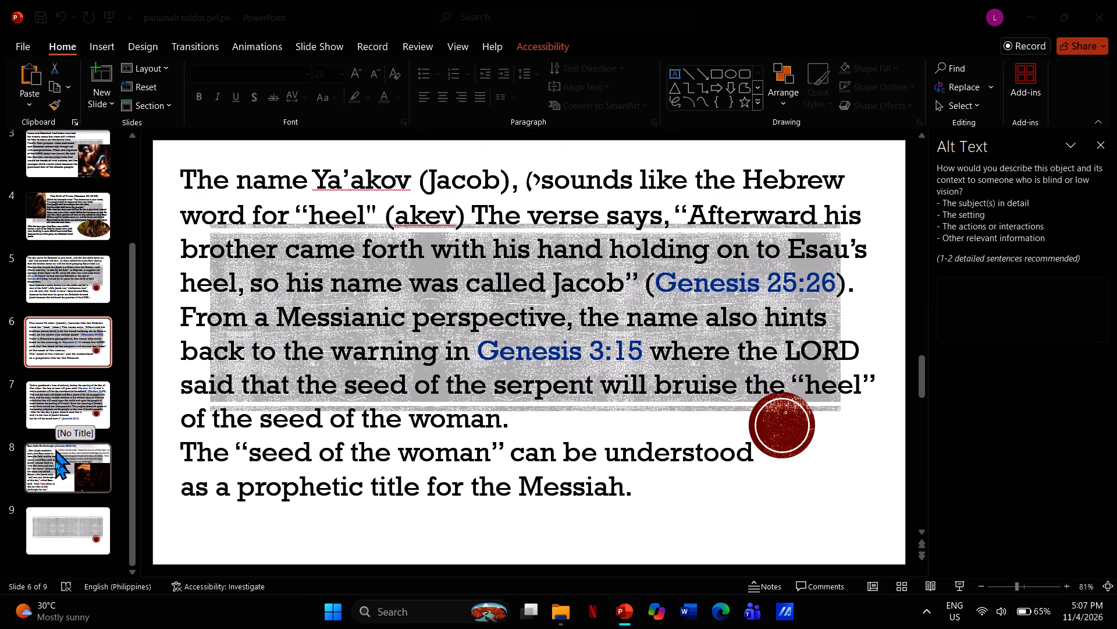
left_click(55, 472)
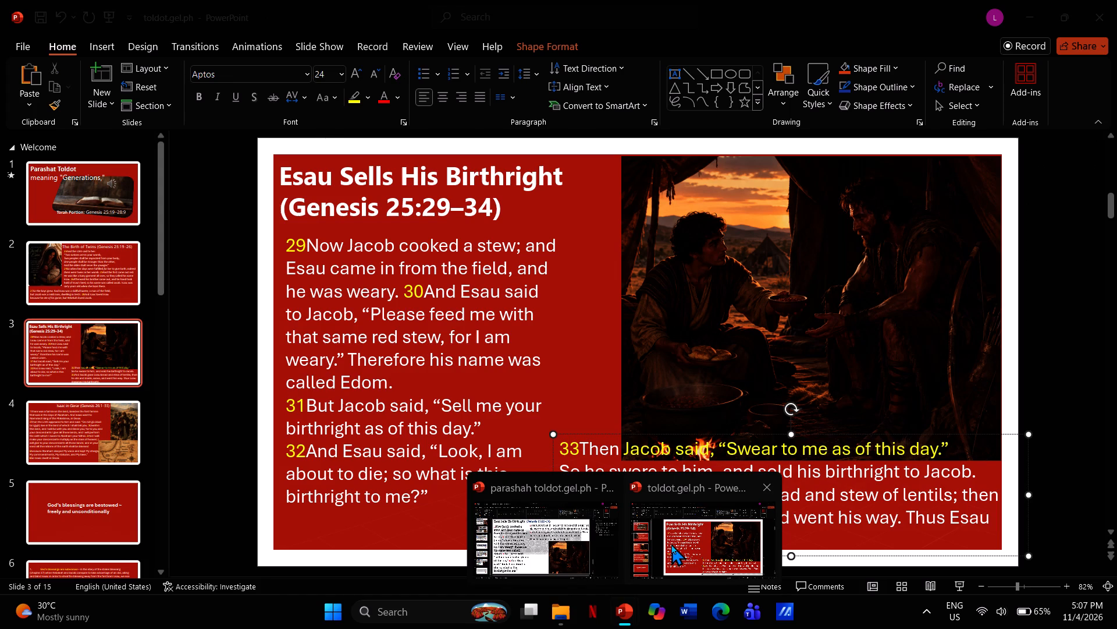
Switch to the toldot.gel.ph presentation and examine its Isaac in Gerar and Esau Sells His Birthright slides.
left_click(671, 543)
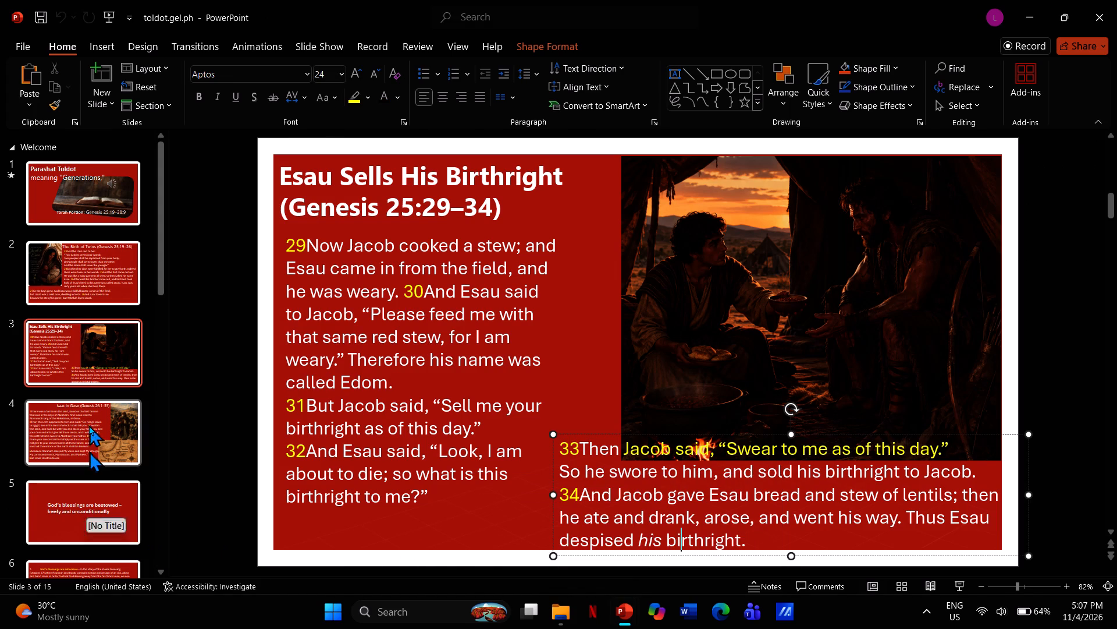
left_click(87, 421)
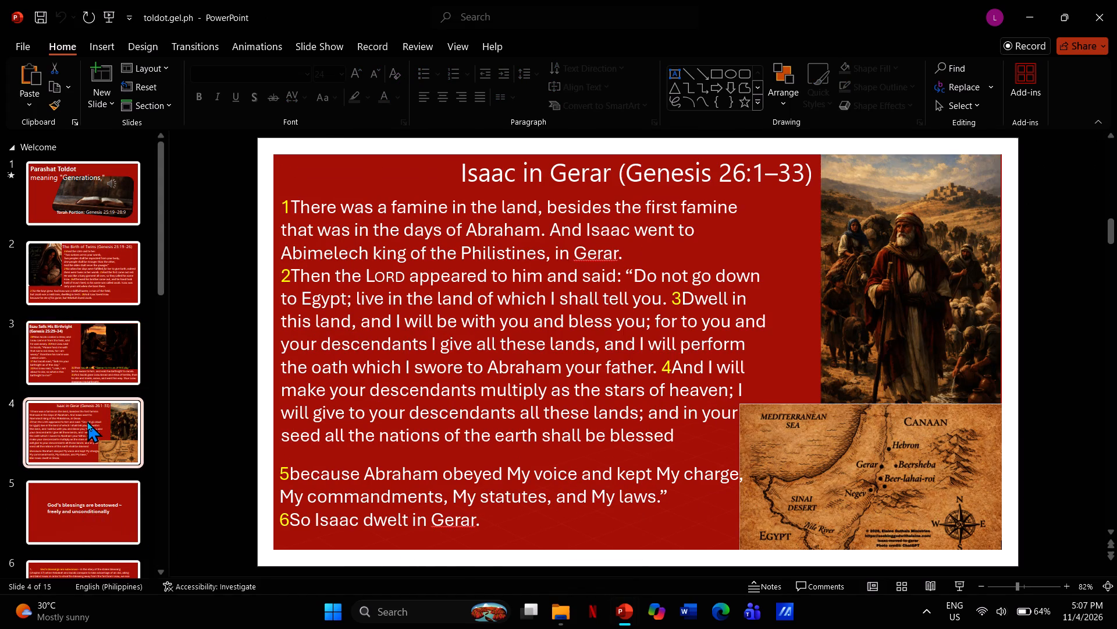
left_click(101, 341)
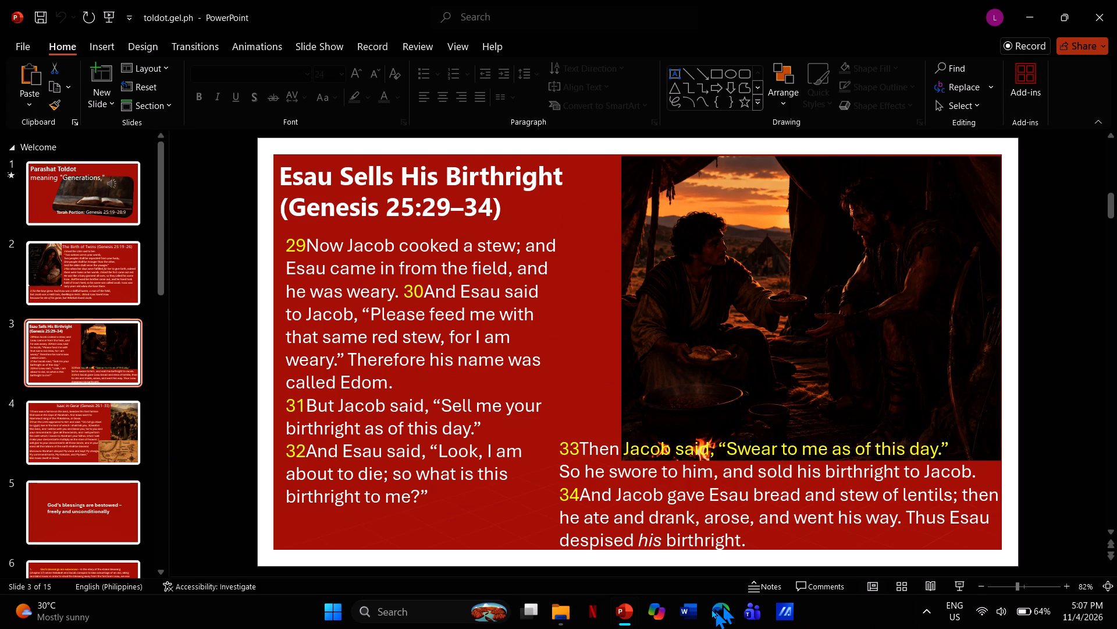
Return to the parashah toldot.gel.ph presentation and save it.
left_click(563, 524)
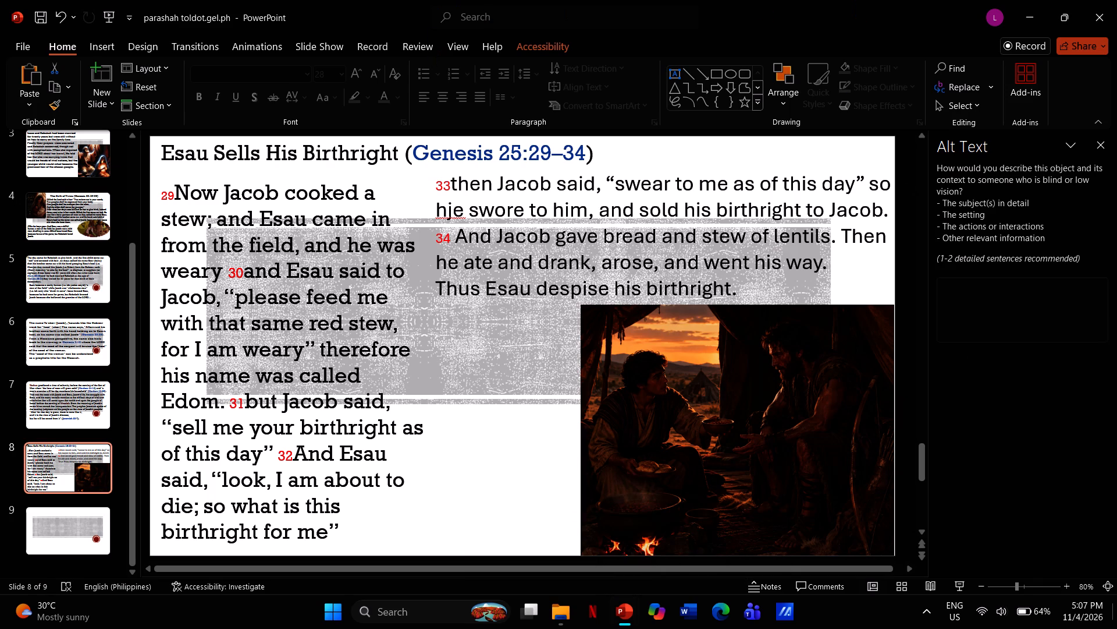
left_click(36, 17)
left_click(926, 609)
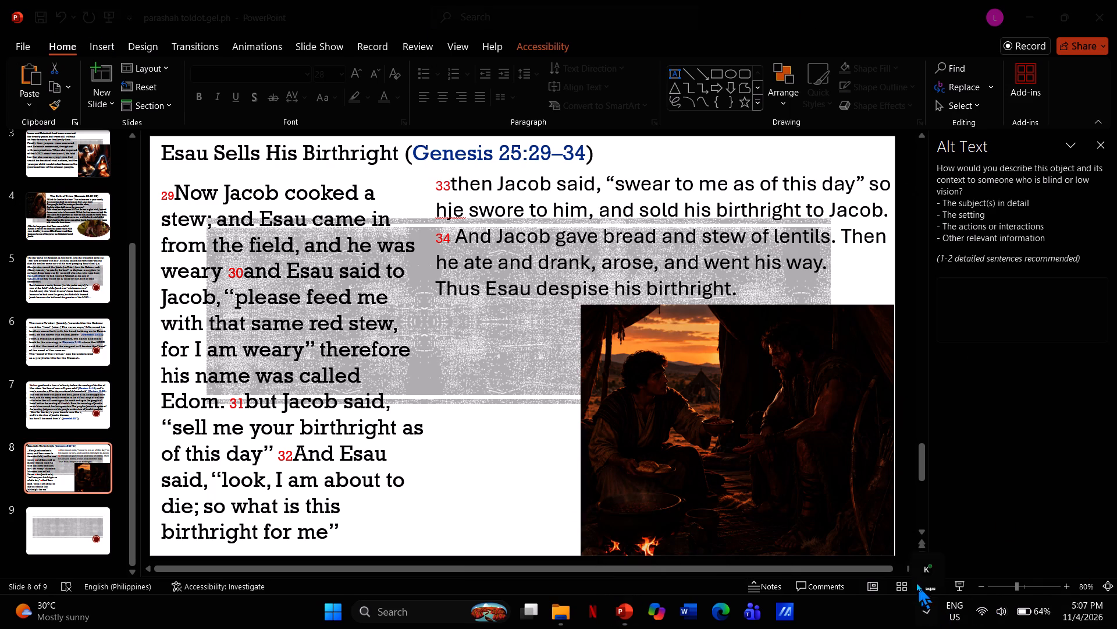
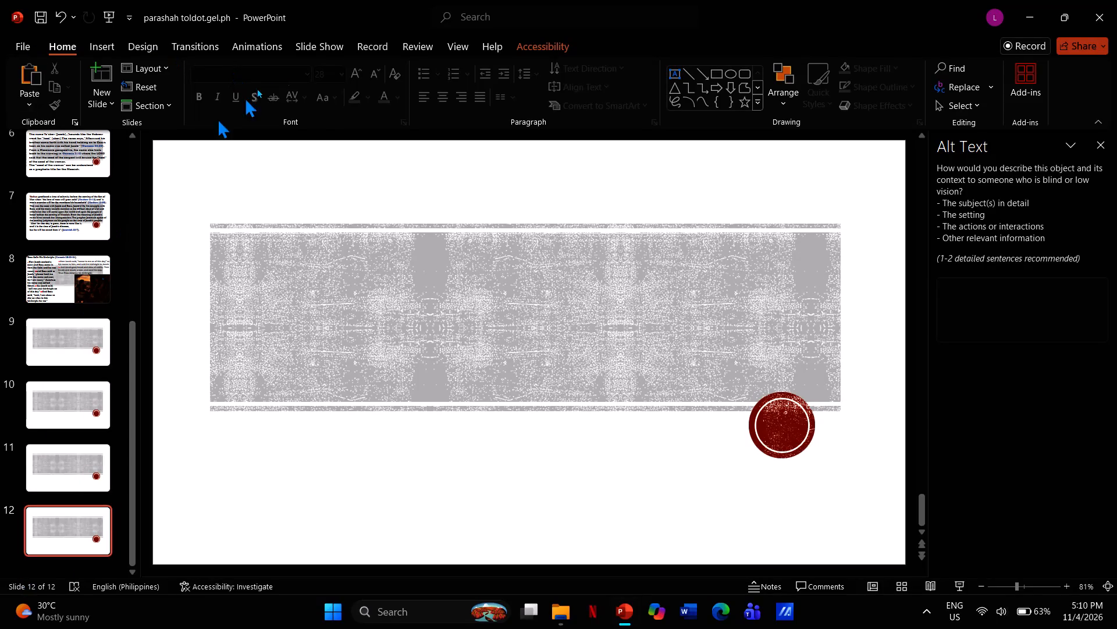
Compare slide 8 with the Isaac in Gerar, Esau Sells His Birthright and The Birth of Twins slides in the toldot.gel.ph presentation.
left_click(414, 266)
left_click(34, 298)
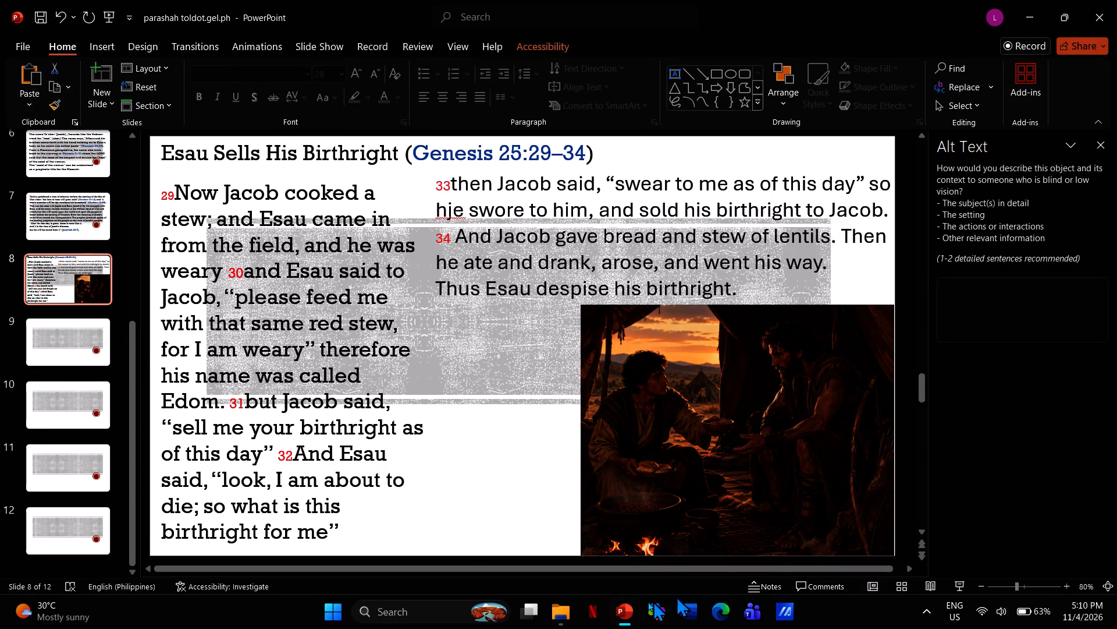
left_click(683, 530)
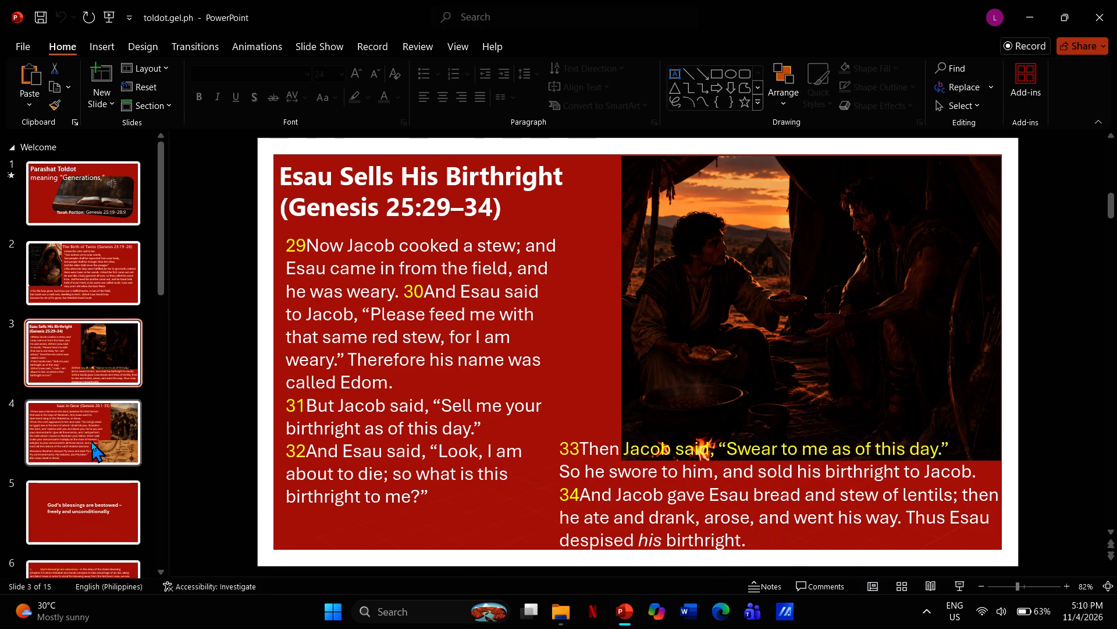
left_click(93, 434)
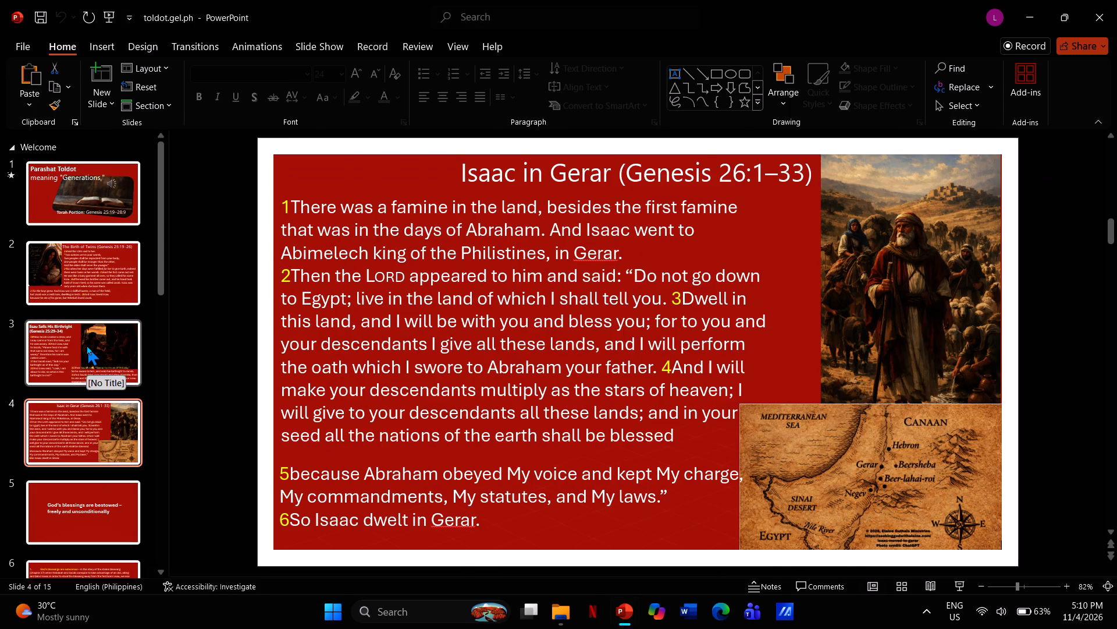
left_click(87, 345)
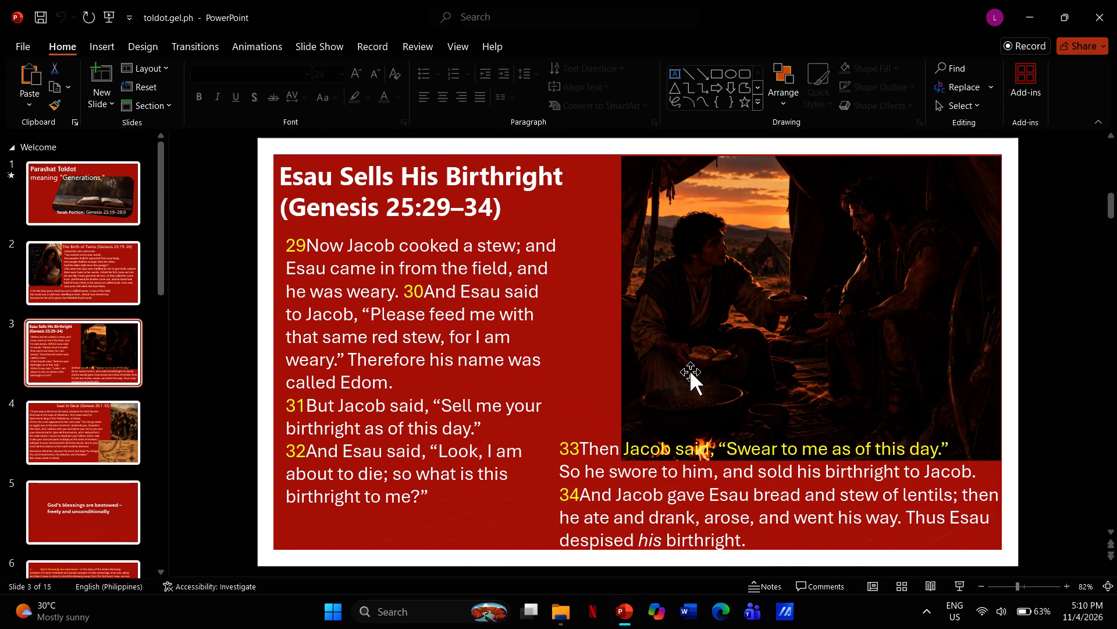
left_click(88, 271)
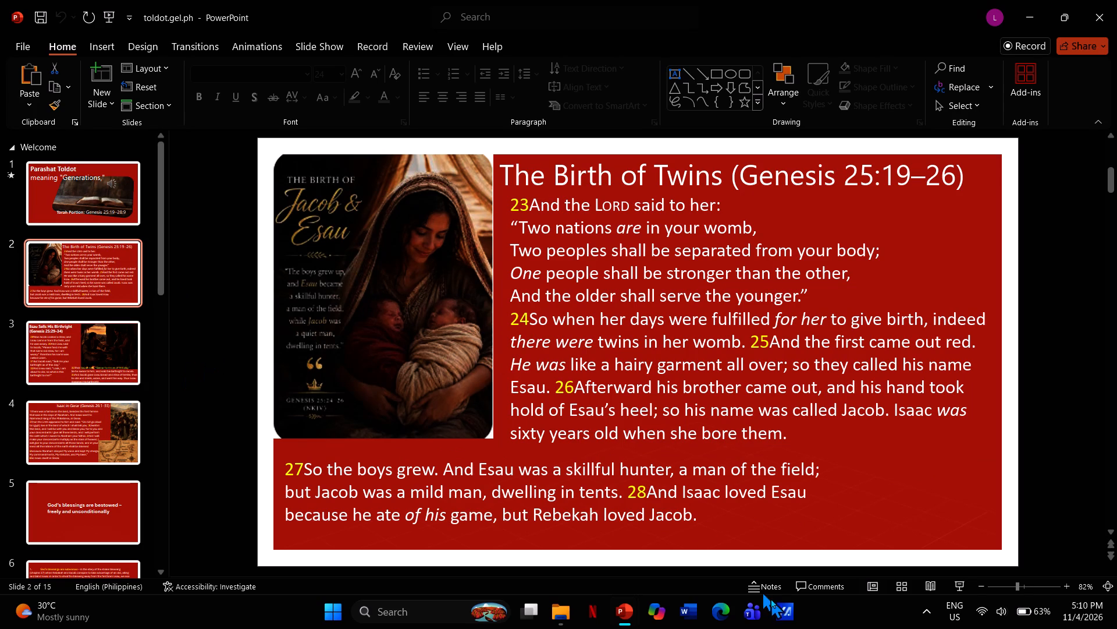
Return to the parashah toldot.gel.ph presentation and review slides 6 and 7, finishing on the Esau Sells His Birthright slide.
left_click(544, 566)
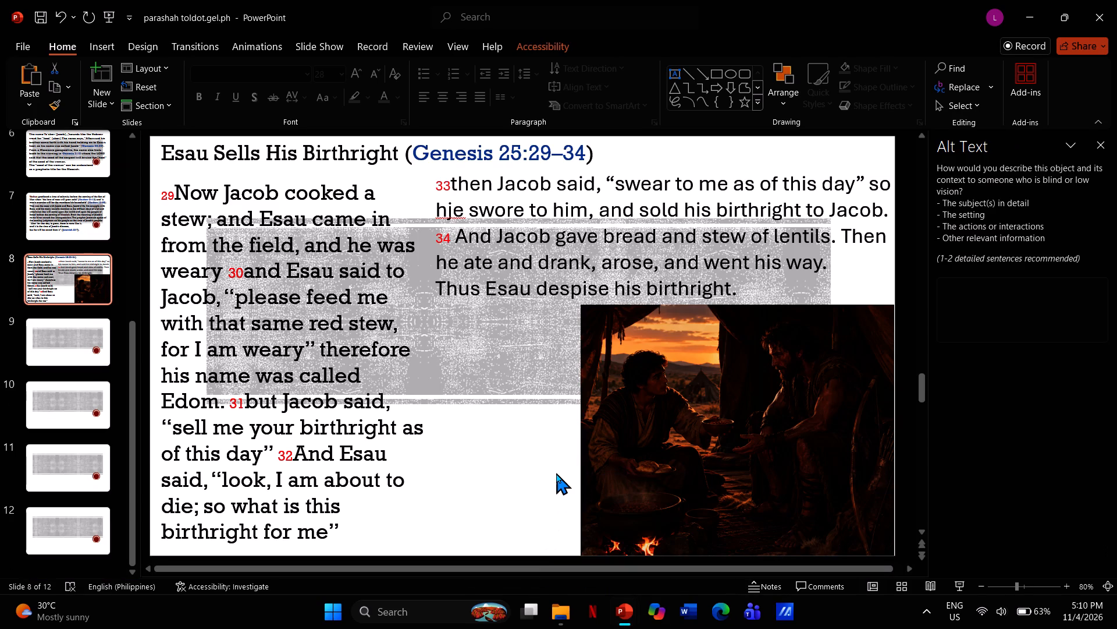
left_click(52, 219)
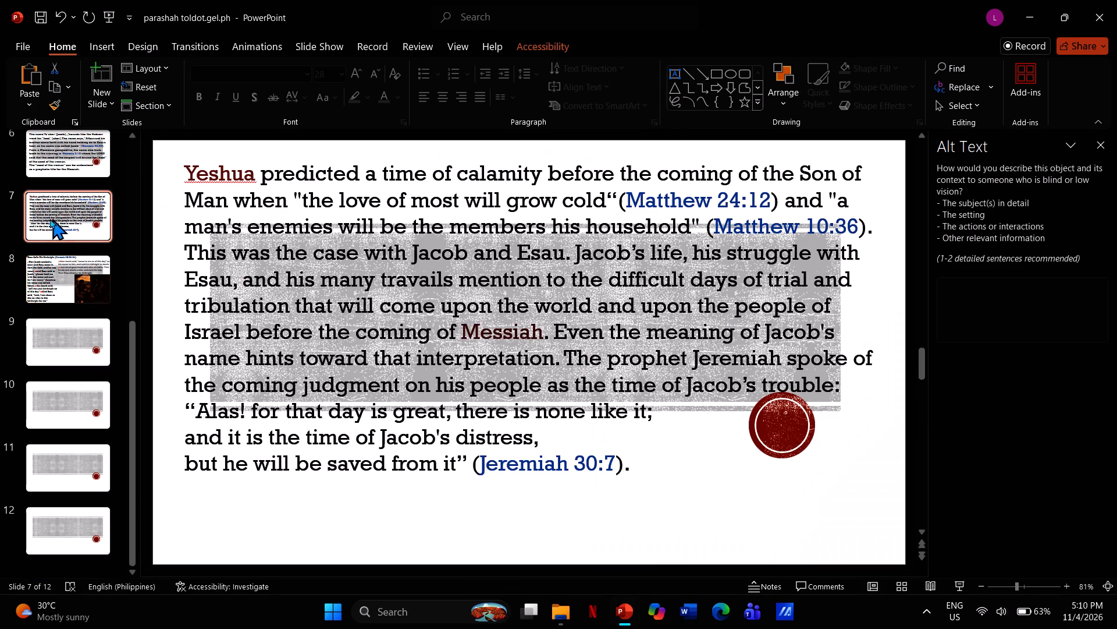
left_click(65, 153)
left_click(63, 225)
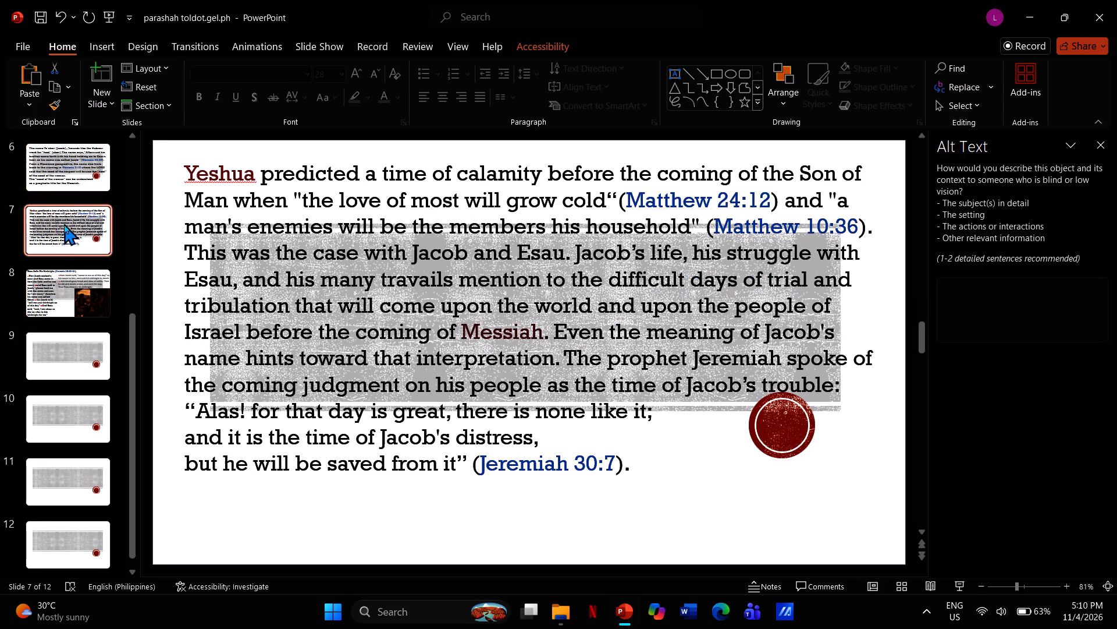
left_click(58, 299)
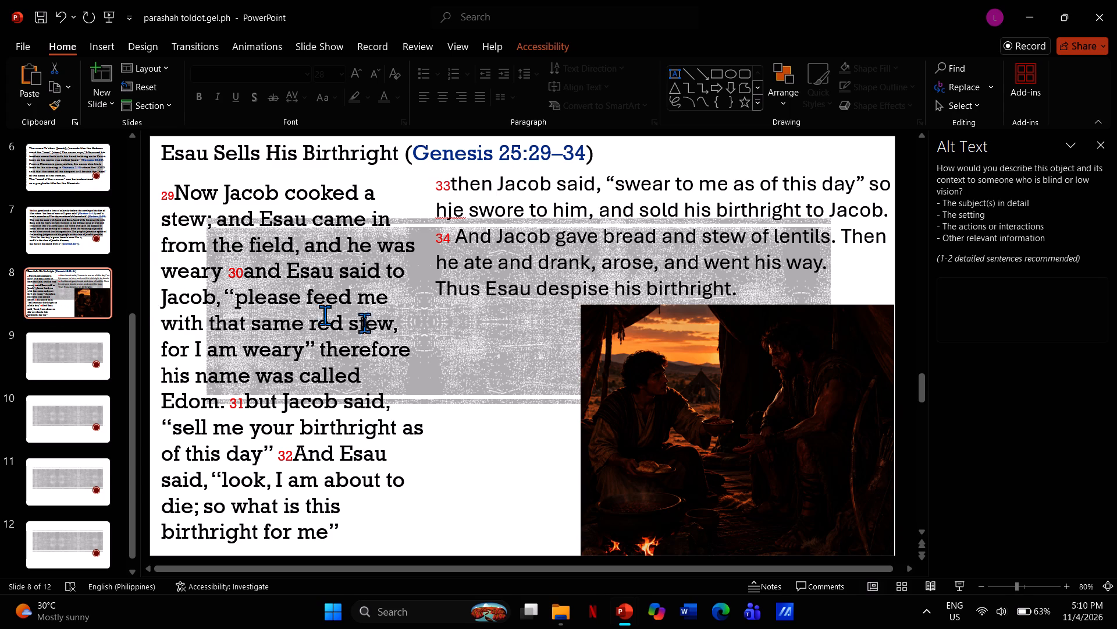
left_click(490, 346)
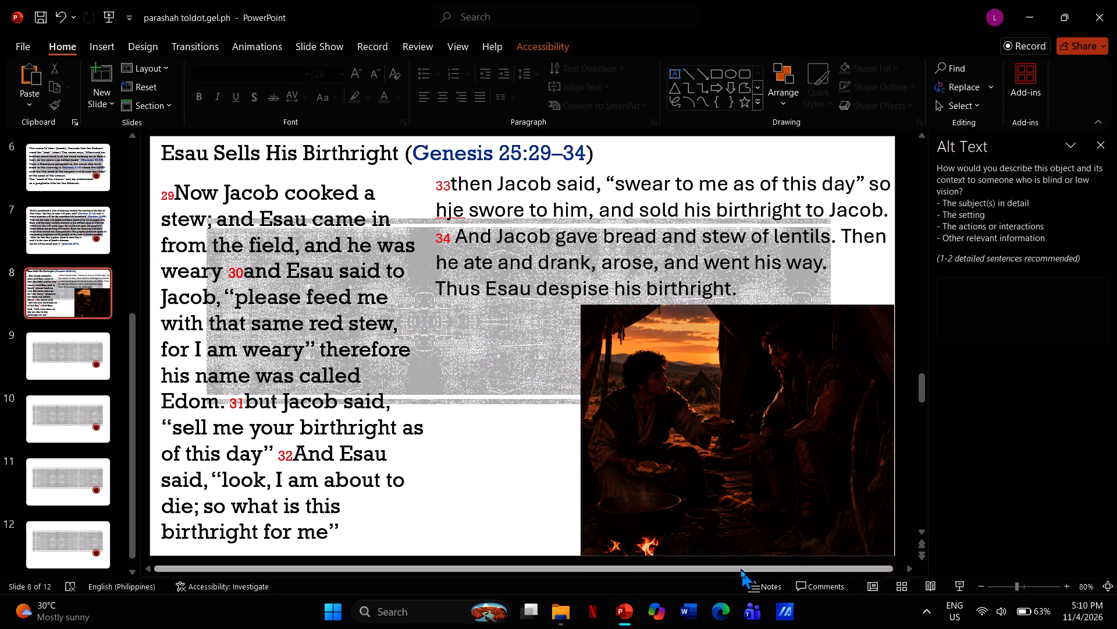
Show the hidden system tray icons.
left_click(923, 605)
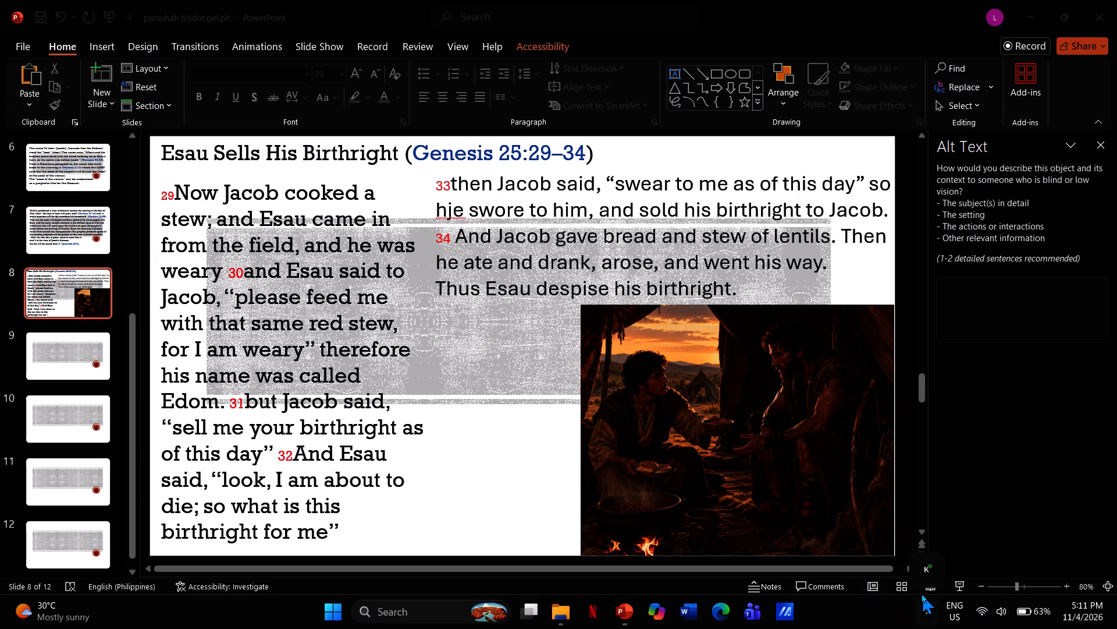
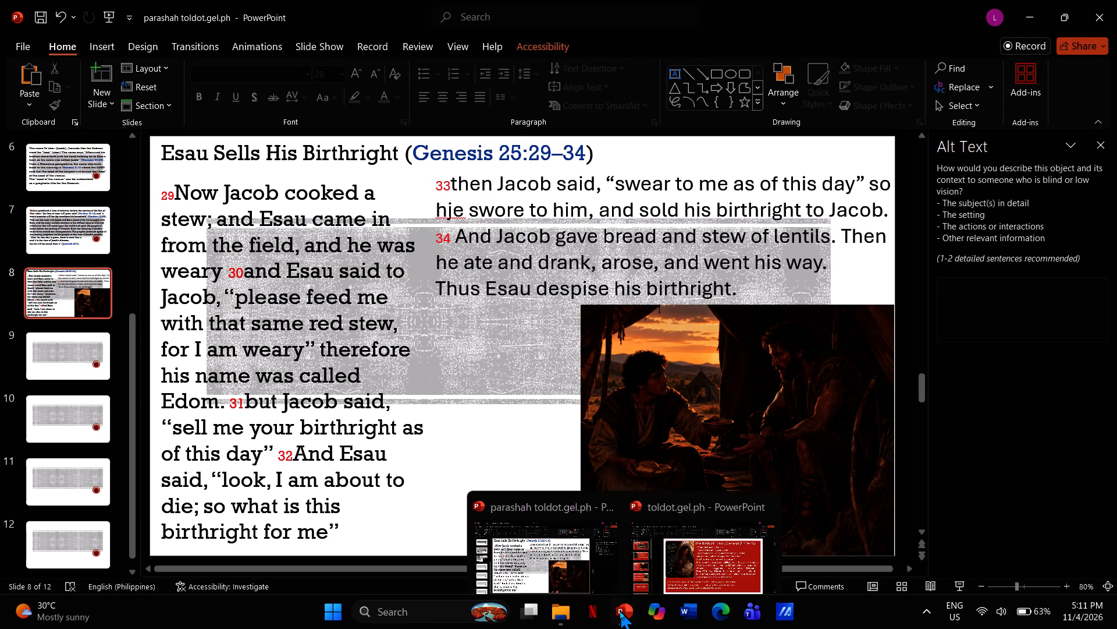
Clear the open windows from the desktop and open the bookmarked Parashat Toldot - Torah Summary page in Chrome.
left_click(1042, 17)
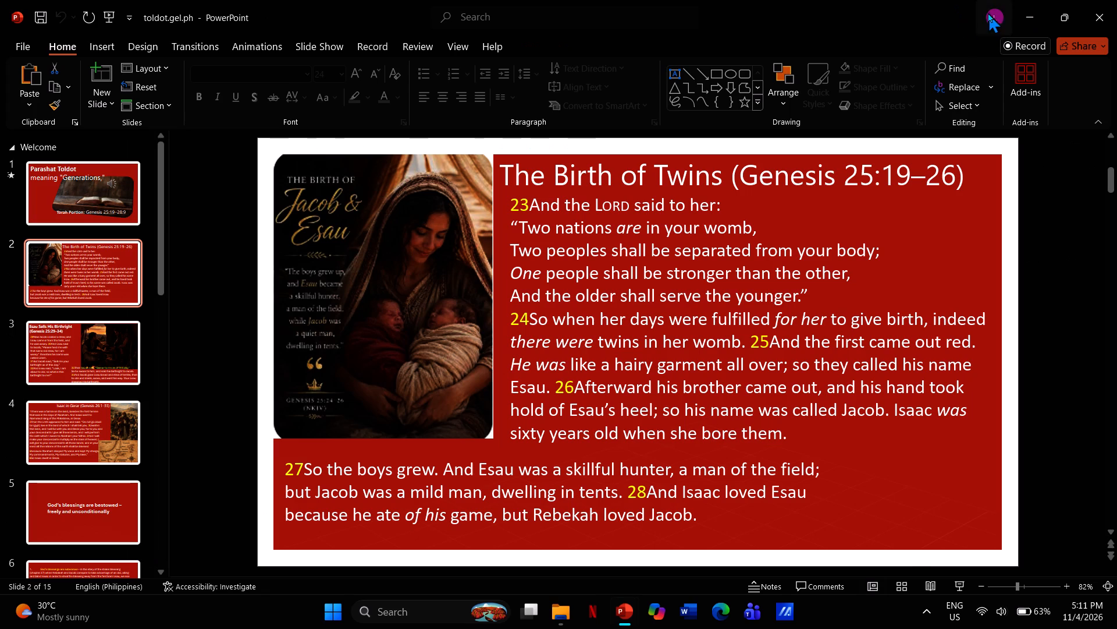
left_click(1028, 16)
left_click(1106, 3)
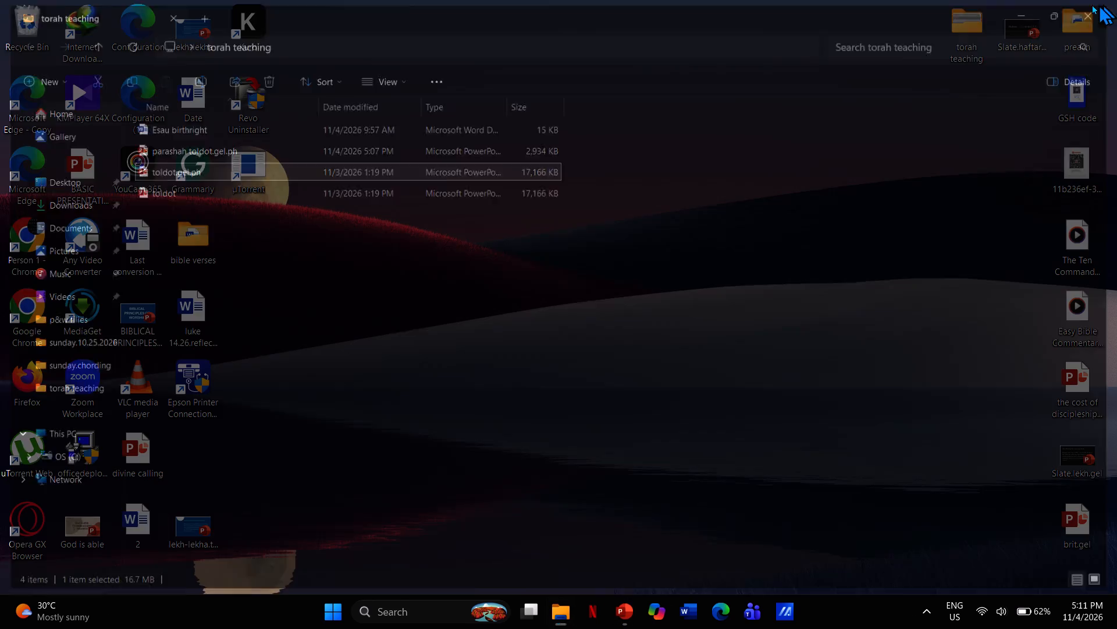
left_click(310, 291)
double_click(29, 249)
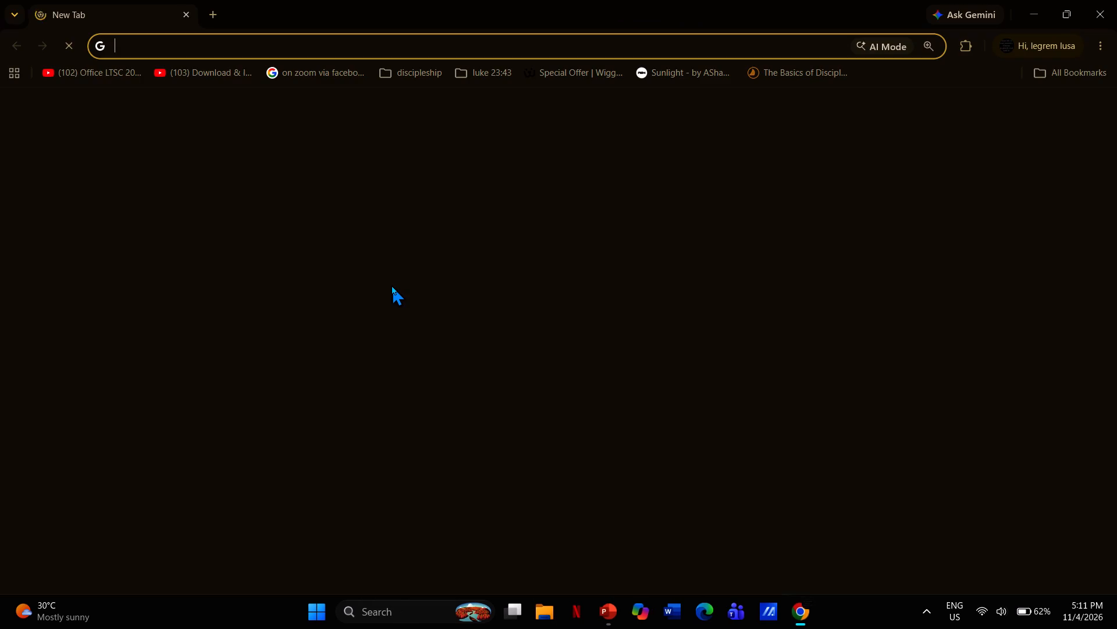
left_click(1068, 71)
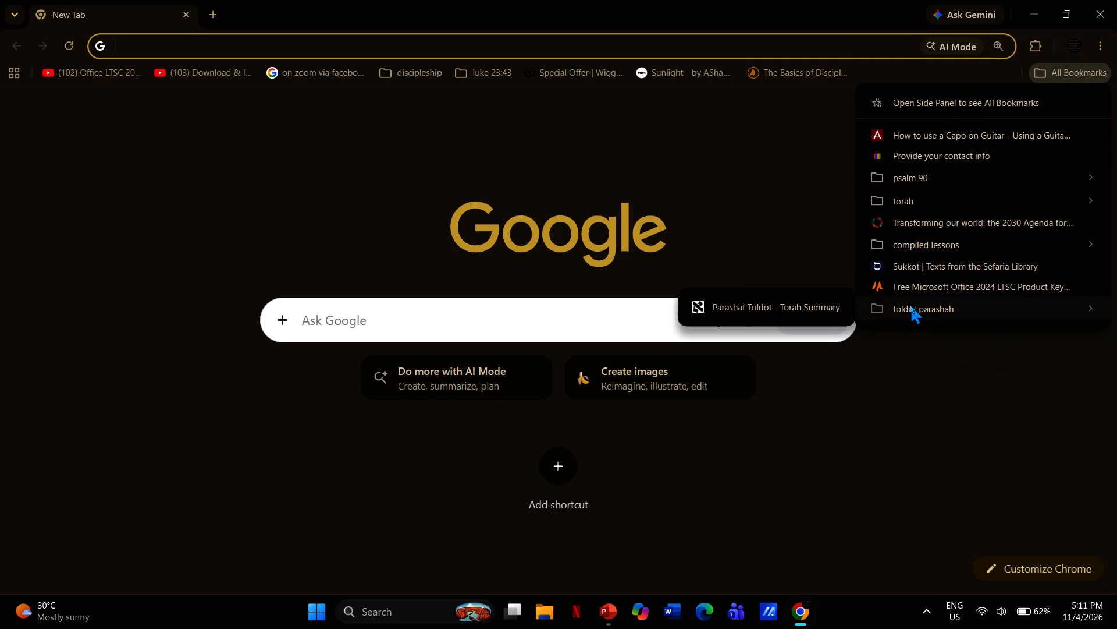
left_click(801, 307)
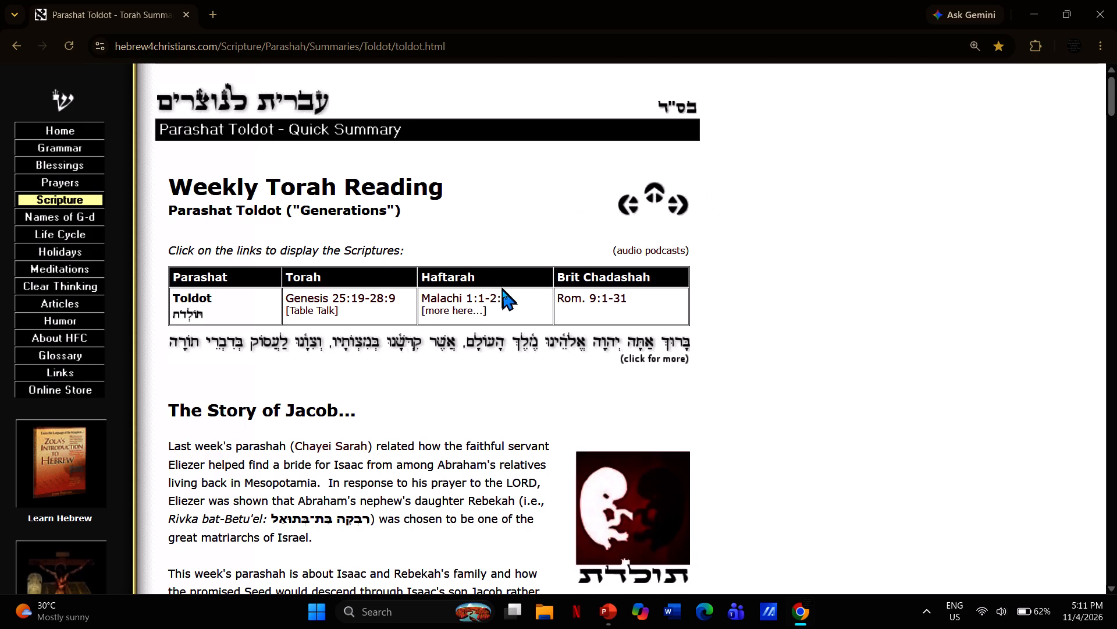
Read the summary's account of Esau selling his birthright and review it against slides 7 and 8 of parashah toldot.gel.ph.
scroll(503, 291, "down", 7)
scroll(668, 296, "down", 2)
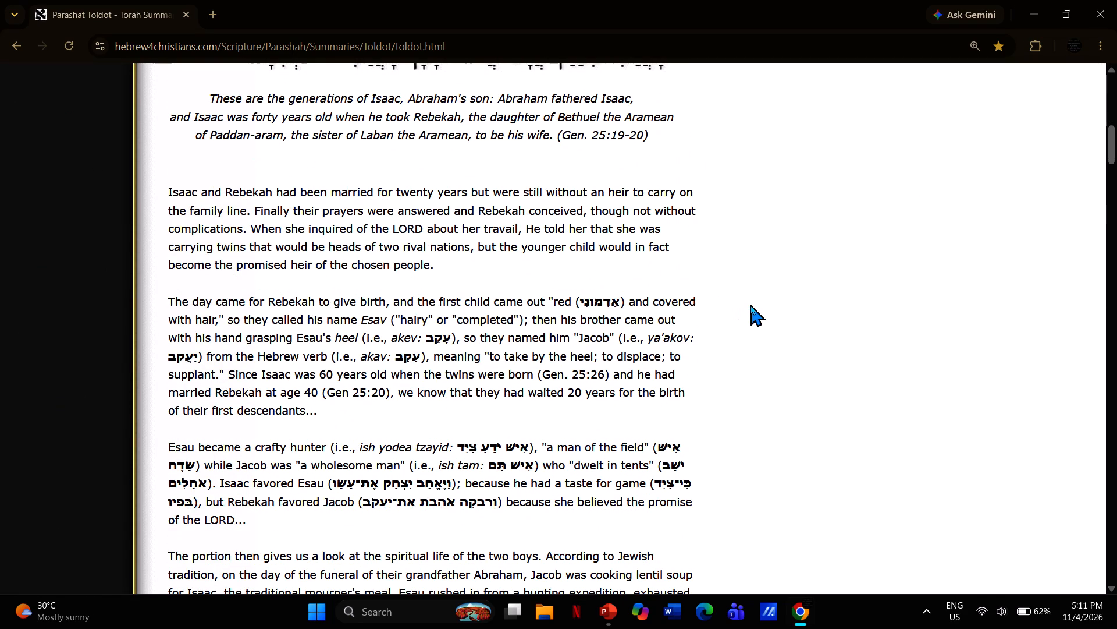
scroll(751, 305, "down", 3)
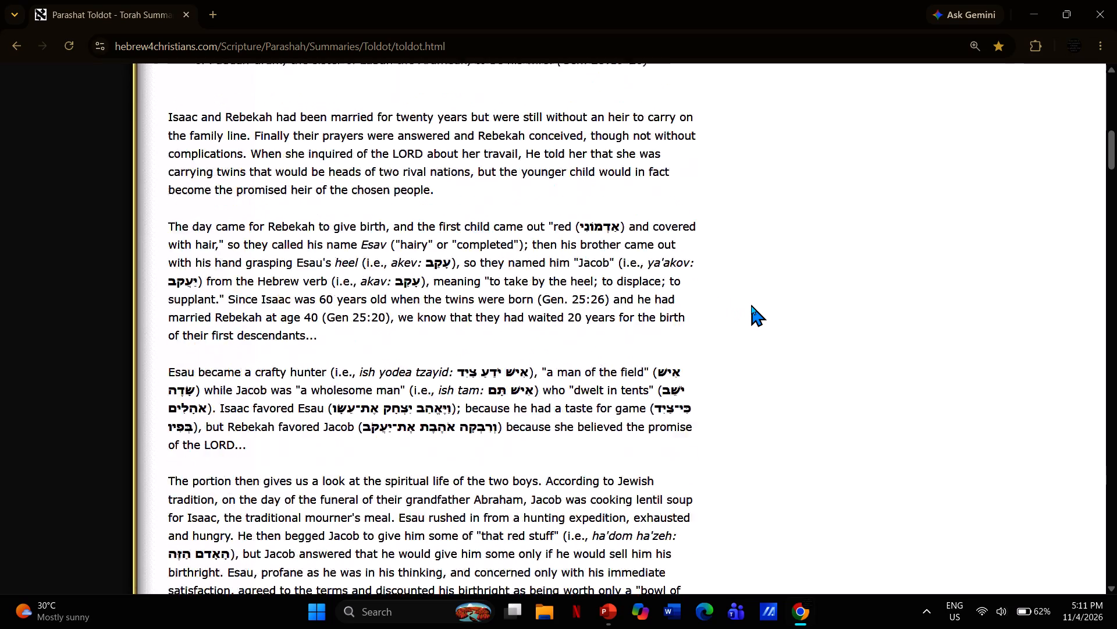
scroll(751, 305, "down", 2)
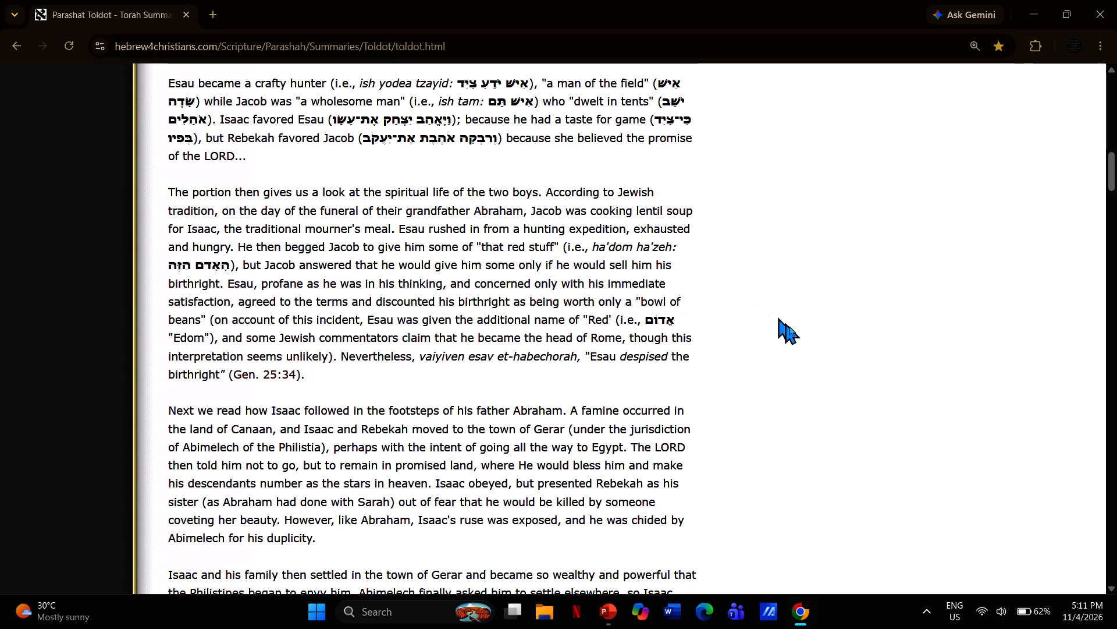
scroll(791, 328, "down", 2)
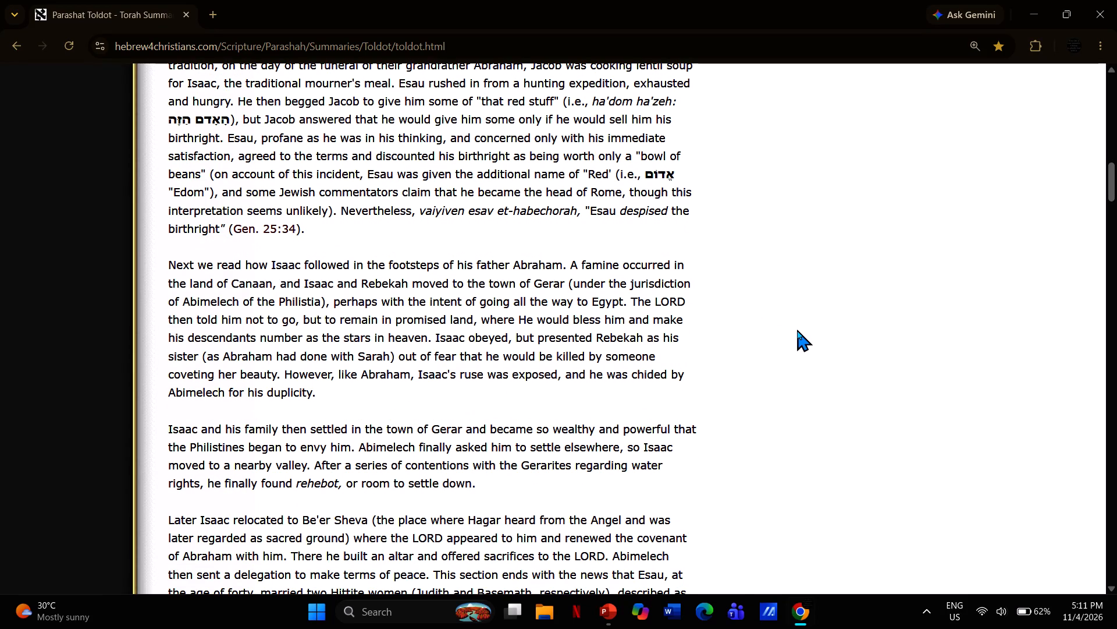
scroll(797, 330, "up", 1)
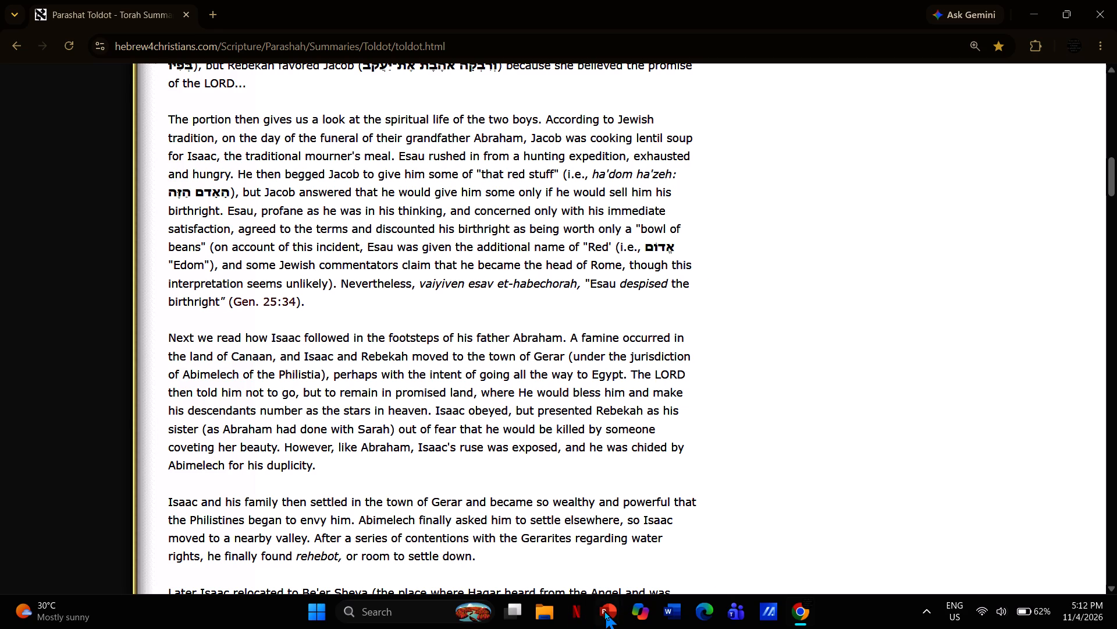
left_click(569, 548)
left_click(66, 233)
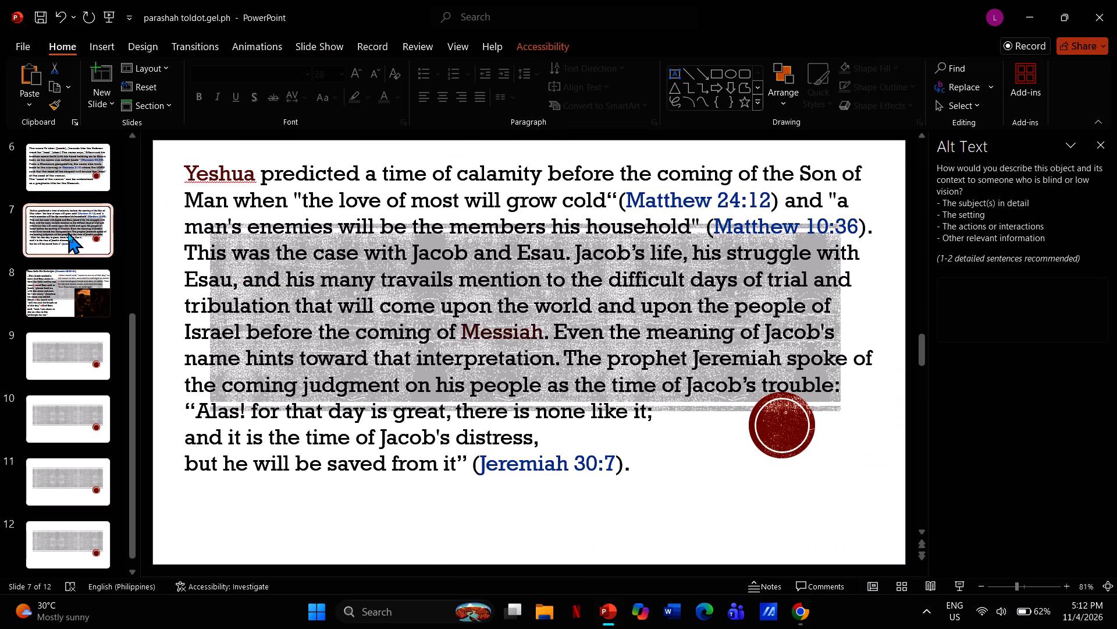
left_click(56, 292)
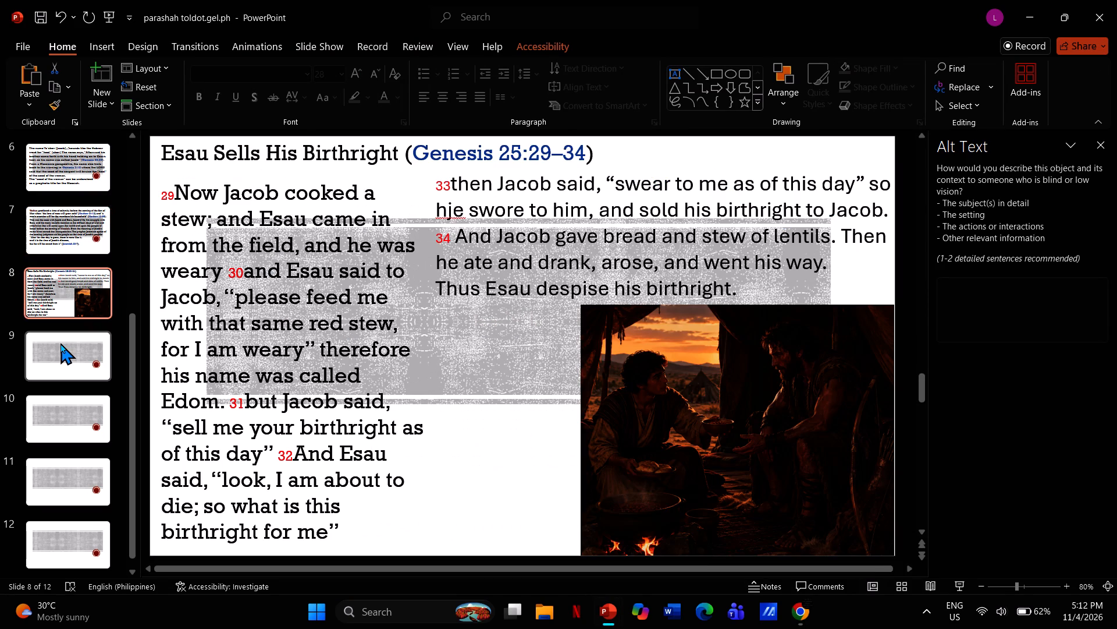
left_click(67, 217)
left_click(65, 300)
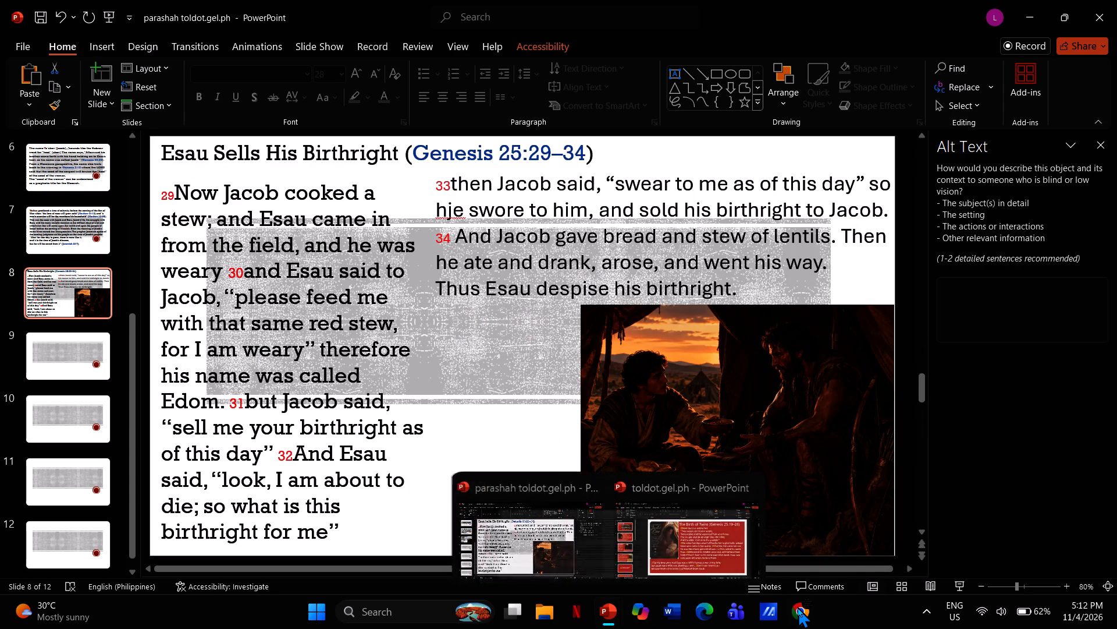
left_click(797, 519)
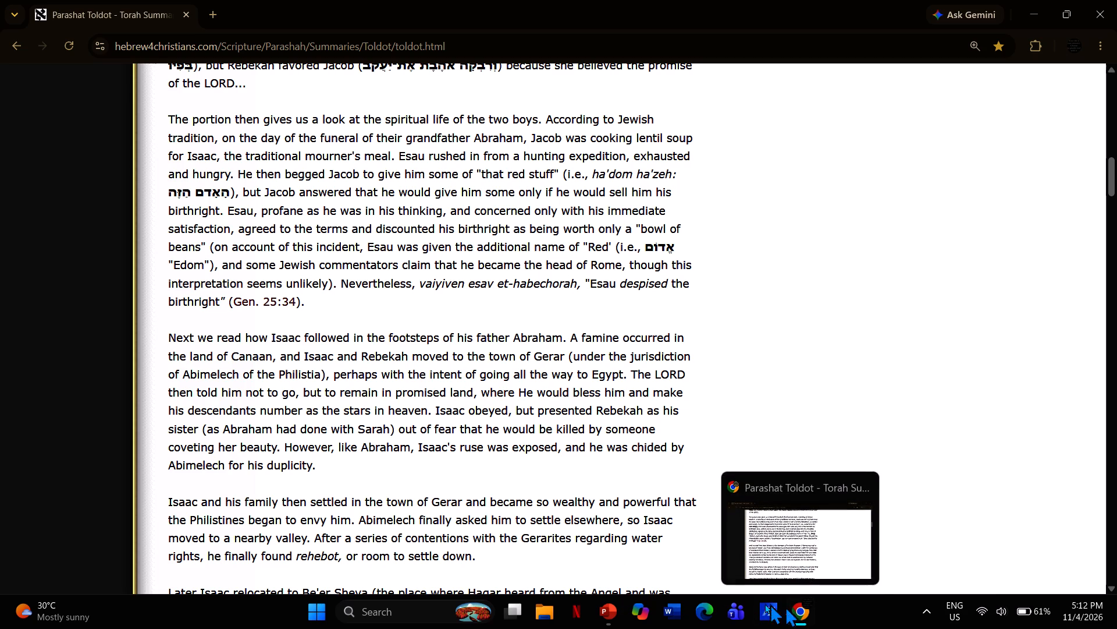
left_click(558, 540)
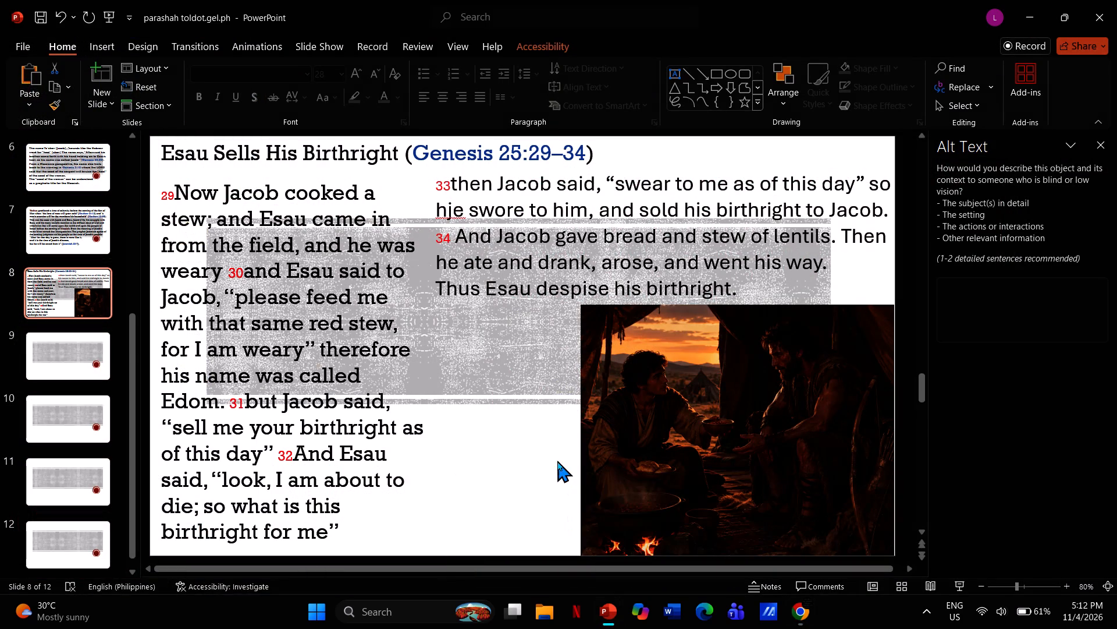
Add a wide text box across the top of blank slide 9, fitted within the slide's width above the grey banner.
left_click(61, 359)
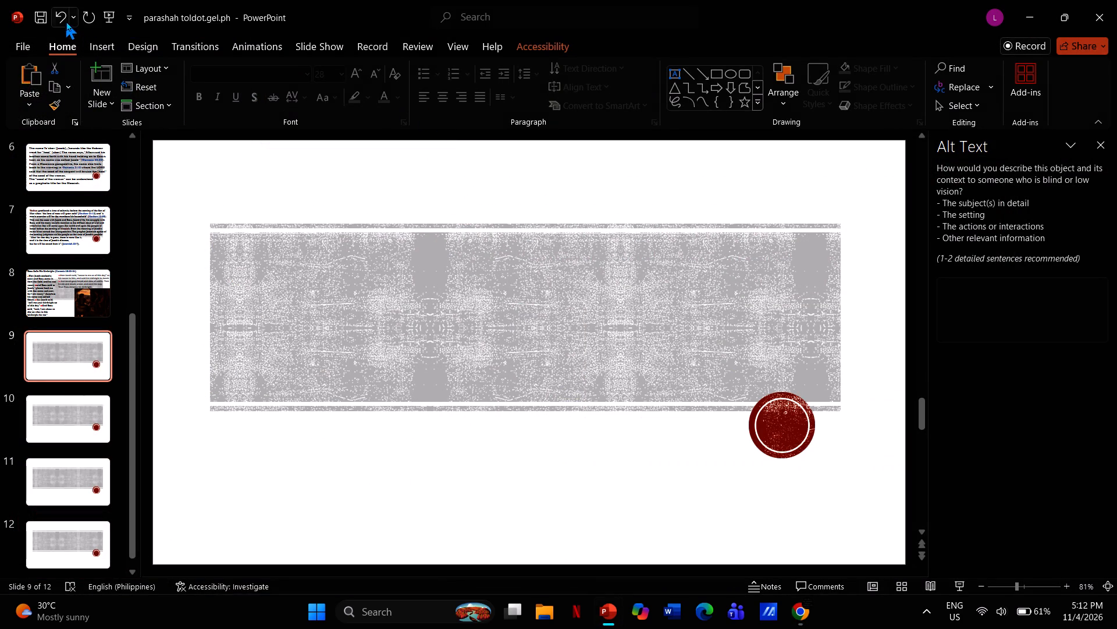
left_click(100, 47)
left_click(622, 89)
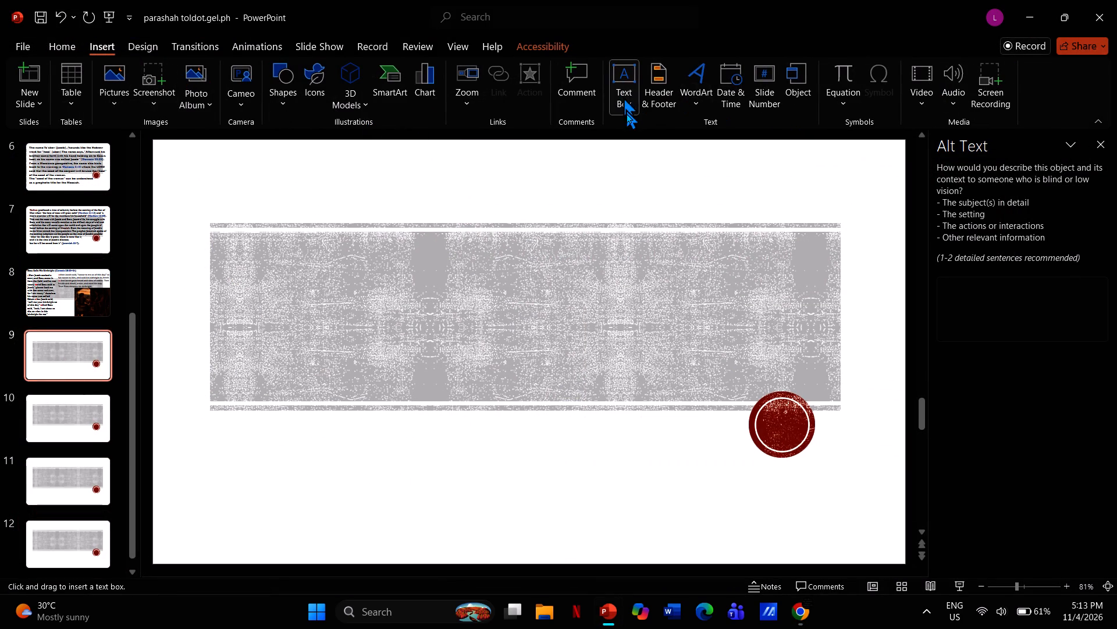
left_click_drag(194, 165, 1082, 236)
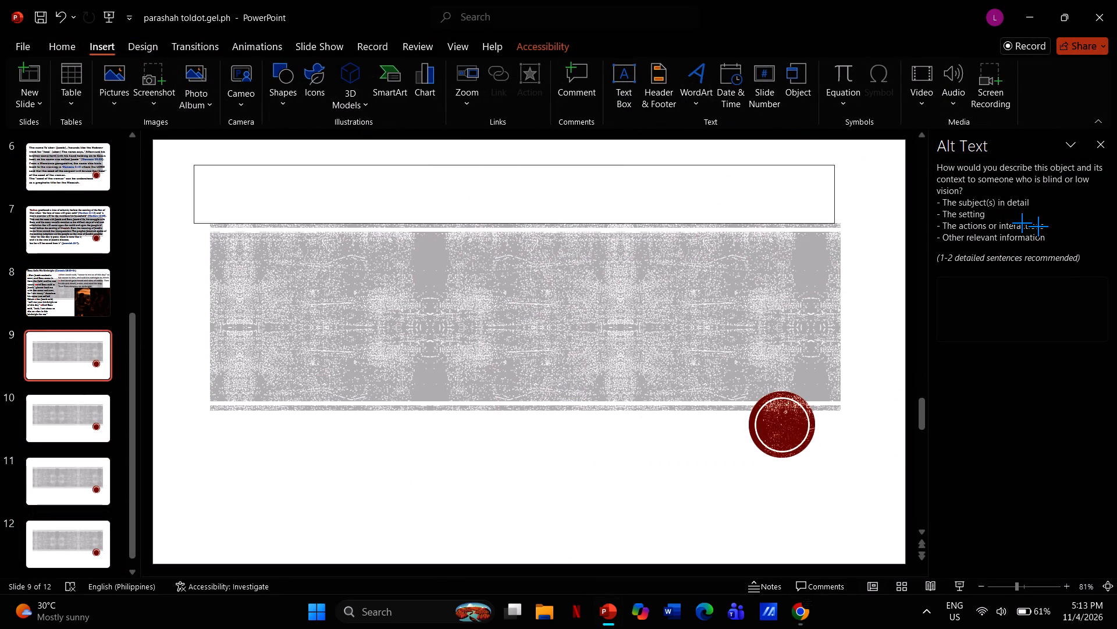
left_click_drag(1082, 236, 1046, 282)
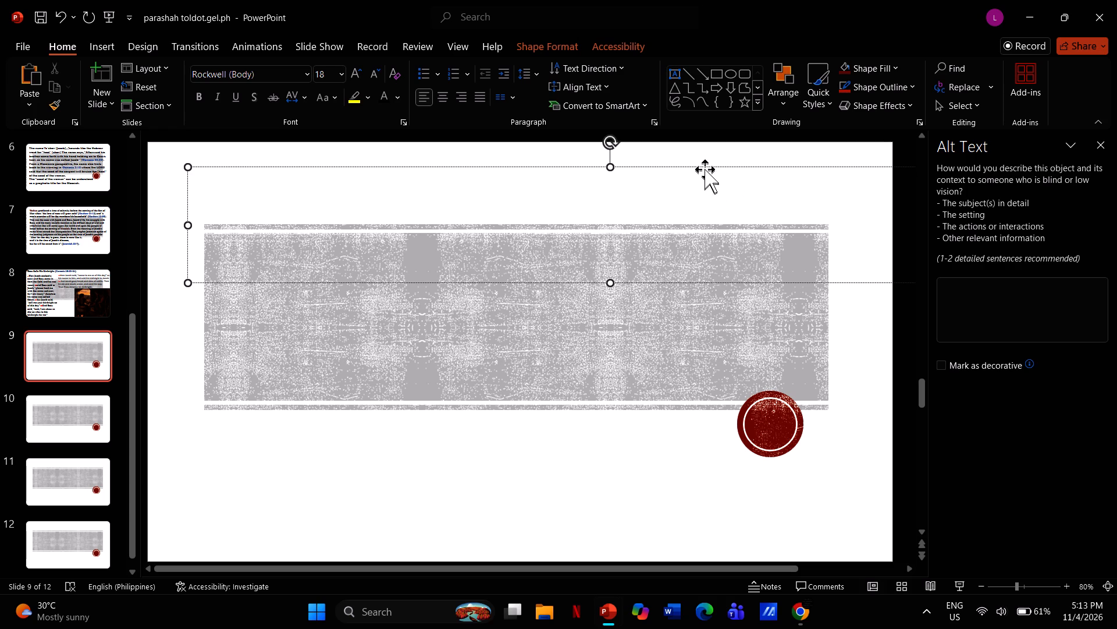
left_click_drag(704, 168, 688, 183)
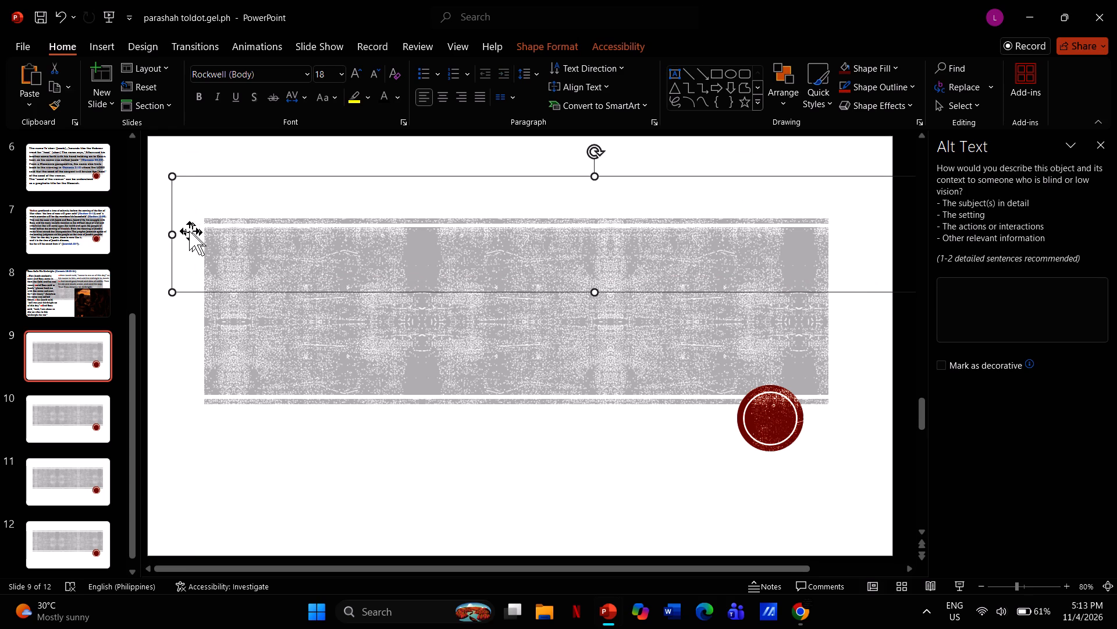
left_click_drag(172, 236, 289, 244)
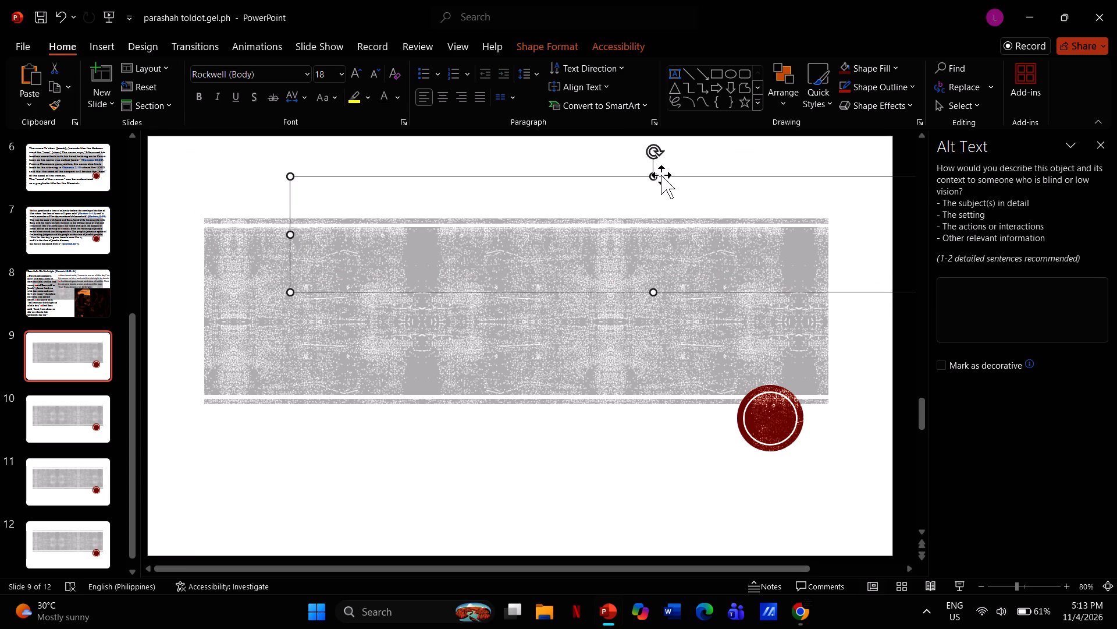
left_click_drag(661, 175, 554, 161)
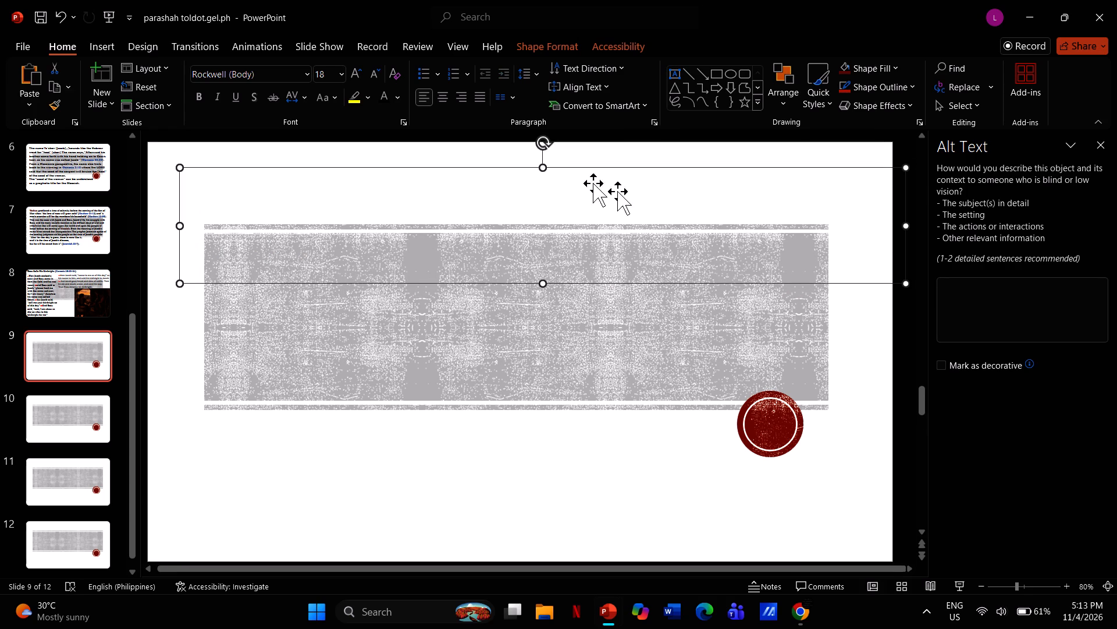
left_click_drag(903, 228, 844, 232)
Enter "Jacob was cooking lentil soup for Isaac," in slide 9's text box, consulting the Torah summary page for the wording.
left_click(310, 185)
type("jacob")
key("space")
type("was cooking")
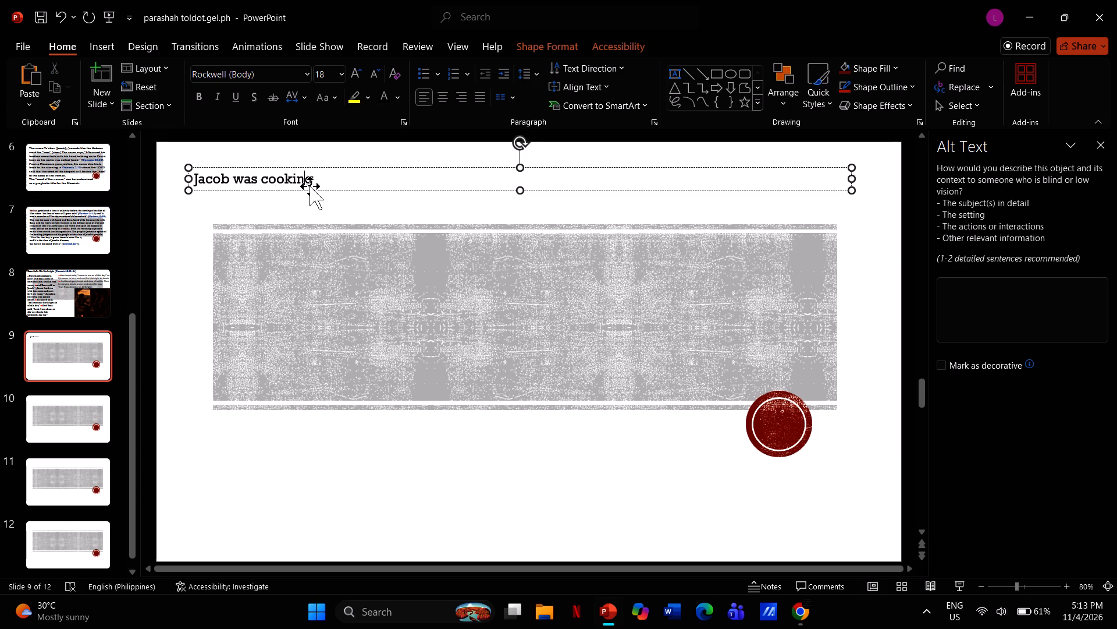
key("space")
scroll(337, 189, "down", 1)
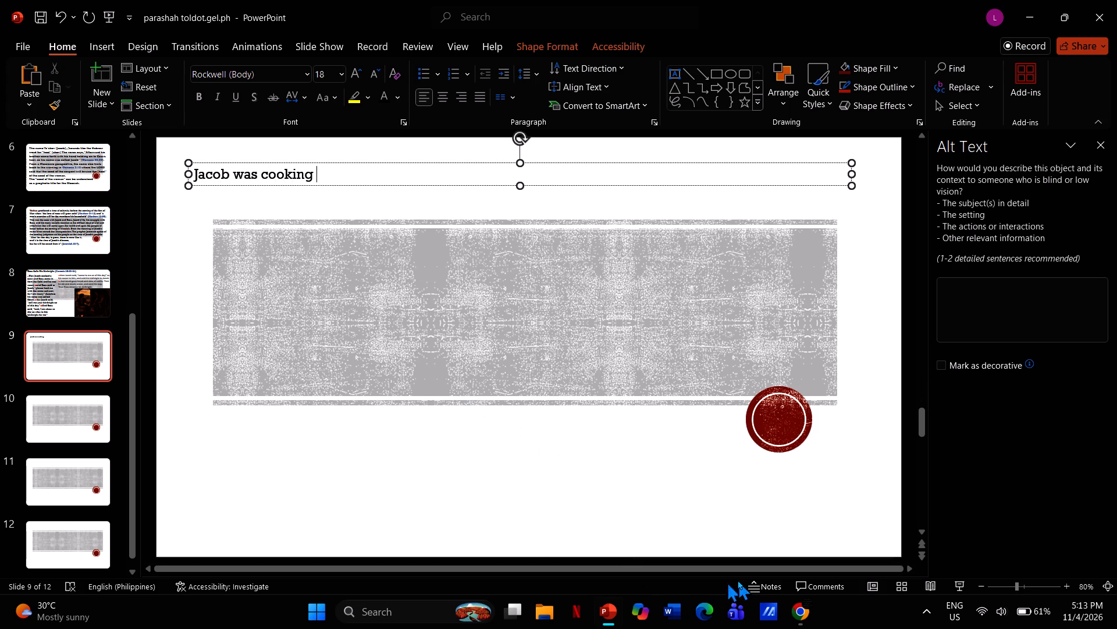
left_click(792, 610)
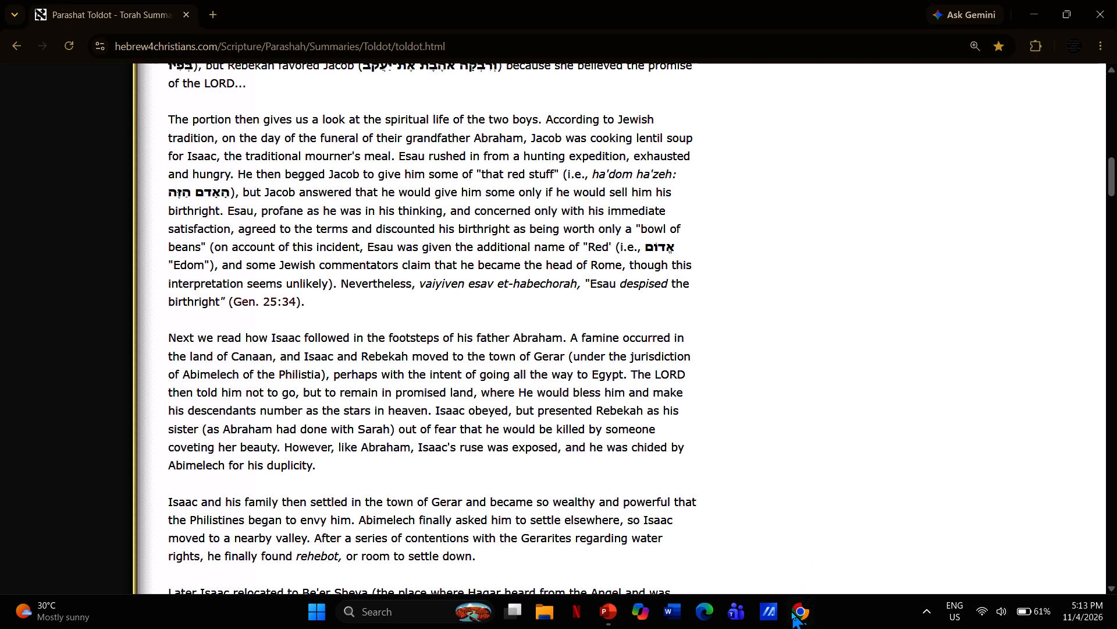
left_click(791, 610)
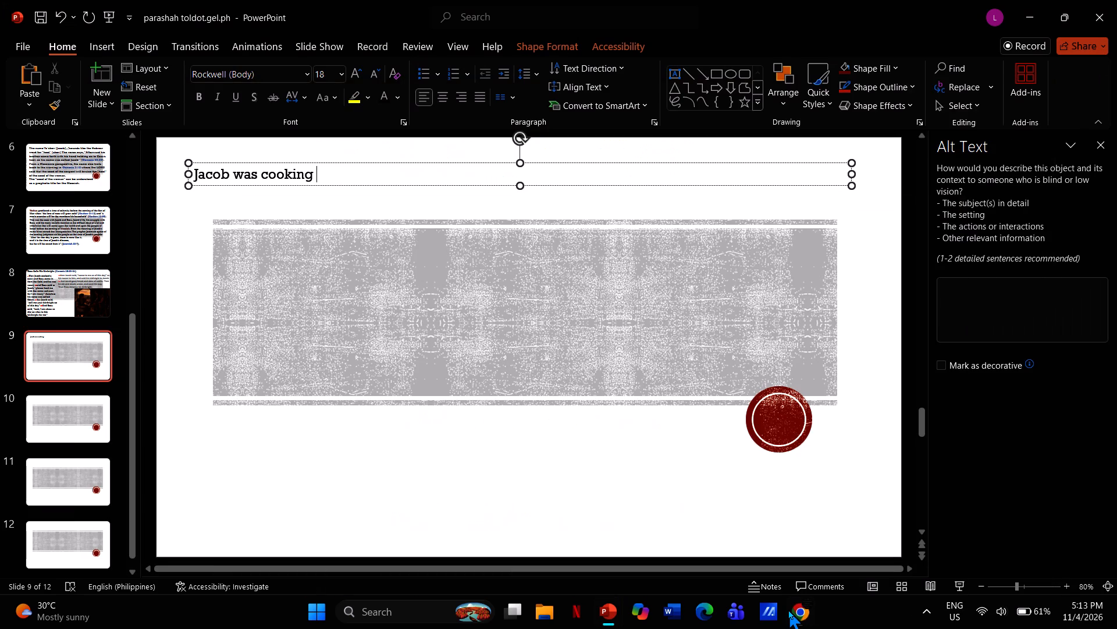
type("lentil soup for")
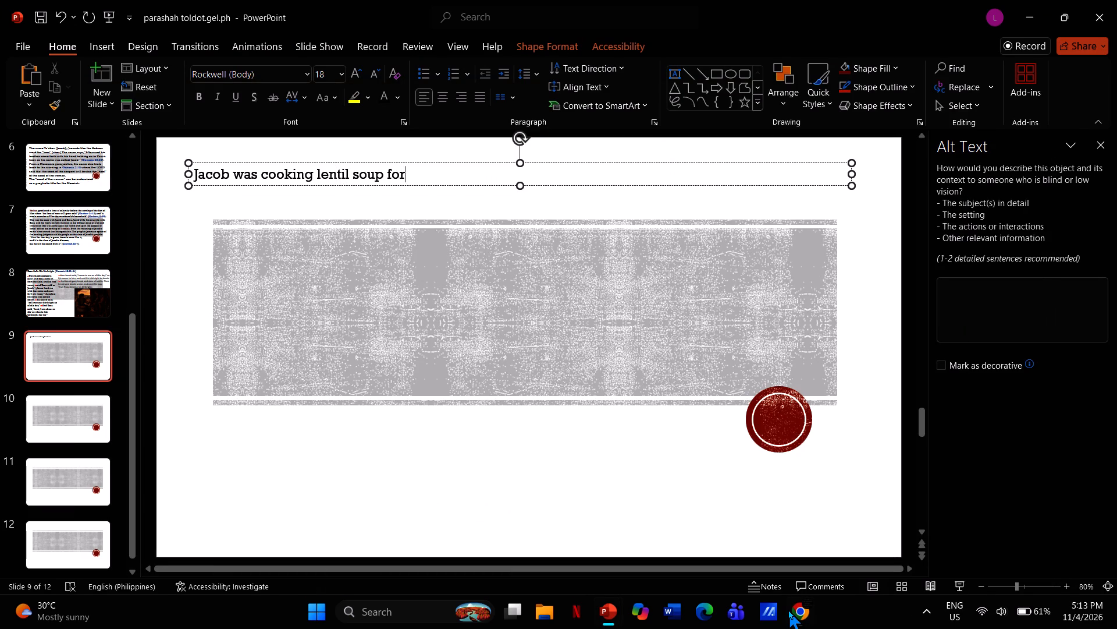
key("space")
type("Isaac")
type(",")
key("space")
Complete the sentence on slide 9 with "the traditional mourner's meal.", following the Torah summary page.
left_click(800, 619)
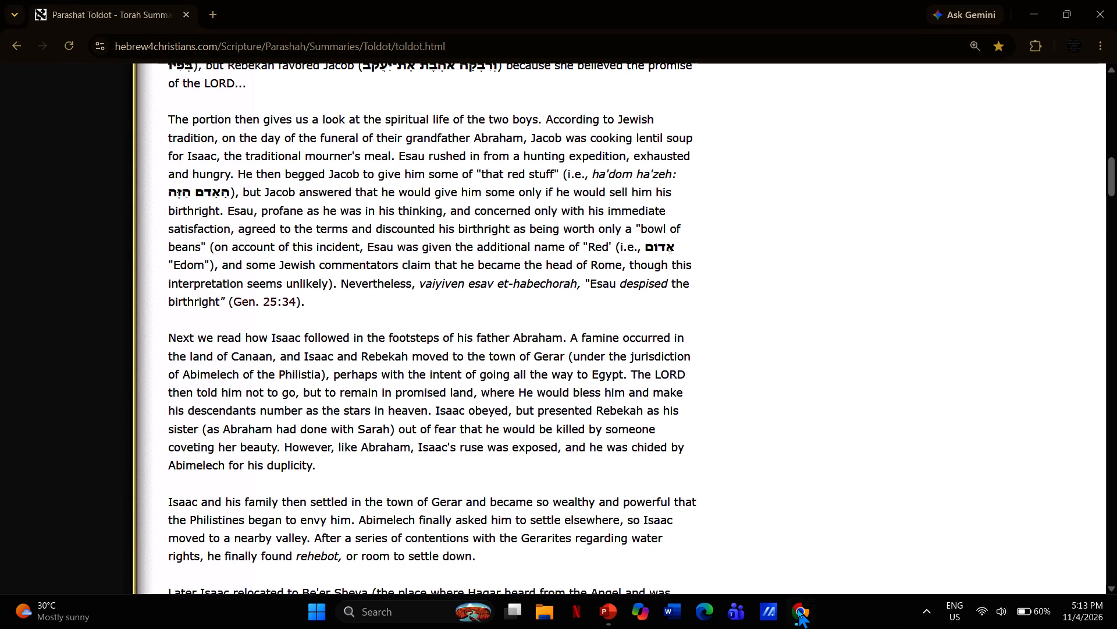
left_click(798, 608)
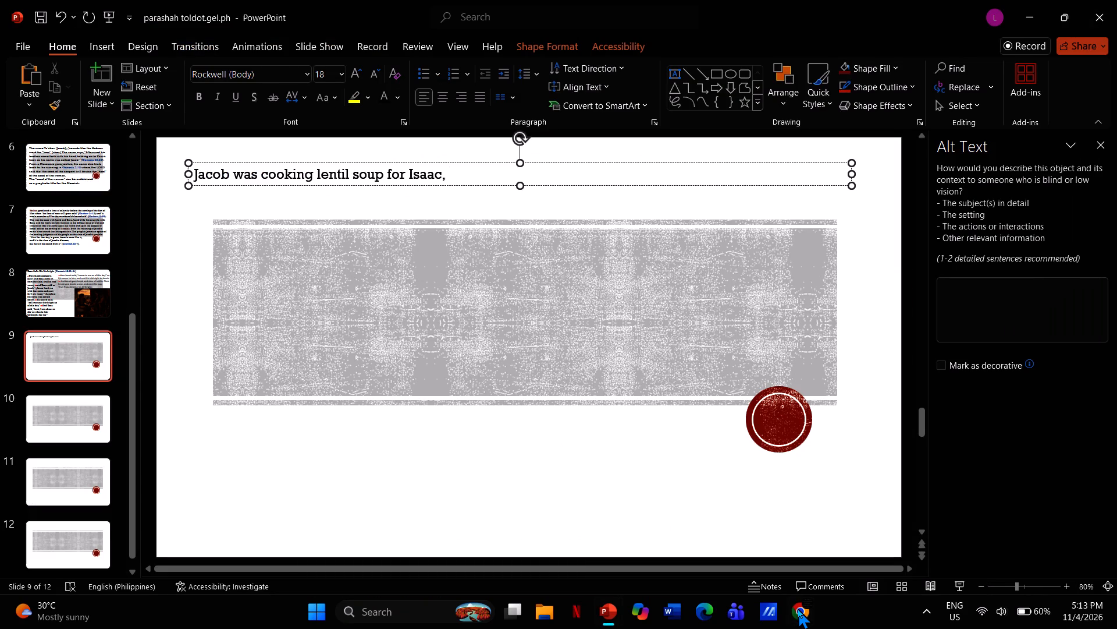
type("the traditional mourner")
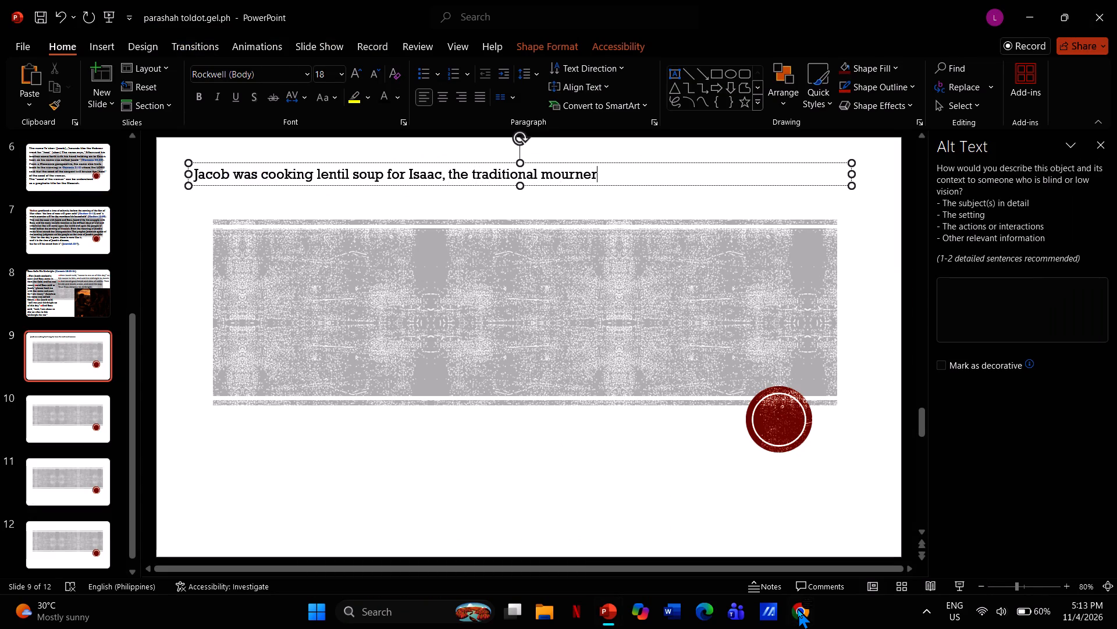
type("'s")
key("space")
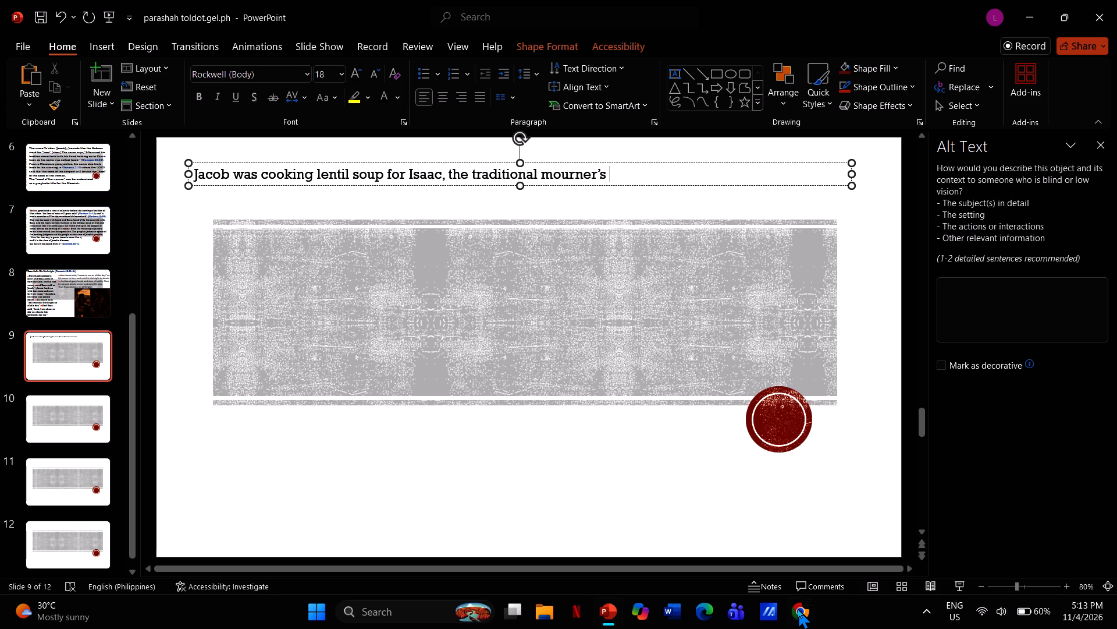
left_click(798, 609)
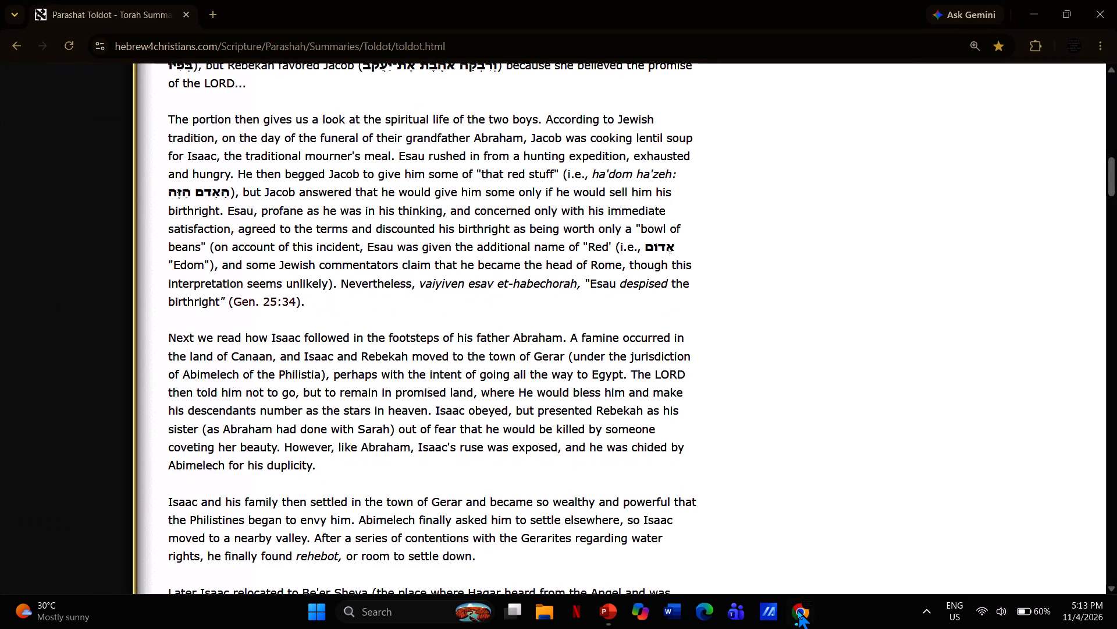
left_click(798, 609)
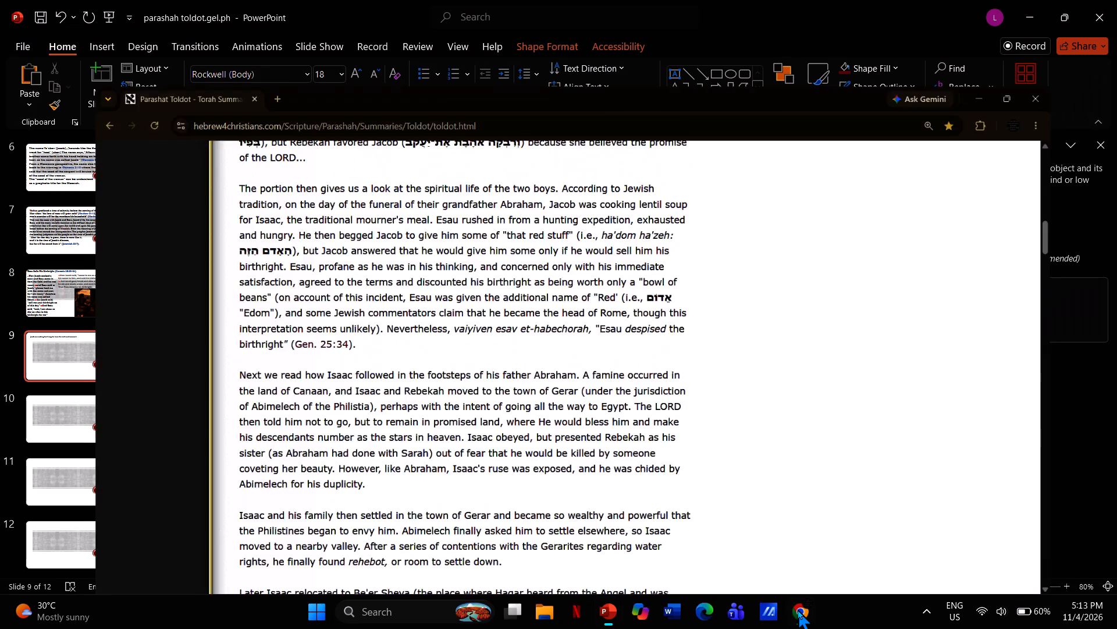
type("meal.")
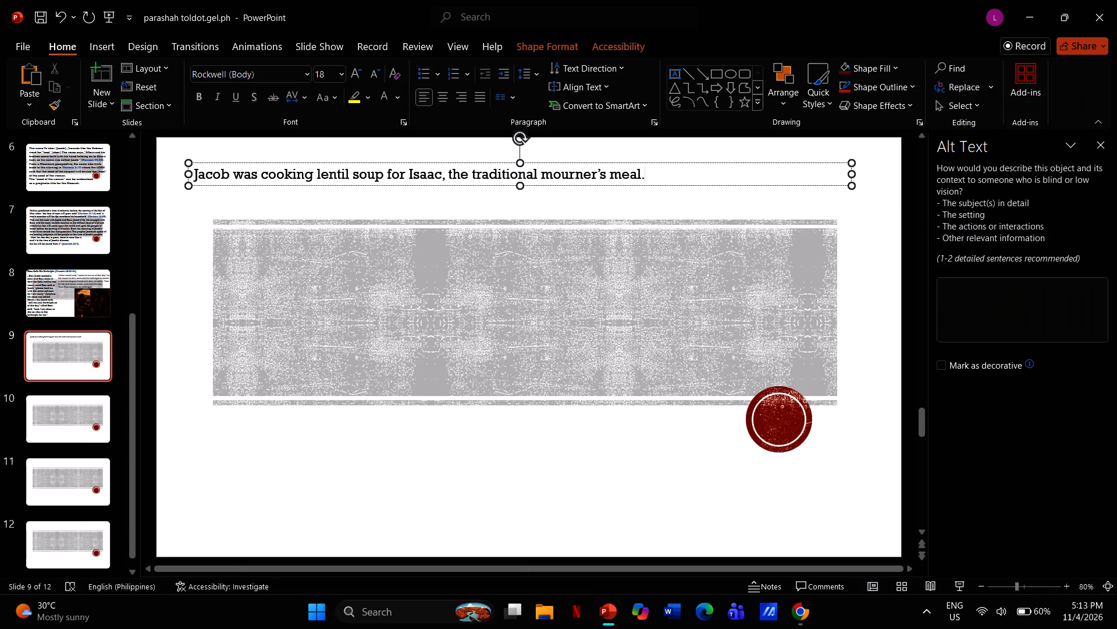
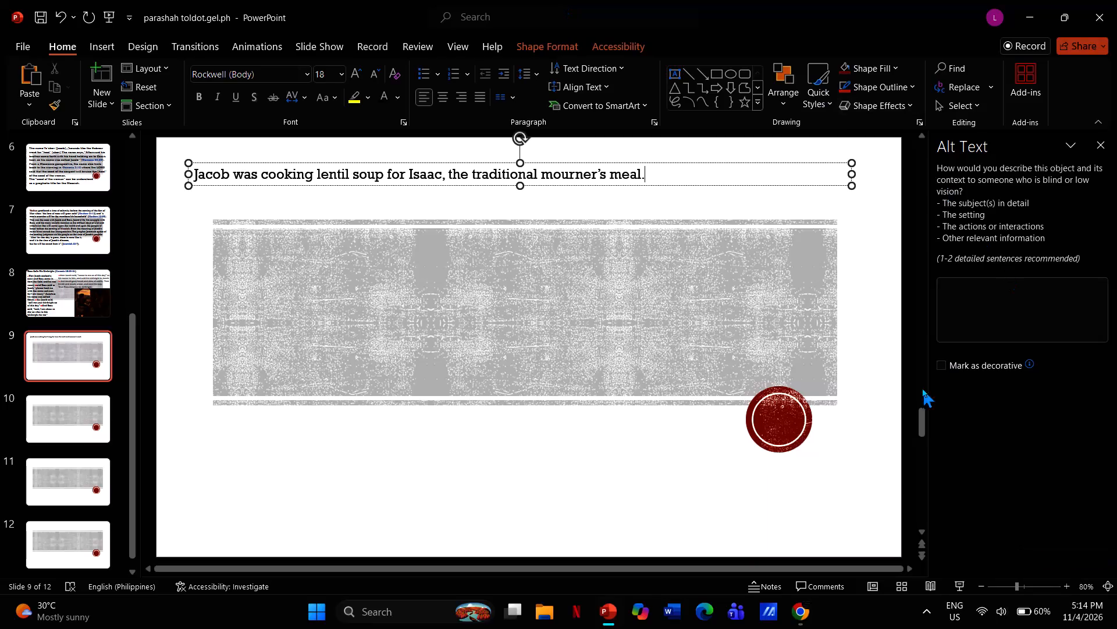
Start the next sentence on slide 9 with "Esau", checking the Torah summary page for the wording.
left_click(798, 613)
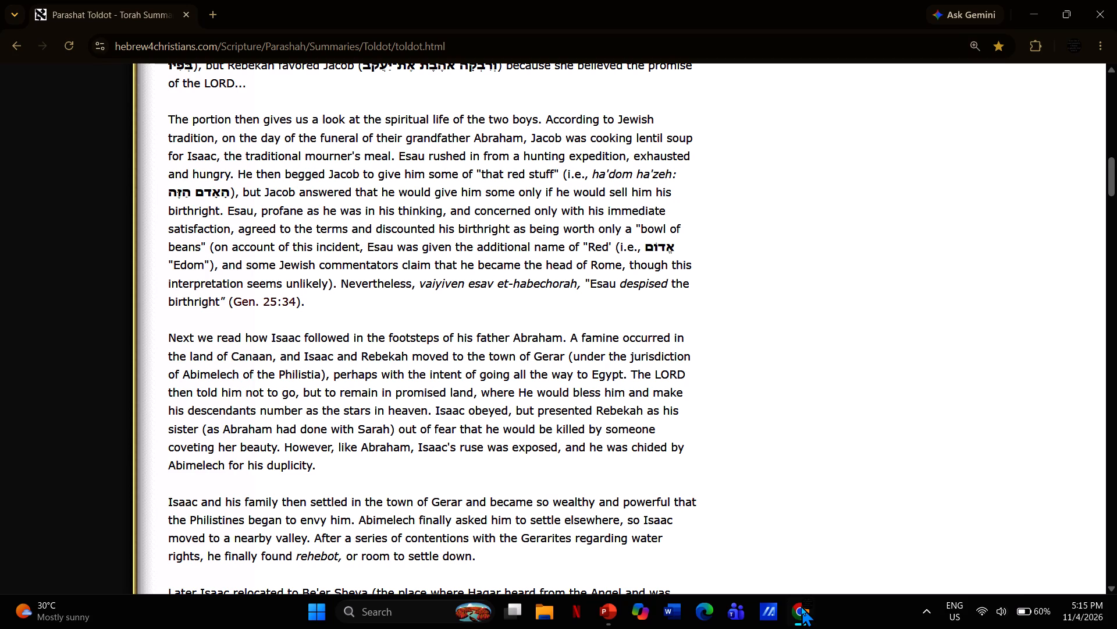
left_click(801, 606)
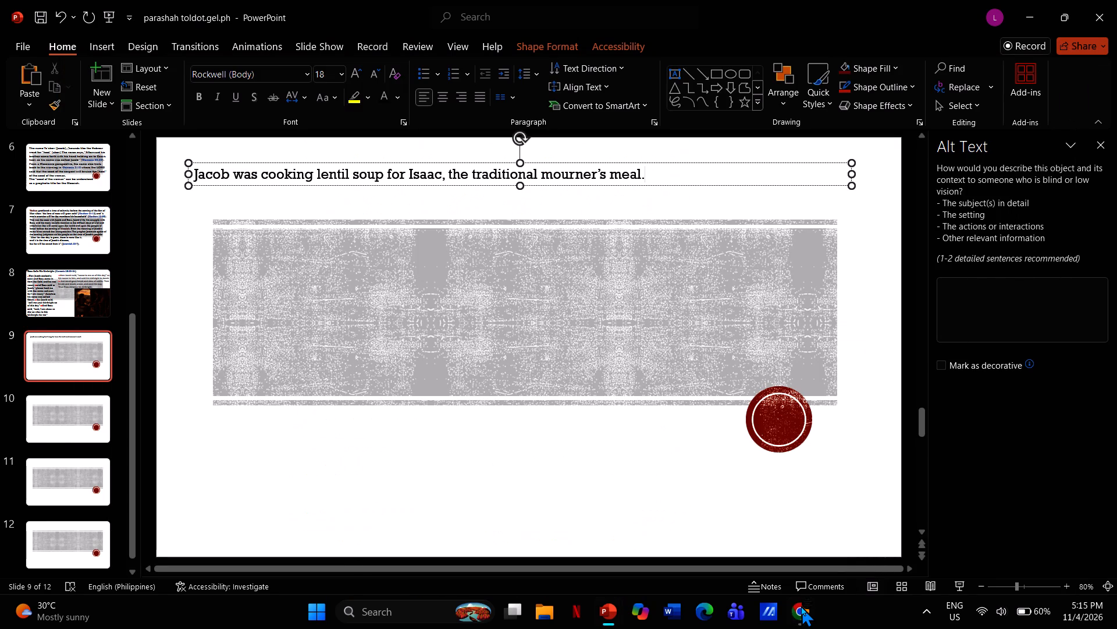
key("space")
type("esau ruch")
key("space")
key("BackSpace")
key("BackSpace")
key("BackSpace")
key("BackSpace")
key("BackSpace")
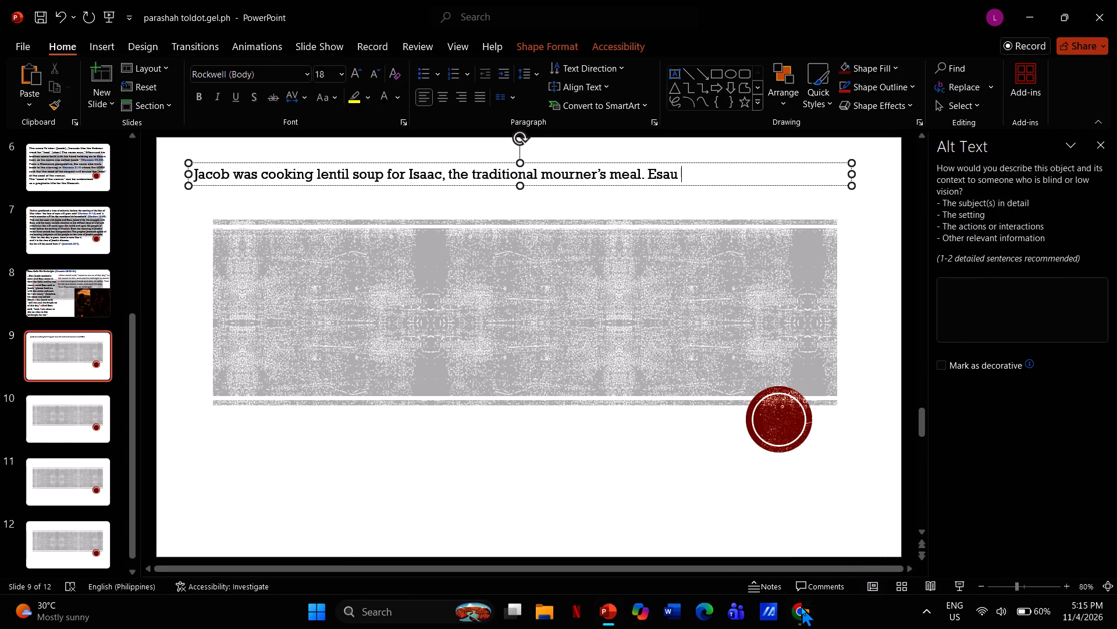
Copy the title text "Parashat Toldot meaning "Generations,"" from the first slide of toldot.gel.ph.
left_click_drag(131, 409, 126, 193)
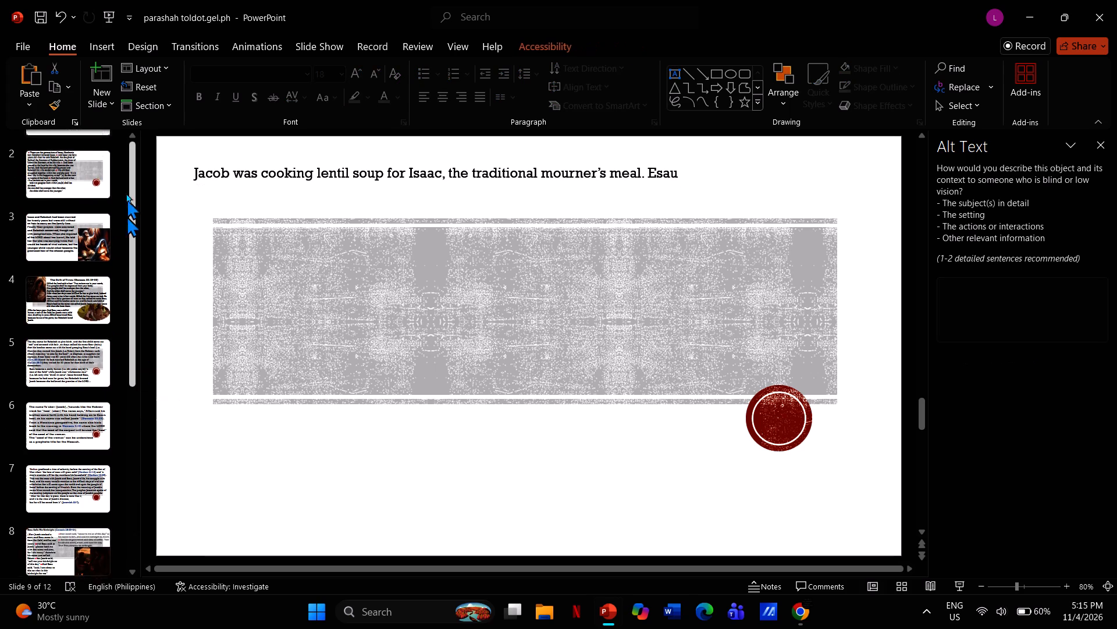
left_click_drag(126, 193, 124, 131)
left_click(88, 148)
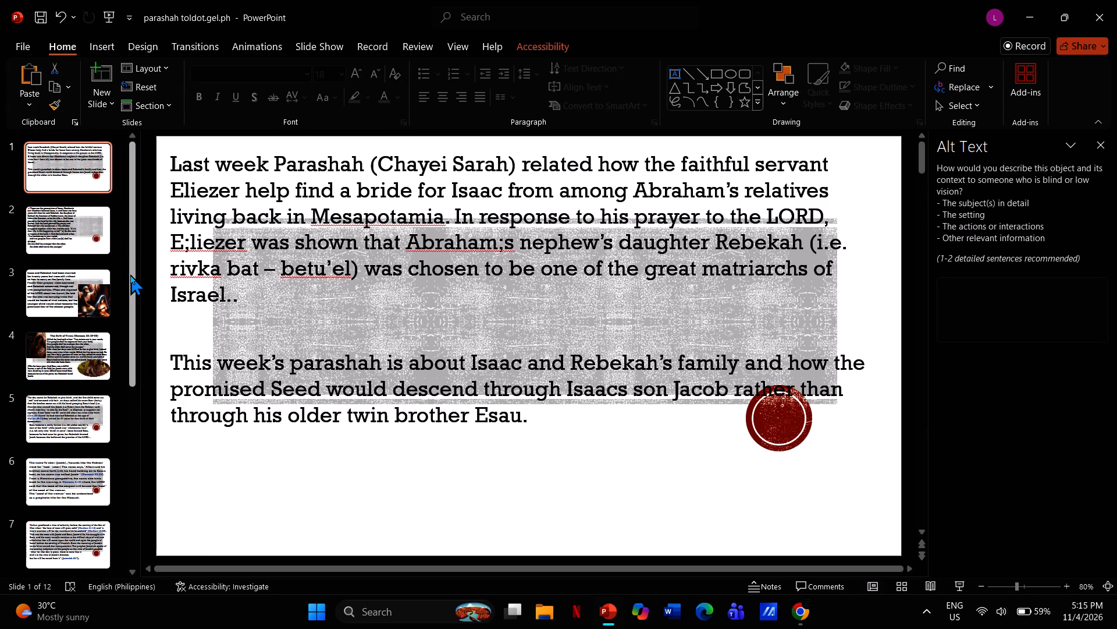
left_click_drag(130, 274, 140, 348)
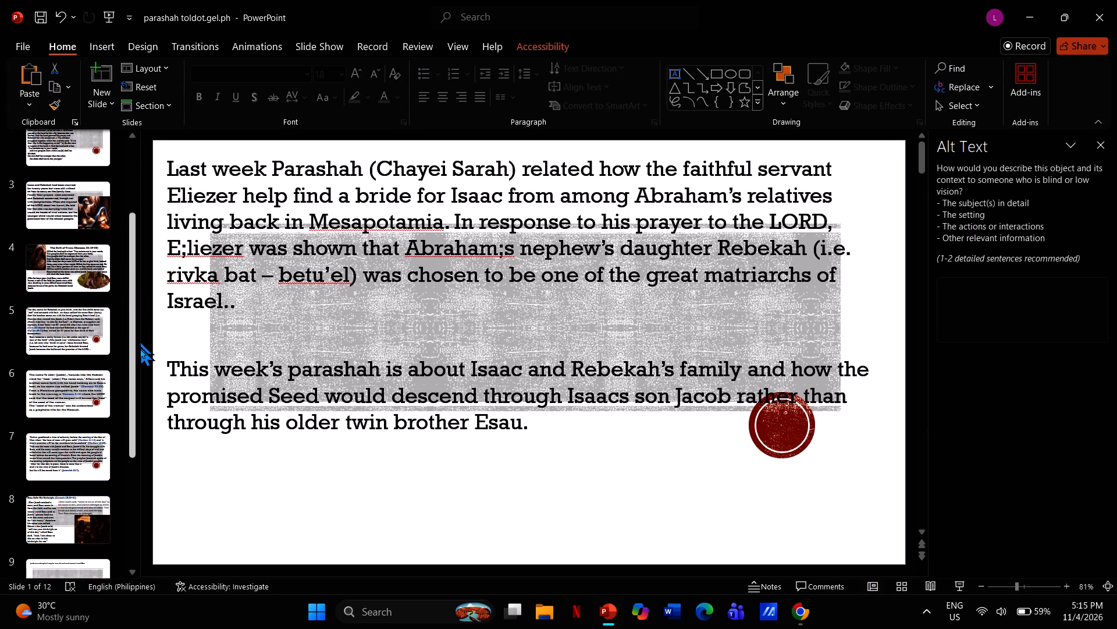
left_click_drag(140, 348, 147, 506)
left_click(59, 328)
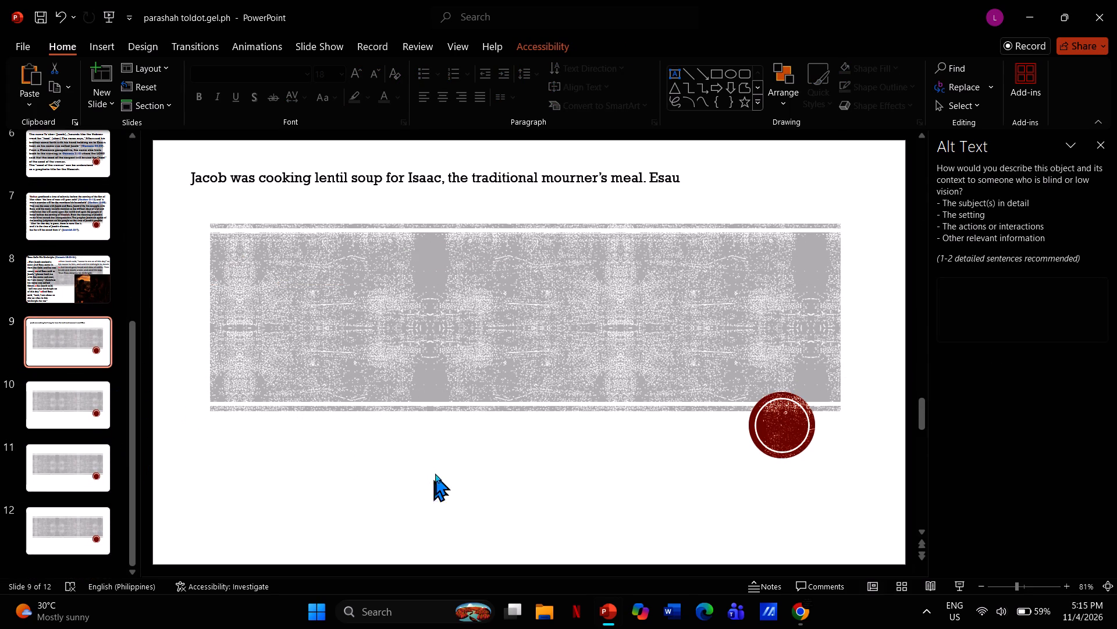
left_click(75, 402)
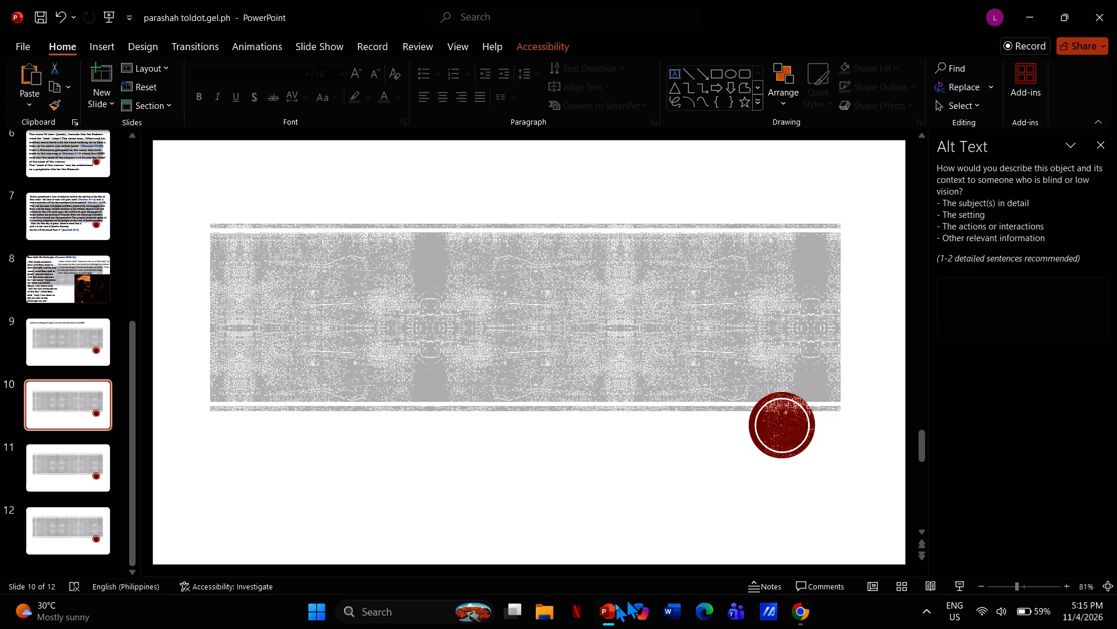
left_click(650, 546)
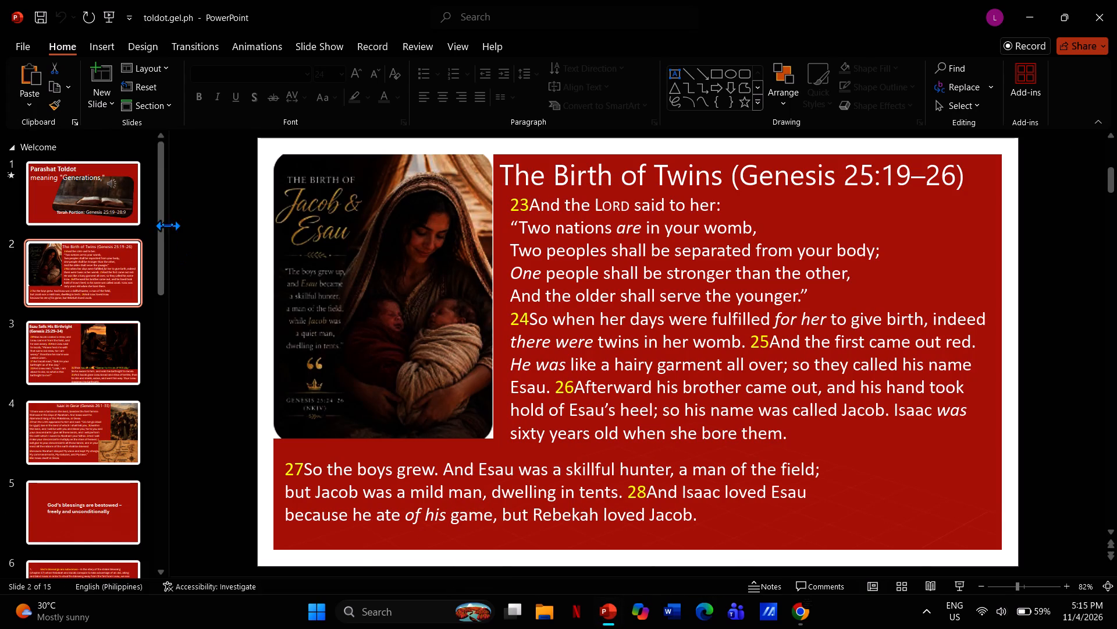
left_click(96, 192)
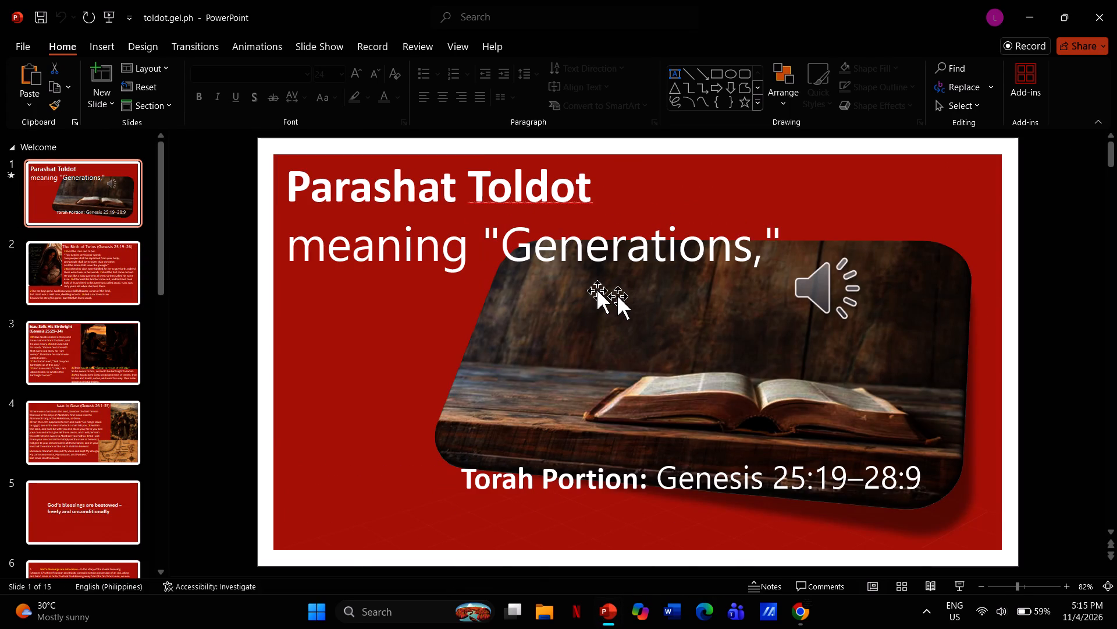
left_click_drag(291, 185, 807, 264)
right_click(464, 242)
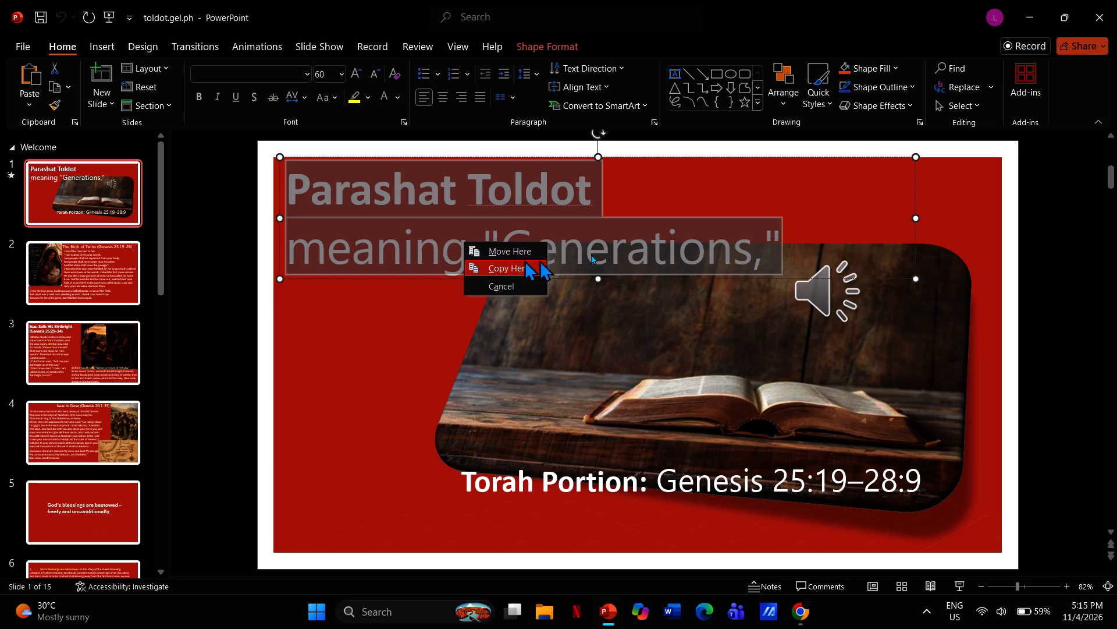
right_click(407, 202)
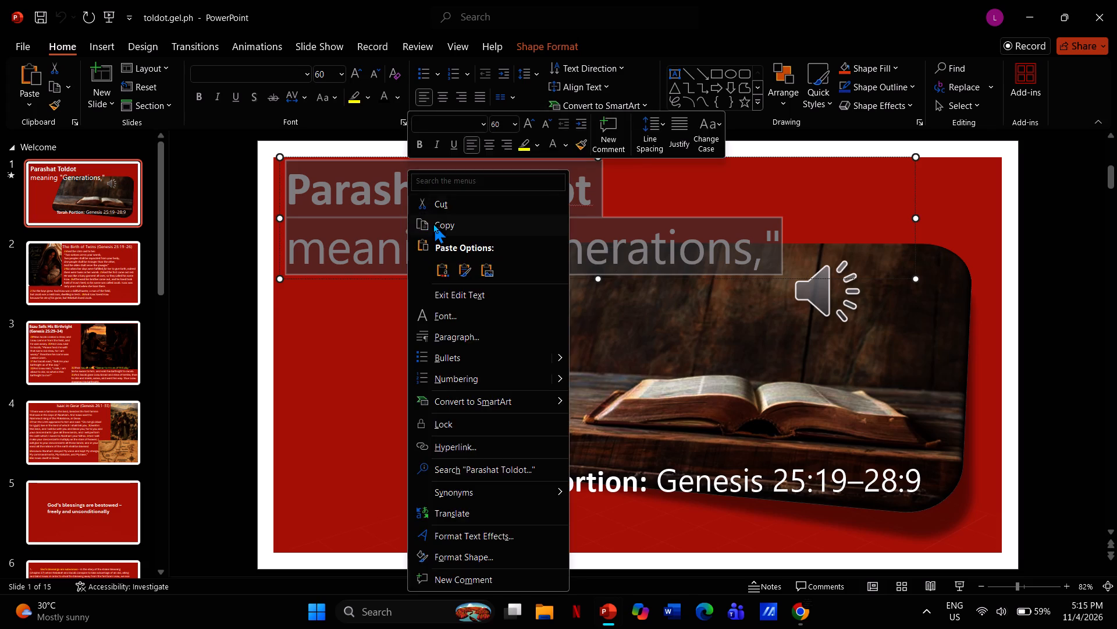
left_click(434, 223)
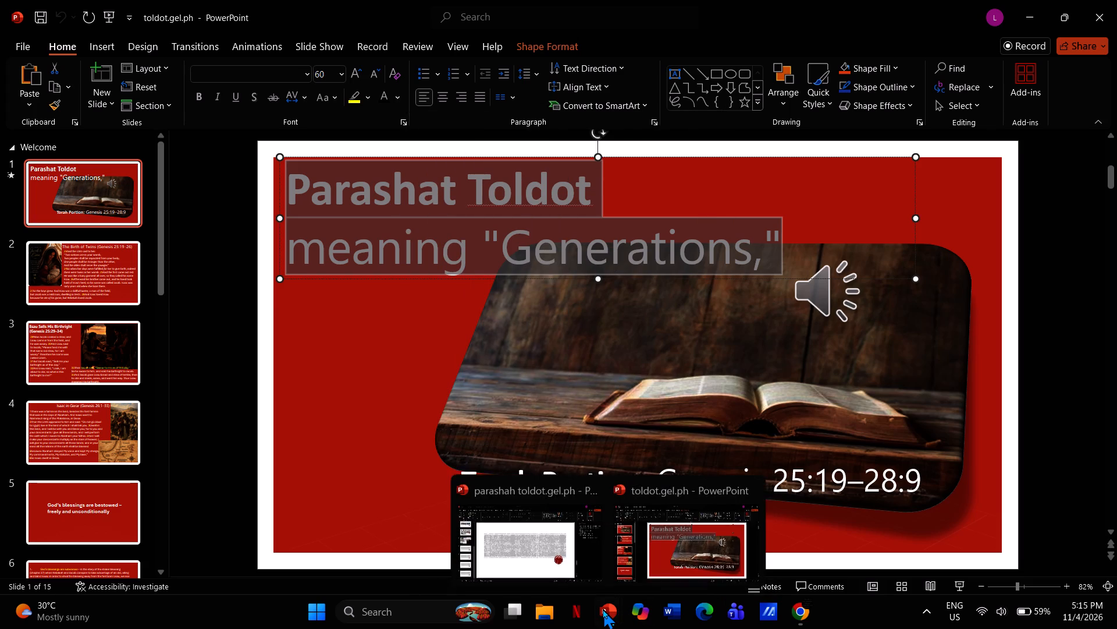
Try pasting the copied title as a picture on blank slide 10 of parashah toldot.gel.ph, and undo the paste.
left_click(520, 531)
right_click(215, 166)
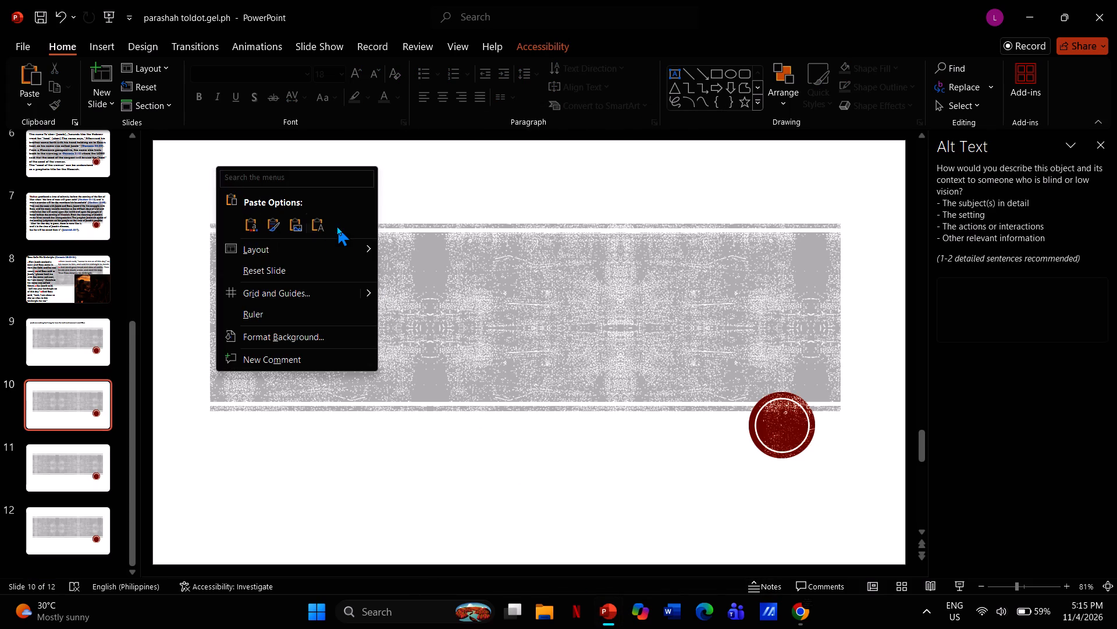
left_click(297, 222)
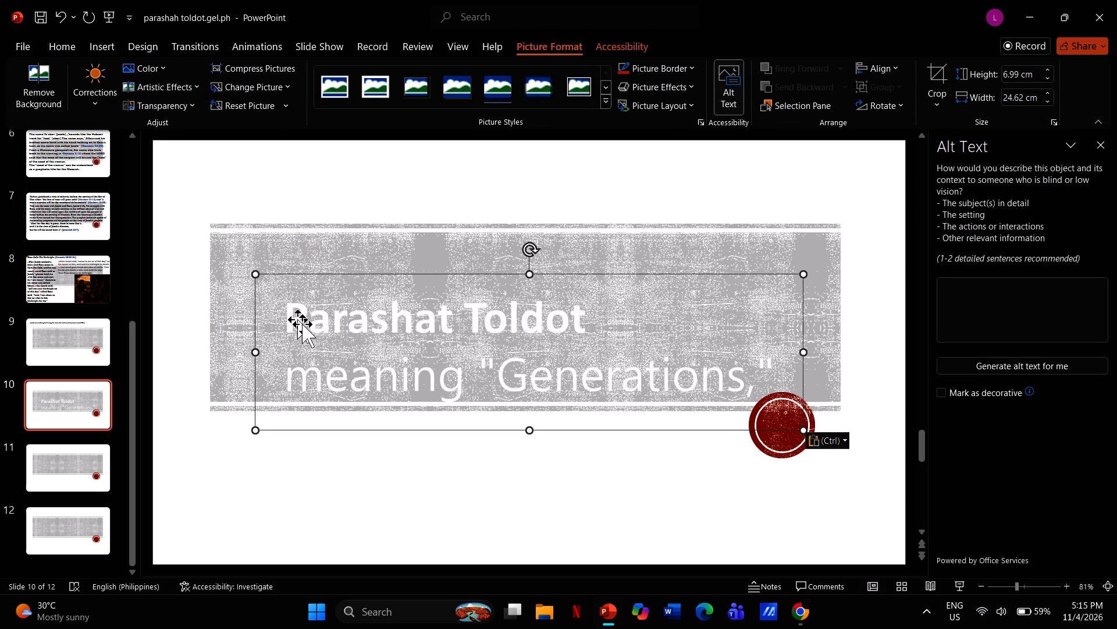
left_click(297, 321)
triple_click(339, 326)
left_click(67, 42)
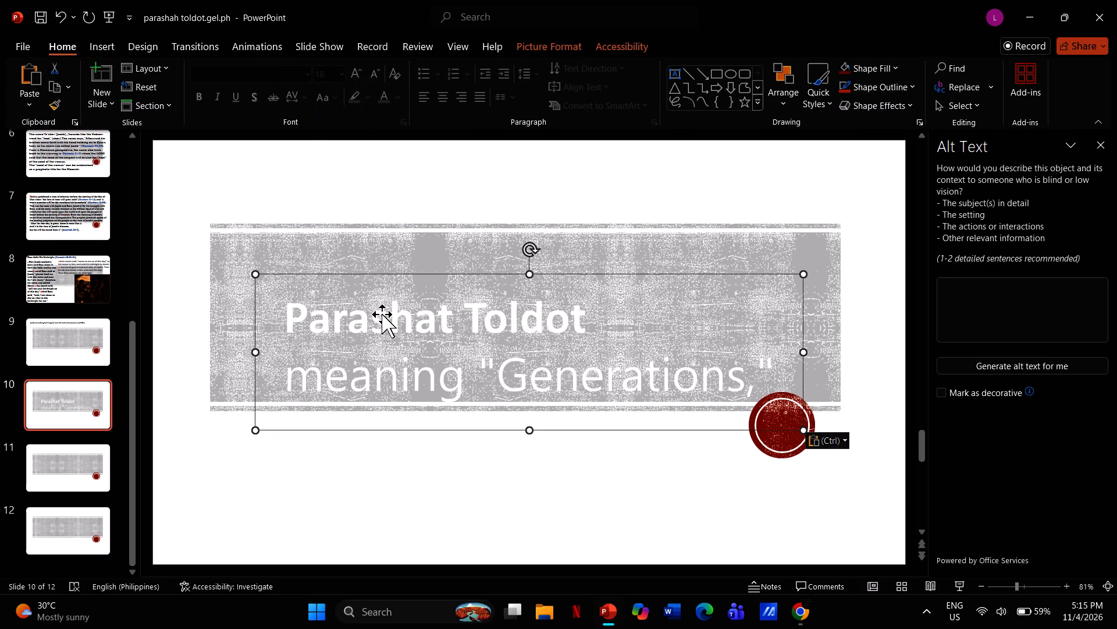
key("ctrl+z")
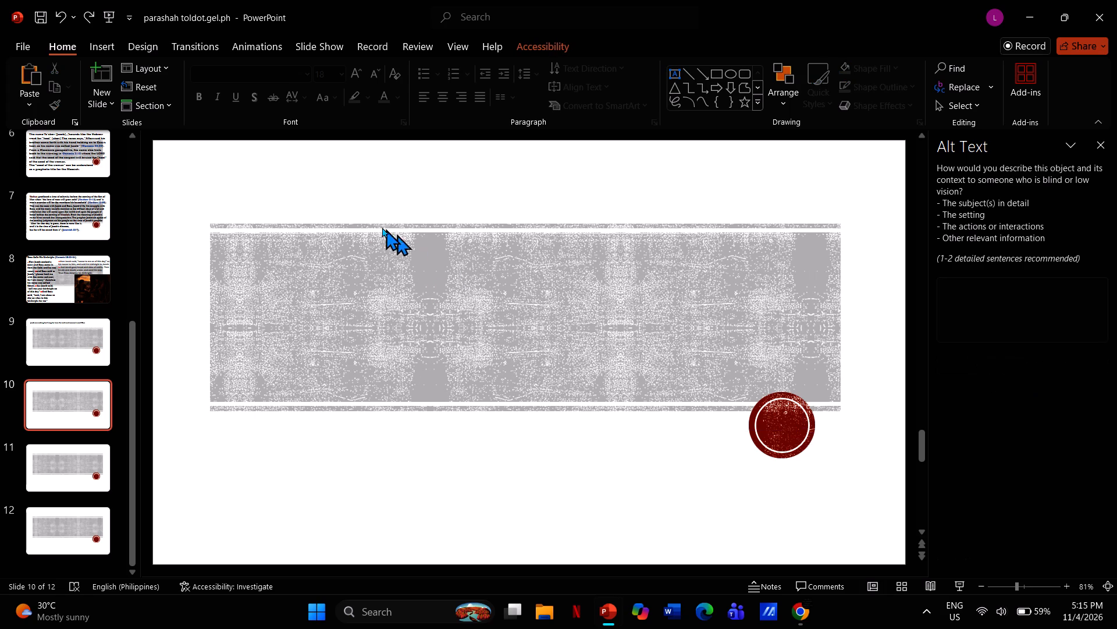
Paste the copied title as text only on slide 10 and move it to the slide's top-left corner above the grey banner.
right_click(309, 176)
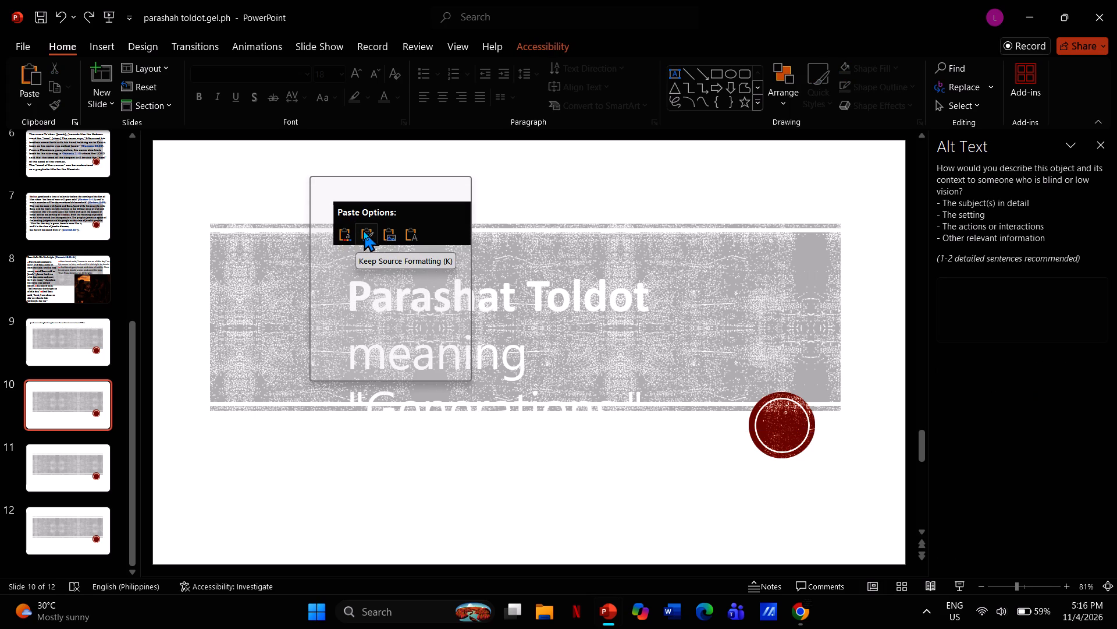
left_click(411, 233)
left_click_drag(350, 342, 483, 347)
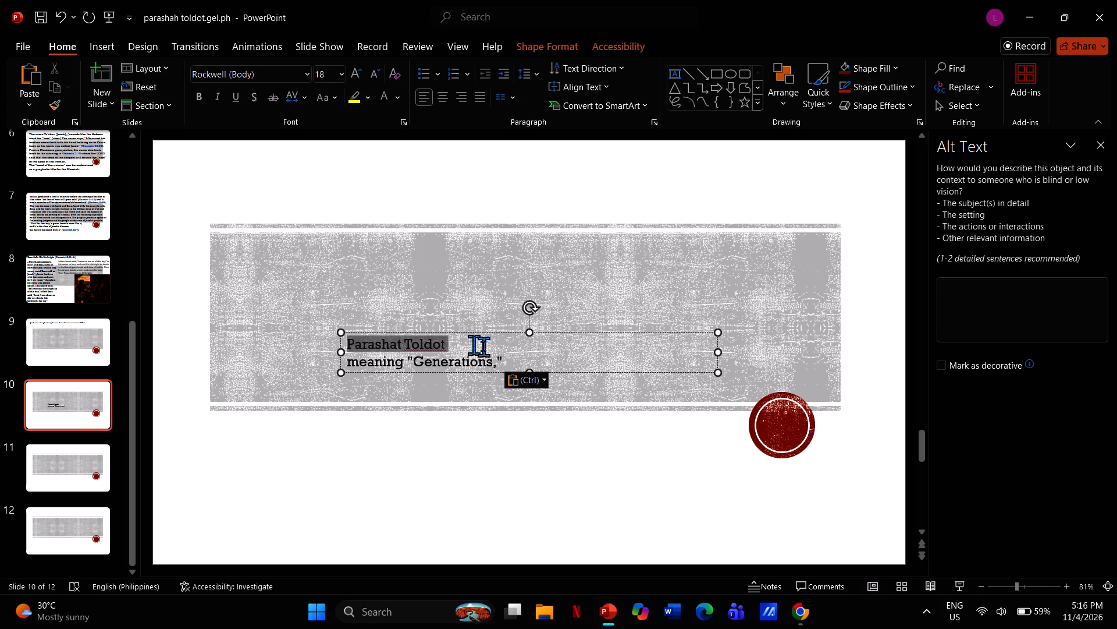
left_click_drag(483, 347, 508, 366)
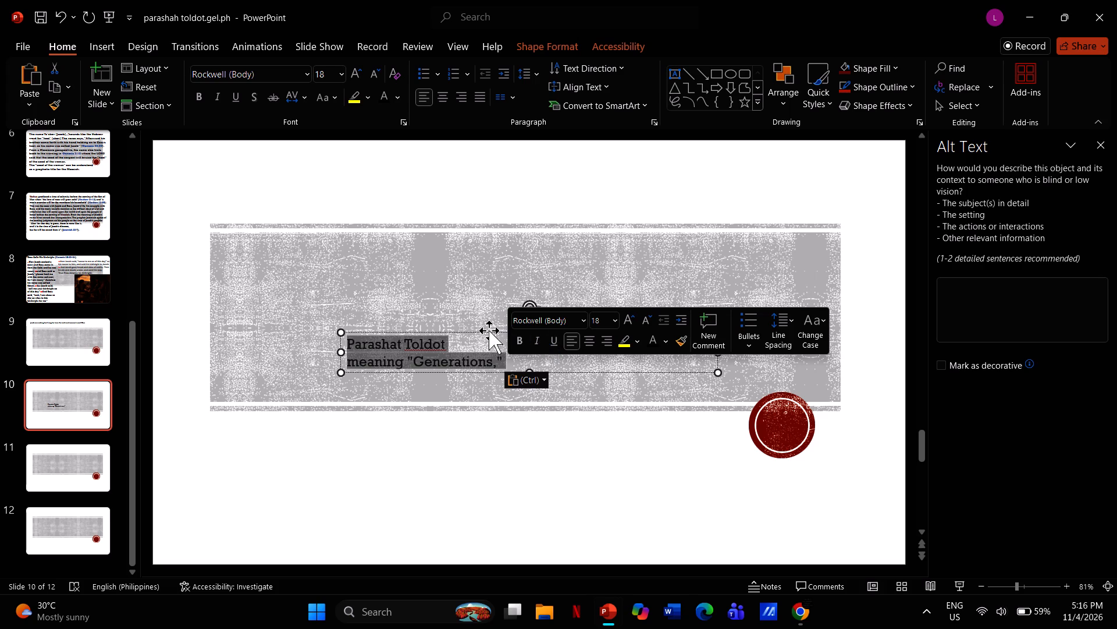
left_click_drag(489, 330, 319, 143)
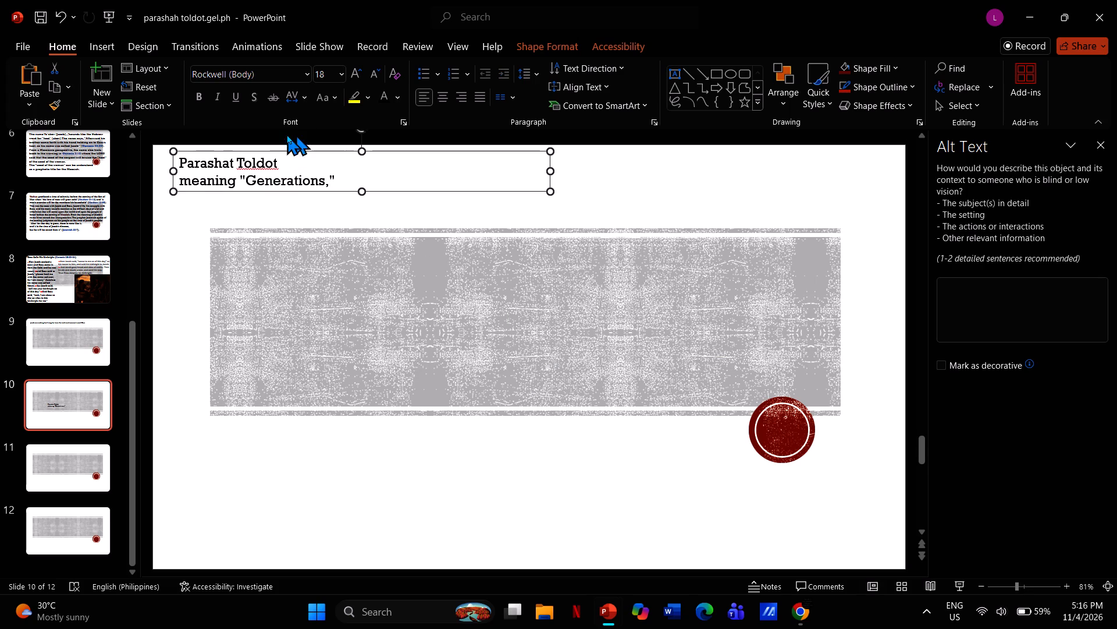
Enlarge both lines of slide 10's title text to 66 pt.
left_click_drag(180, 162, 351, 183)
key("ctrl+bracketright")
key("ctrl+bracketright")
key("ctrl+bracketright")
key("ctrl+bracketright")
key("ctrl+bracketright")
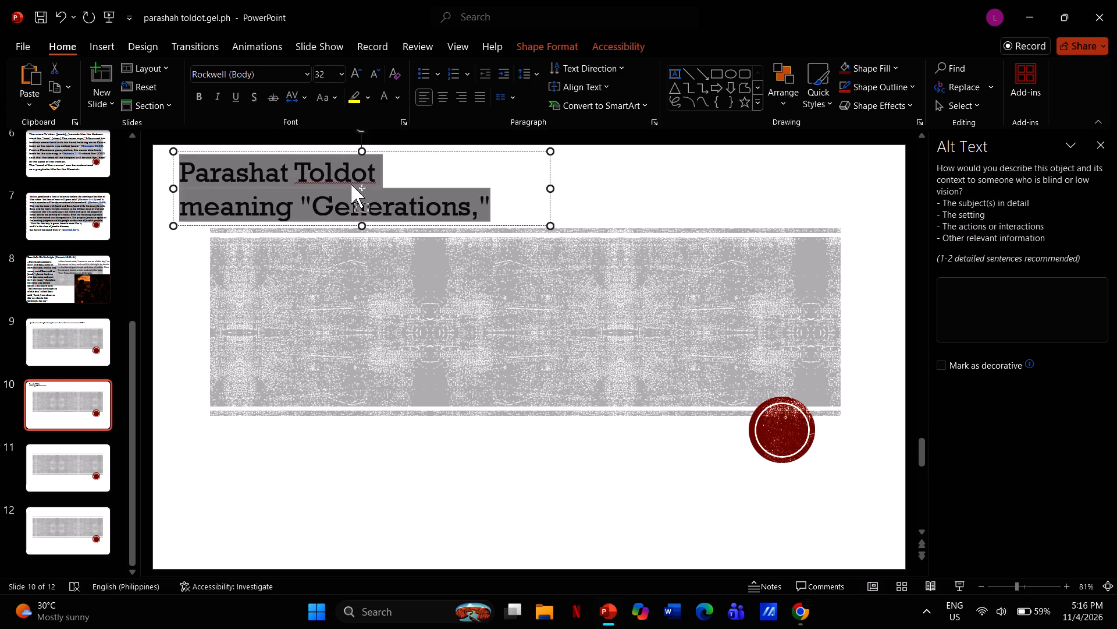
key("ctrl+bracketright")
key("ctrl+bracketright")
key("ctrl+bracketright")
key("ctrl+bracketright")
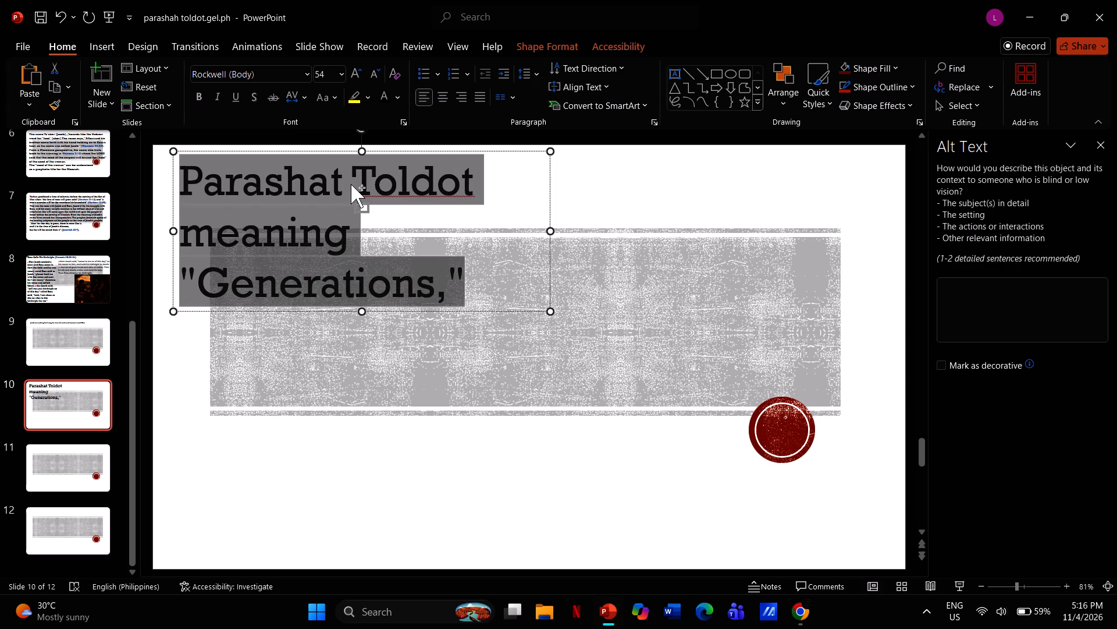
key("ctrl+bracketright")
key("ctrl+bracketright")
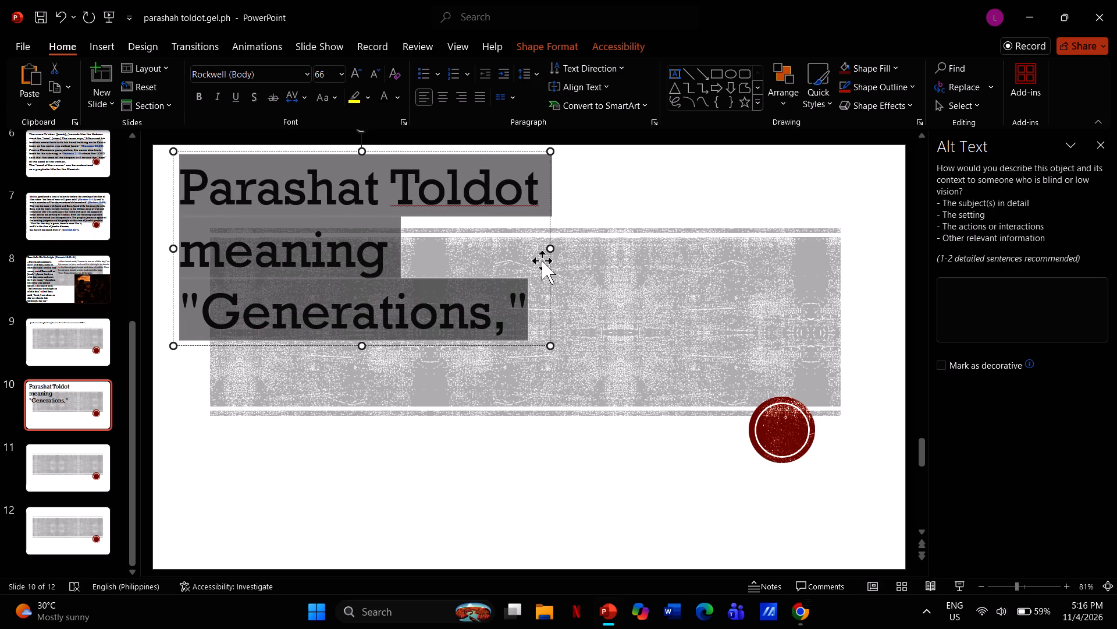
Widen slide 10's title box so "meaning "Generations,"" fits on one line, and shift the box closer to the slide's top-left corner.
left_click_drag(549, 250, 635, 251)
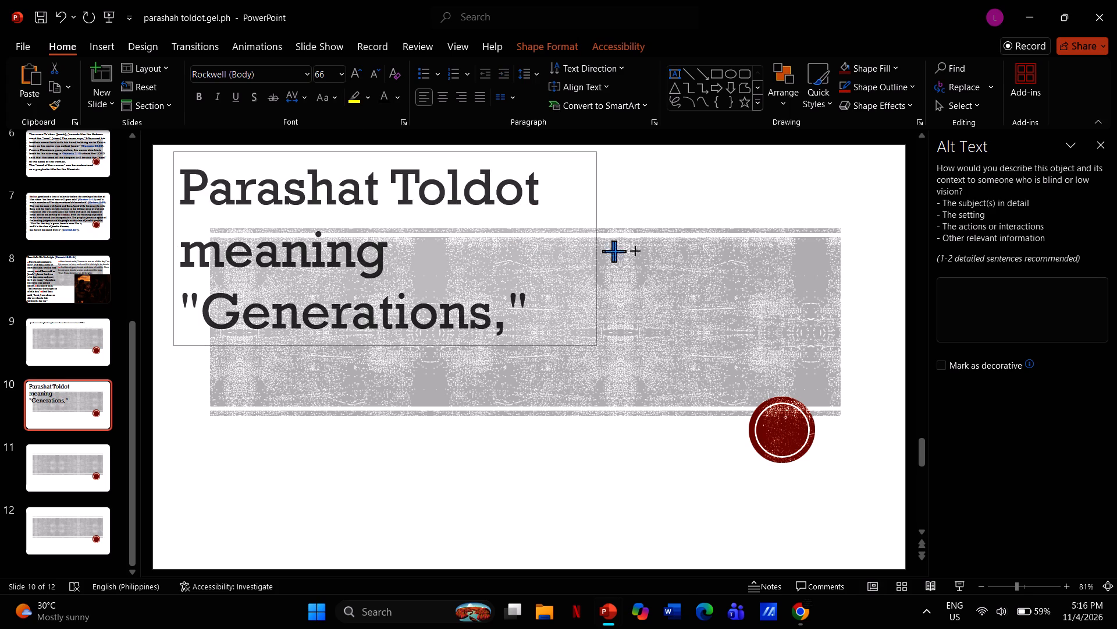
left_click_drag(635, 251, 777, 248)
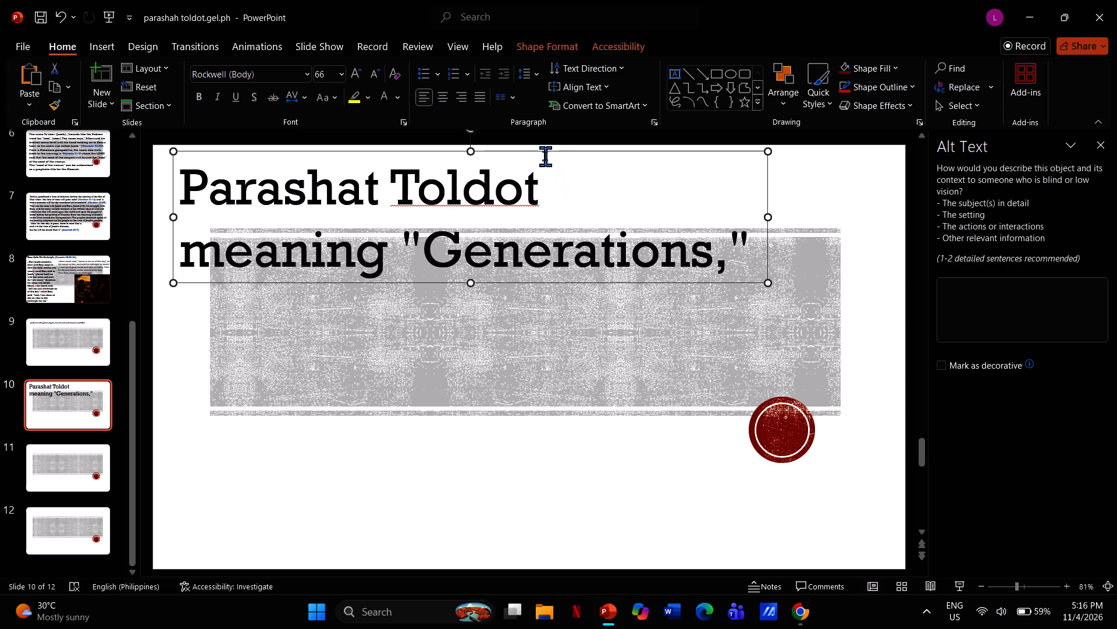
left_click_drag(546, 151, 531, 142)
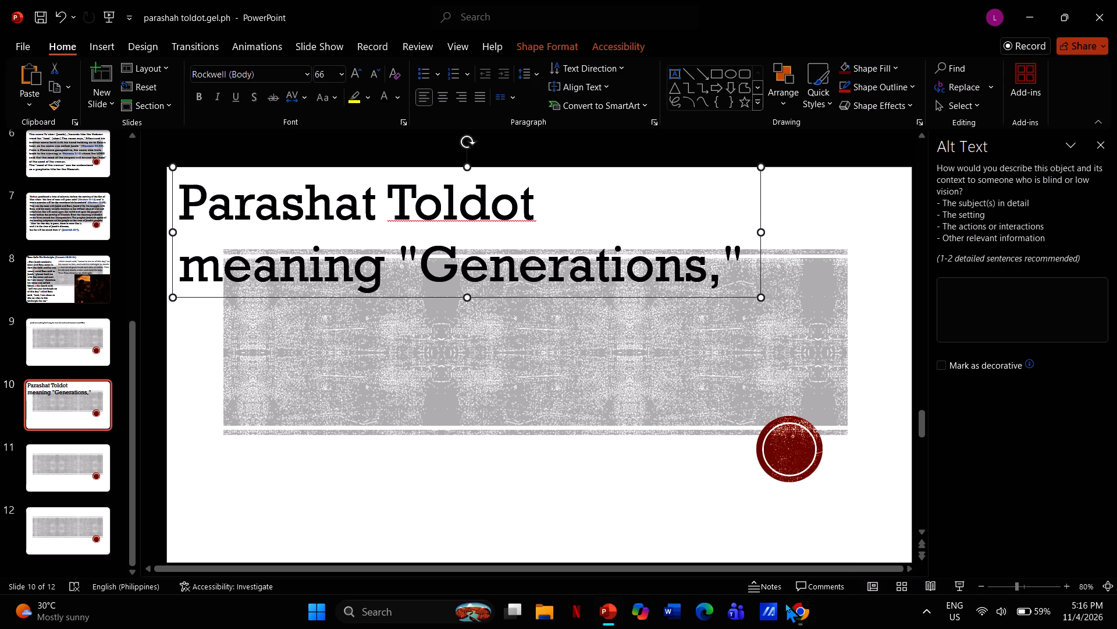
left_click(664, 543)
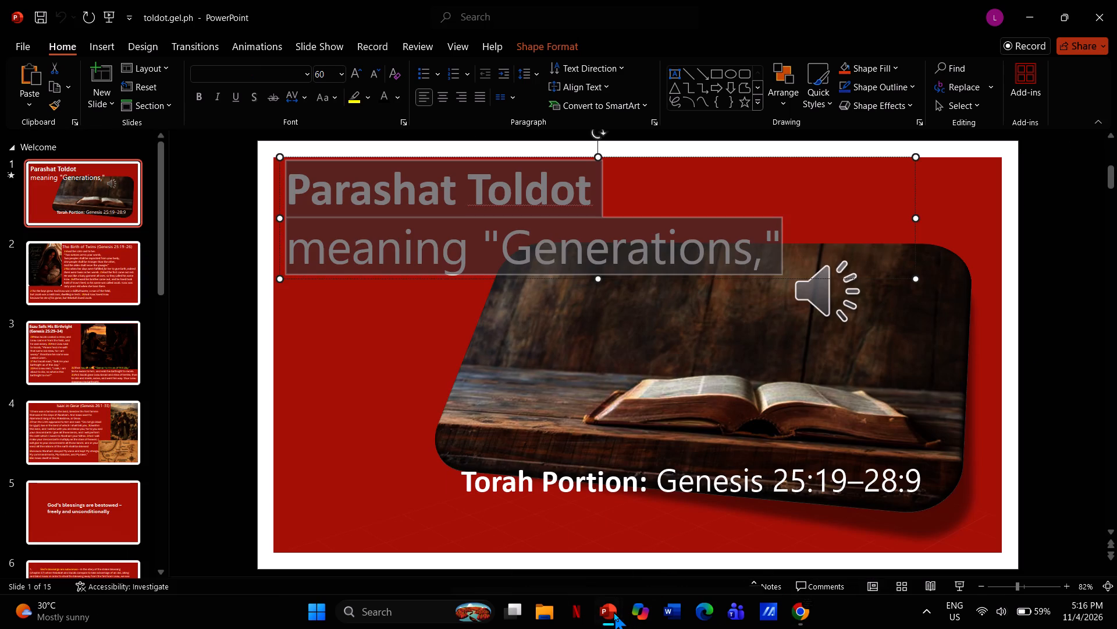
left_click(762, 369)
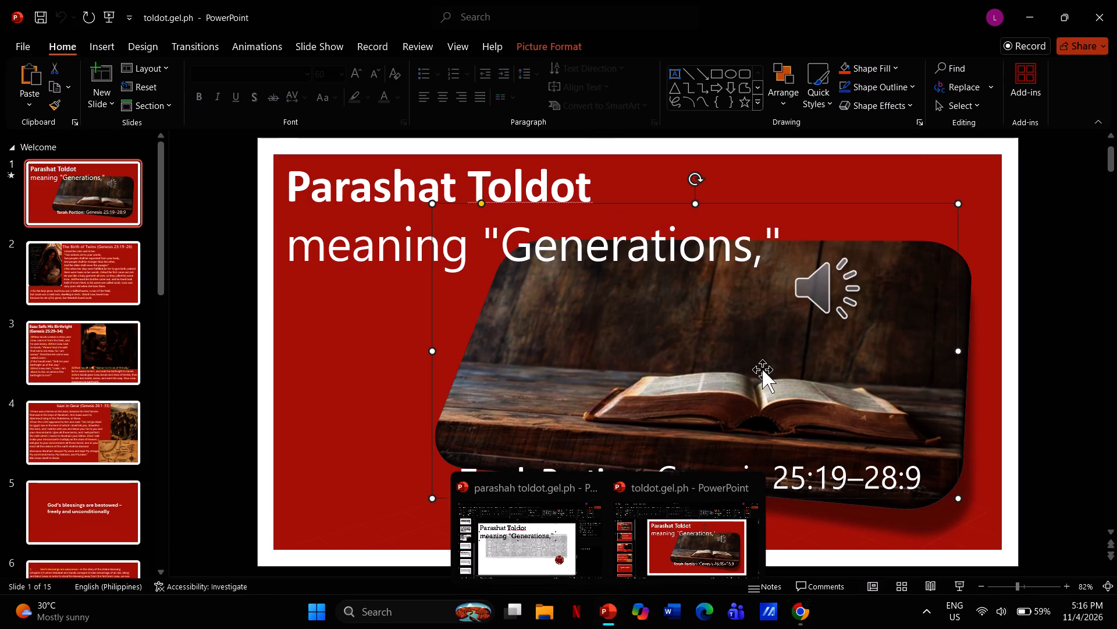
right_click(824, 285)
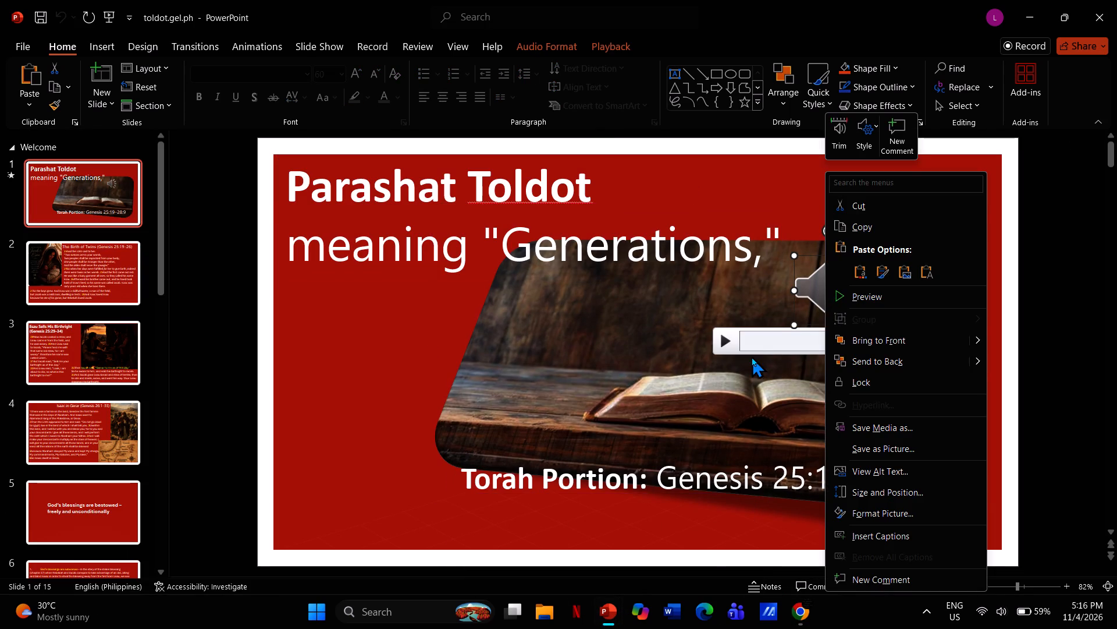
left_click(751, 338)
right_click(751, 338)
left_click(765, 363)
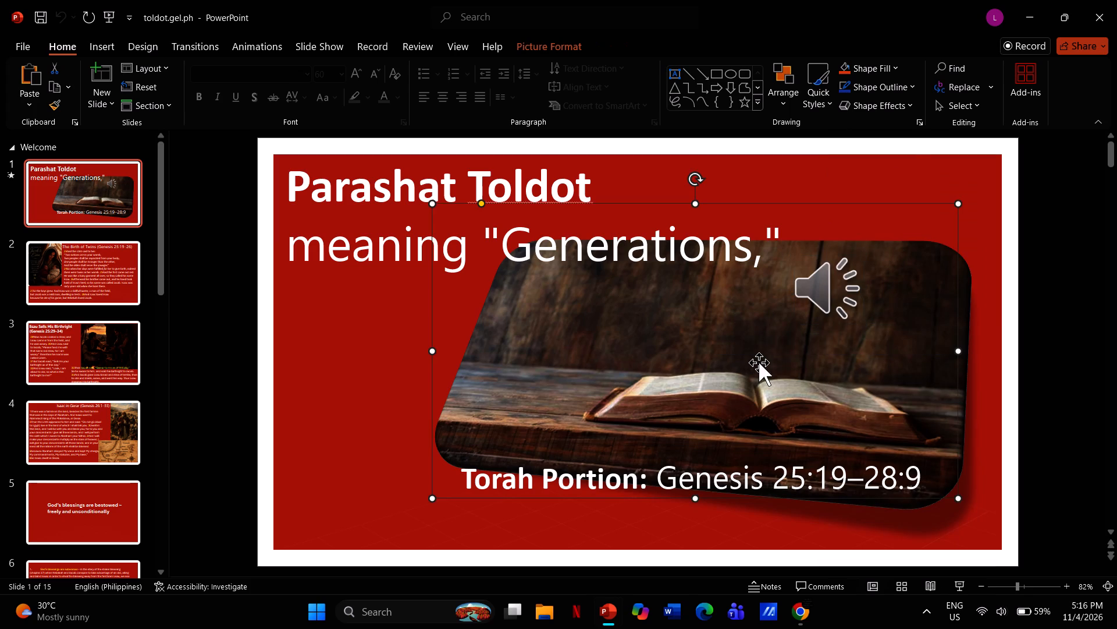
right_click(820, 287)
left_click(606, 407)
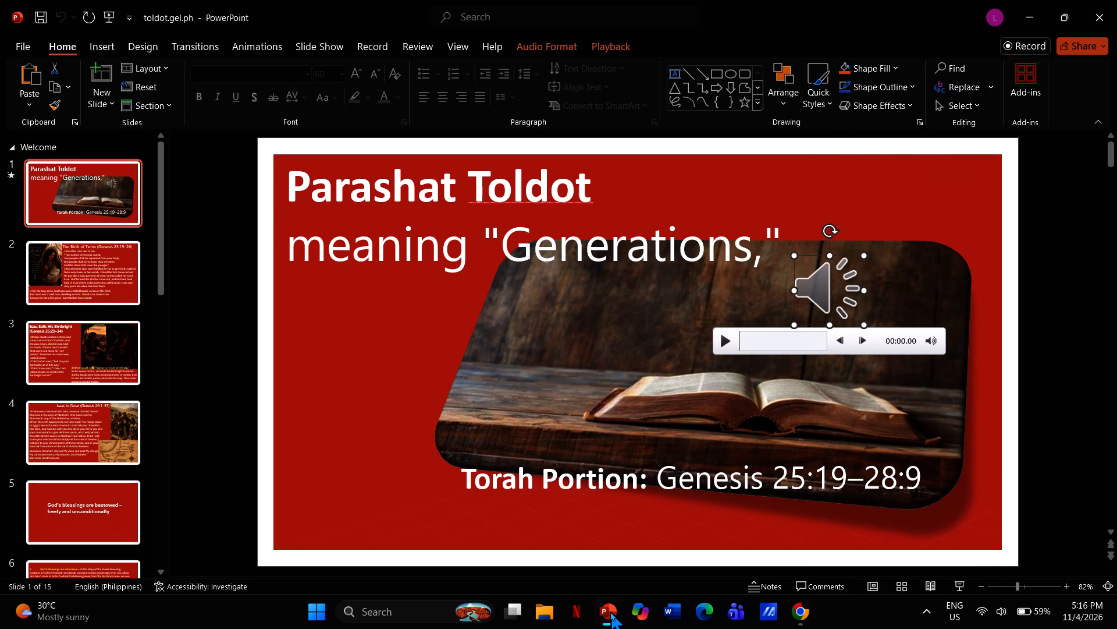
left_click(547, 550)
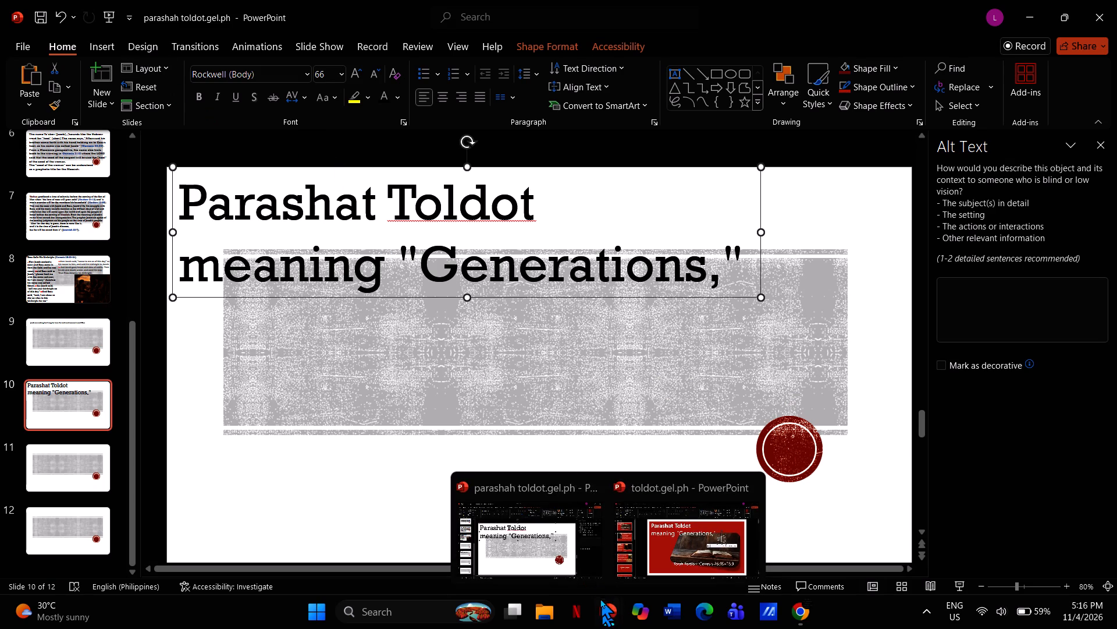
Copy the open-book picture from toldot.gel.ph's opening slide and paste it on slide 10 of parashah toldot.gel.ph using the destination theme.
left_click(685, 535)
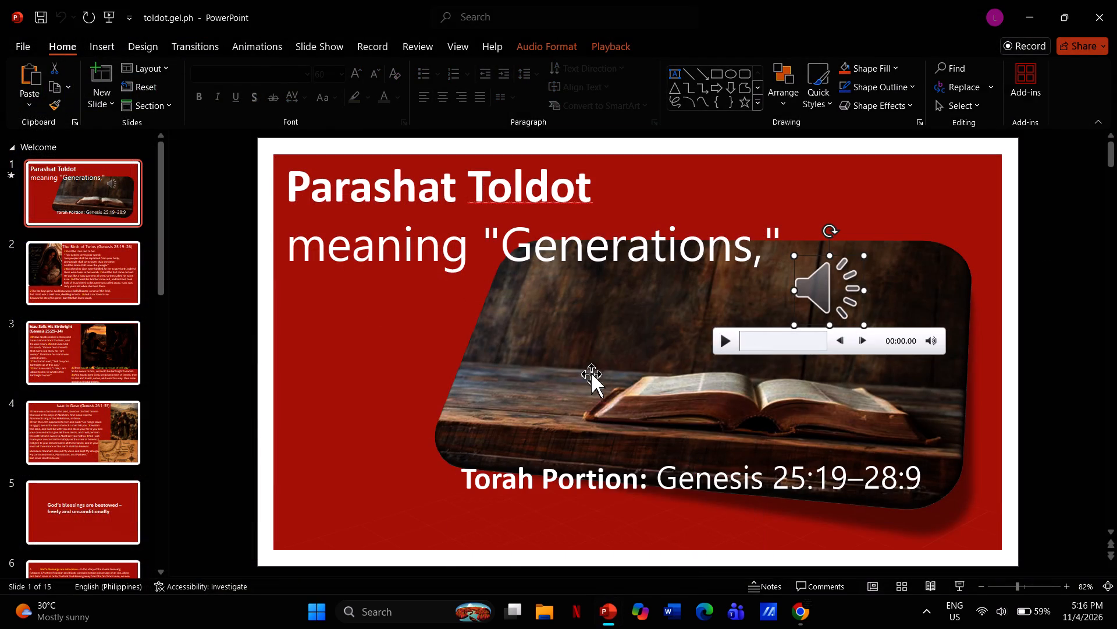
left_click(591, 373)
right_click(586, 365)
left_click(620, 59)
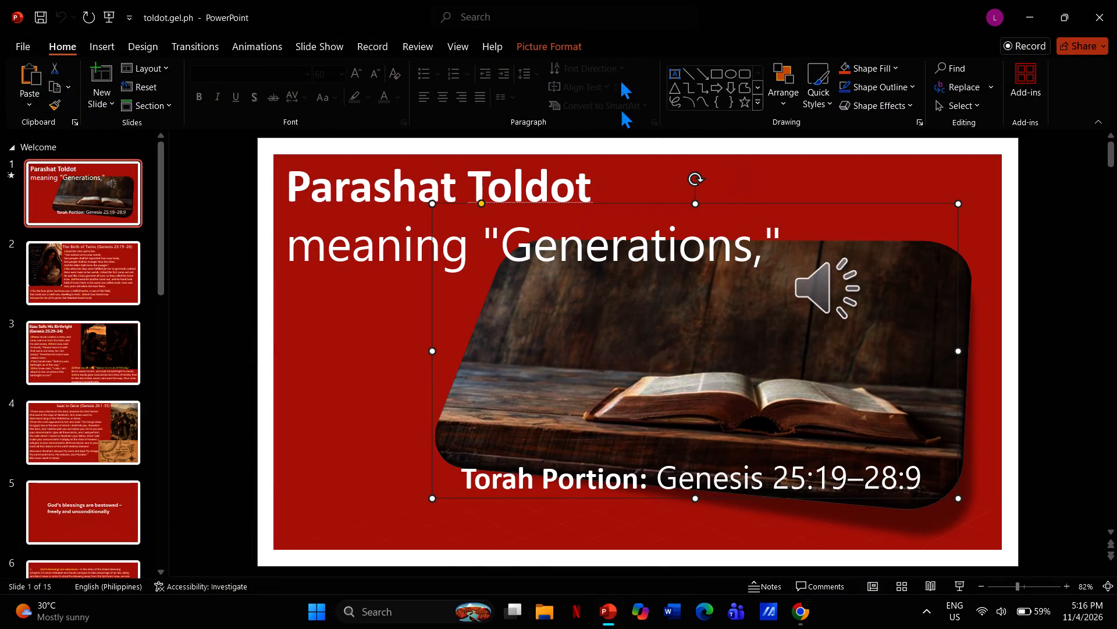
left_click(545, 506)
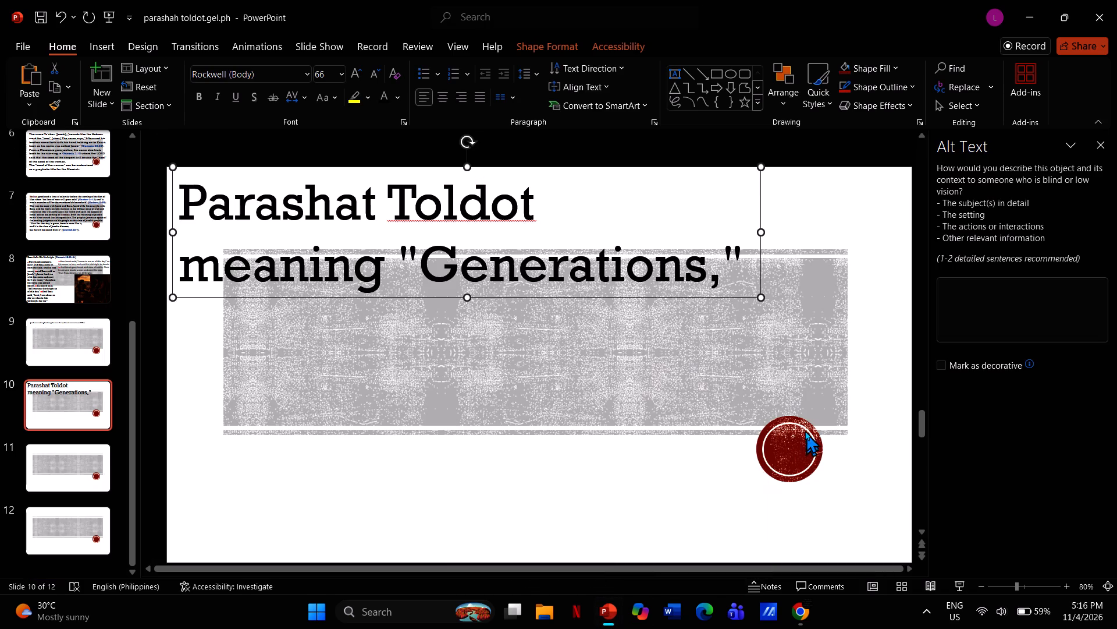
right_click(652, 375)
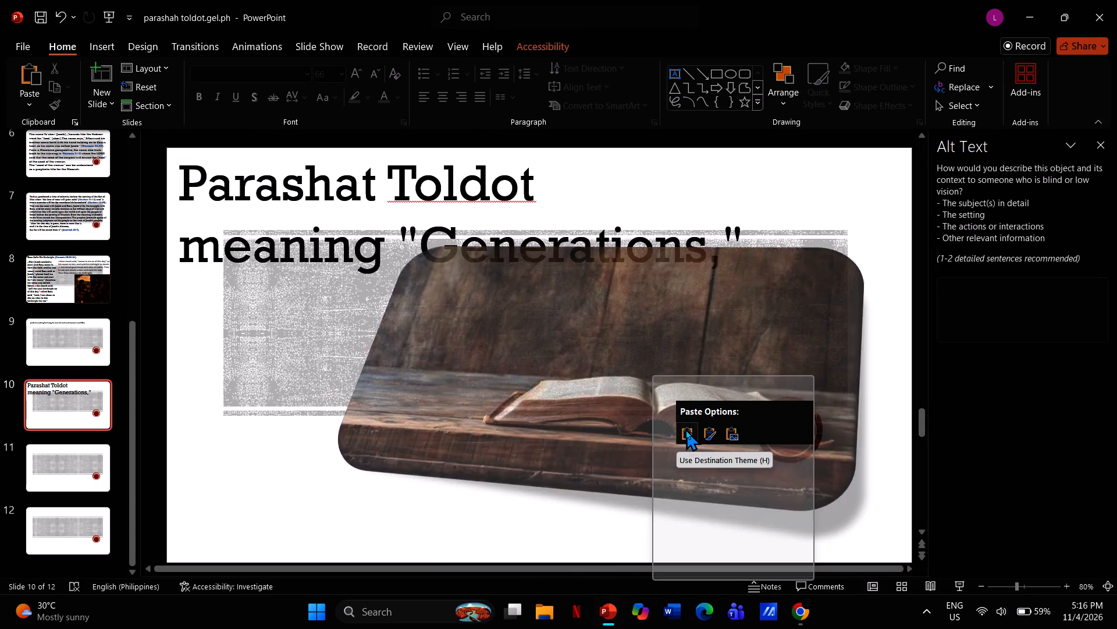
left_click(686, 429)
Shift the open-book picture toward the right edge of slide 10 and send it behind the title text.
left_click_drag(628, 365, 657, 376)
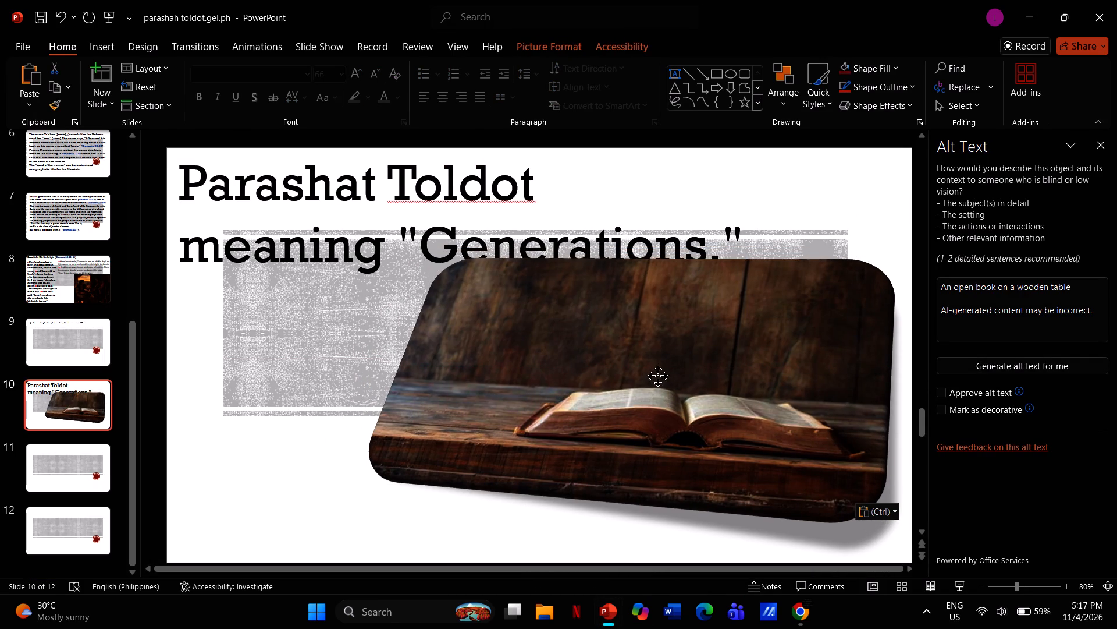
left_click_drag(657, 376, 659, 366)
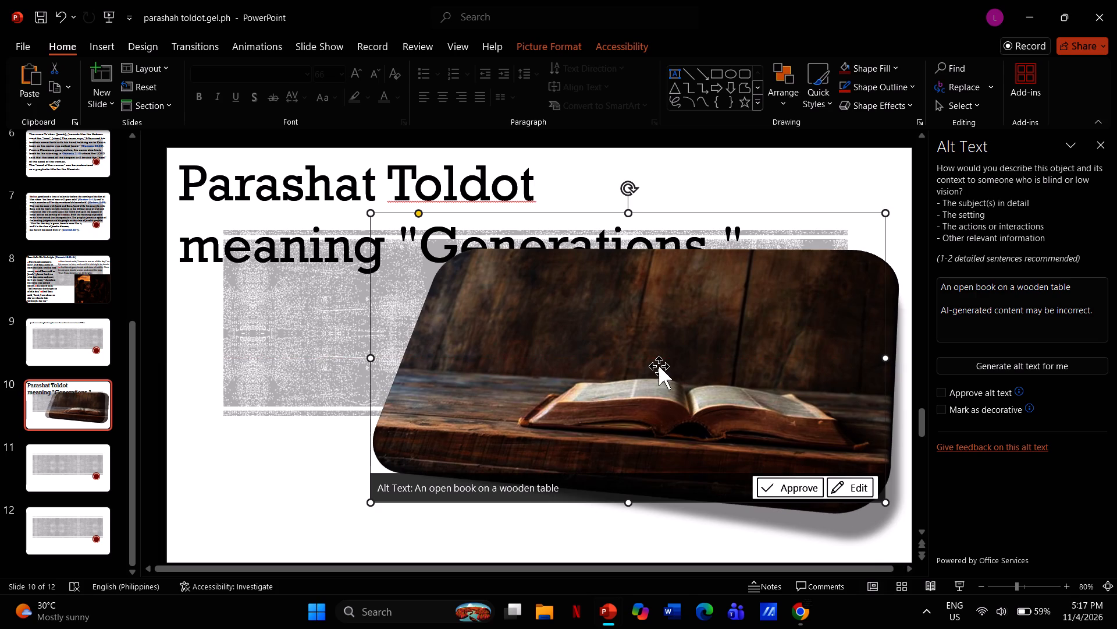
right_click(659, 366)
left_click(714, 195)
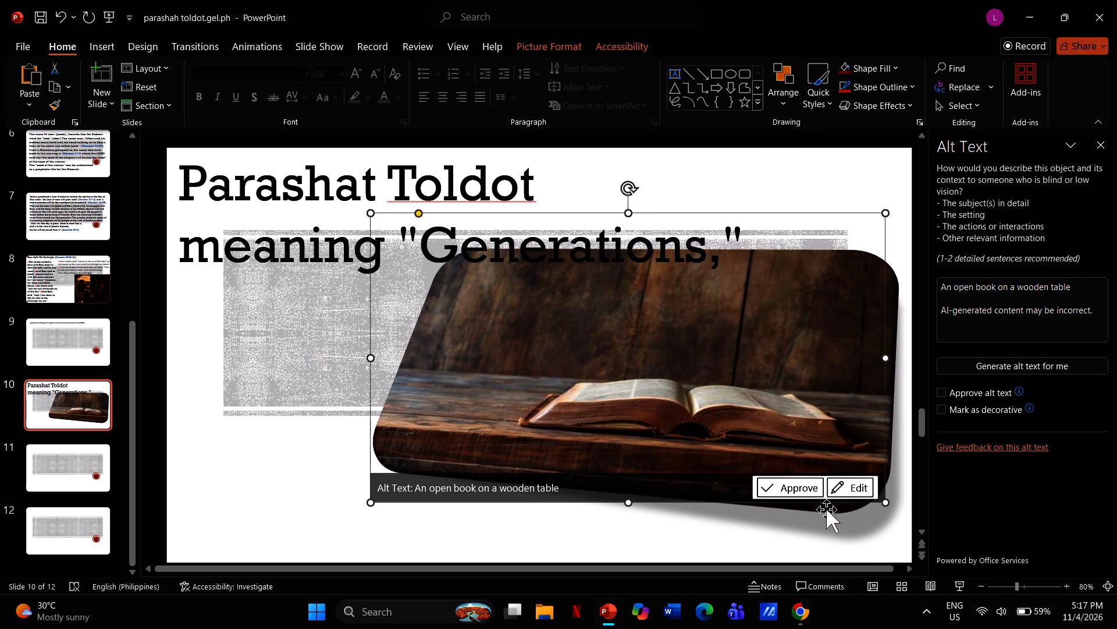
Approve the open-book picture's suggested alt text, "An open book on a wooden table".
left_click(798, 489)
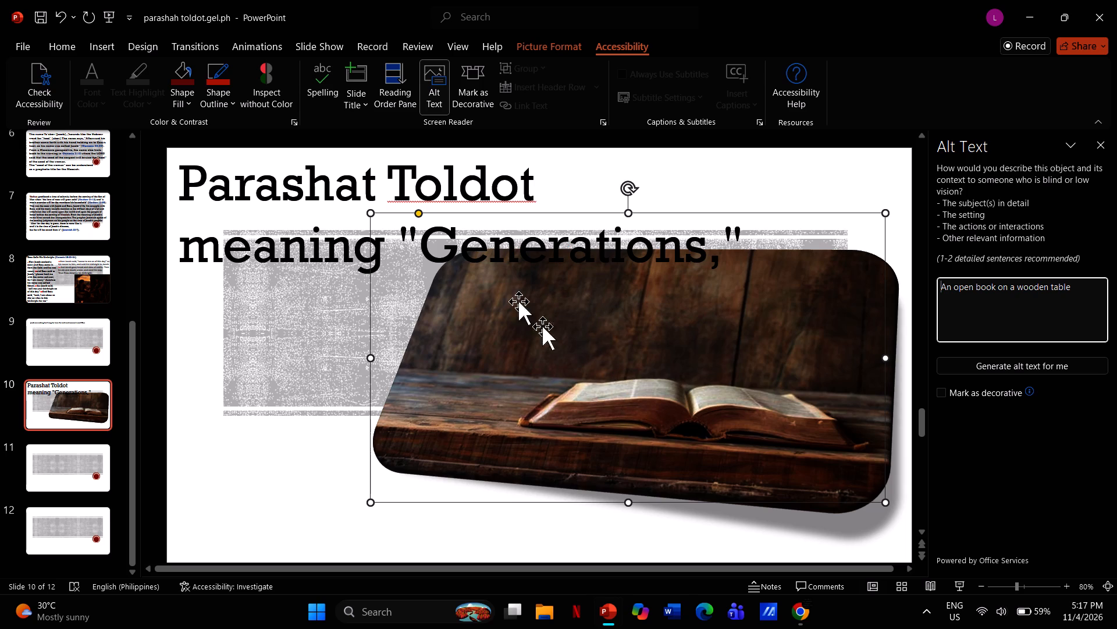
Move slide 10's title box slightly right and down, away from the slide's top-left corner.
left_click(463, 248)
left_click(545, 246)
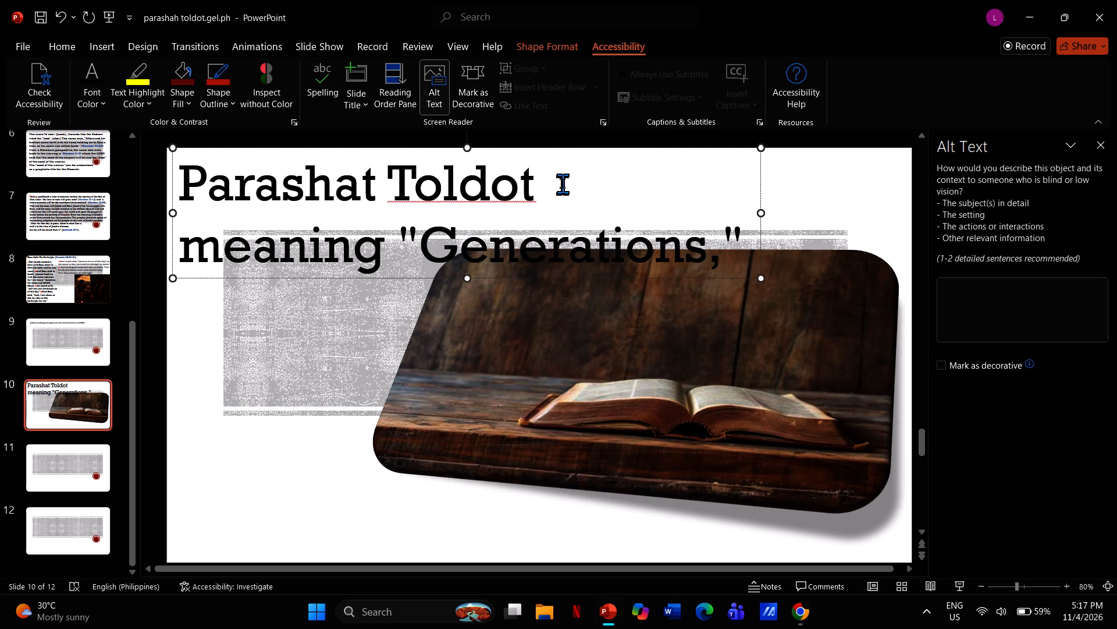
left_click(668, 231)
left_click_drag(762, 183, 782, 204)
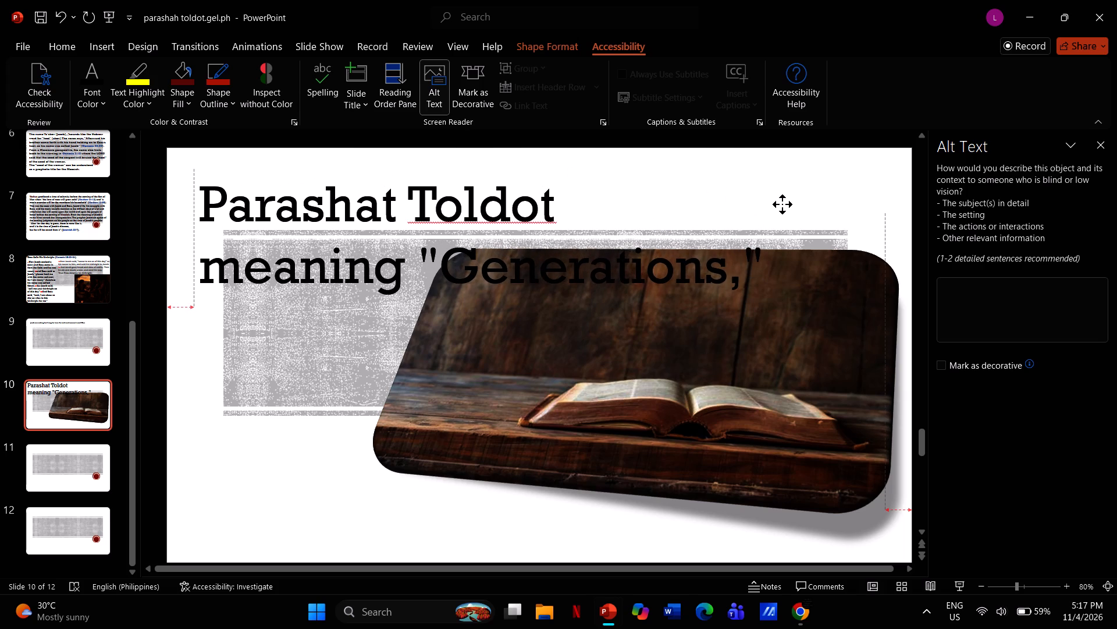
left_click_drag(782, 204, 783, 203)
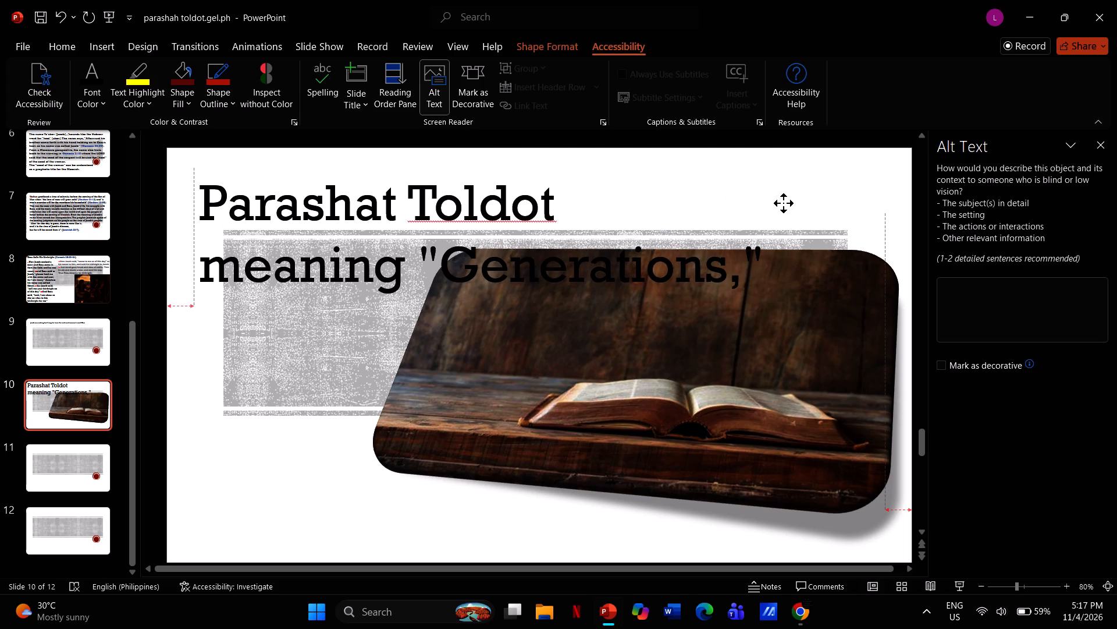
left_click_drag(783, 203, 792, 204)
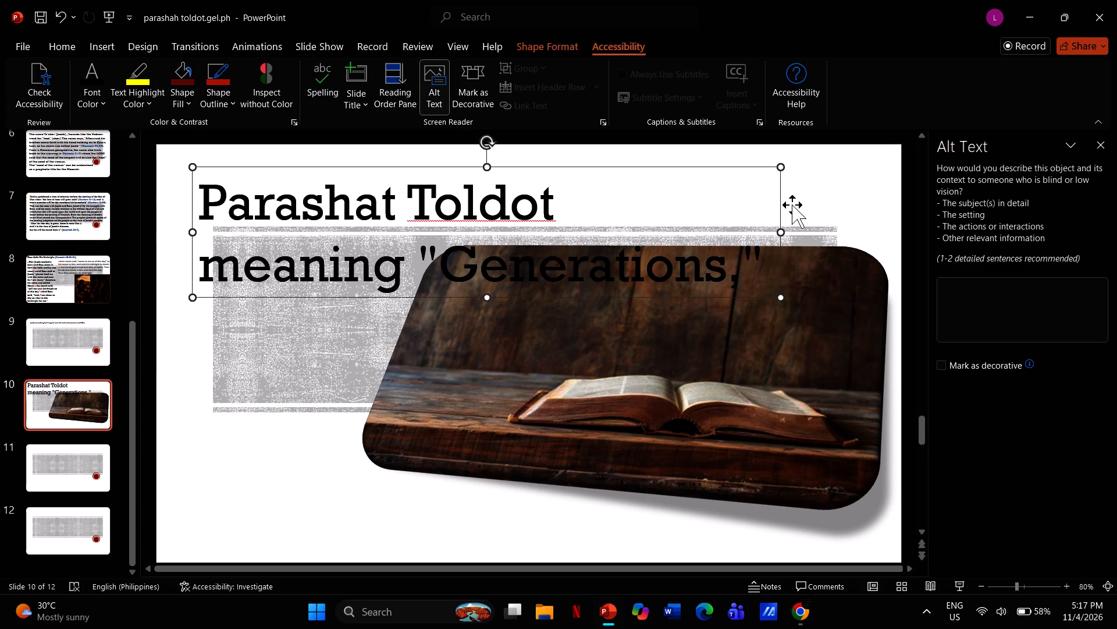
Colour the title word "Generations," white where it overlaps the open-book picture.
left_click_drag(444, 266, 700, 268)
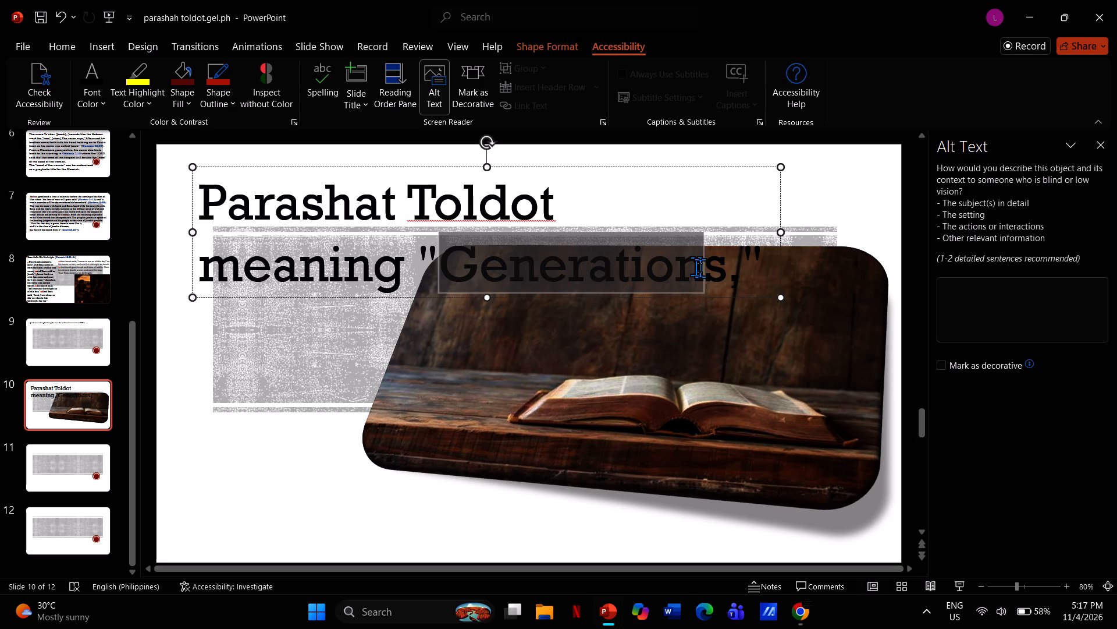
left_click_drag(700, 268, 741, 282)
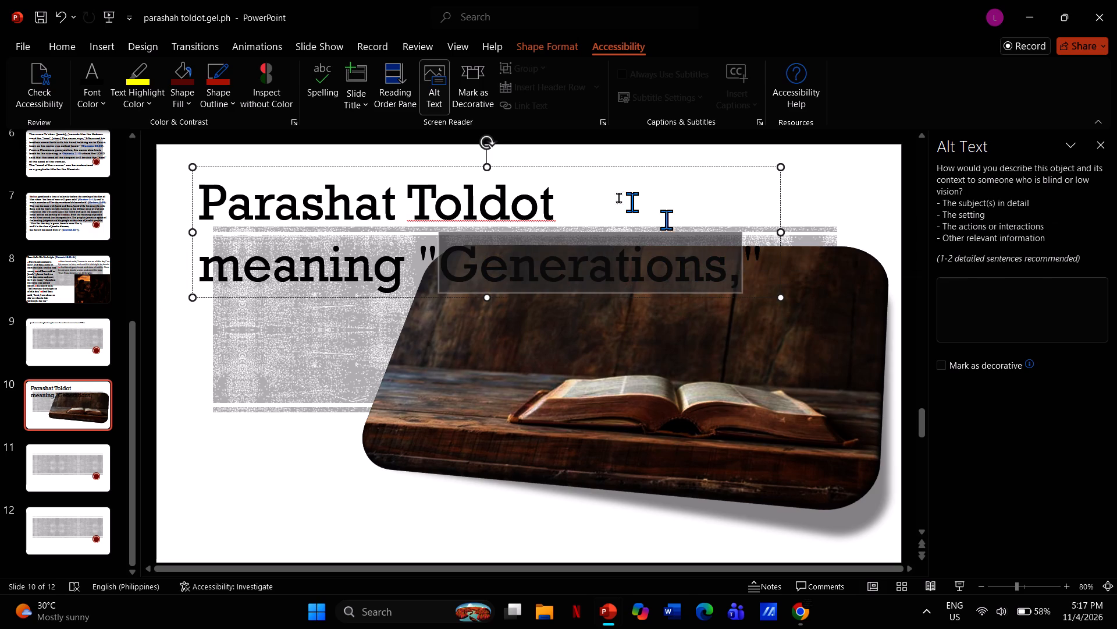
left_click(65, 43)
left_click(399, 100)
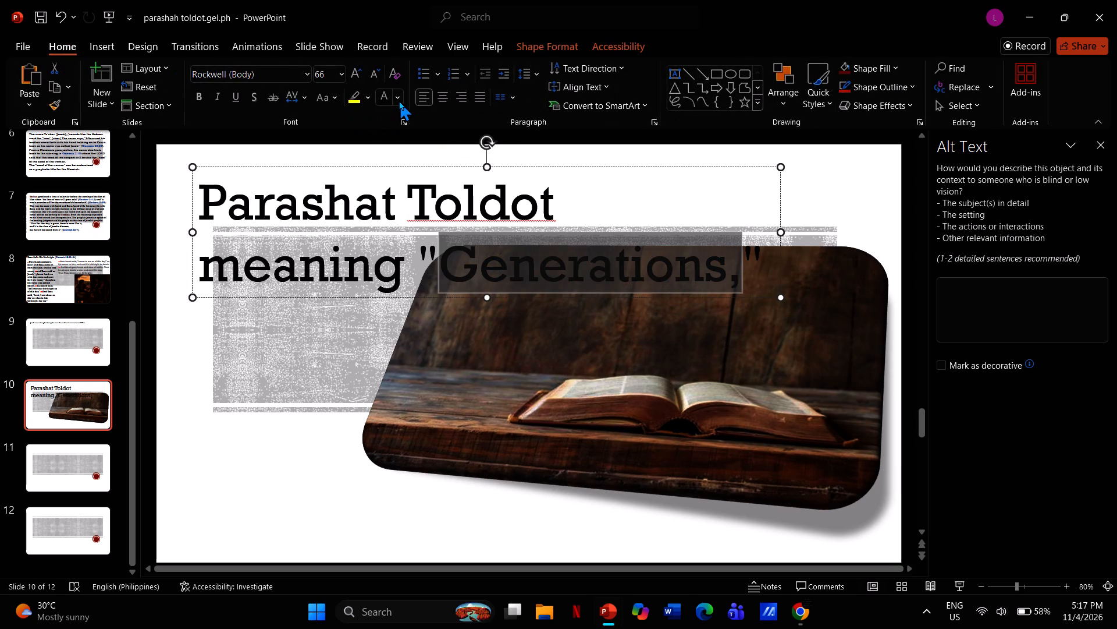
left_click(380, 131)
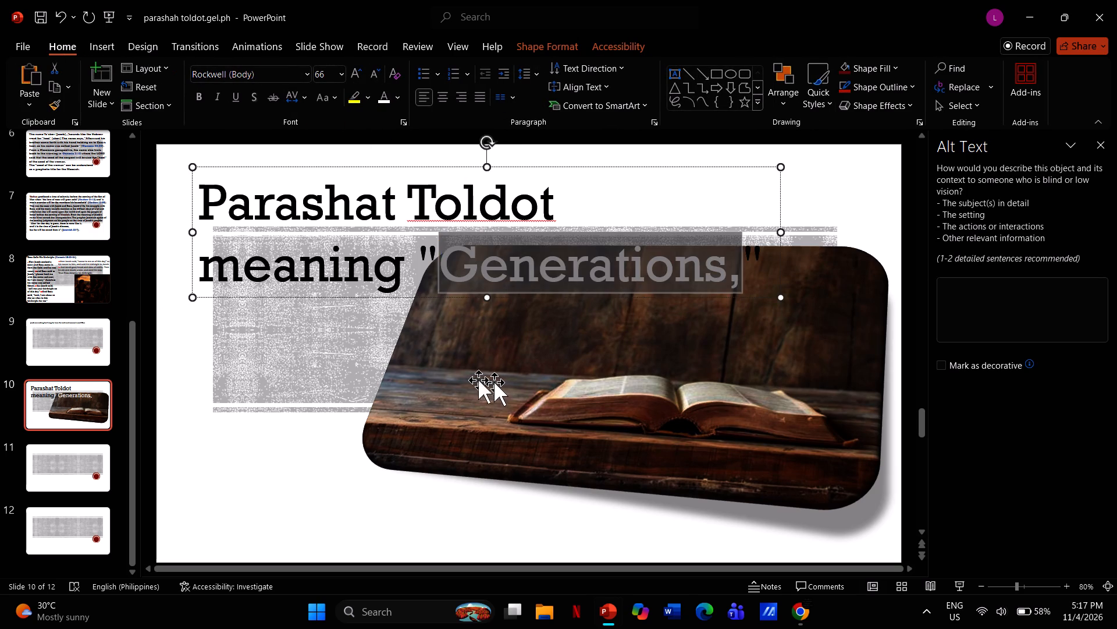
left_click(474, 377)
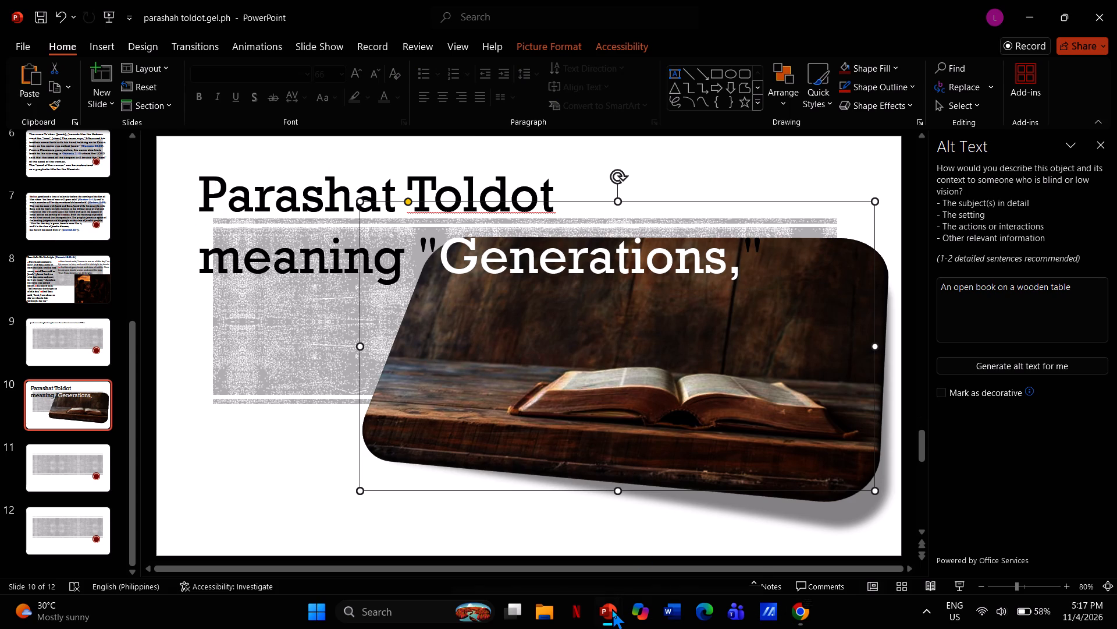
Copy "Torah Portion: Genesis 25:19–28:9" from toldot.gel.ph's opening slide and paste it as text only on slide 10 of parashah toldot.gel.ph.
left_click(552, 552)
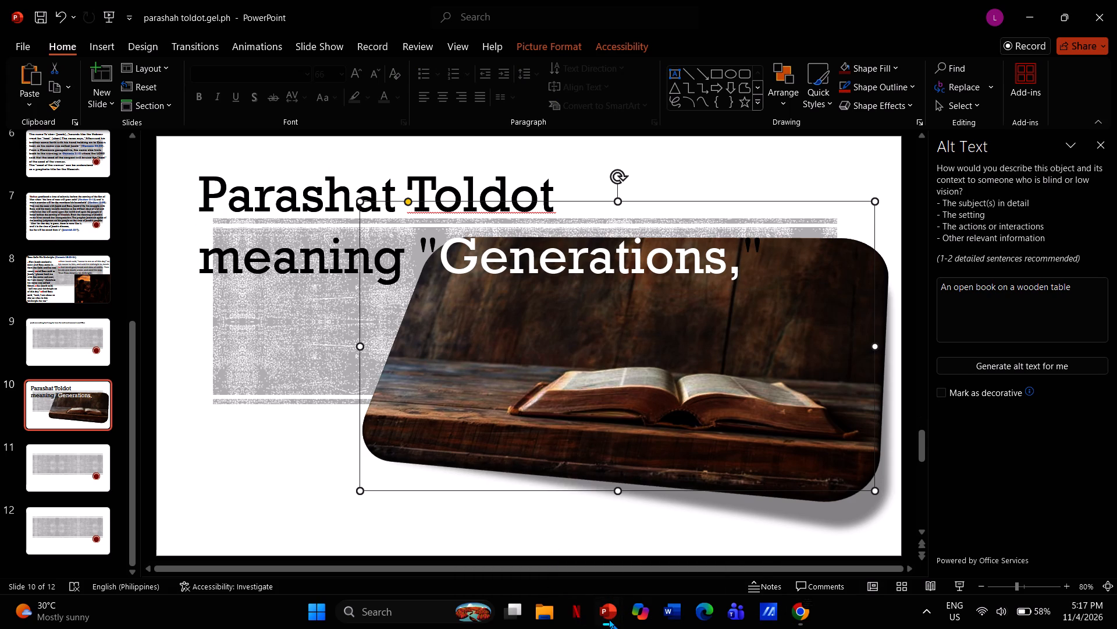
left_click(609, 619)
left_click(664, 532)
left_click(694, 479)
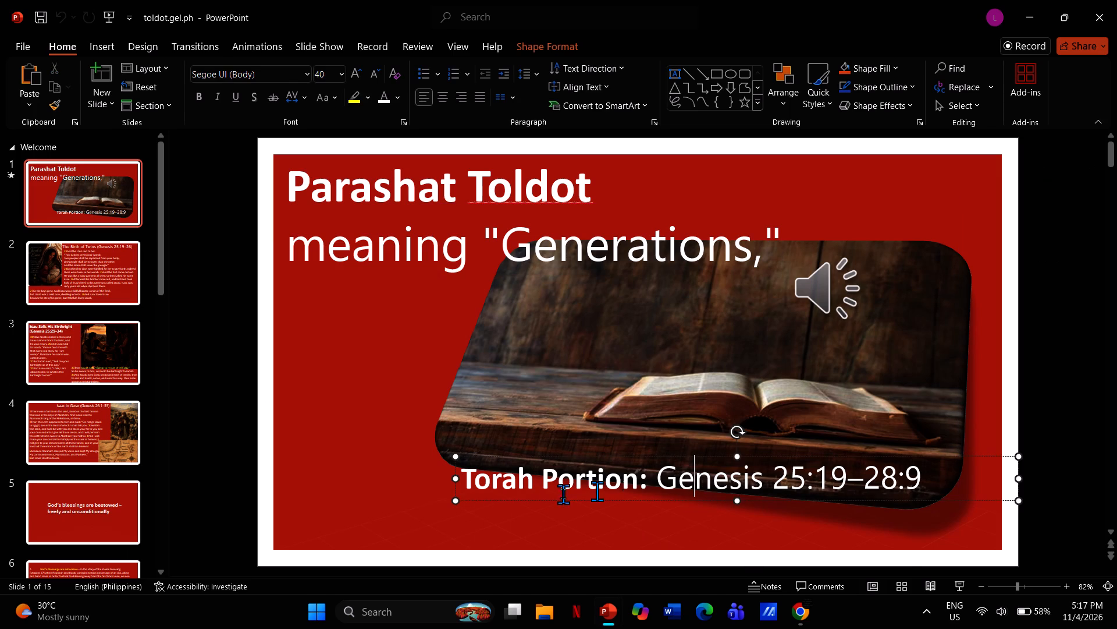
left_click_drag(465, 477, 869, 481)
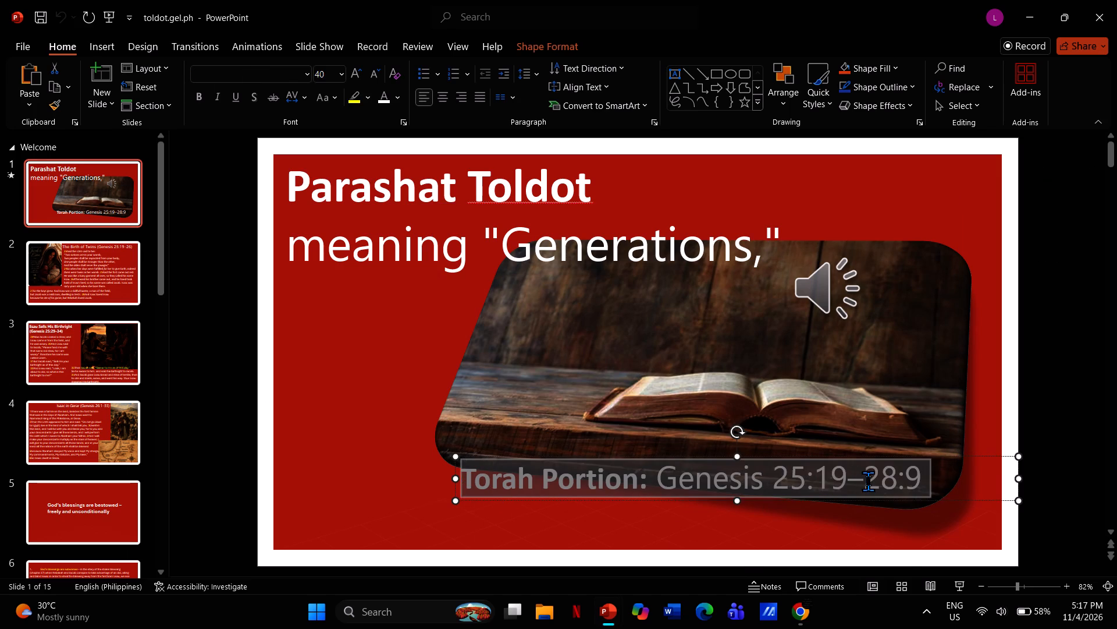
left_click_drag(869, 481, 869, 482)
right_click(796, 481)
left_click(837, 112)
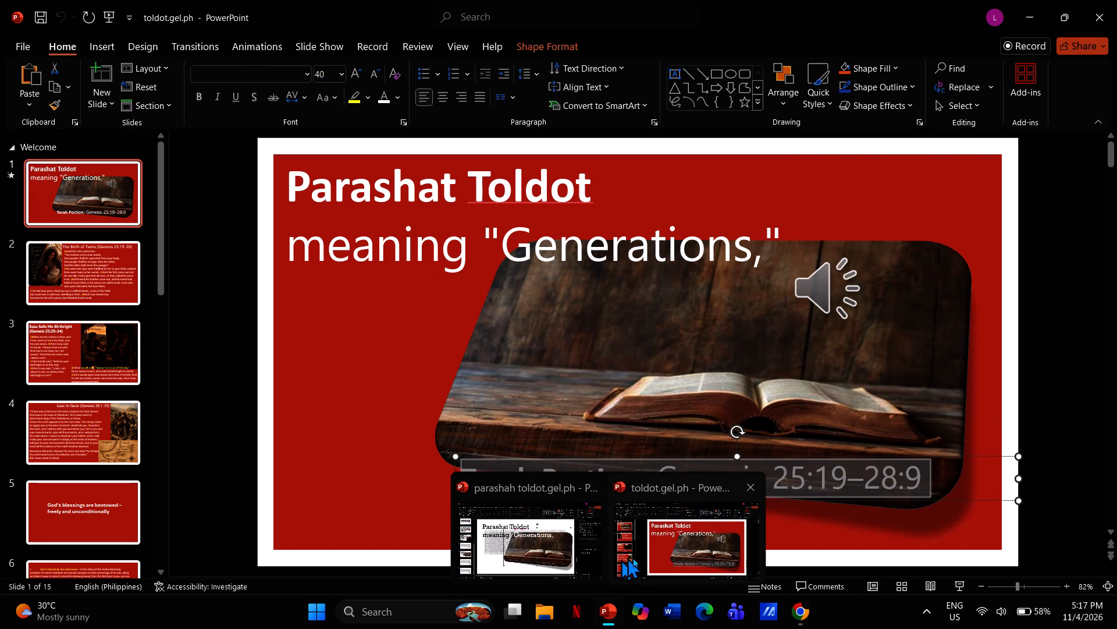
left_click(663, 549)
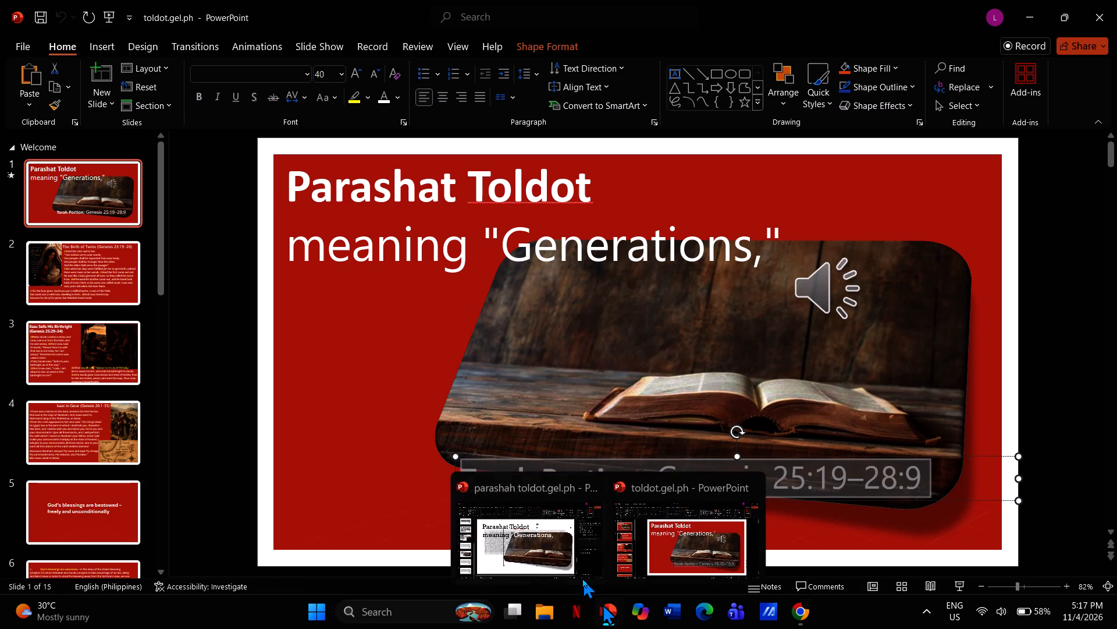
left_click(527, 532)
left_click(467, 524)
right_click(383, 501)
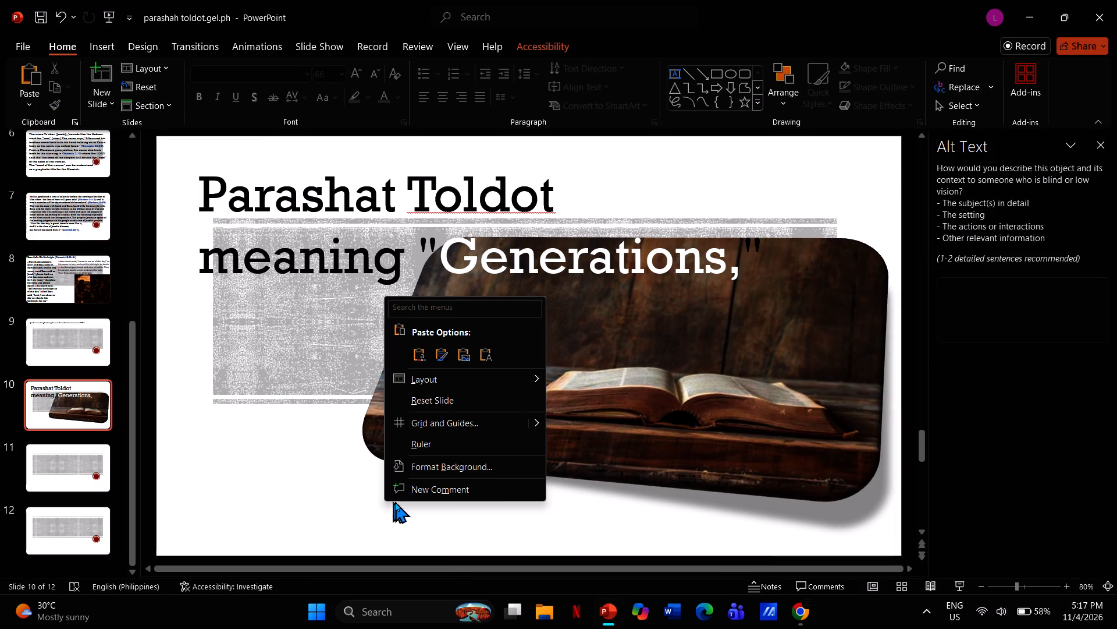
left_click(480, 355)
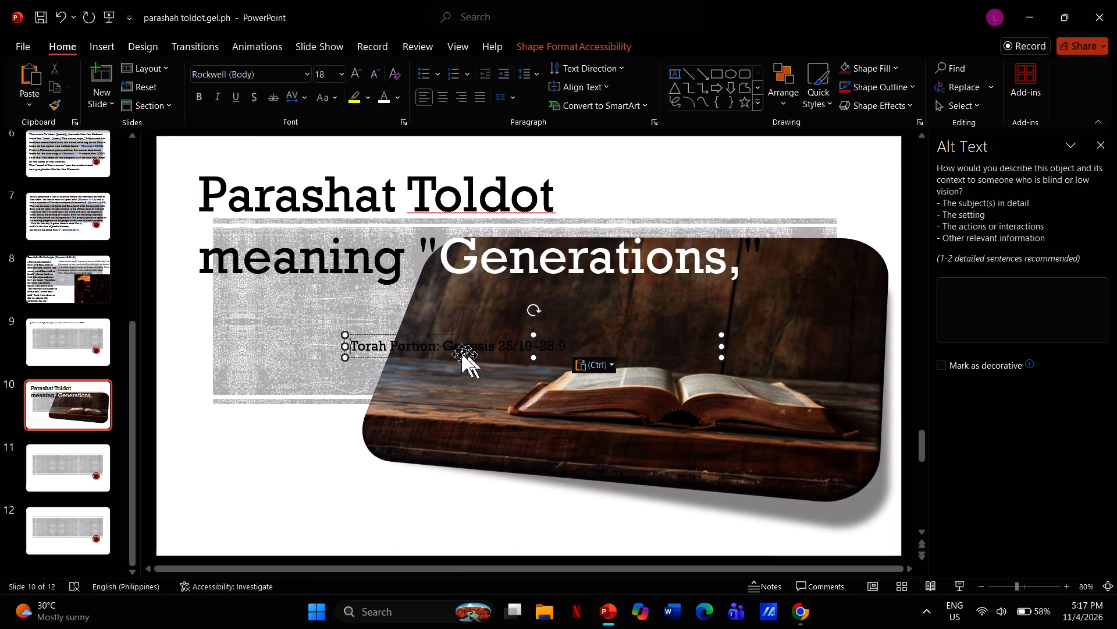
Enlarge the pasted "Torah Portion: Genesis 25:19–28:9" text to 36 pt.
triple_click(426, 345)
double_click(426, 345)
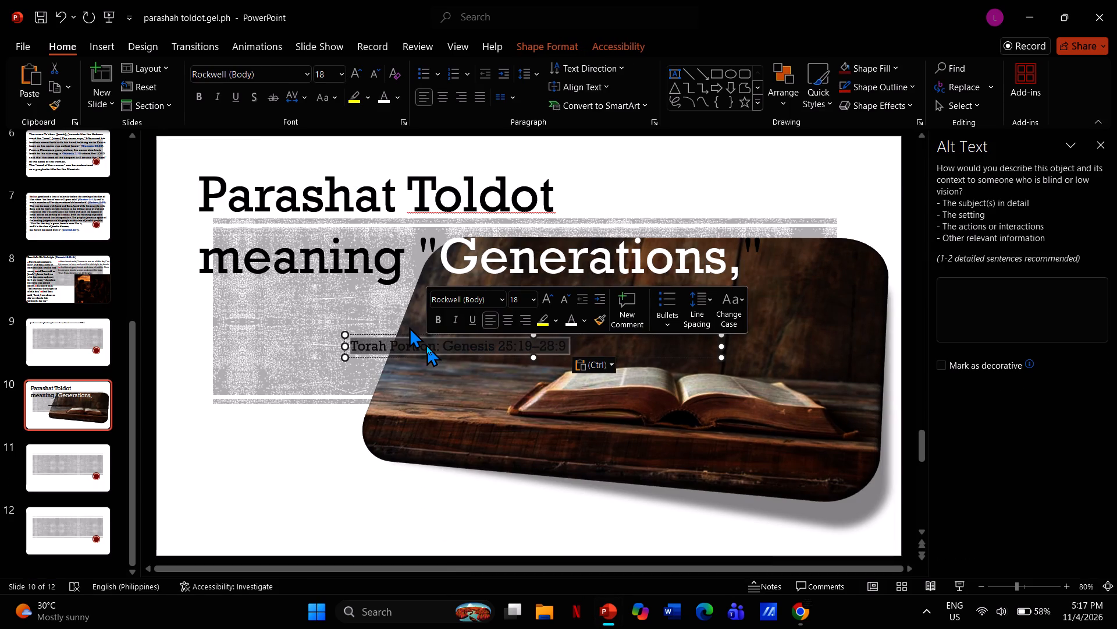
key("ctrl+bracketright")
key("ctrl+bracketright")
key("ctrl+bracketright")
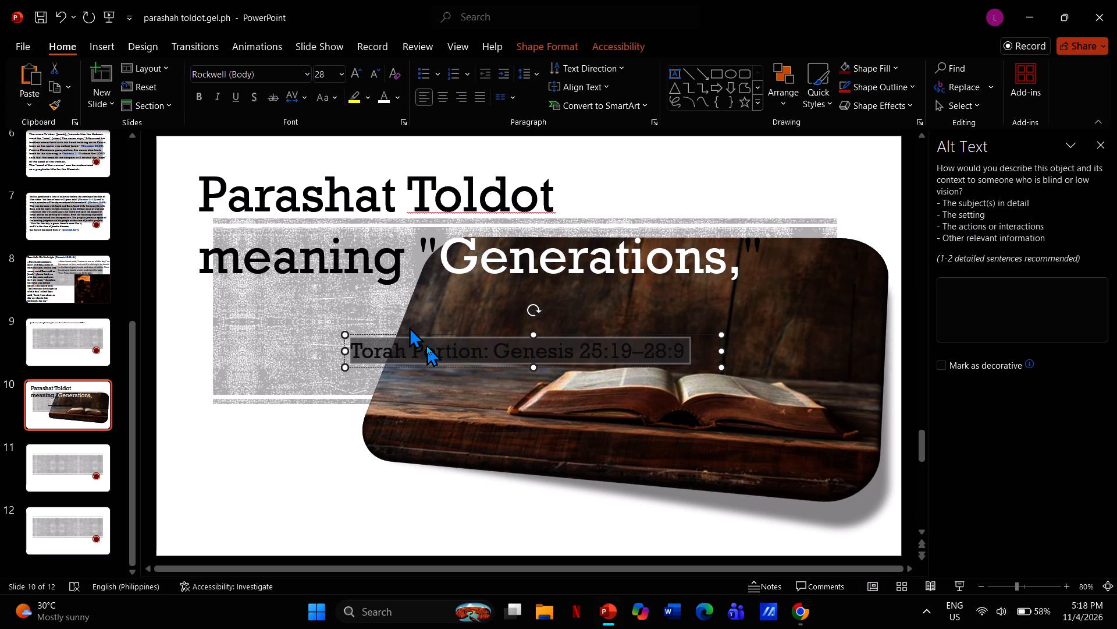
key("ctrl+bracketright")
key("ctrl+bracketright")
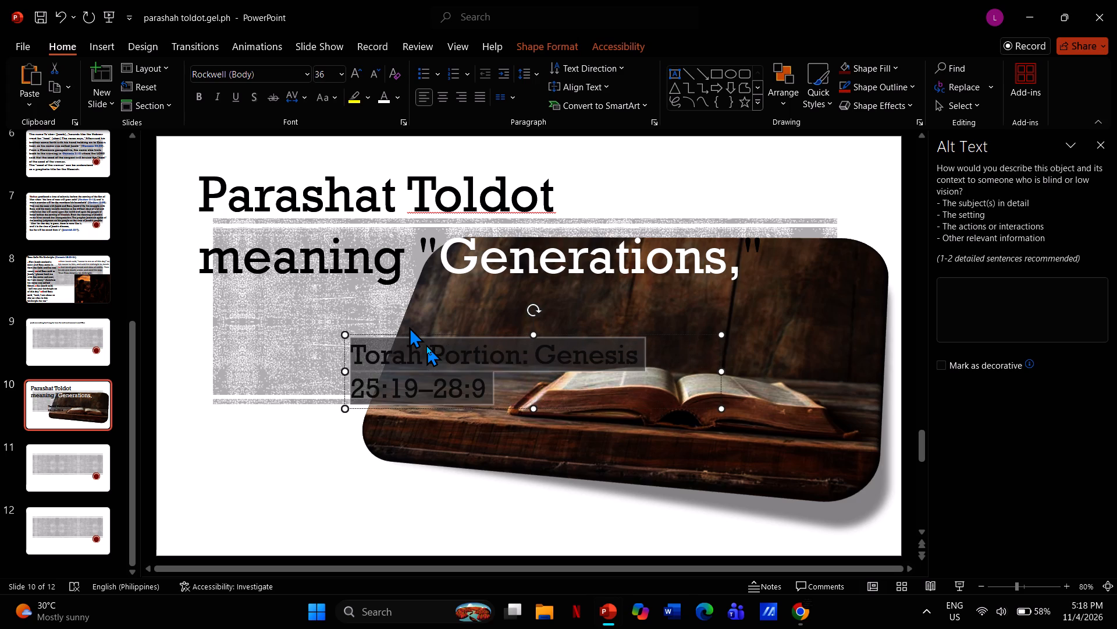
Move the Torah Portion text box to the bottom of slide 10, below the open-book picture.
left_click_drag(542, 333, 546, 406)
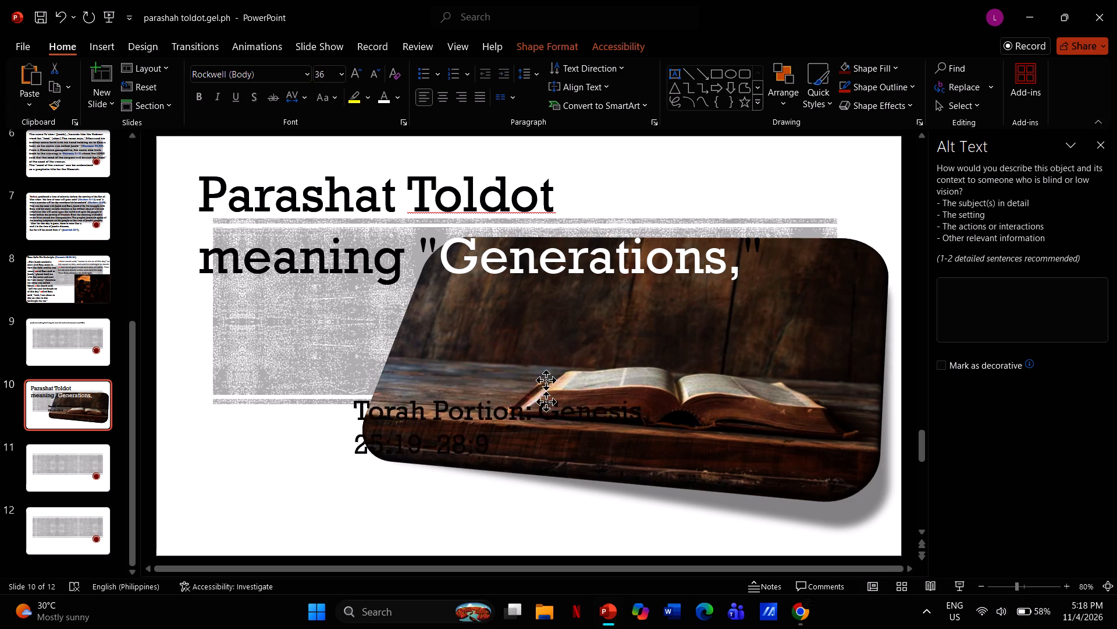
left_click_drag(546, 406, 552, 475)
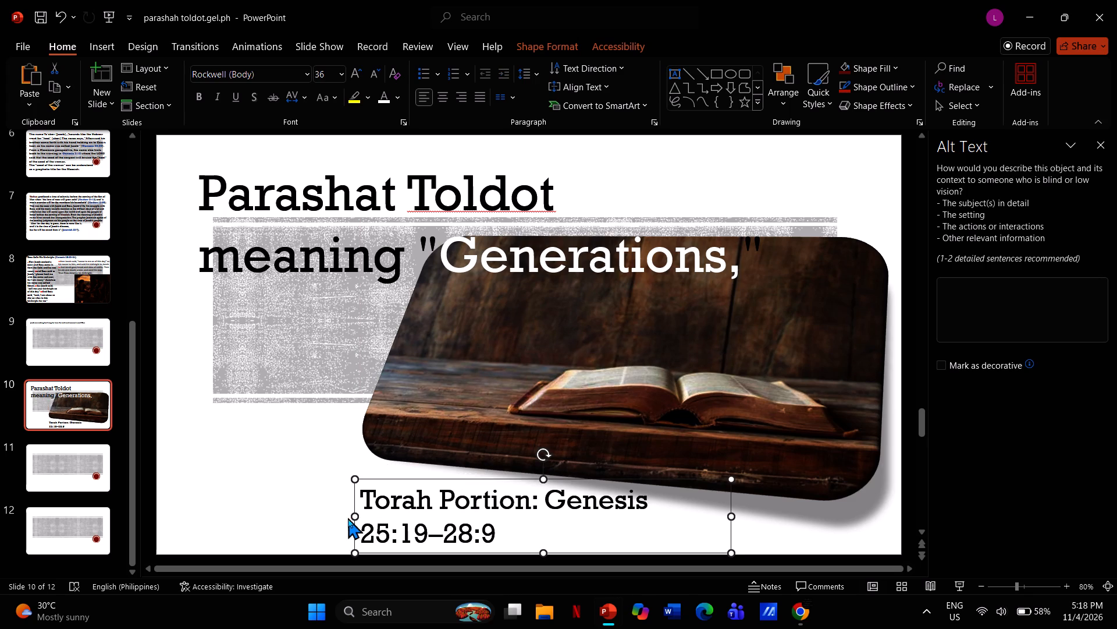
Widen the Torah Portion text box on slide 10 to fit its text on one line, and shift it slightly down and left.
left_click_drag(356, 515, 230, 499)
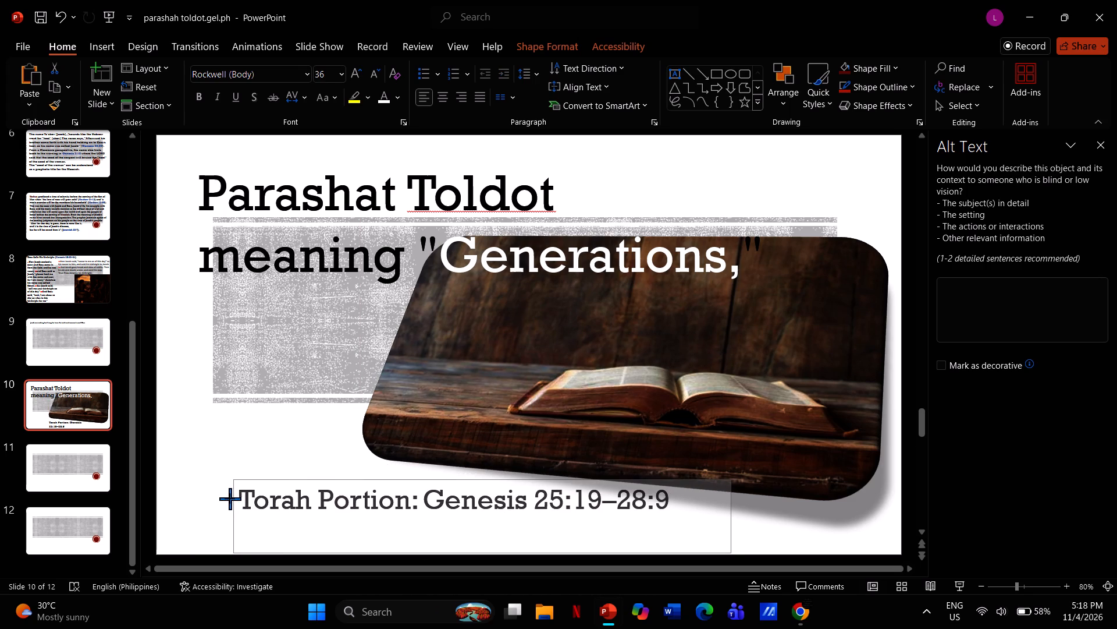
left_click_drag(230, 499, 215, 498)
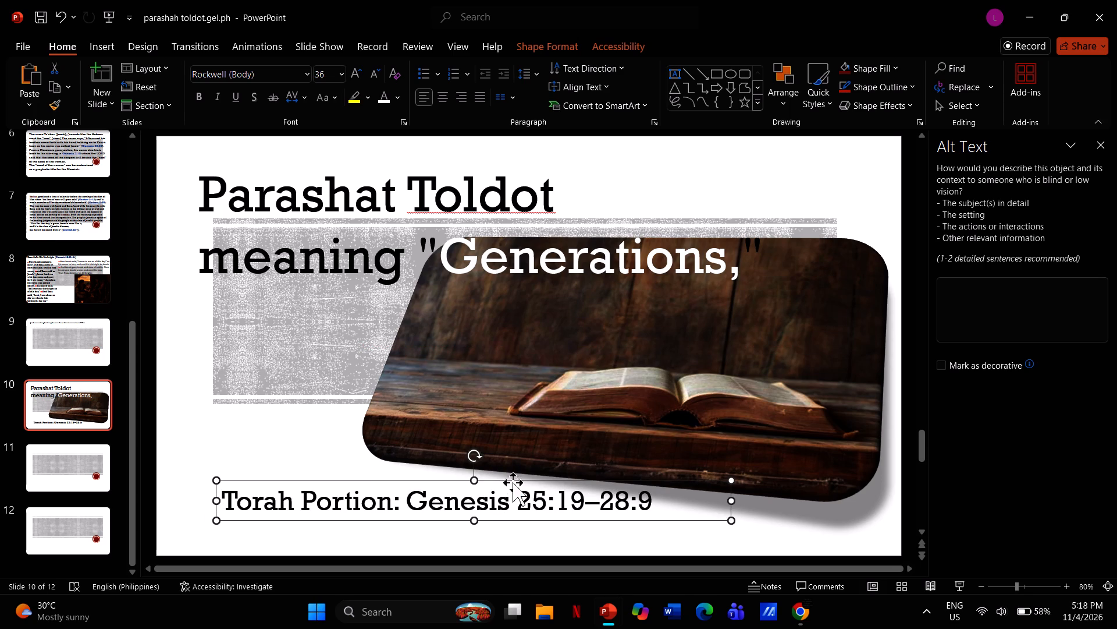
left_click_drag(511, 479, 487, 493)
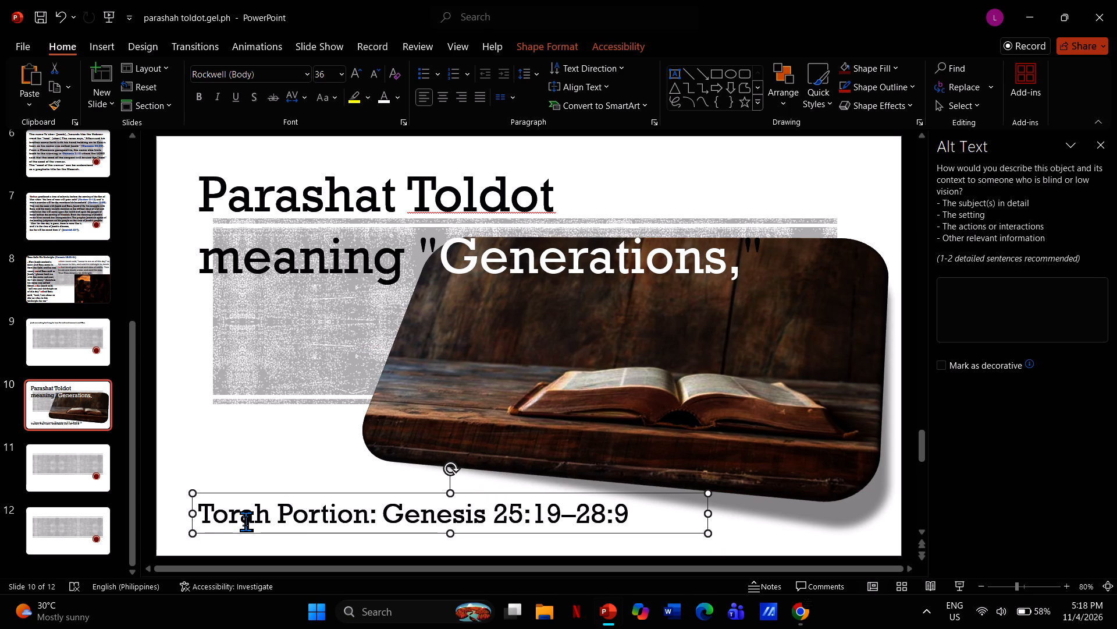
Enlarge the "Torah Portion: Genesis 25:19–28:9" text to 40 pt and widen its text box on both sides.
left_click_drag(204, 513, 627, 512)
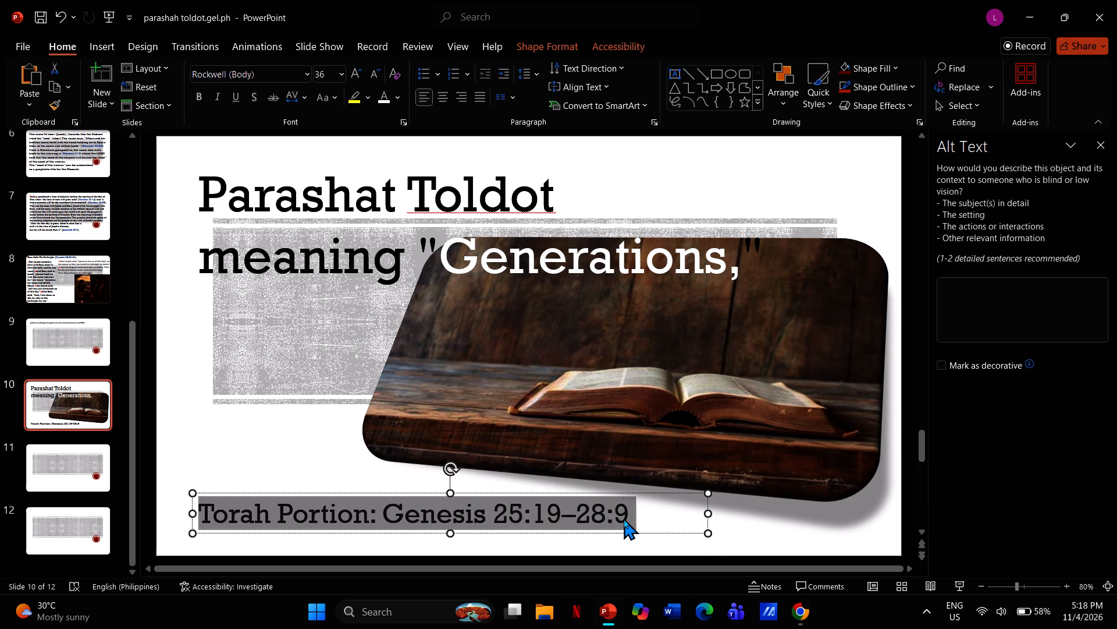
key("ctrl+bracketright")
key("ctrl+bracketright")
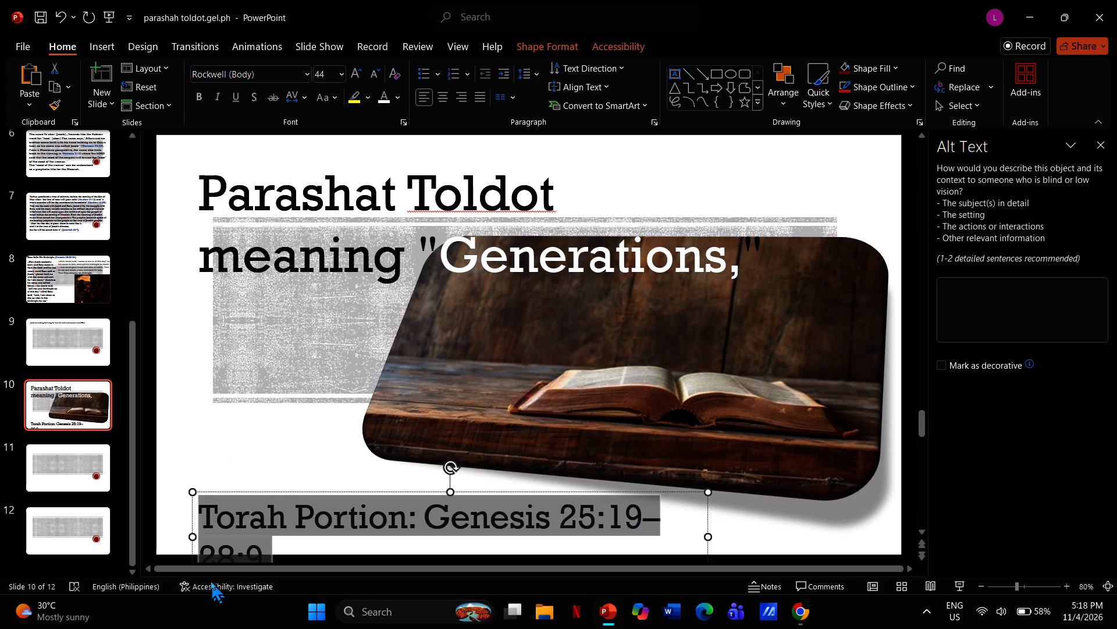
key("ctrl+bracketleft")
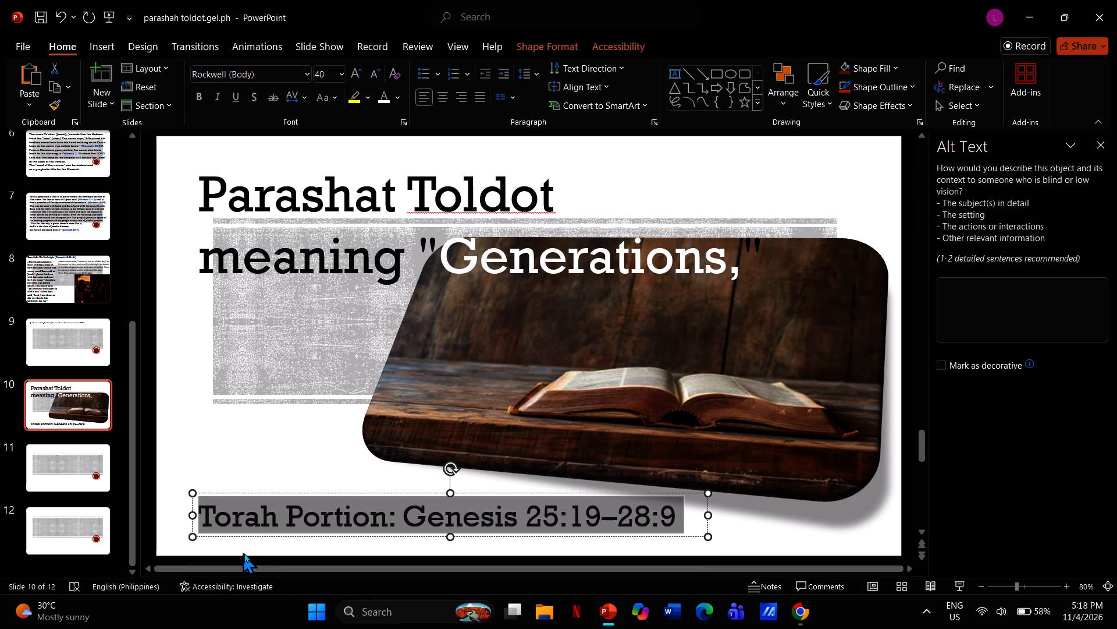
left_click_drag(191, 517, 174, 515)
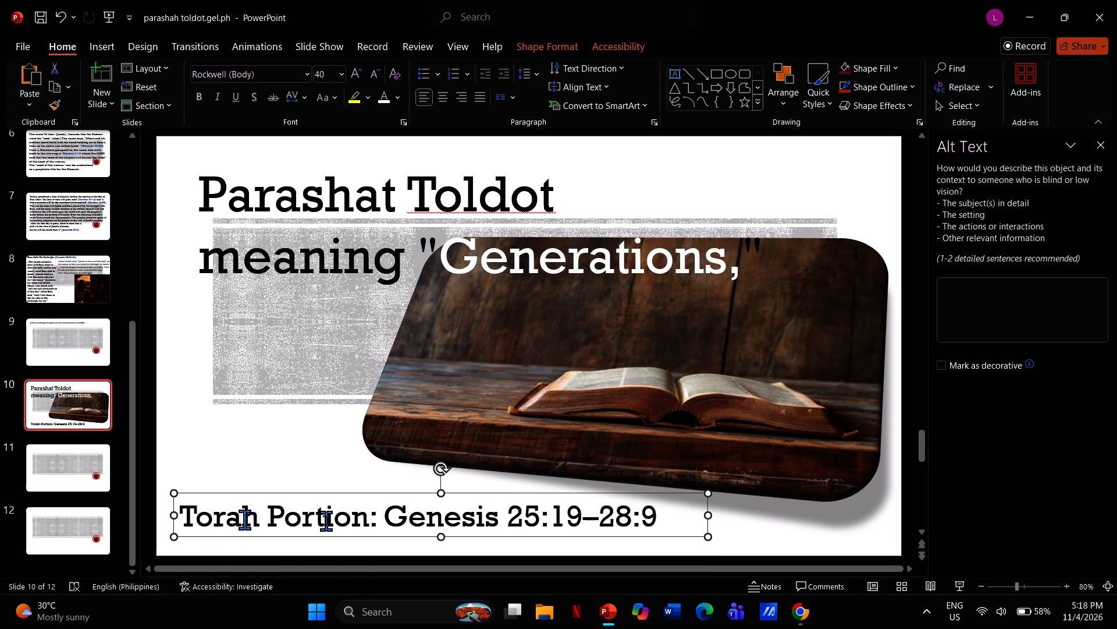
left_click_drag(706, 512, 729, 514)
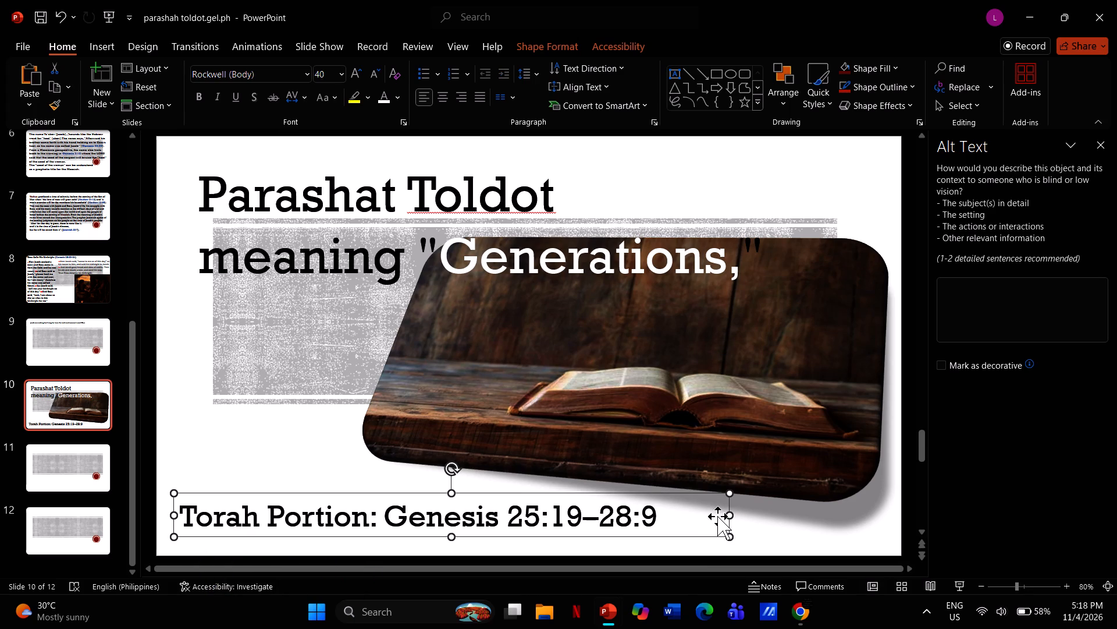
Insert the audio file "Toldot - Torah Portions" from the p&w filies folder on slide 10.
left_click(706, 424)
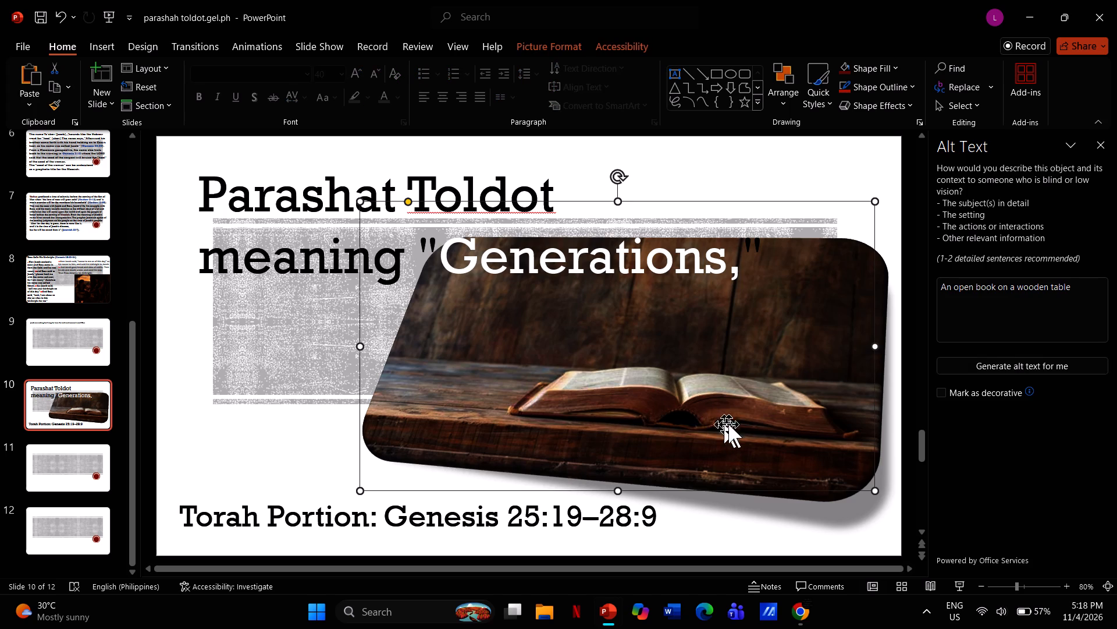
left_click(103, 45)
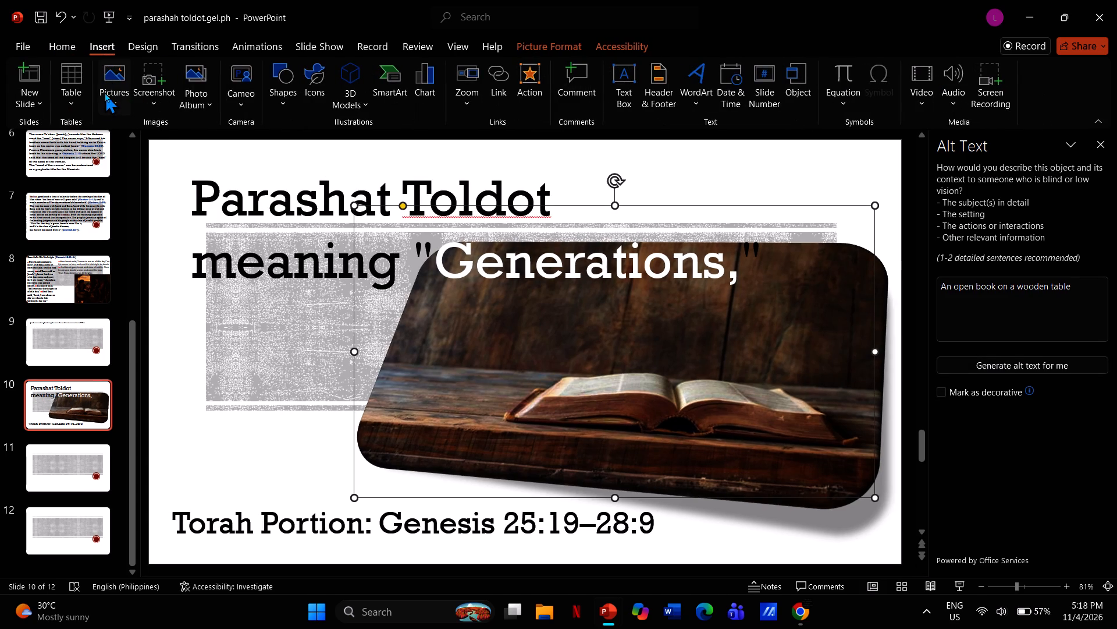
left_click(952, 88)
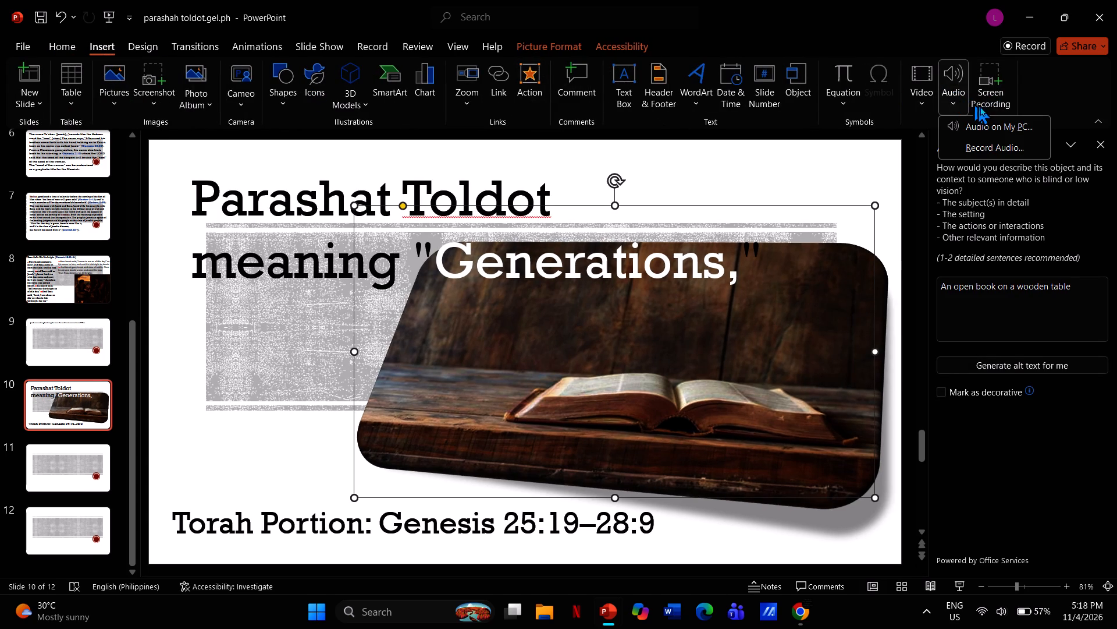
left_click(984, 125)
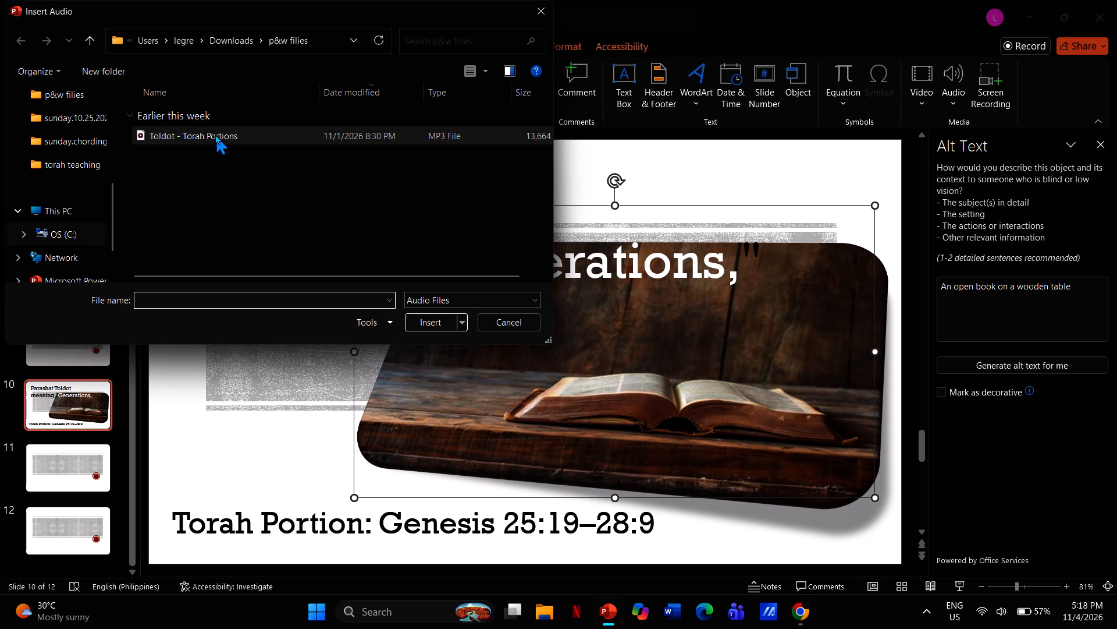
double_click(215, 134)
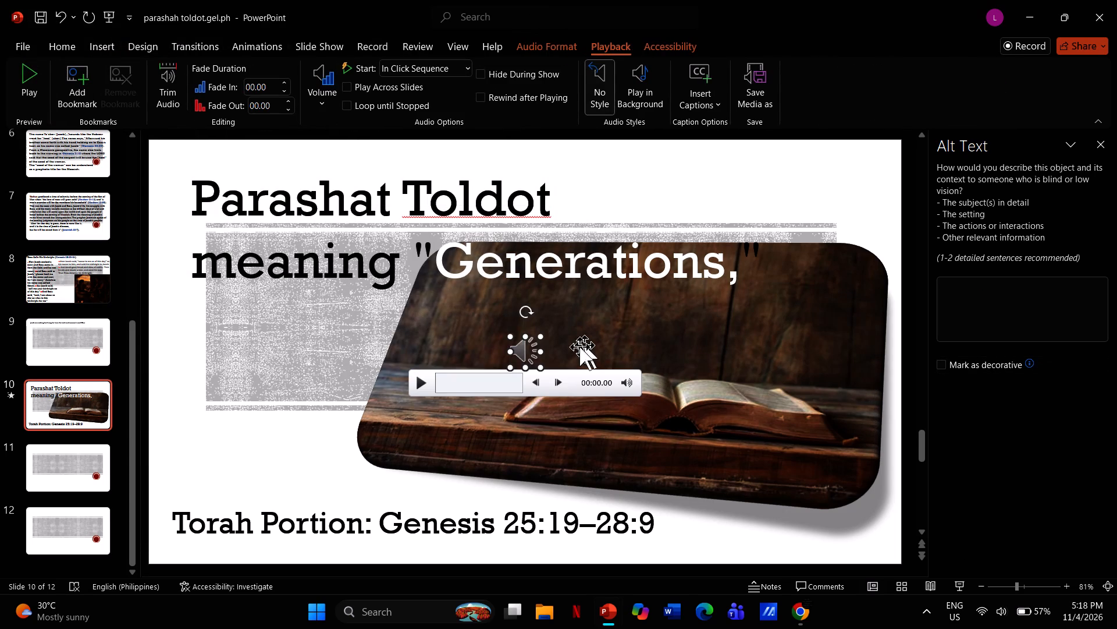
Enlarge the audio icon to about twice its size and place it above the open book in the picture.
left_click_drag(509, 335, 492, 316)
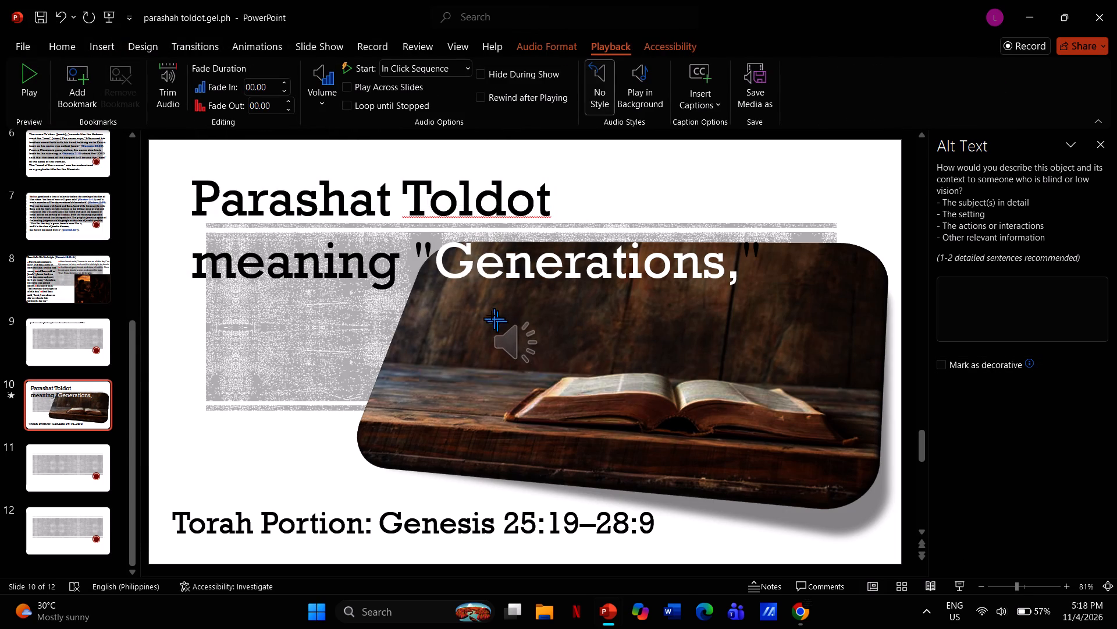
left_click_drag(492, 316, 473, 302)
left_click_drag(499, 327, 644, 327)
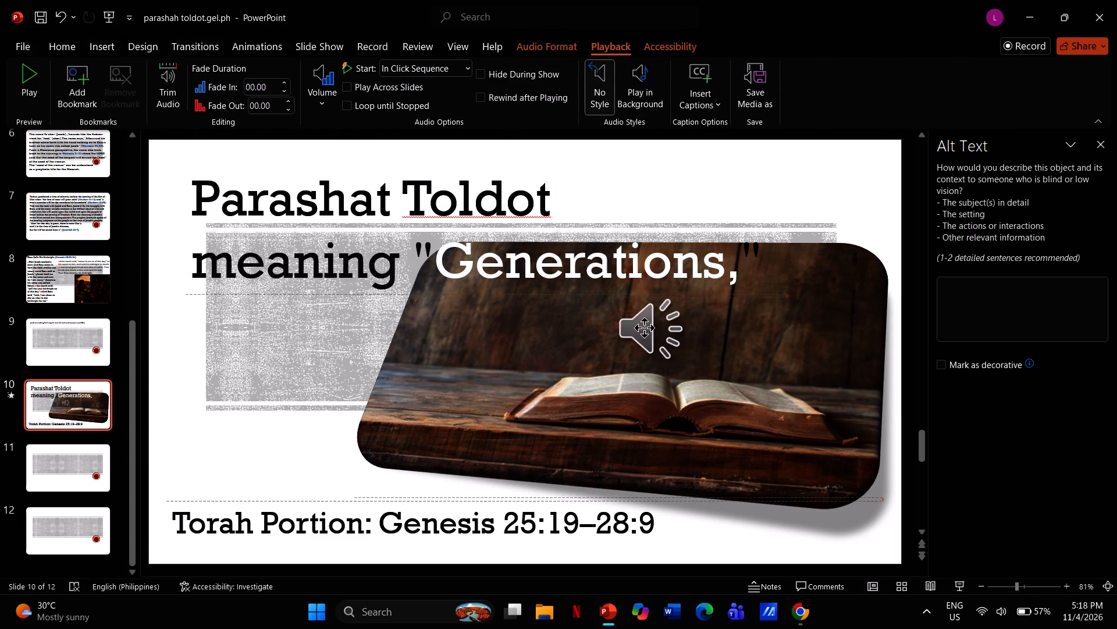
left_click_drag(644, 327, 645, 335)
Play the inserted audio on slide 10 to check it.
left_click(546, 391)
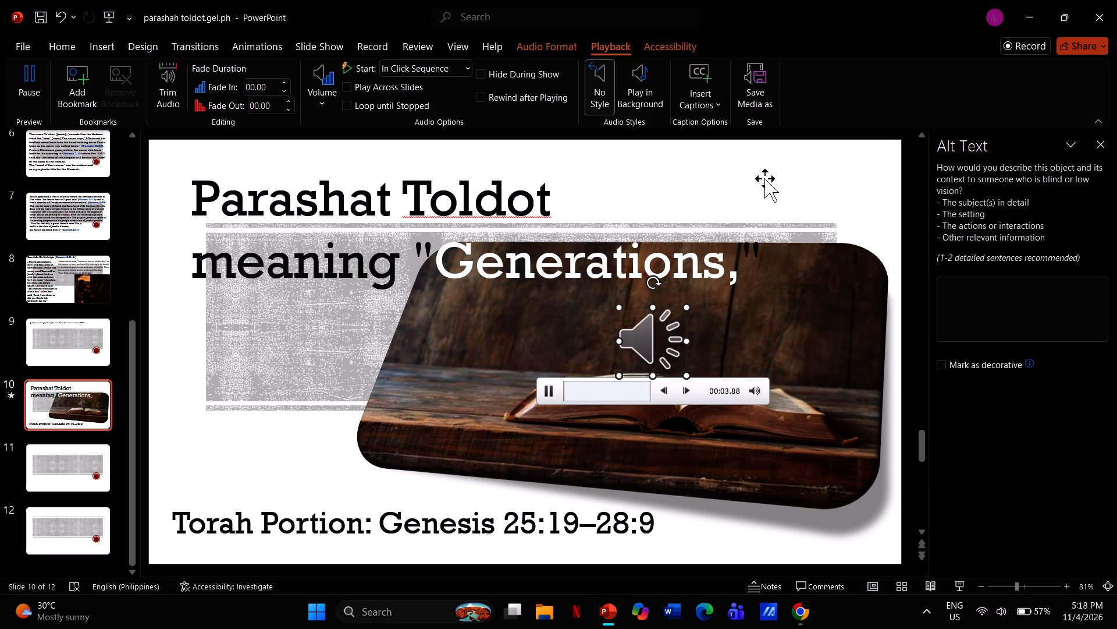
left_click(778, 448)
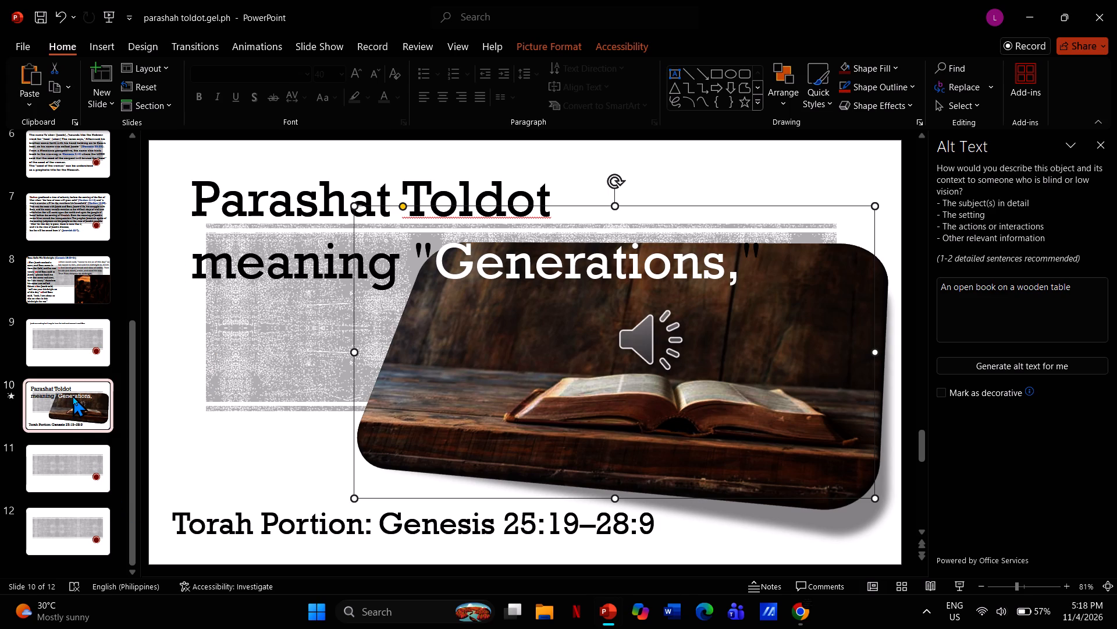
Move slide 10, the Parashat Toldot title slide, to the first position in the presentation.
left_click_drag(73, 395, 79, 111)
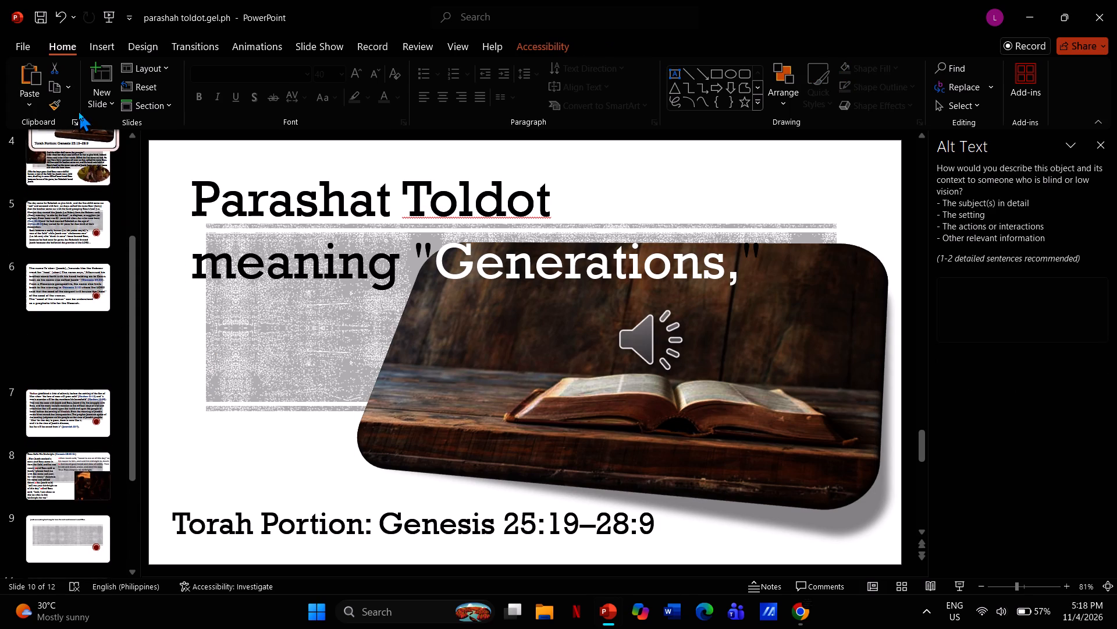
left_click_drag(79, 111, 72, 153)
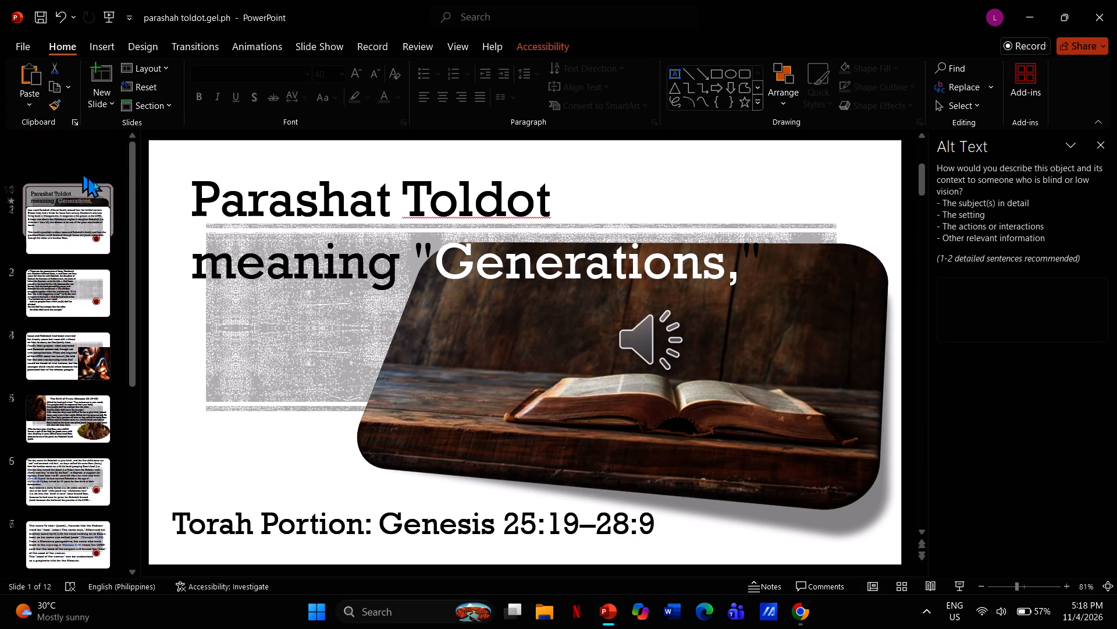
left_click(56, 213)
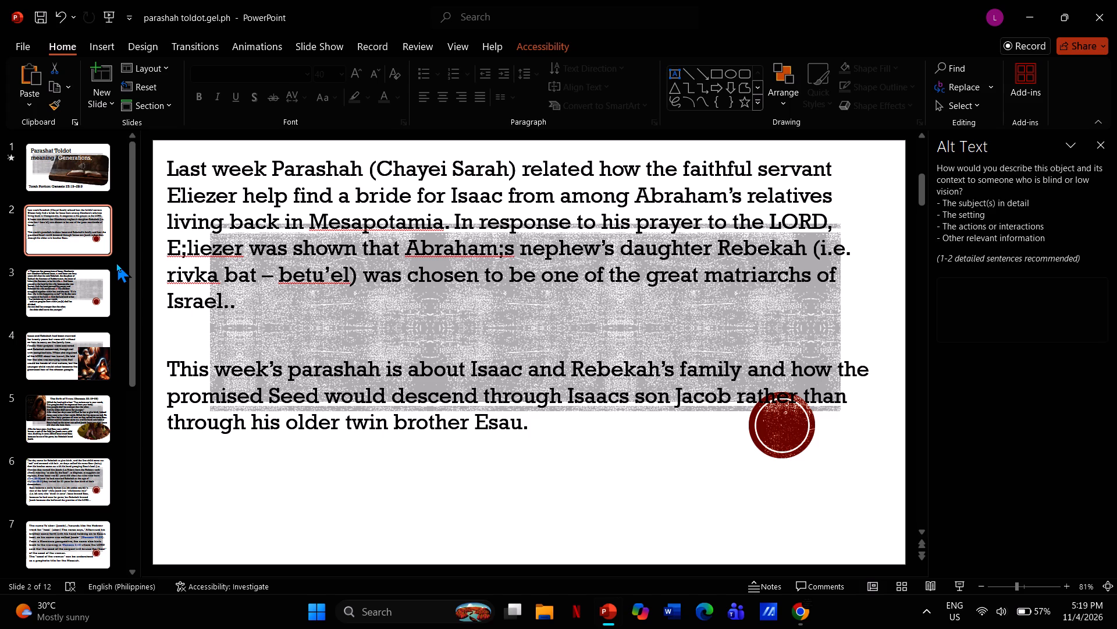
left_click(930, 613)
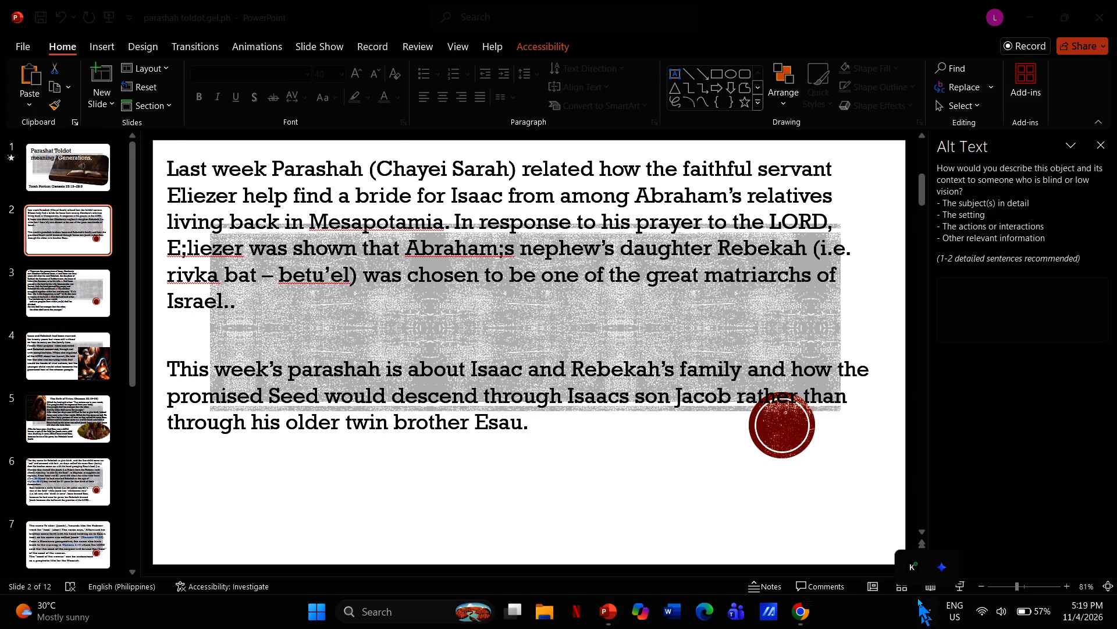
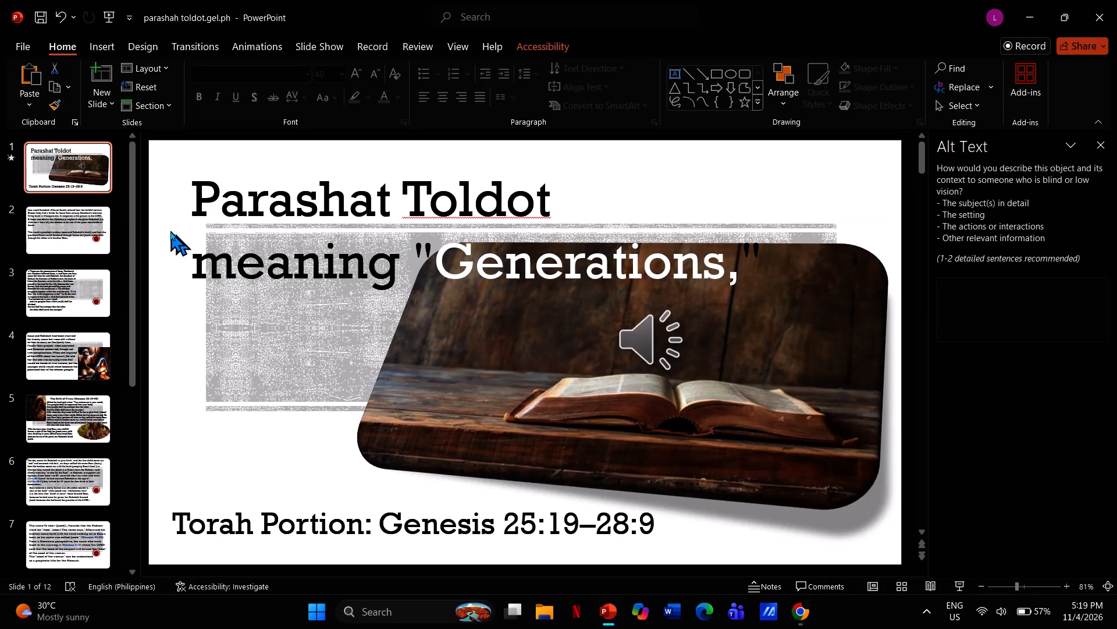
Correct the misspelled words in slide 2's first paragraph to "Mesopotamia" and "Abraham's" using the spelling suggestions.
left_click(90, 228)
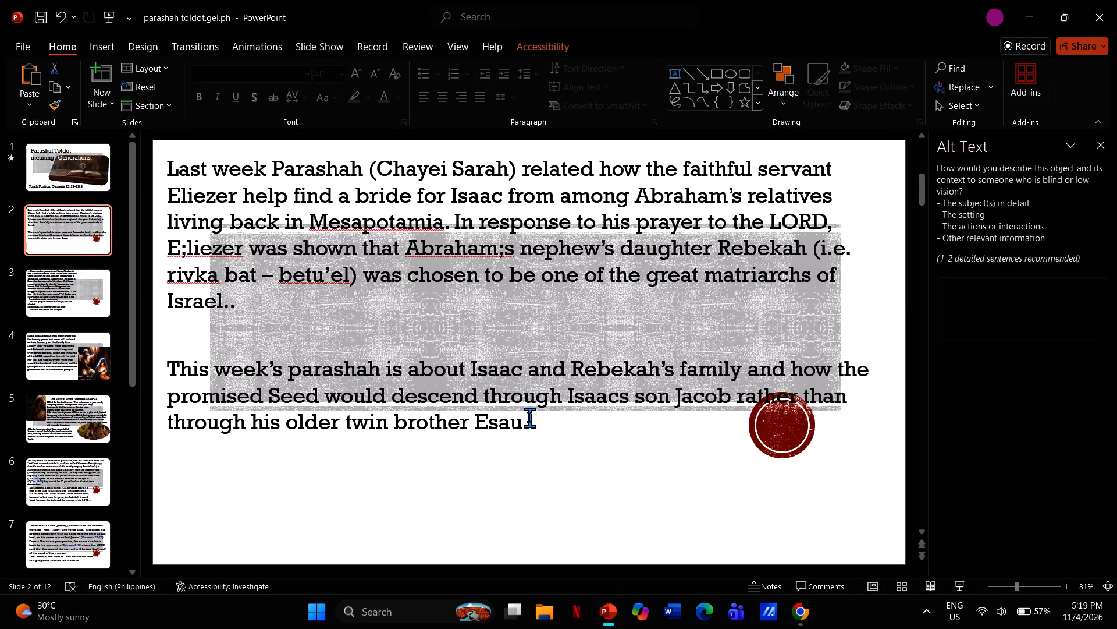
right_click(373, 218)
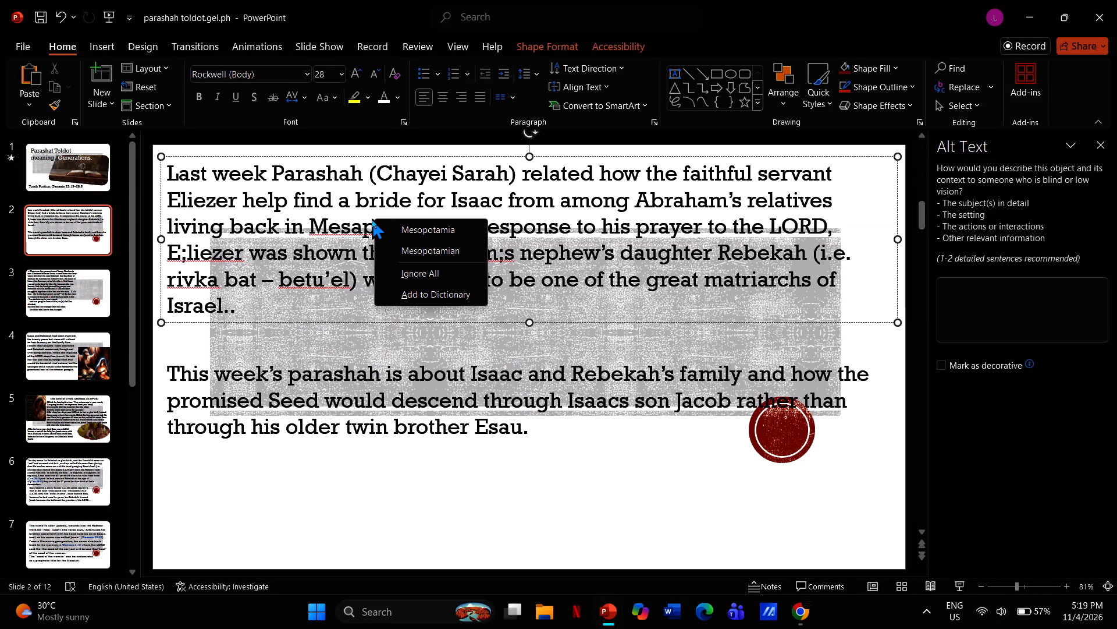
left_click(434, 225)
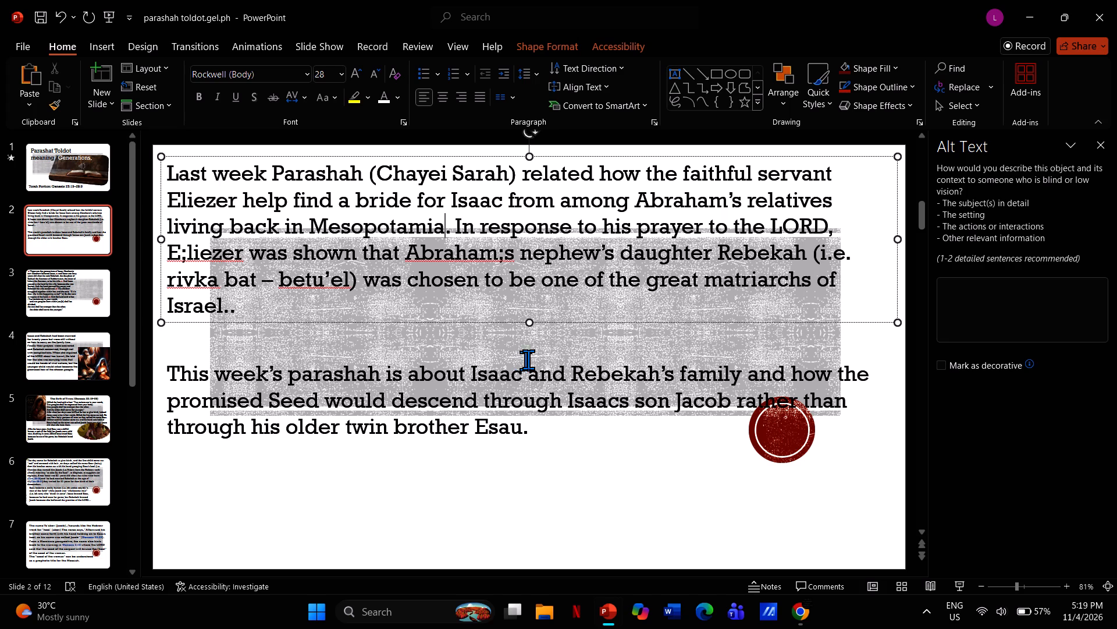
right_click(460, 255)
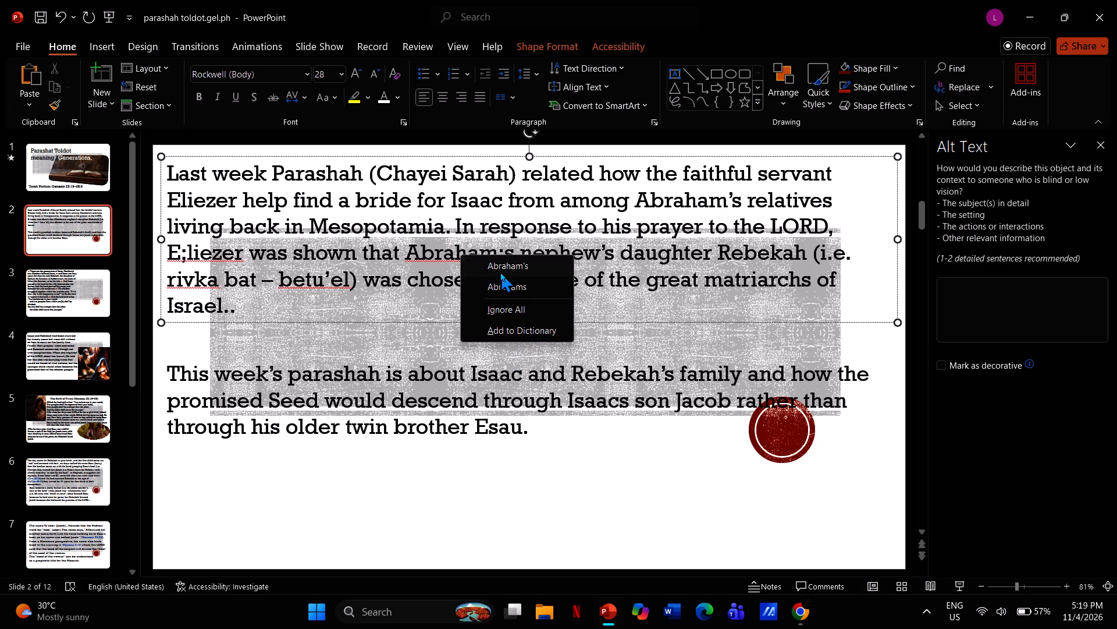
left_click(503, 263)
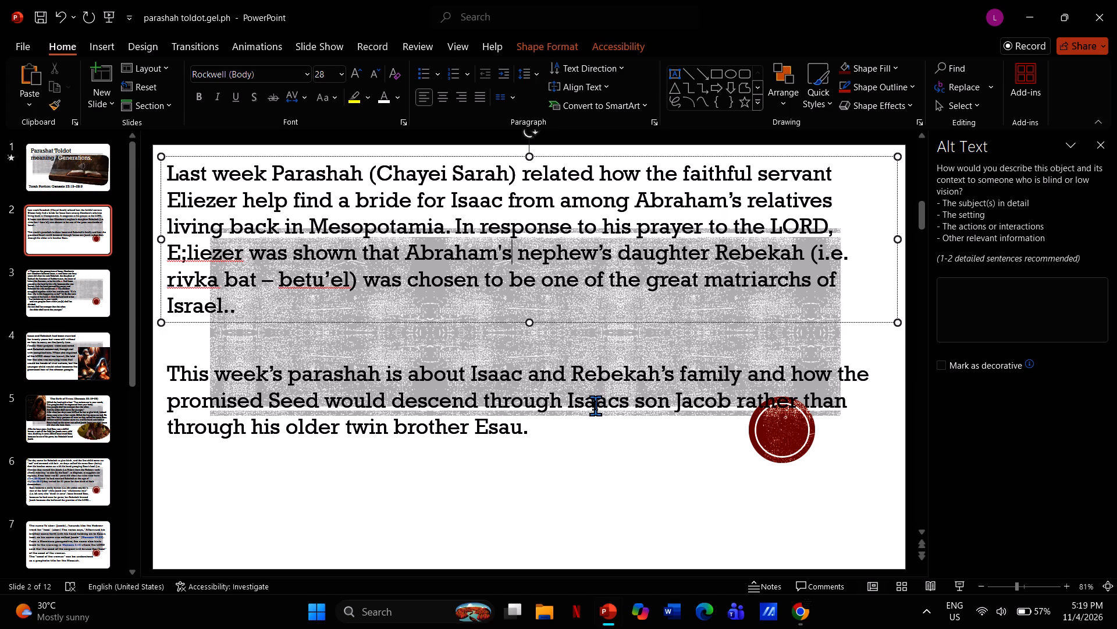
Save the presentation.
left_click(44, 16)
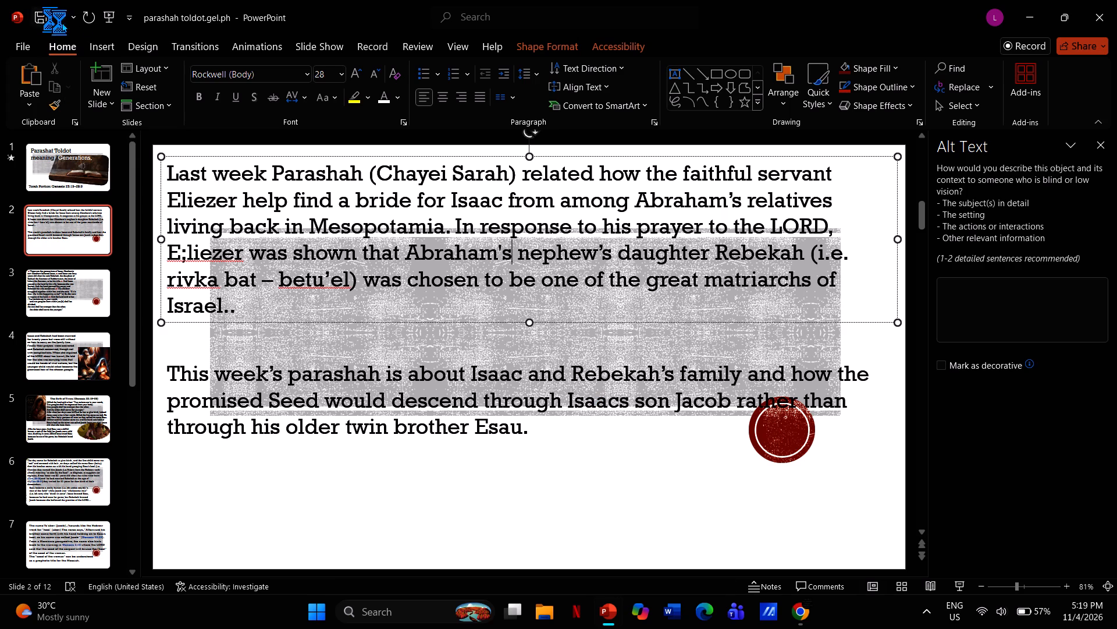
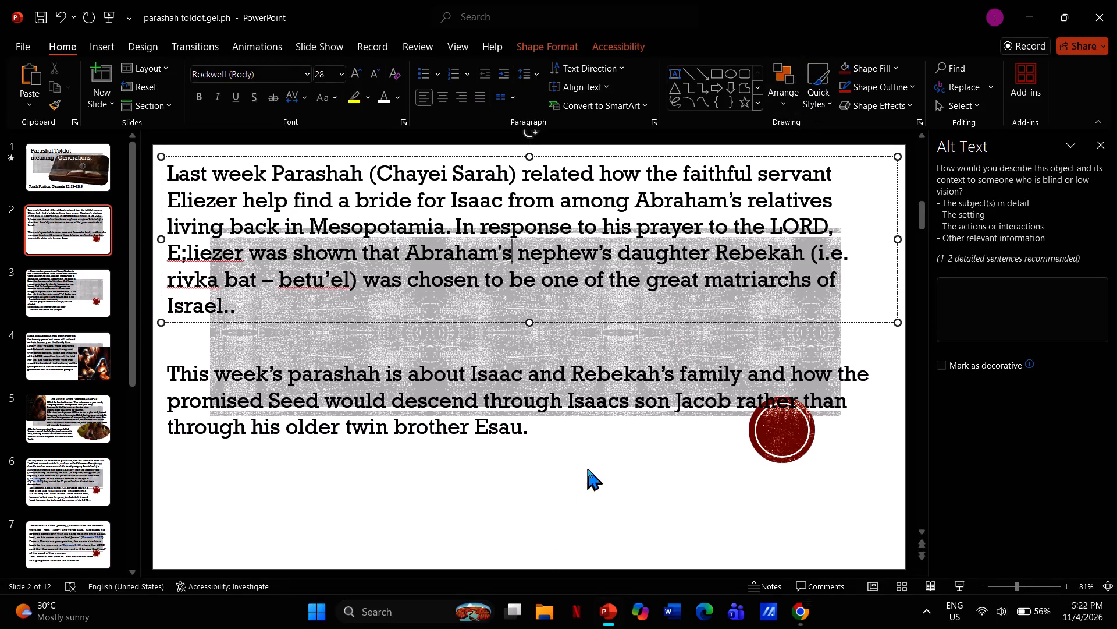
Deselect the first paragraph's text box on slide 2.
left_click_drag(588, 468, 584, 461)
left_click(572, 469)
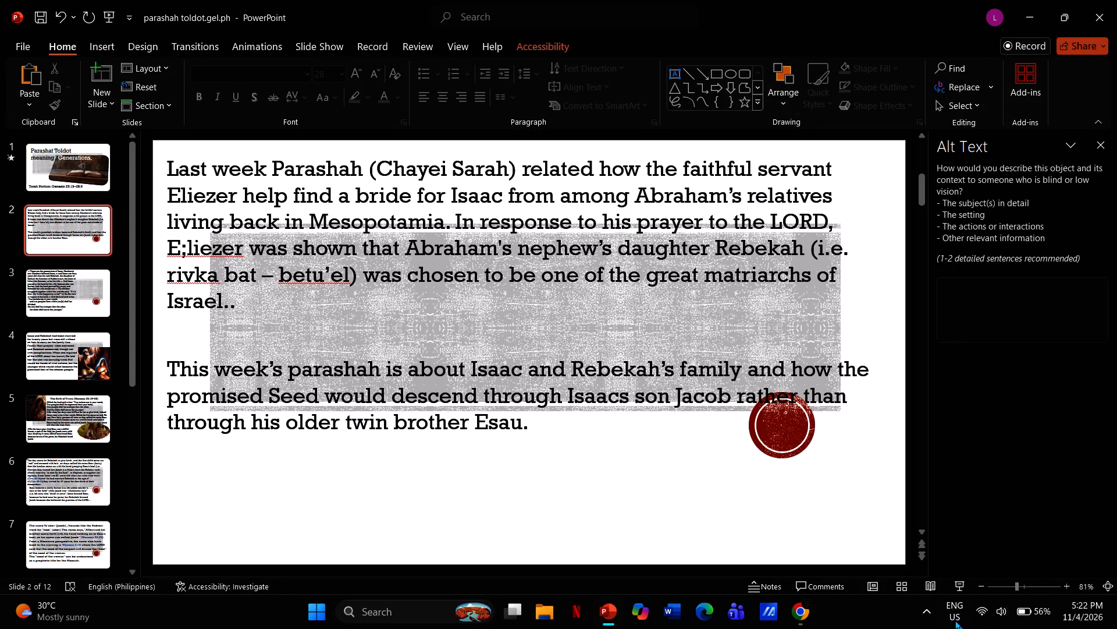
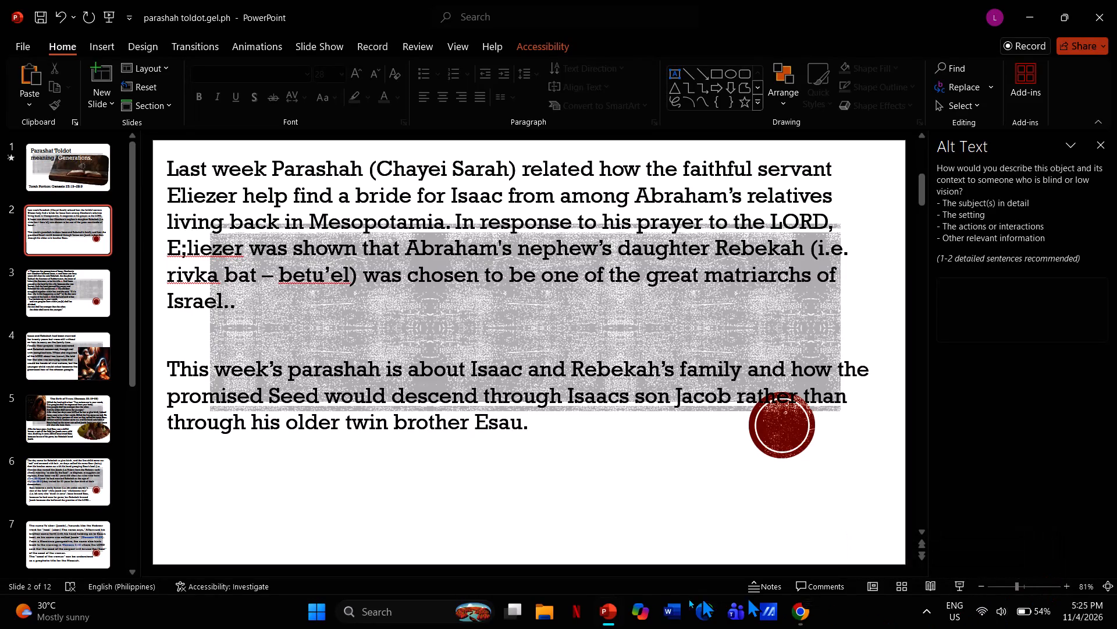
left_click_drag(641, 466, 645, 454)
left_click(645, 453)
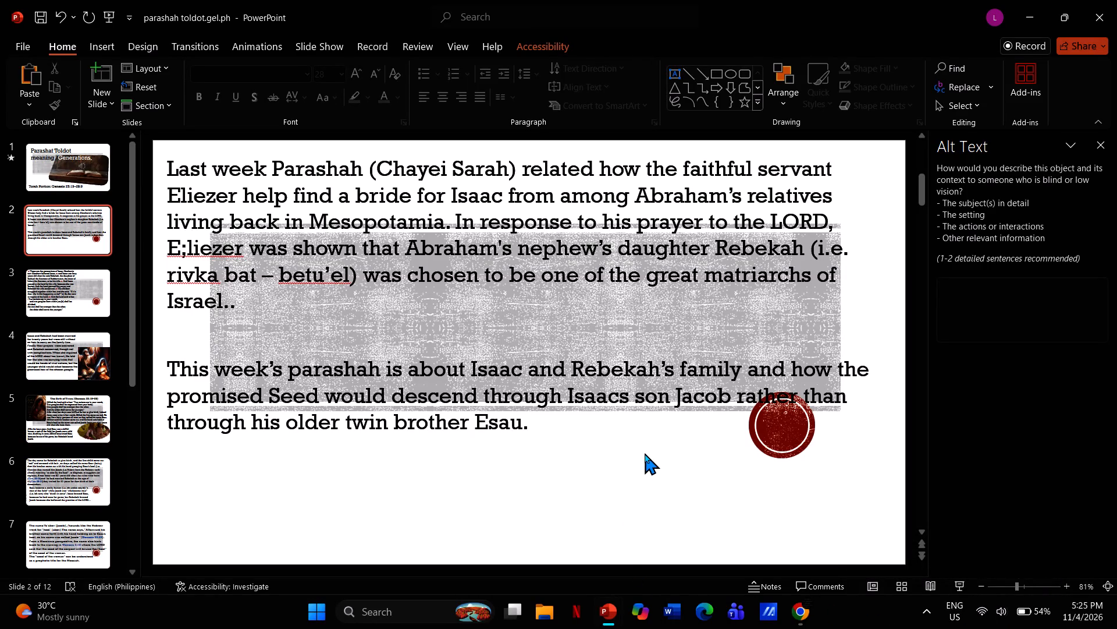
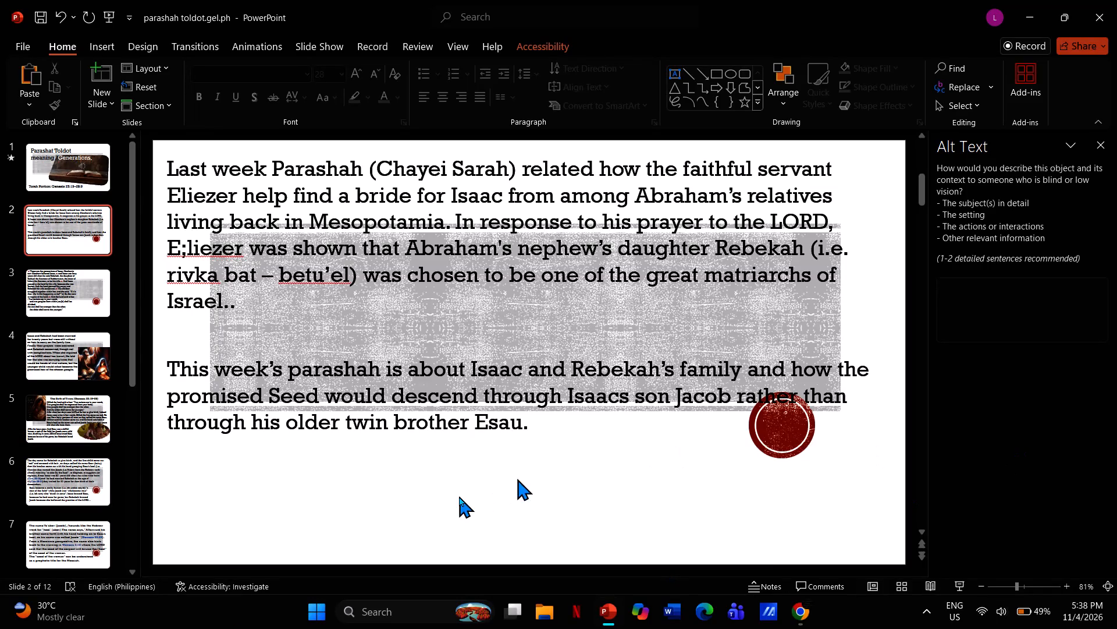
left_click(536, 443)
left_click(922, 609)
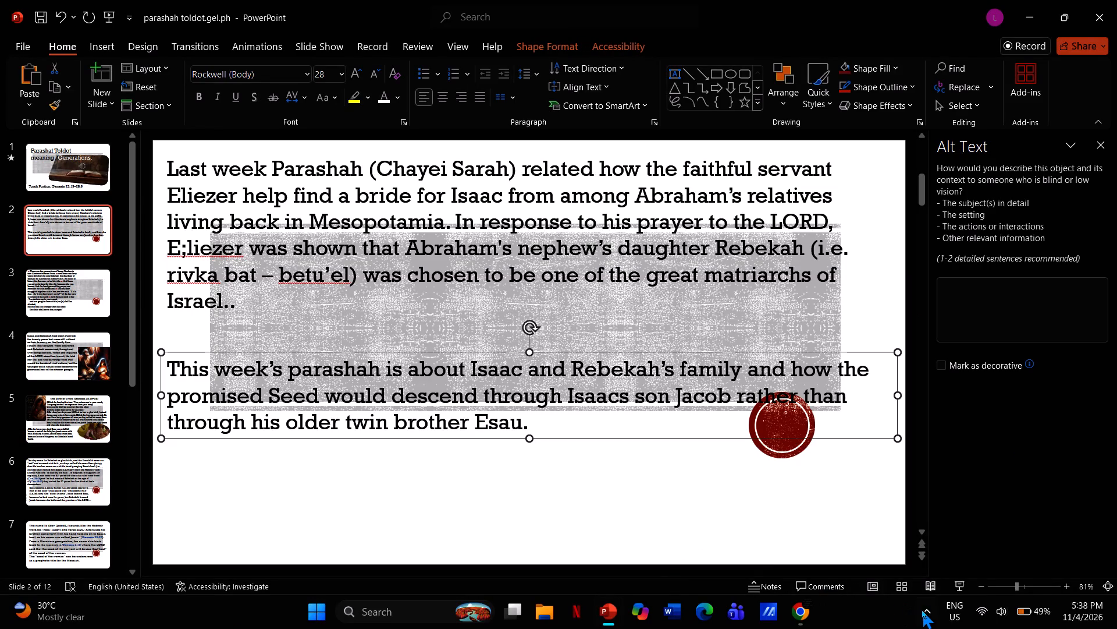
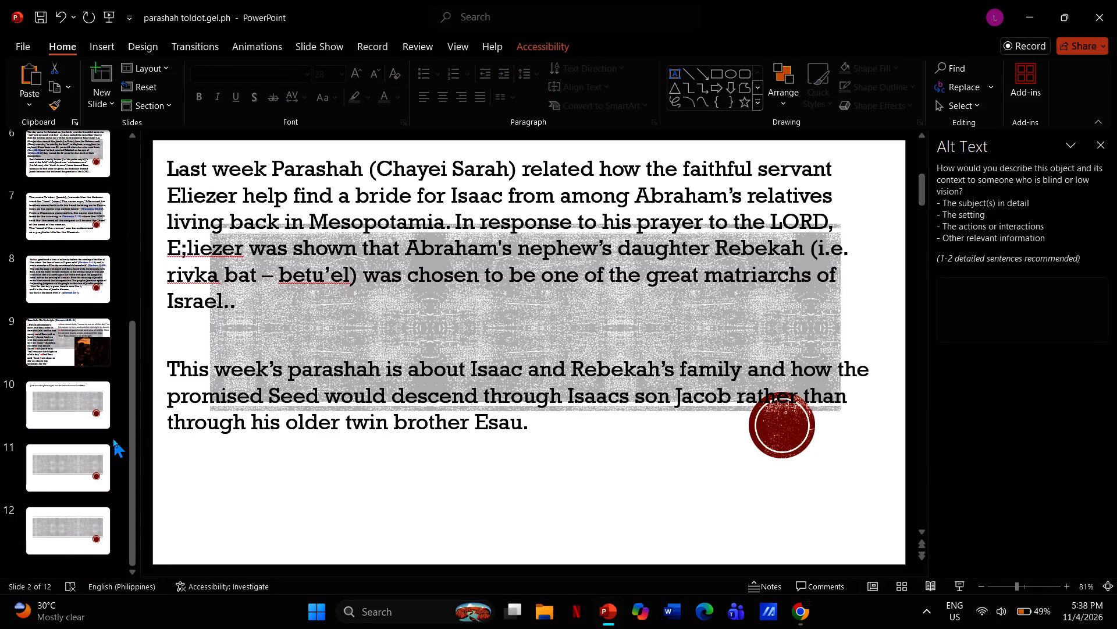
On slide 10, continue the text after "Esau" with "rush in from hunting", consulting the Parashat Toldot page in Chrome.
left_click(83, 349)
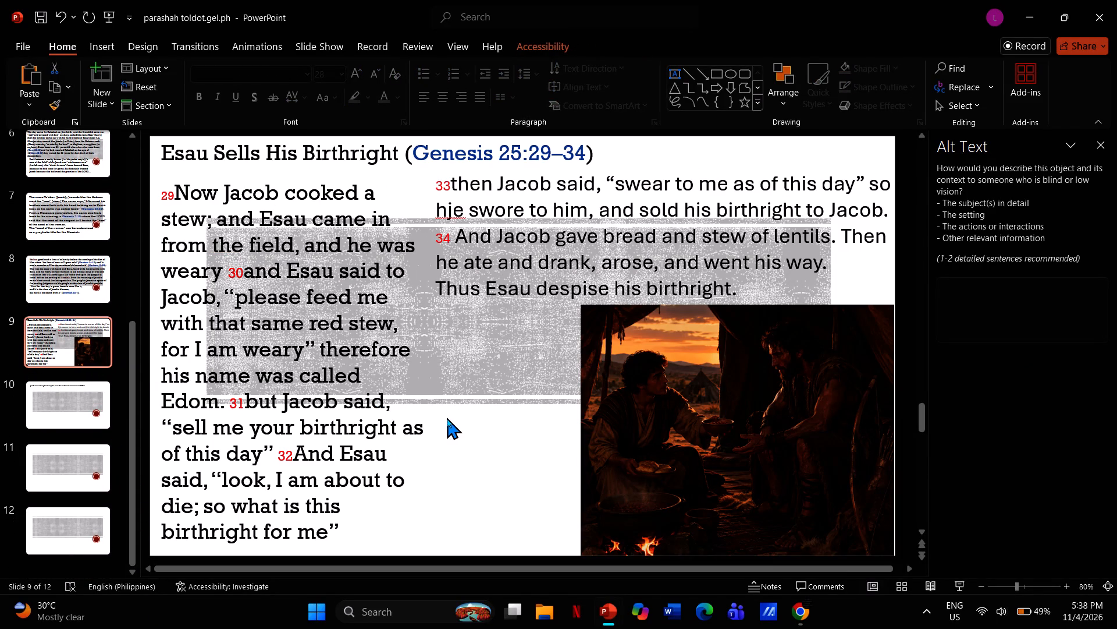
left_click(447, 418)
left_click(47, 413)
left_click(55, 346)
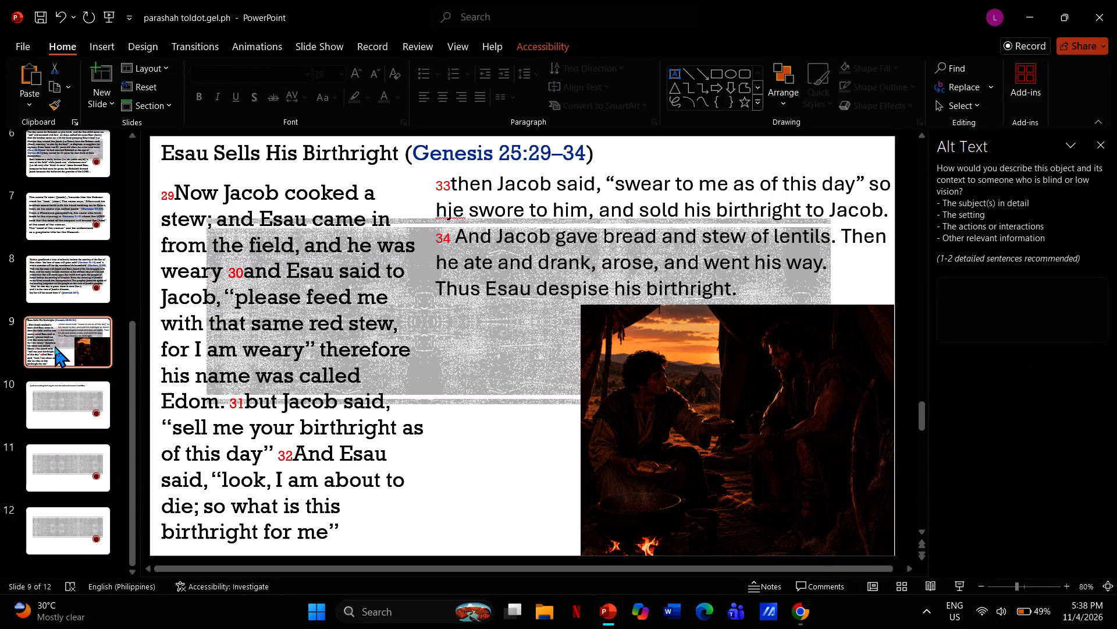
left_click(50, 402)
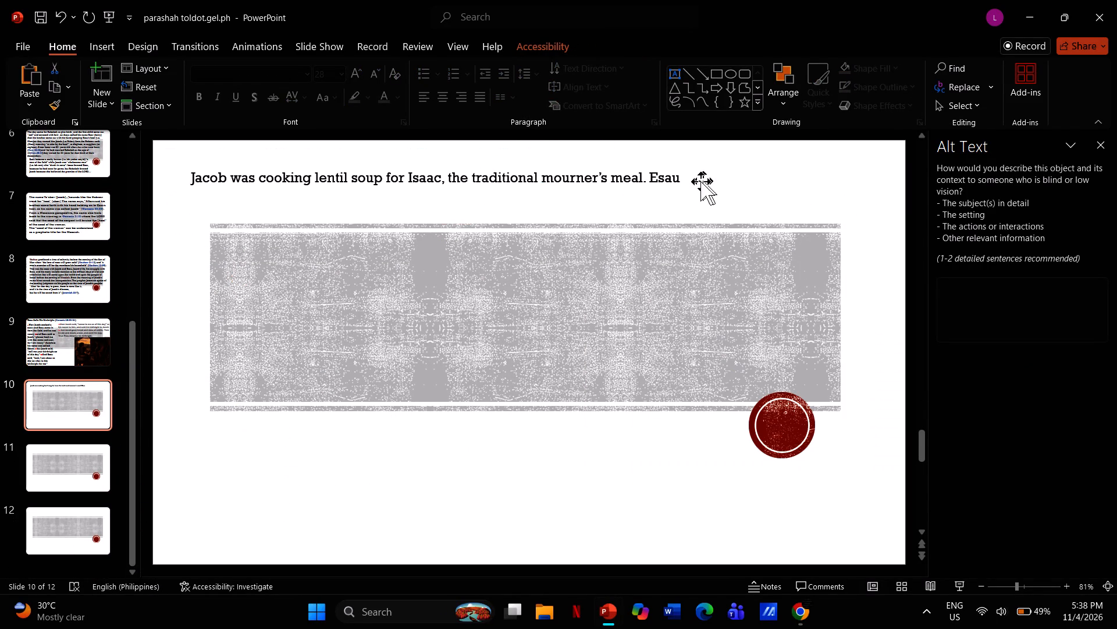
left_click(678, 173)
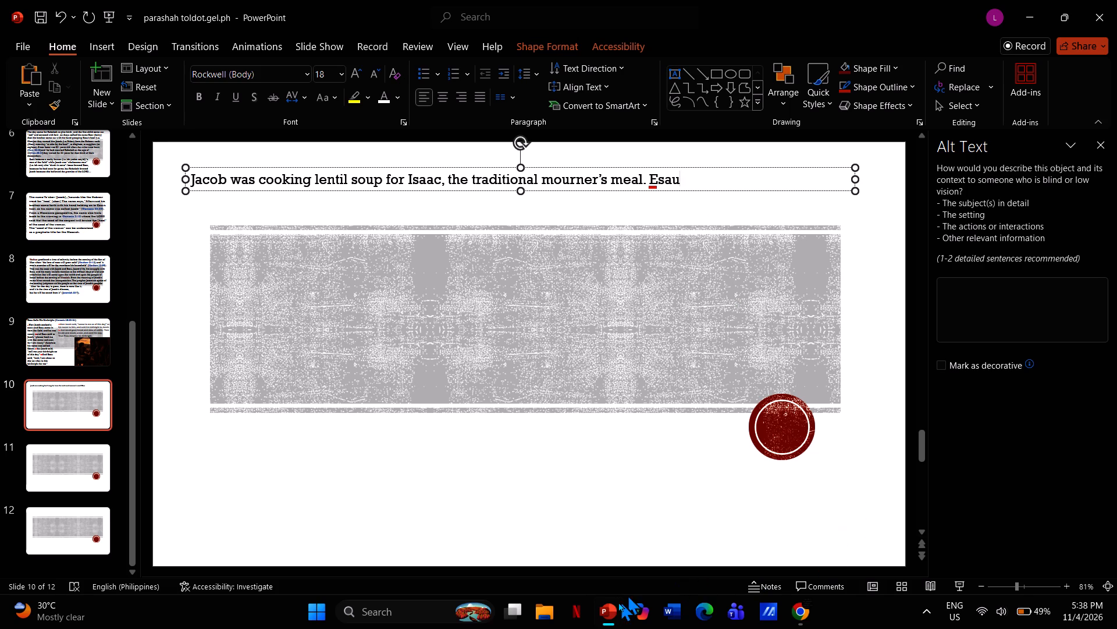
left_click(799, 606)
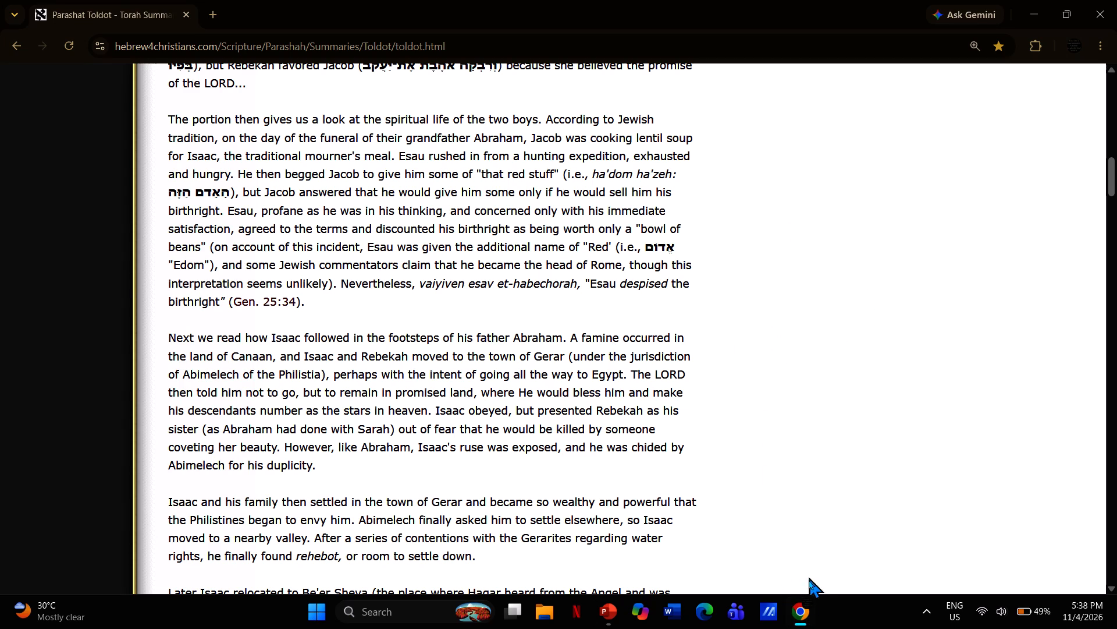
left_click(801, 613)
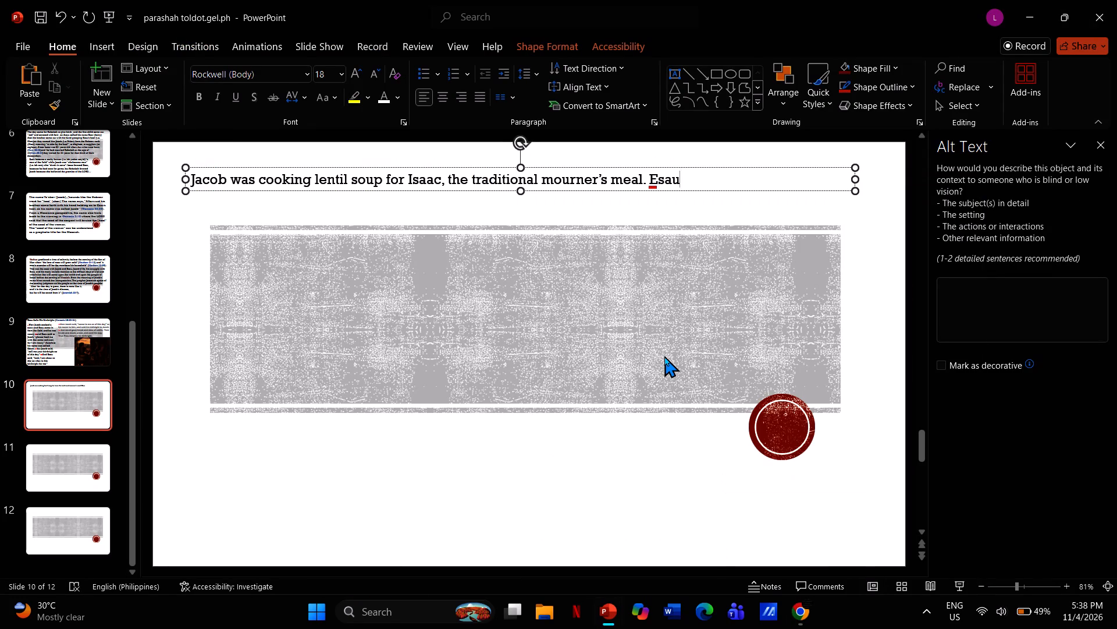
key("space")
type("rush in fo")
key("BackSpace")
type("rom hun")
type("ting")
key("space")
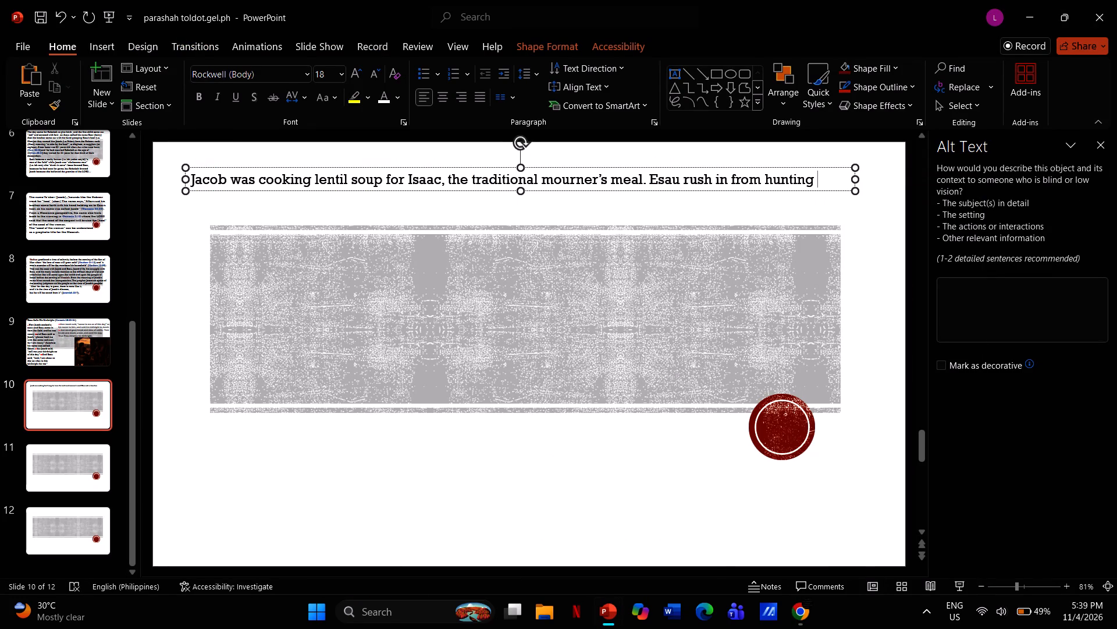
Check the Parashat Toldot page in Chrome and extend slide 10's last phrase to read "from a hunting expedition.".
left_click(800, 613)
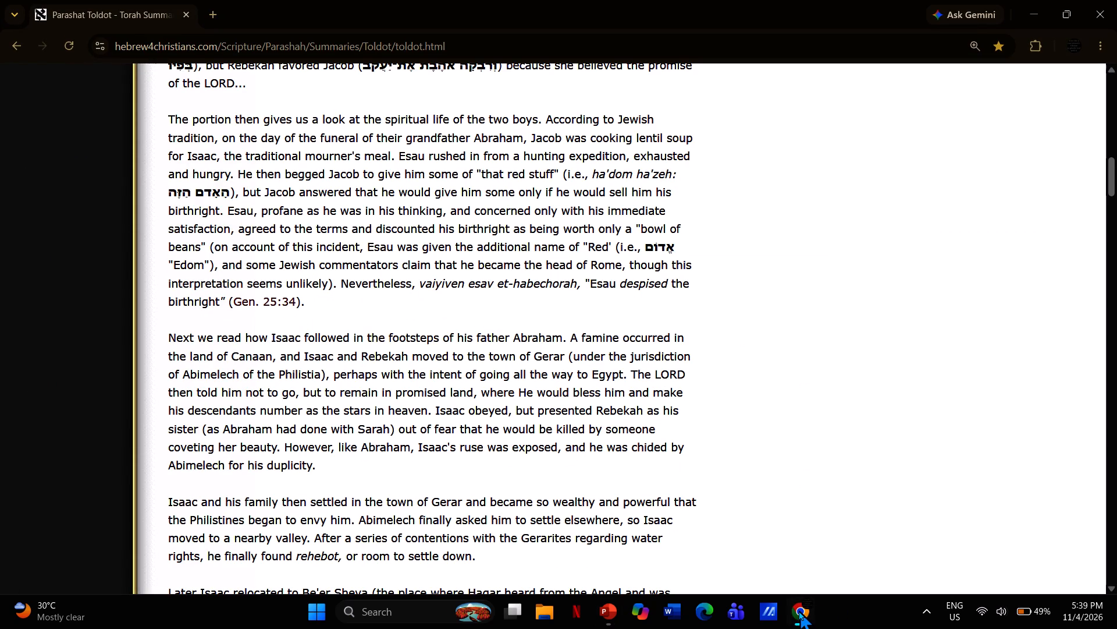
left_click(797, 609)
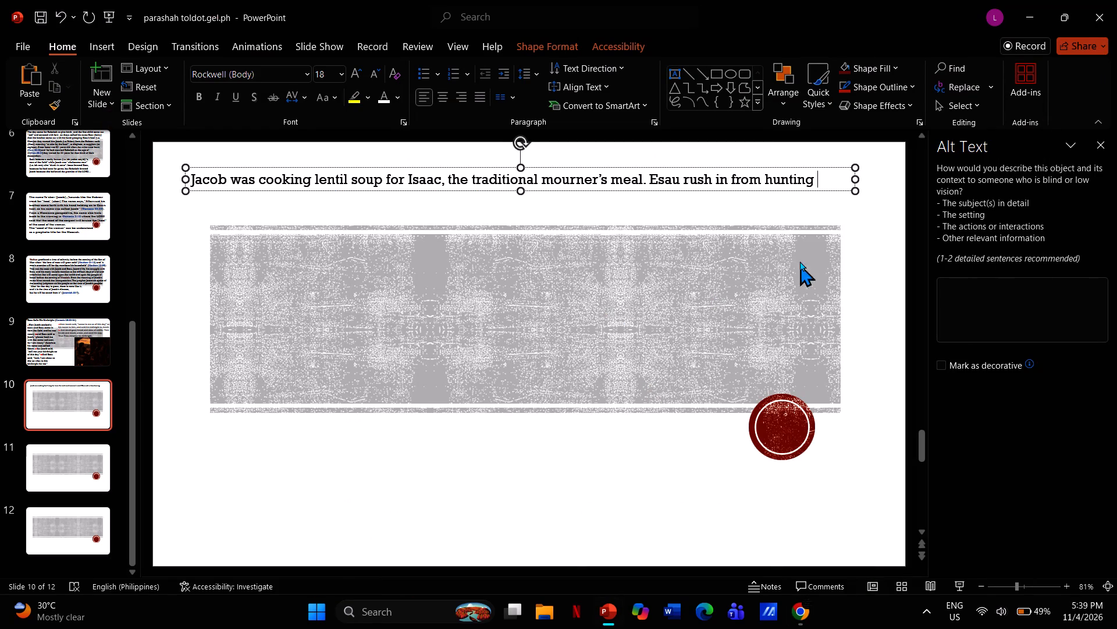
left_click(764, 182)
key("a")
key("space")
left_click(792, 618)
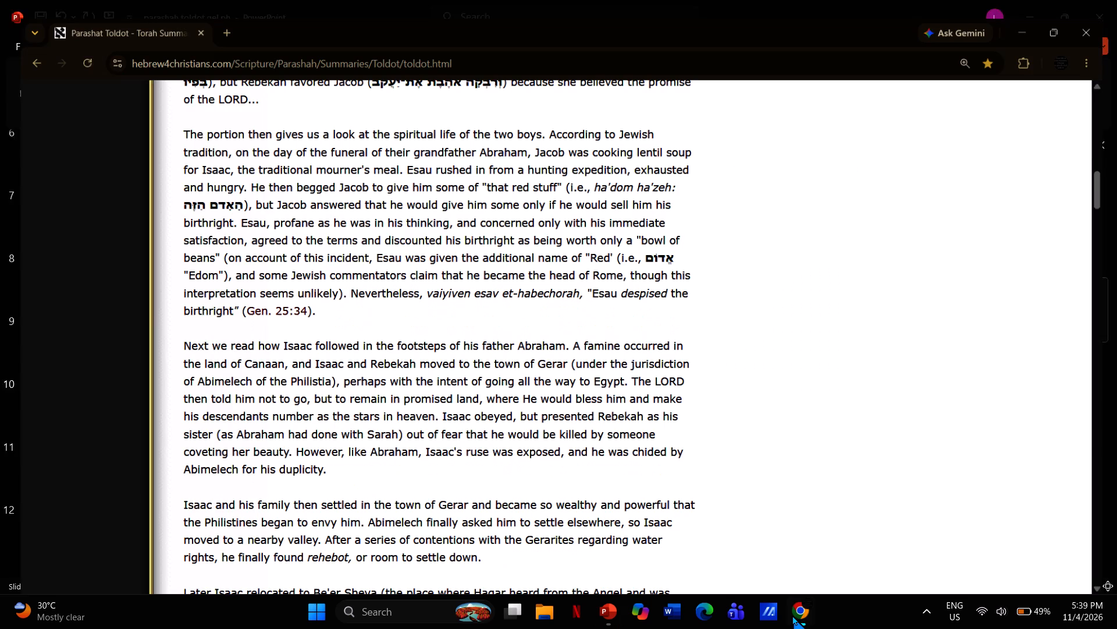
left_click(793, 607)
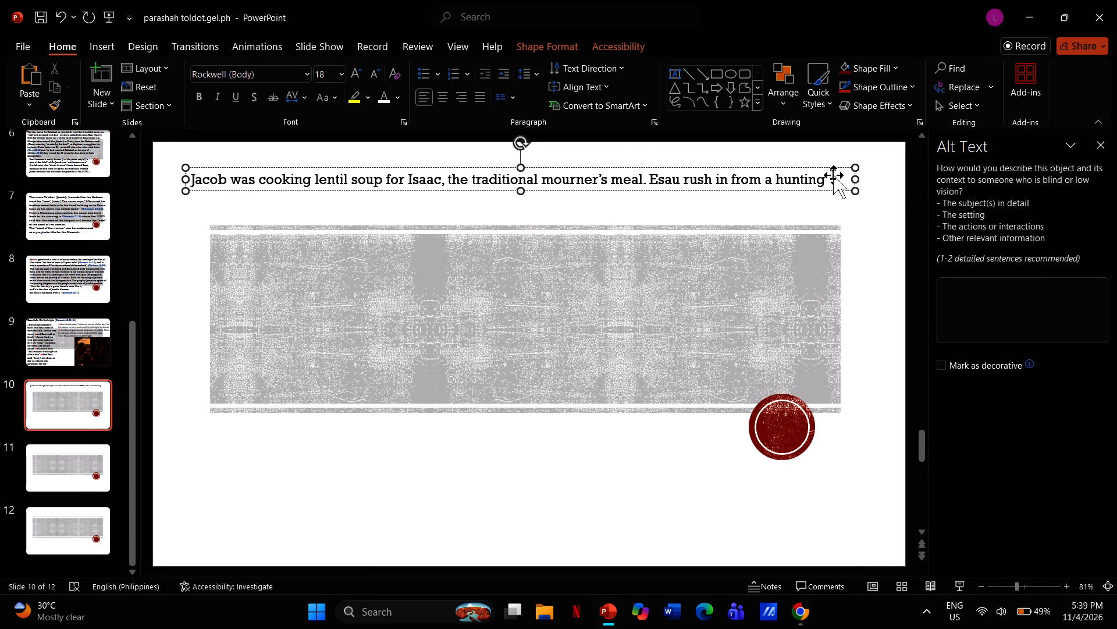
left_click(823, 183)
key("space")
type("ex[")
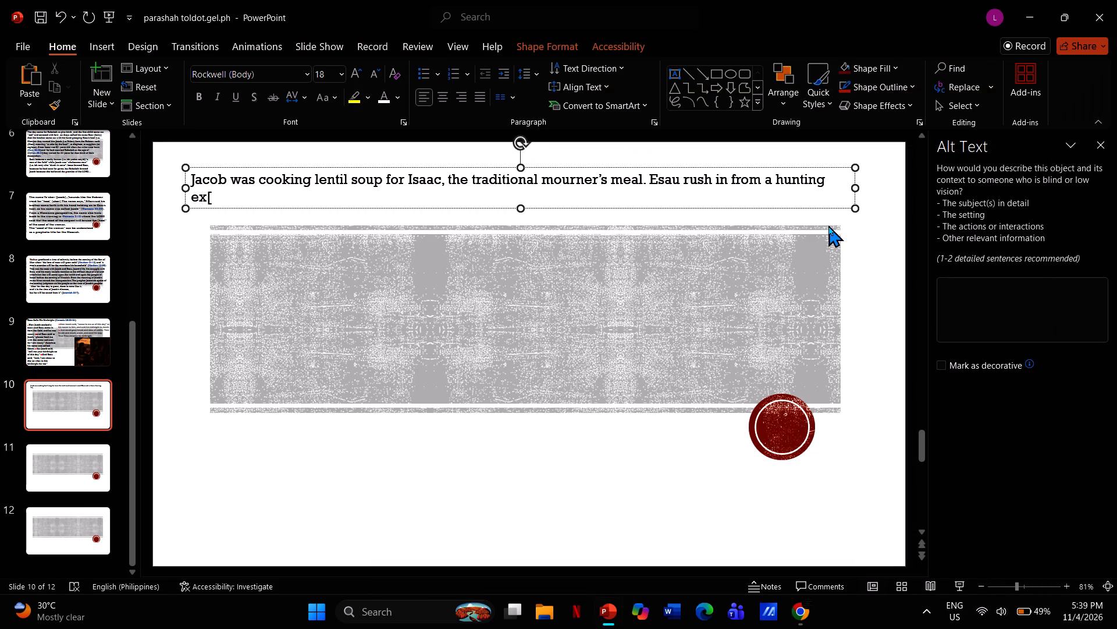
key("BackSpace")
type("pedition")
key("period")
key("space")
Check the web page in Chrome and add ", exhausted and hungry." after "expedition" on slide 10.
left_click(797, 609)
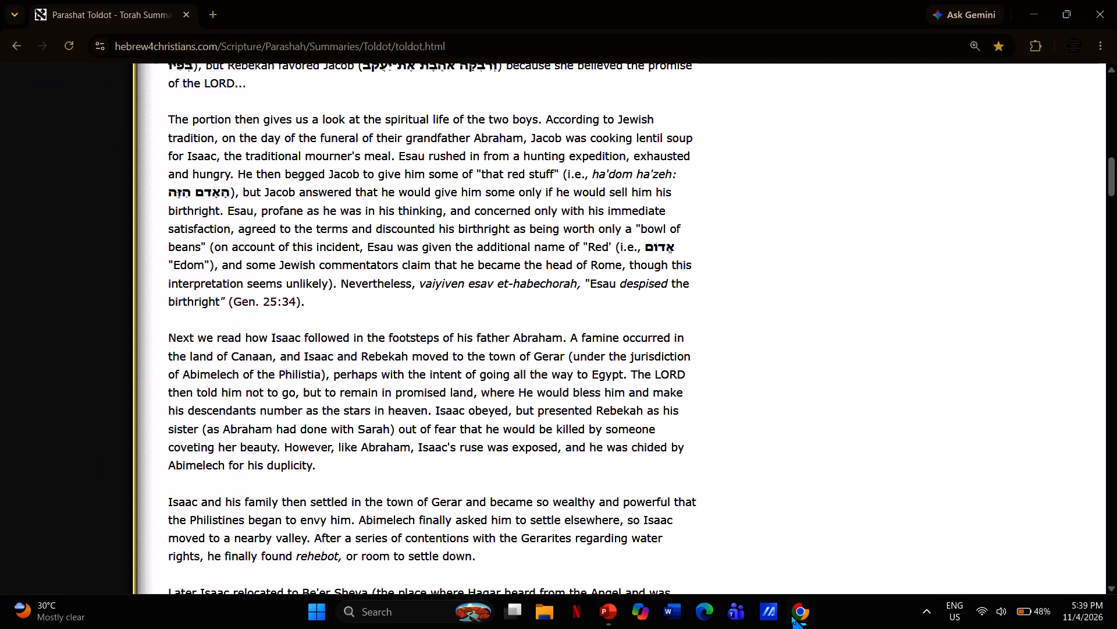
left_click(791, 614)
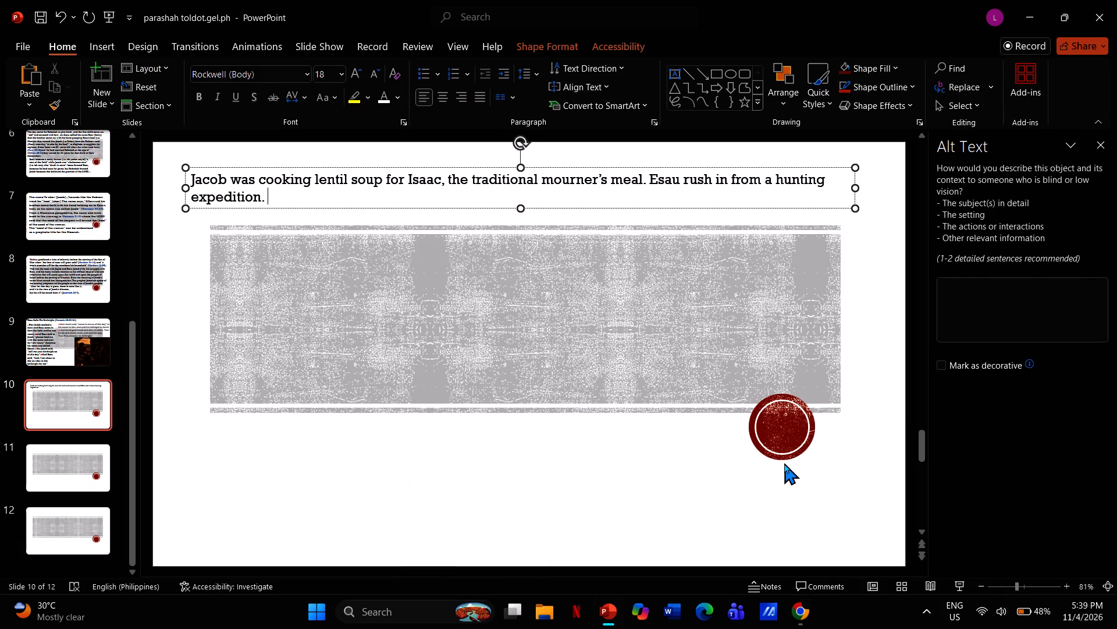
key("BackSpace")
type(", exhausted and hungry")
key("period")
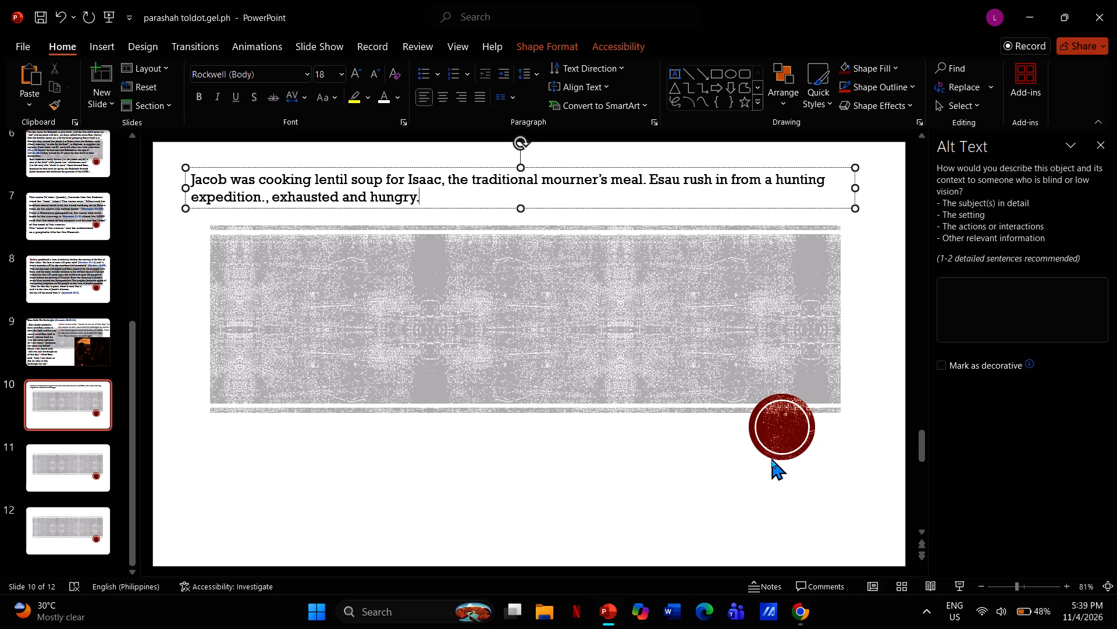
key("space")
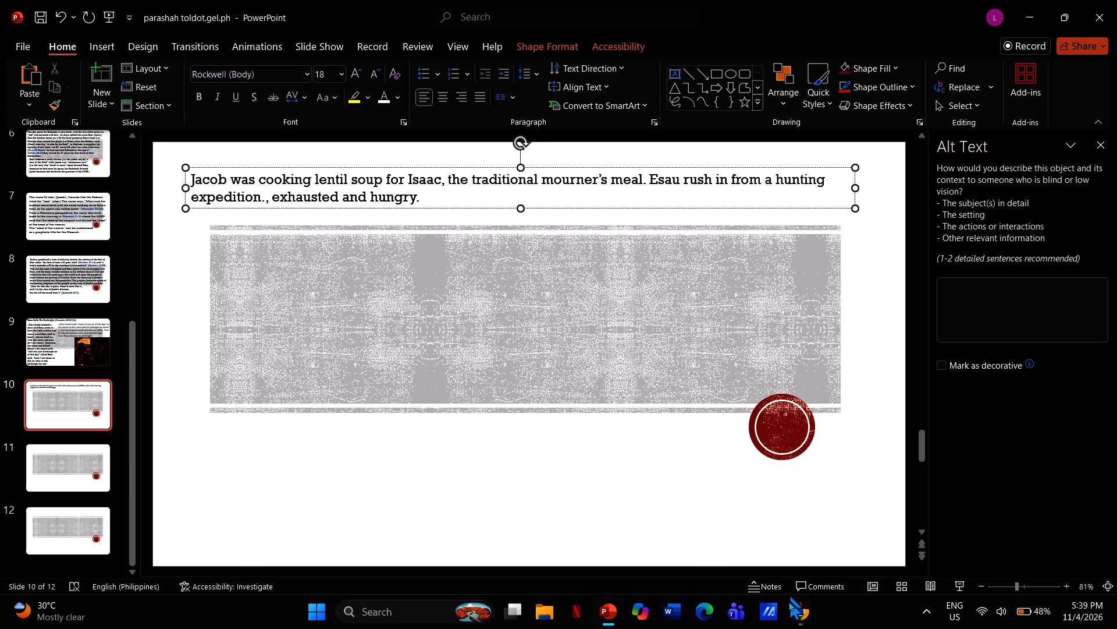
Start the next sentence on slide 10 with "He then begged Jacob", following the source page in Chrome.
left_click(795, 609)
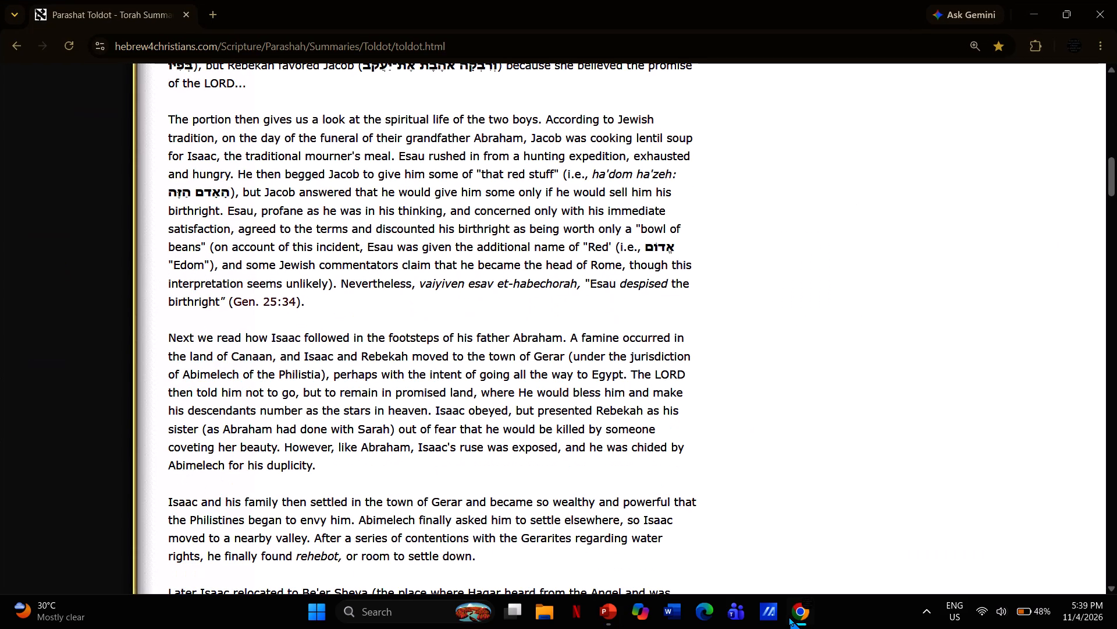
left_click(789, 616)
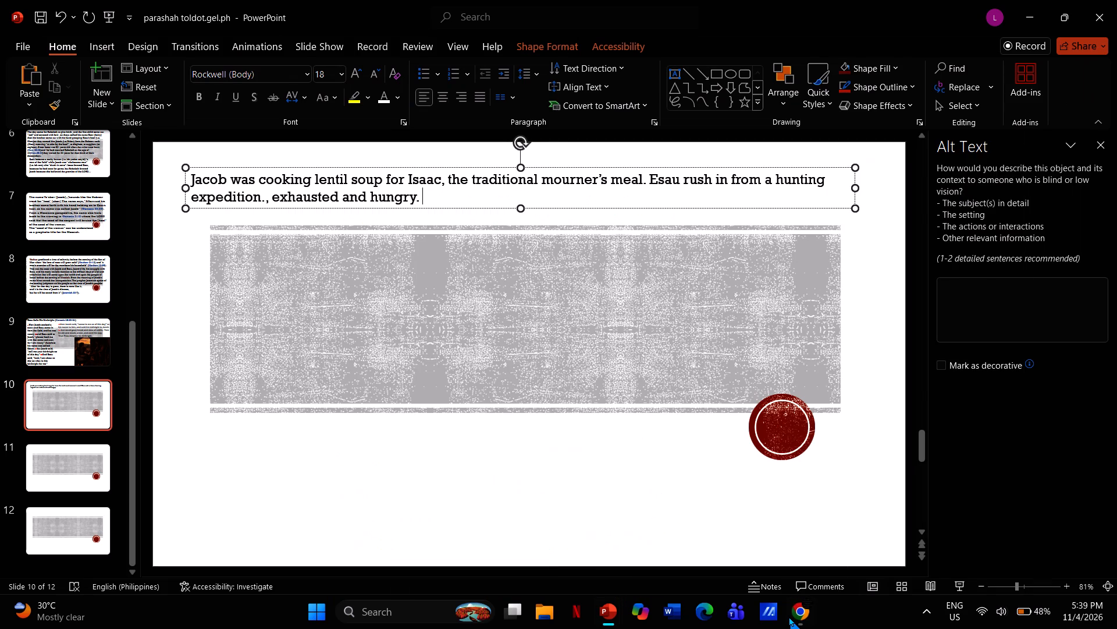
type("he then begged")
key("space")
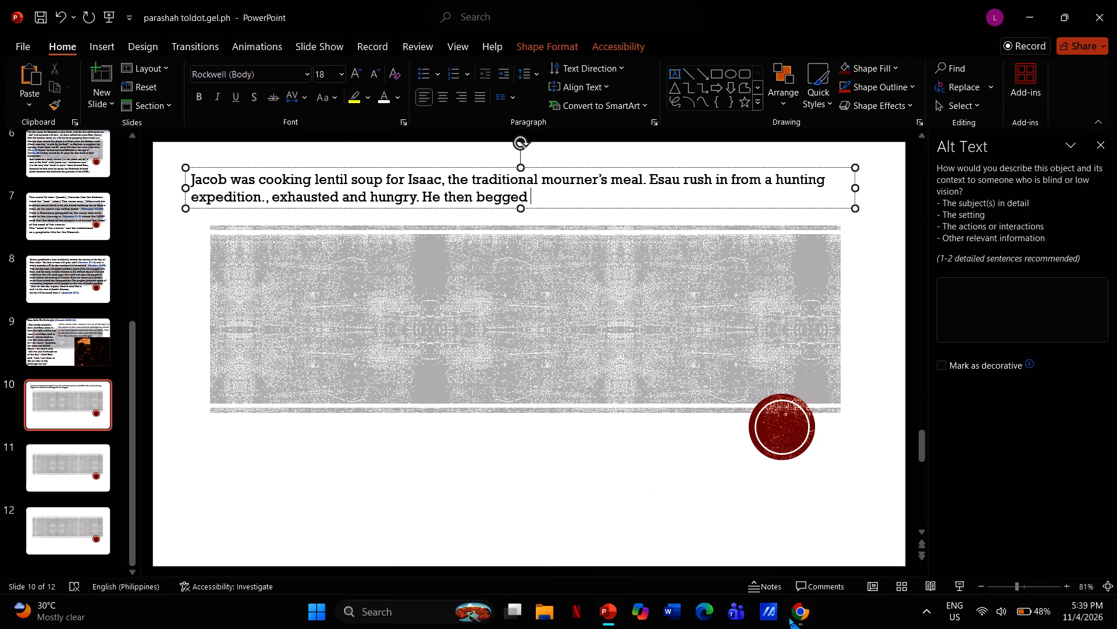
left_click(789, 616)
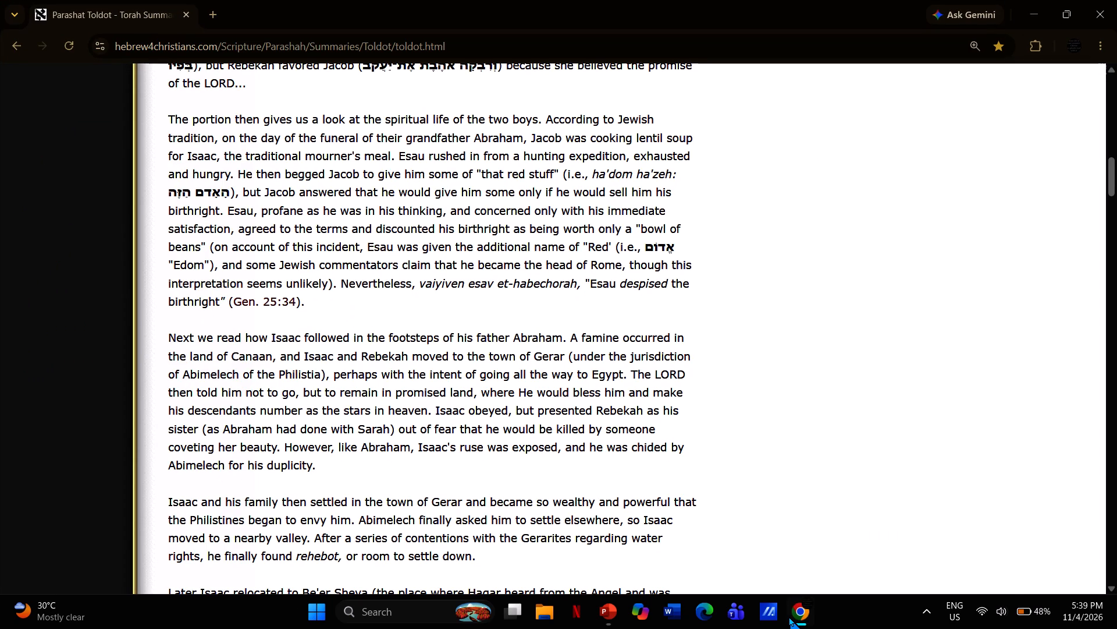
left_click(789, 616)
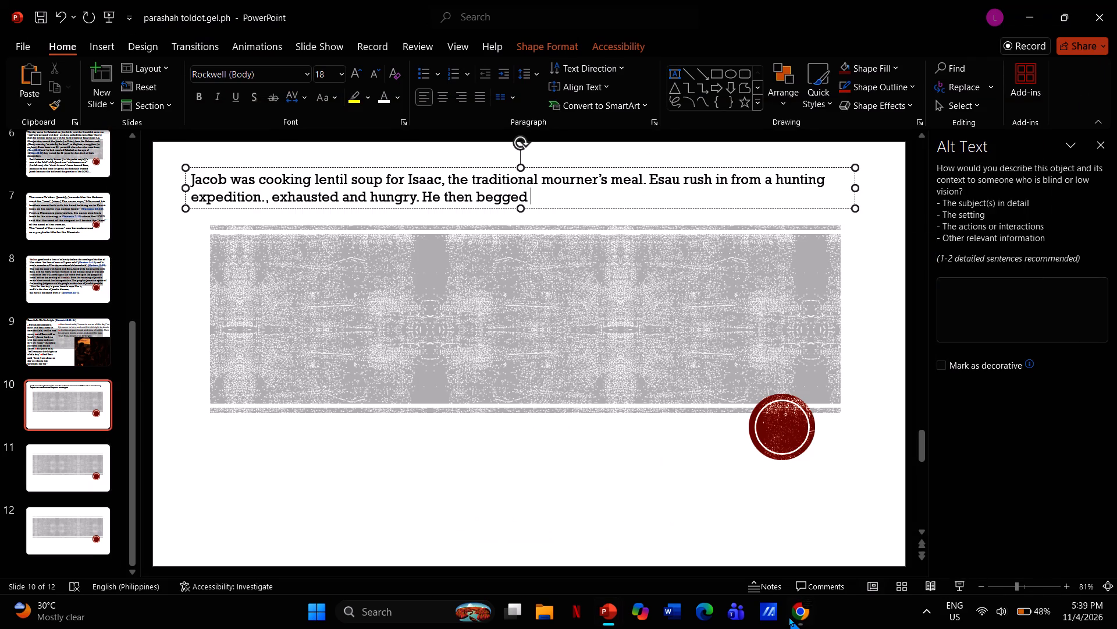
type("Jacob")
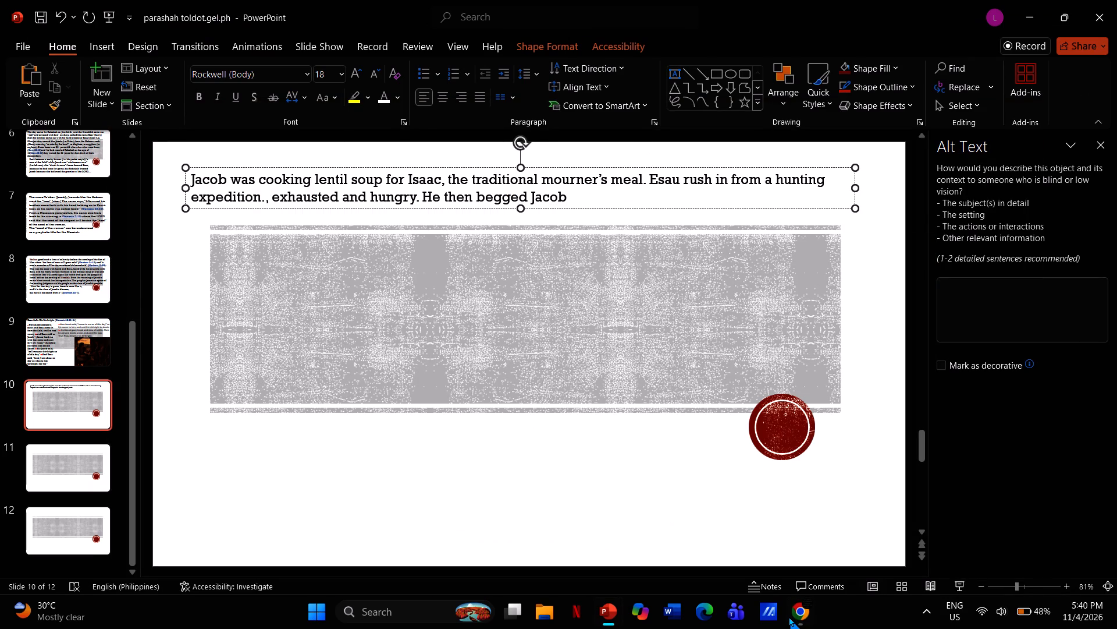
Consult the source page in Chrome and continue slide 10's sentence after "Jacob" with "to give him some".
left_click(789, 616)
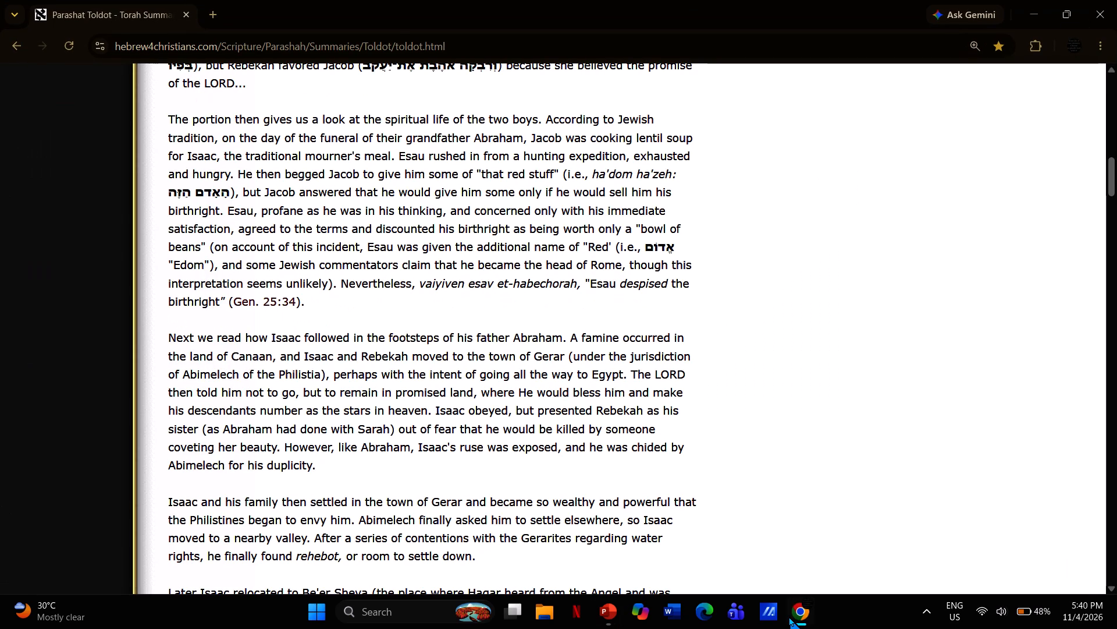
left_click(789, 616)
type("to give")
key("space")
type("himsome")
key("space")
key("BackSpace")
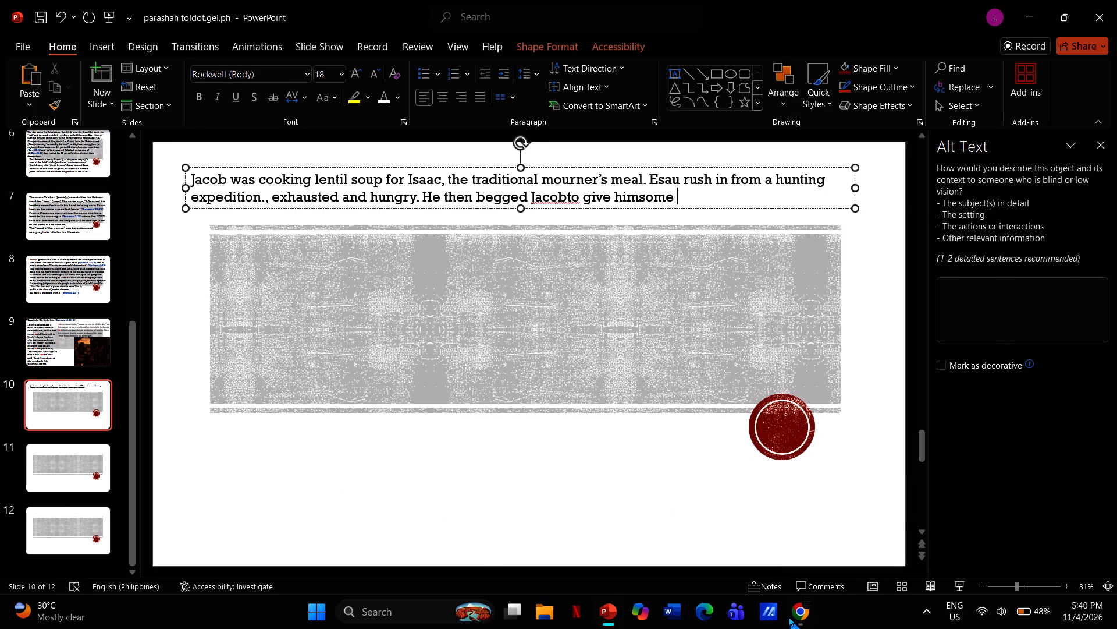
key("BackSpace")
key("BackSpace")
key("BackSpace")
key("BackSpace")
key("space")
type("somre")
key("space")
key("BackSpace")
key("BackSpace")
key("BackSpace")
type("e")
key("space")
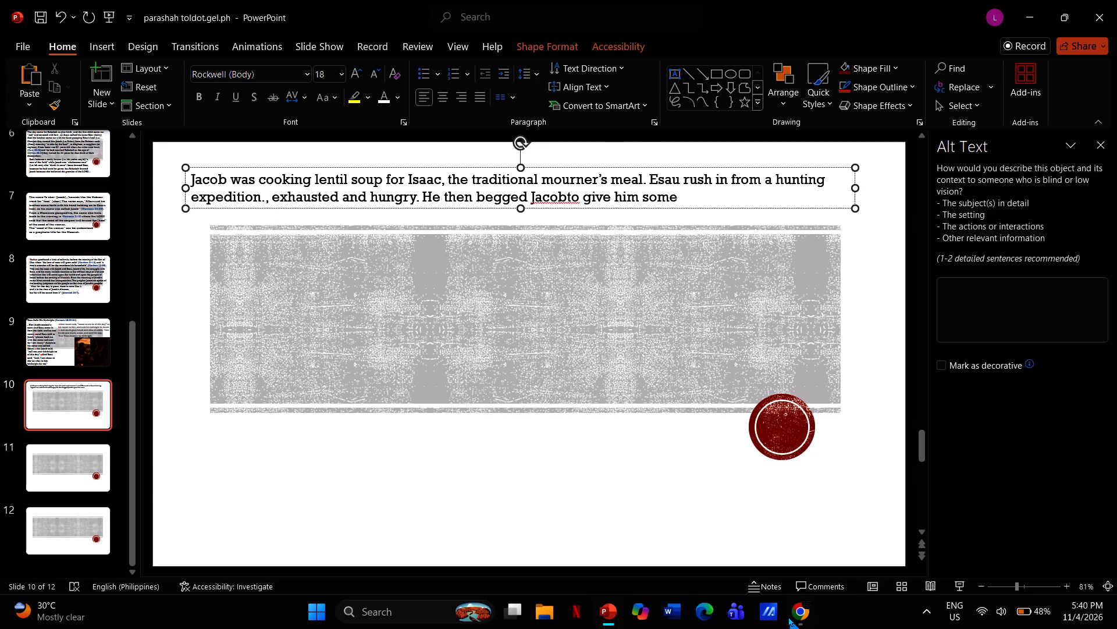
Consult the source page in Chrome and continue slide 10's sentence after "some" with "of that red stuff" and a closing quotation mark.
left_click(788, 616)
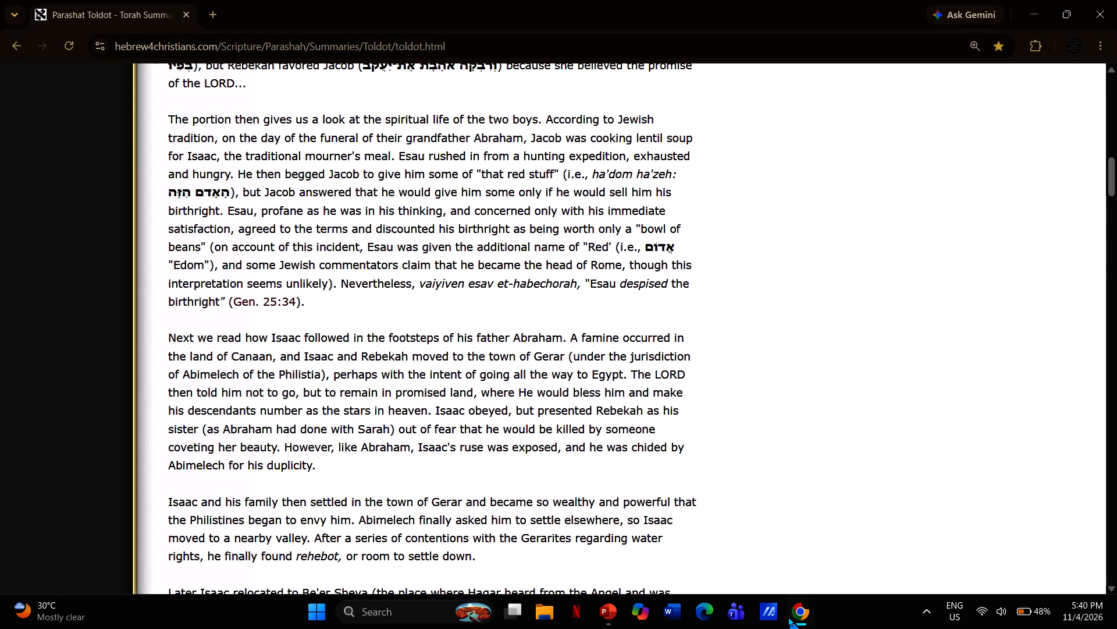
left_click(788, 616)
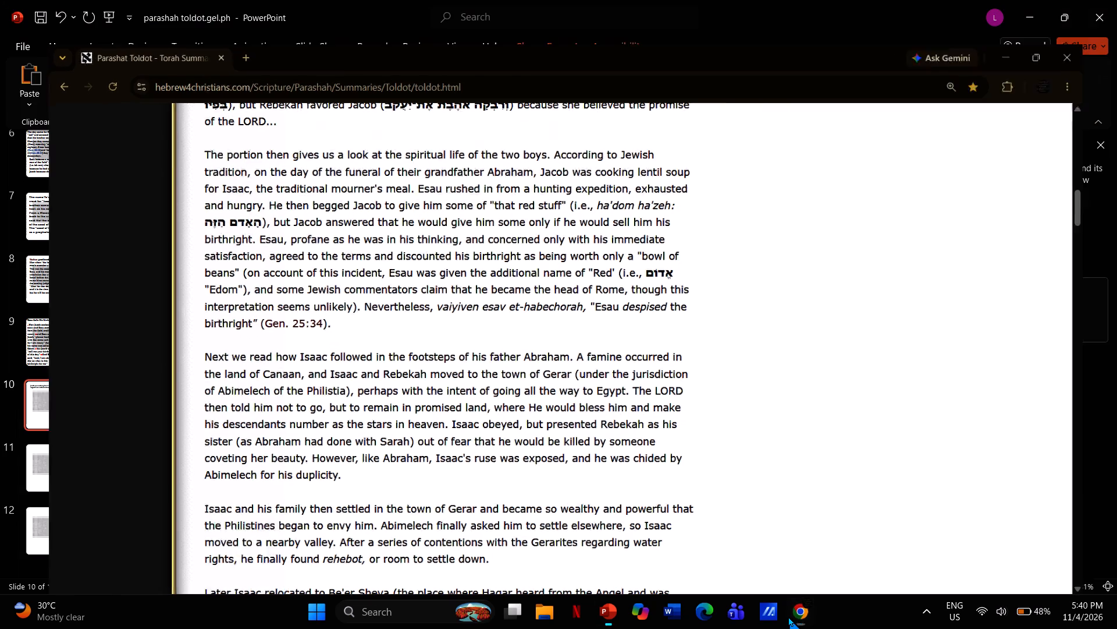
type("of")
key("space")
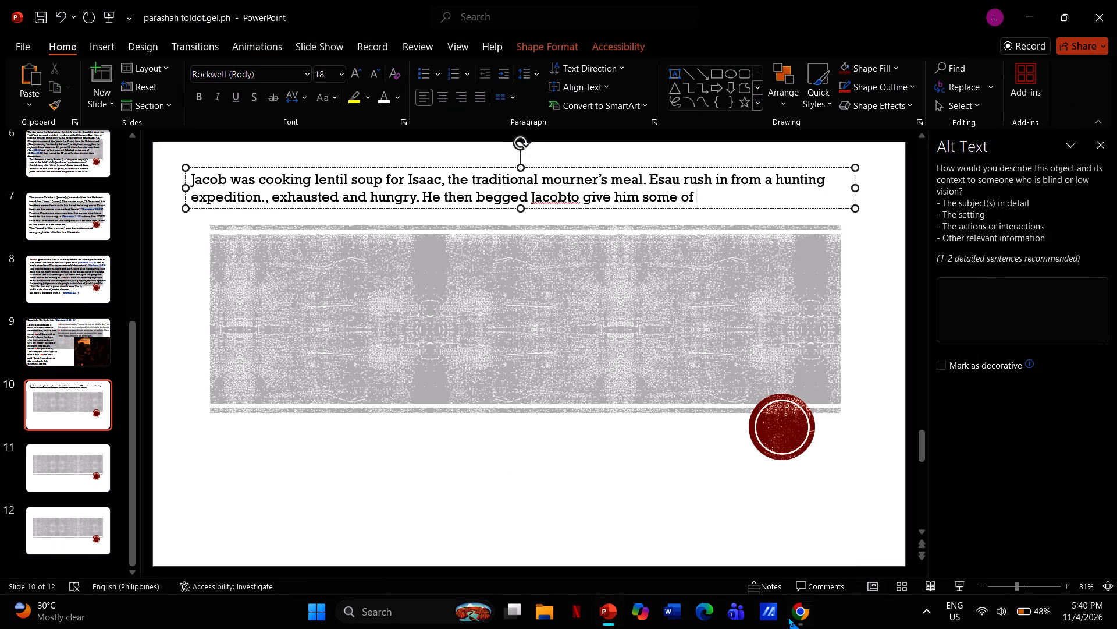
type("that")
key("space")
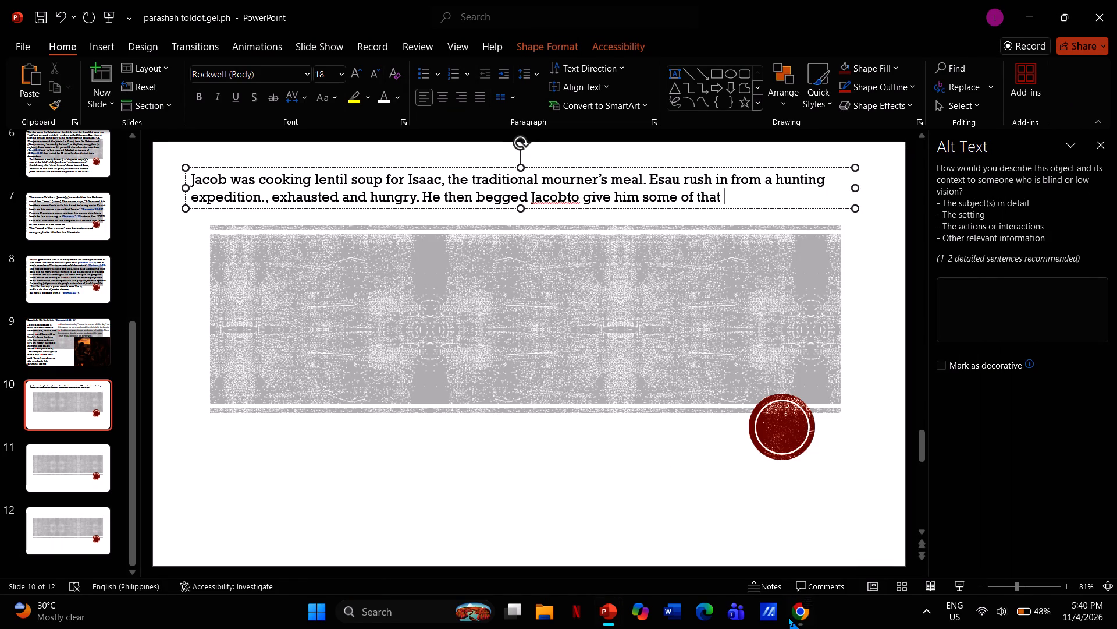
left_click(788, 616)
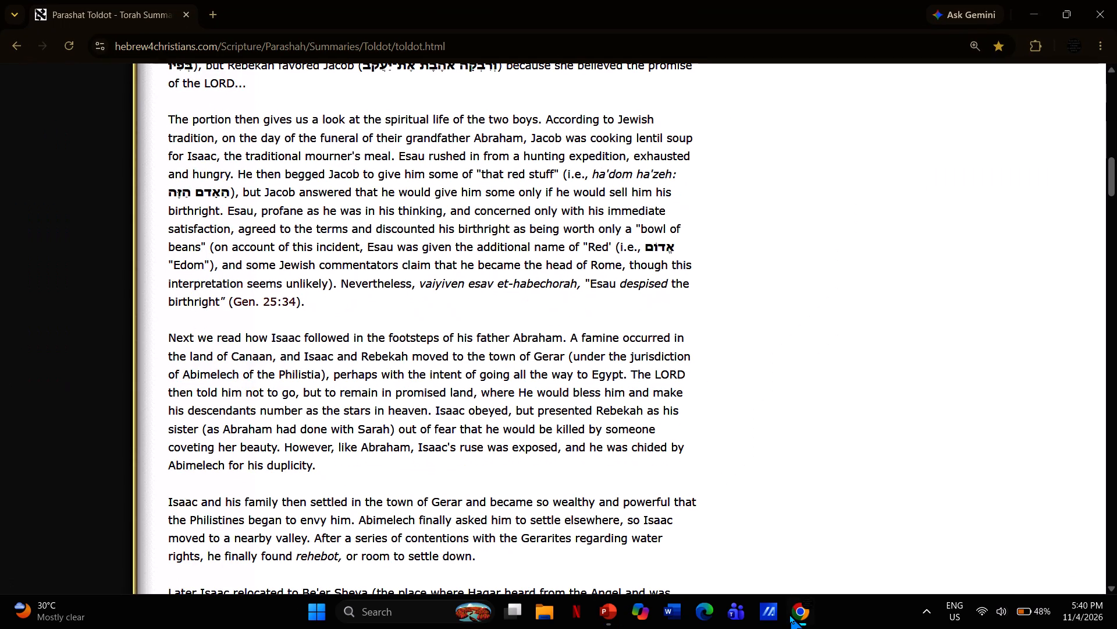
left_click(789, 613)
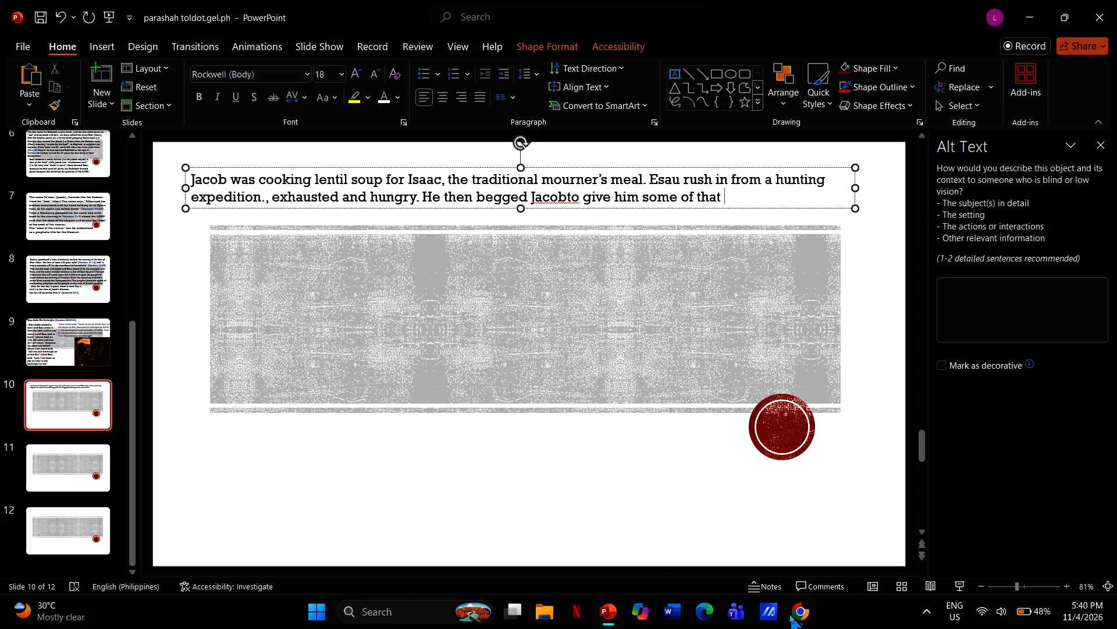
type("red stuff\"")
Insert an opening quotation mark before "that red stuff" in slide 10's text.
key("Left")
key("Left")
key("Left")
key("Left")
key("Left")
key("Left")
key("Left")
key("Left")
key("Left")
key("Left")
key("Left")
key("Left")
key("Left")
key("Left")
key("Left")
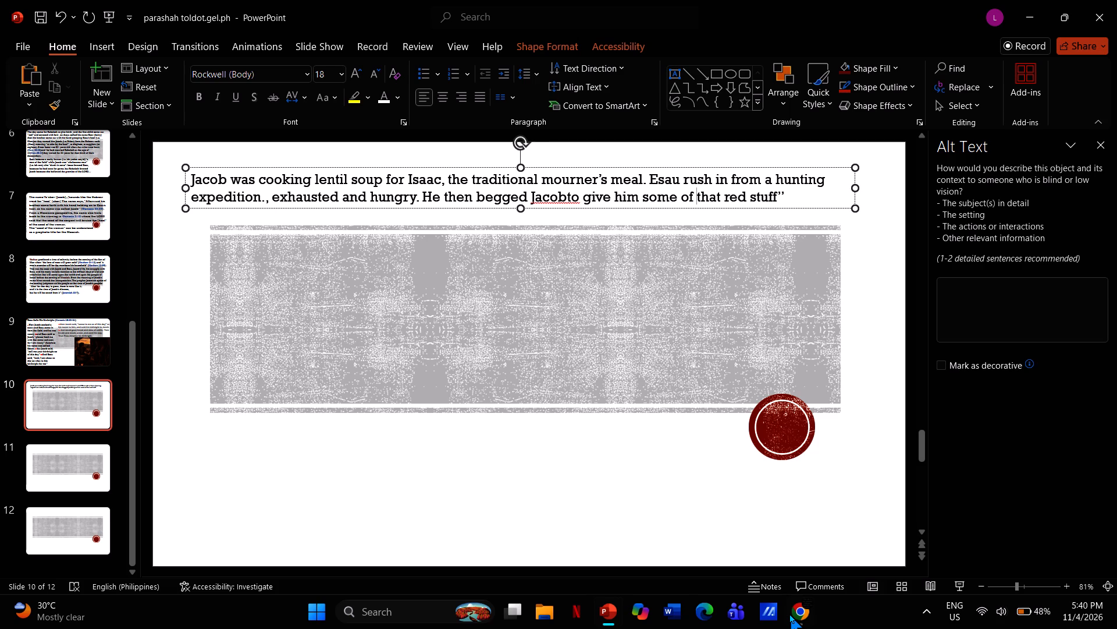
key("shift+colon")
key("BackSpace")
key("shift+quotedbl")
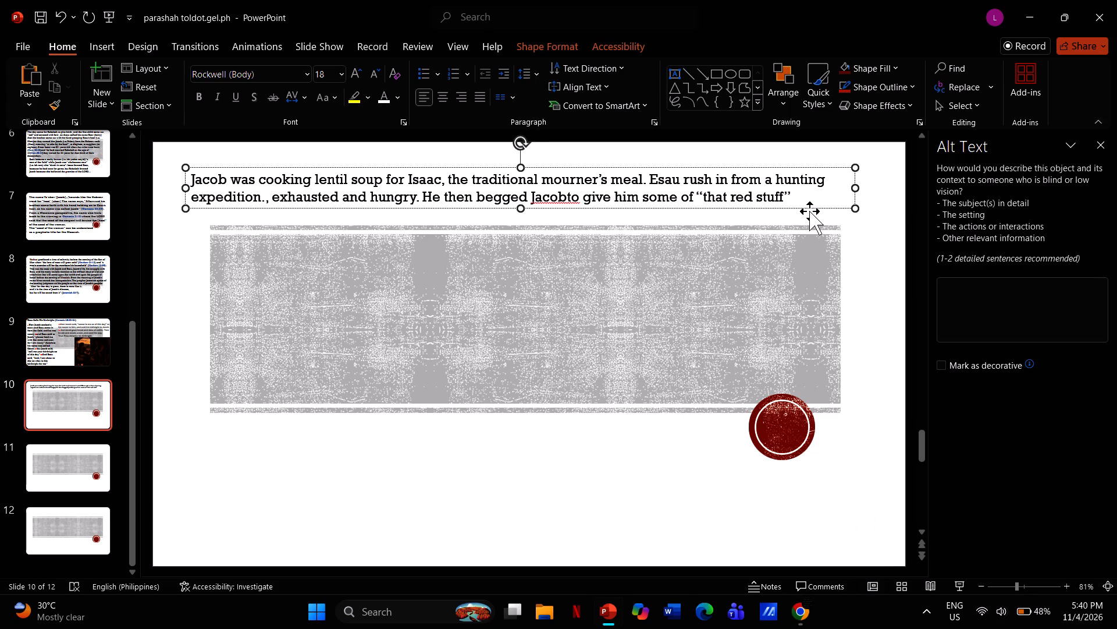
Check the source page in Chrome and add "(i.e. ha adom" after the quoted "that red stuff" on slide 10.
left_click(789, 196)
key("space")
left_click(800, 609)
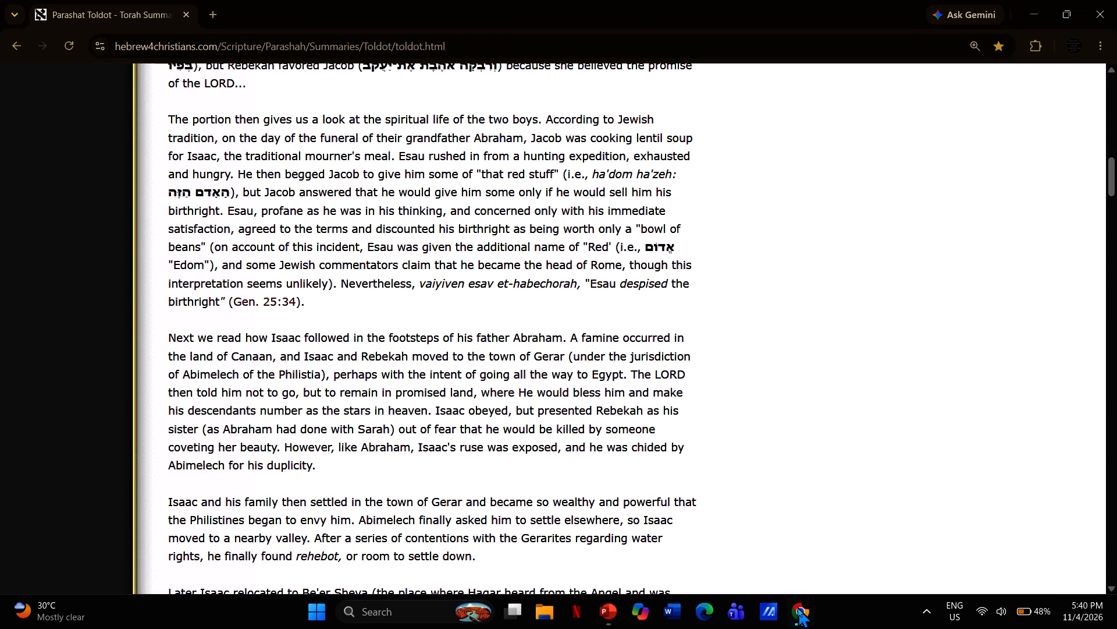
left_click(798, 607)
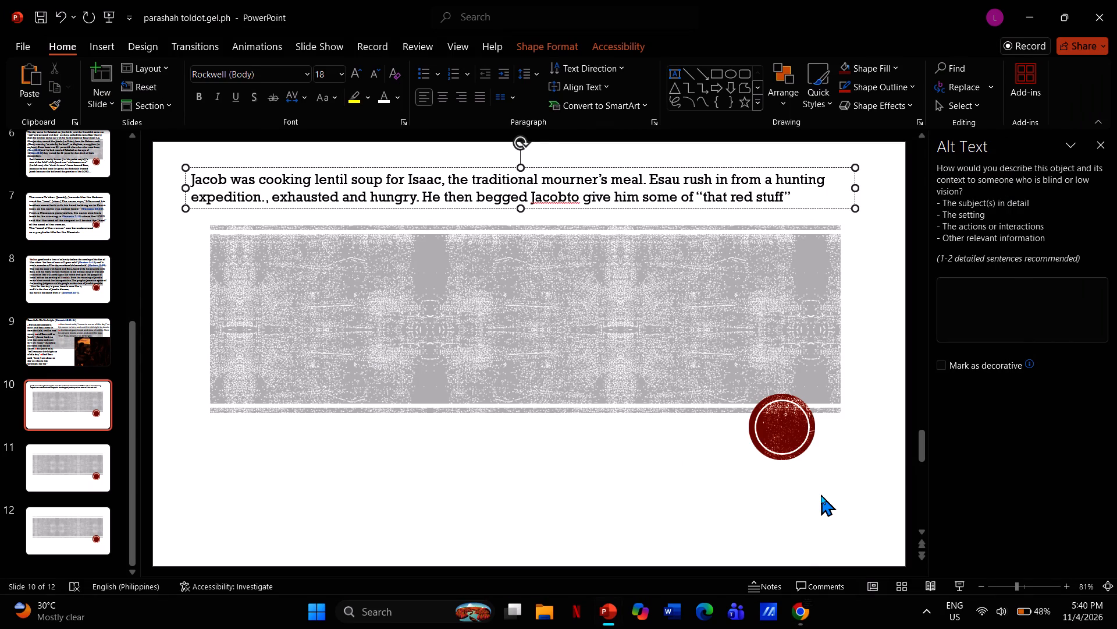
type("(i.e.")
key("space")
type("ha adom")
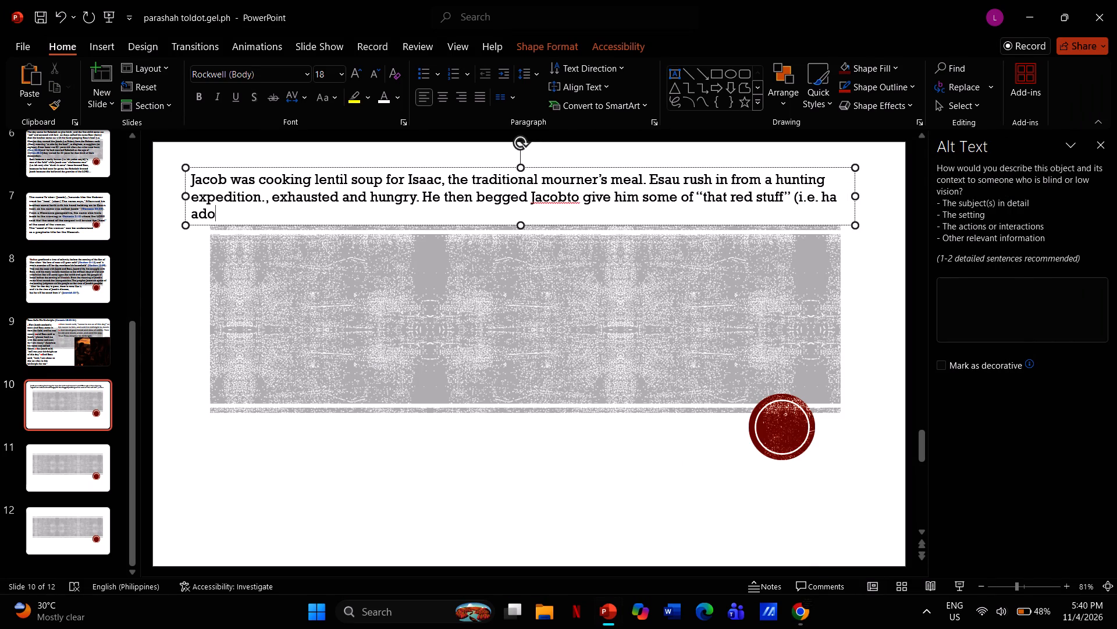
key("space")
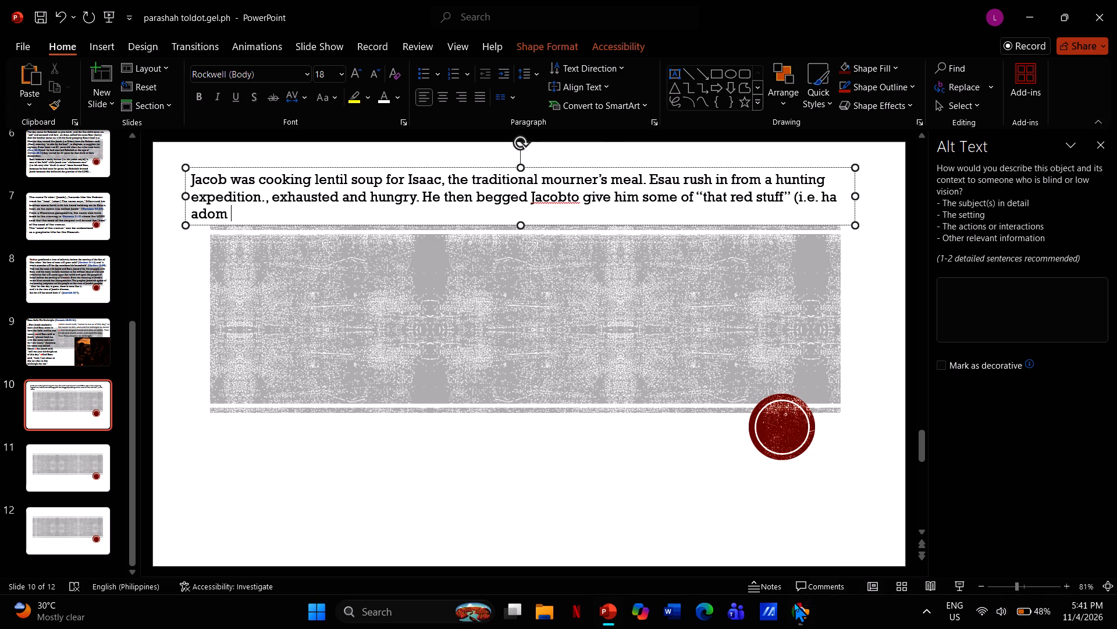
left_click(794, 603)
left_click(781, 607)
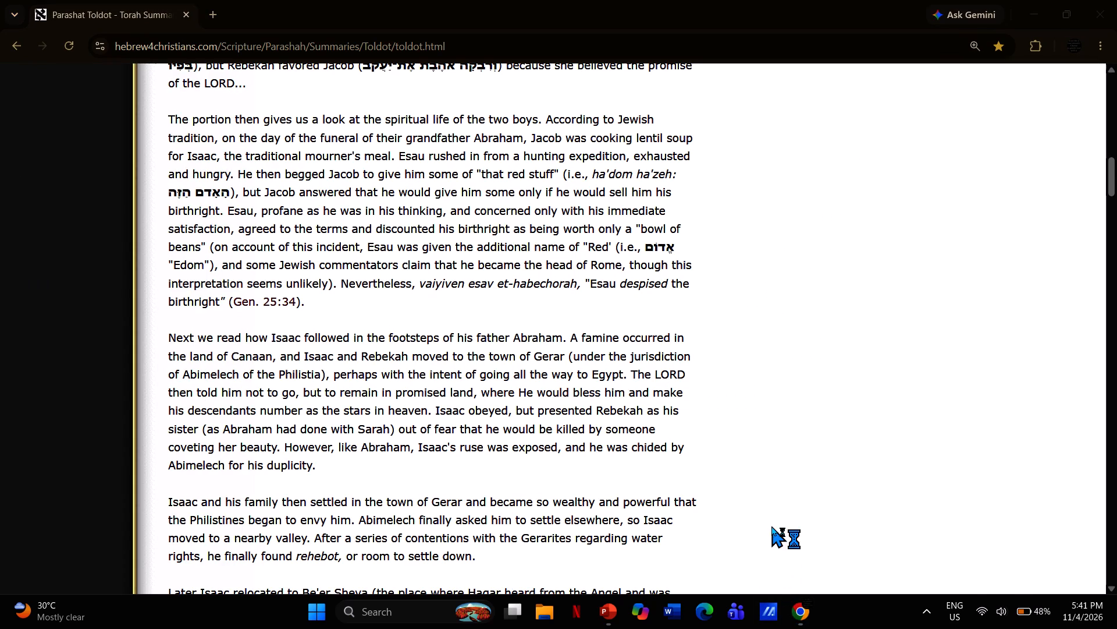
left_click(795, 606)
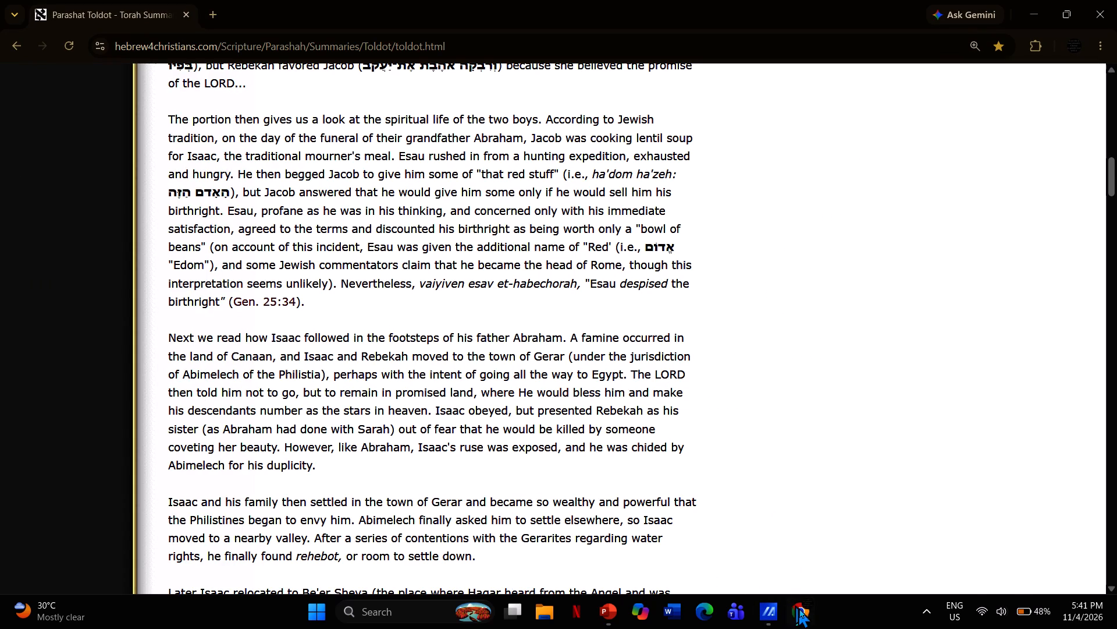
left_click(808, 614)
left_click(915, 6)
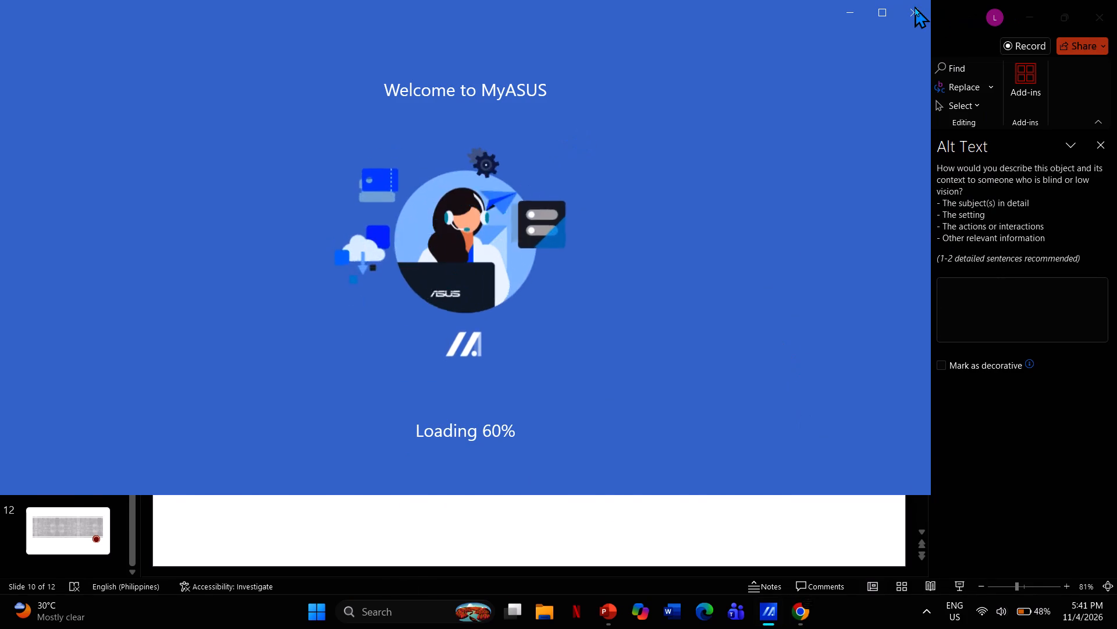
Add an apostrophe to "ha" before "adom" in slide 10's parenthetical so it reads "ha' adom".
left_click(839, 197)
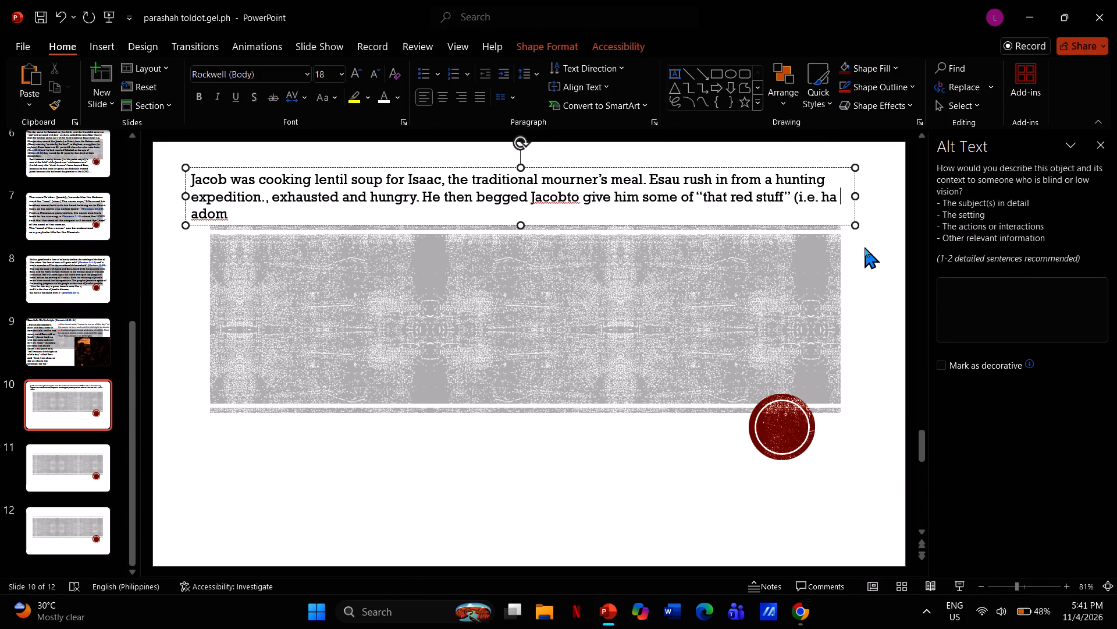
key("BackSpace")
key("apostrophe")
key("BackSpace")
type("a'")
Consult the source page in Chrome and complete the parenthetical after "adom" on slide 10 with "ha'zeh)".
left_click(244, 215)
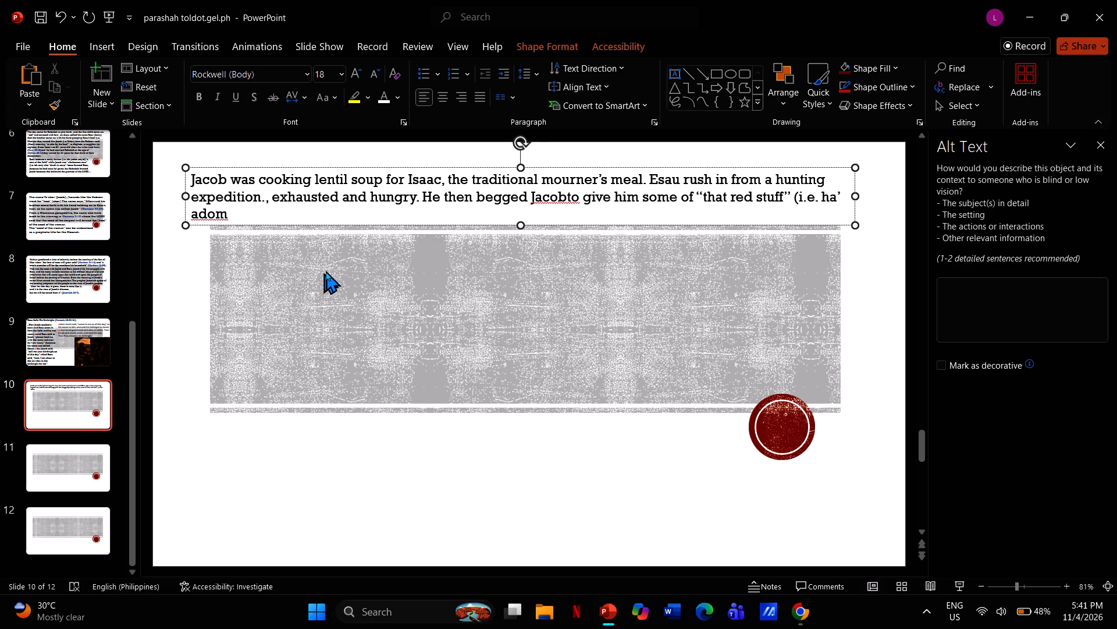
key("BackSpace")
key("BackSpace")
key("BackSpace")
key("space")
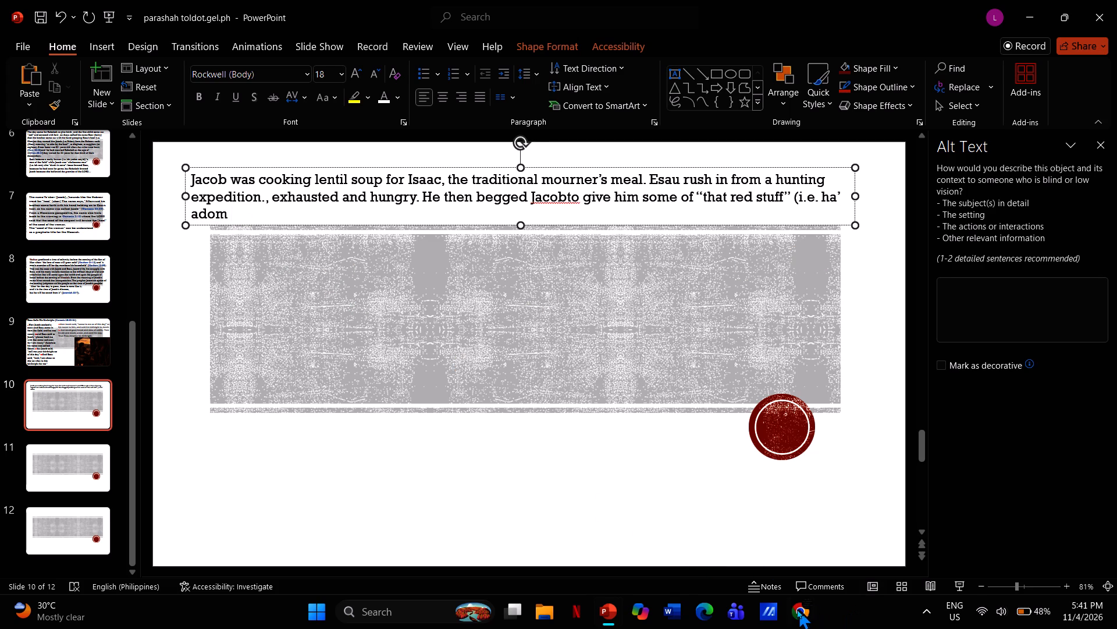
left_click(796, 609)
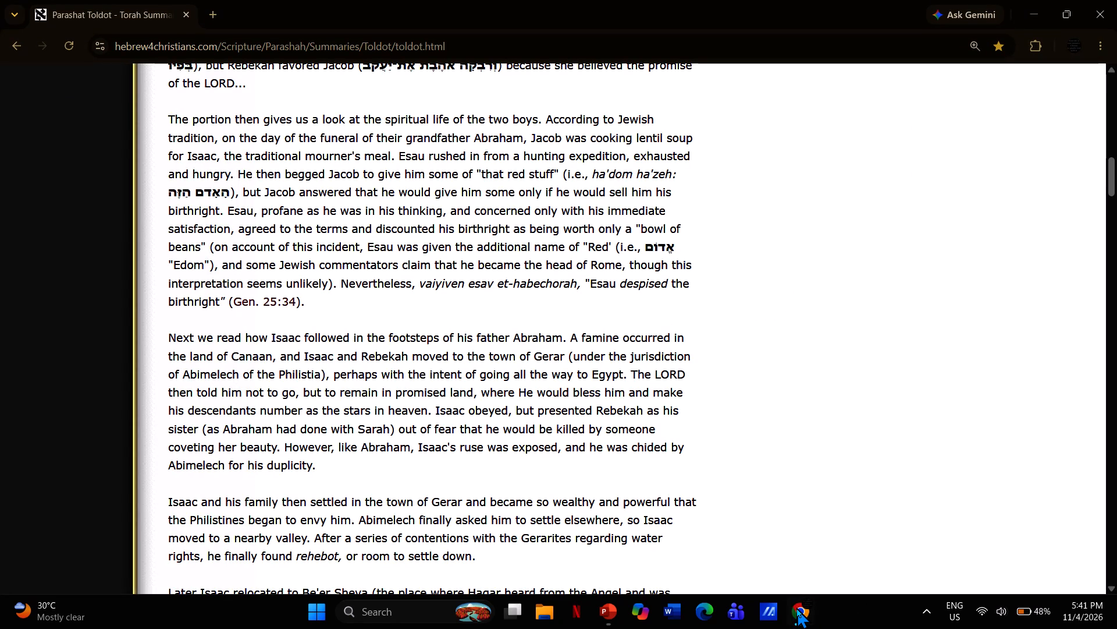
left_click(796, 607)
type("ha'")
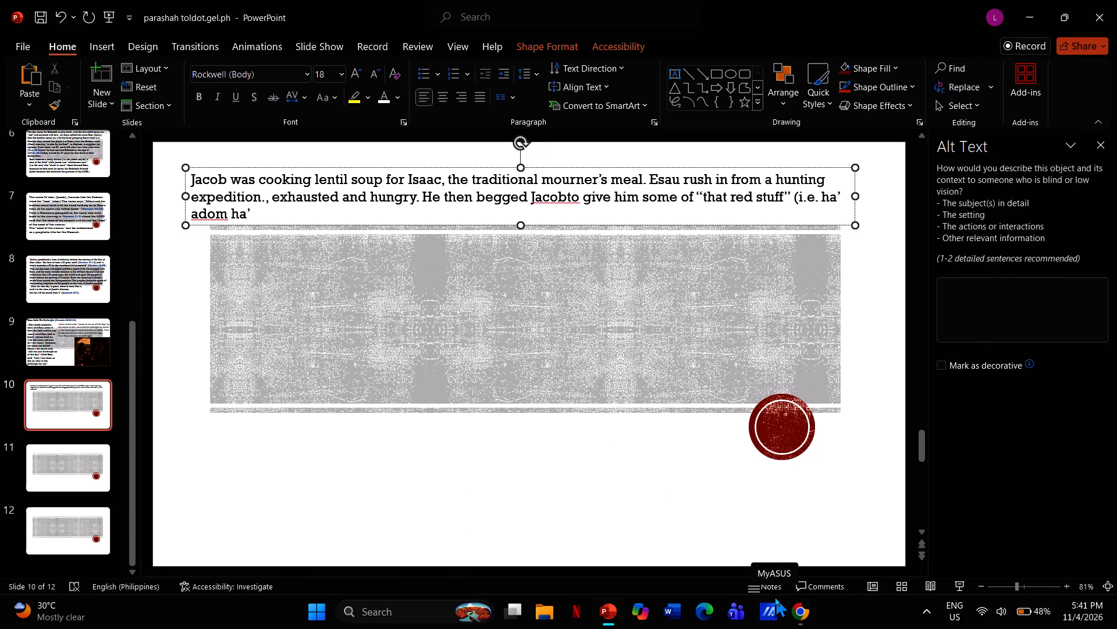
type("zeh")
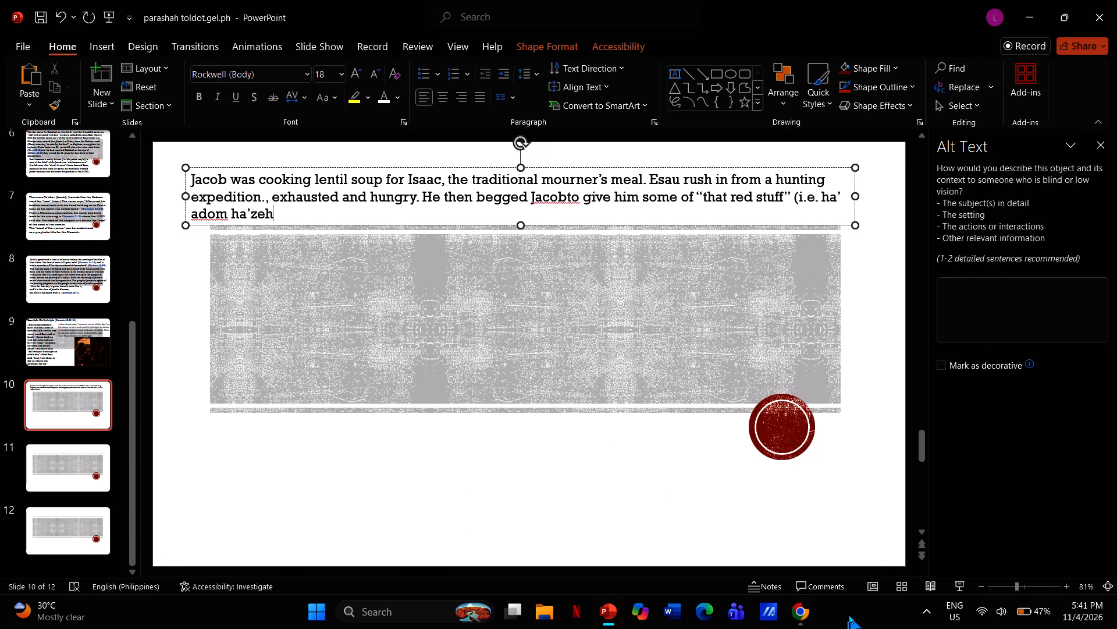
left_click(793, 617)
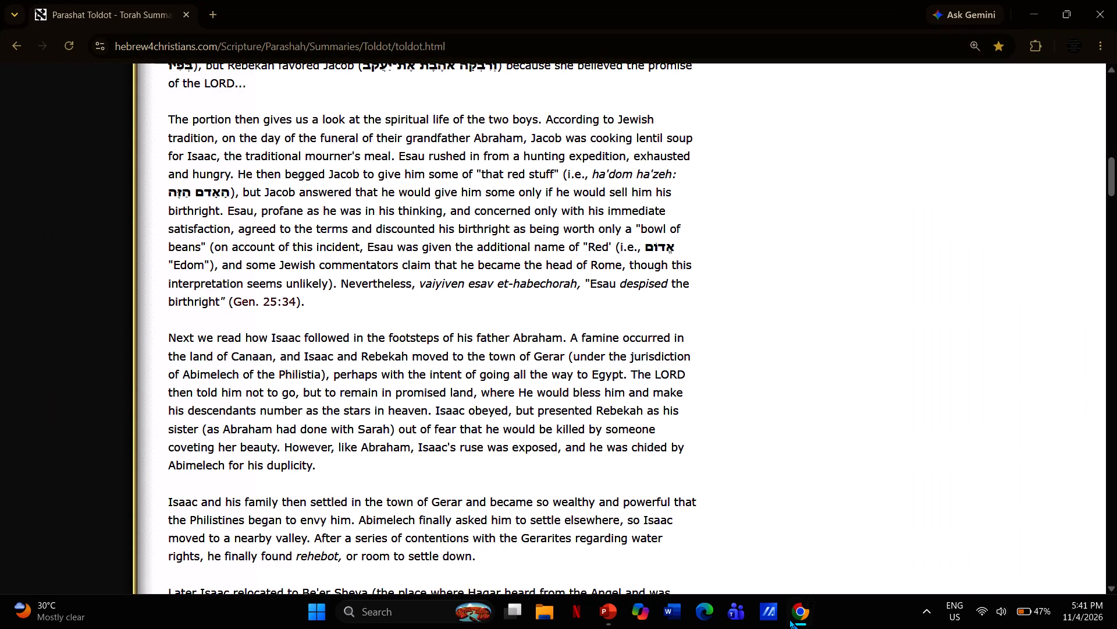
left_click(789, 619)
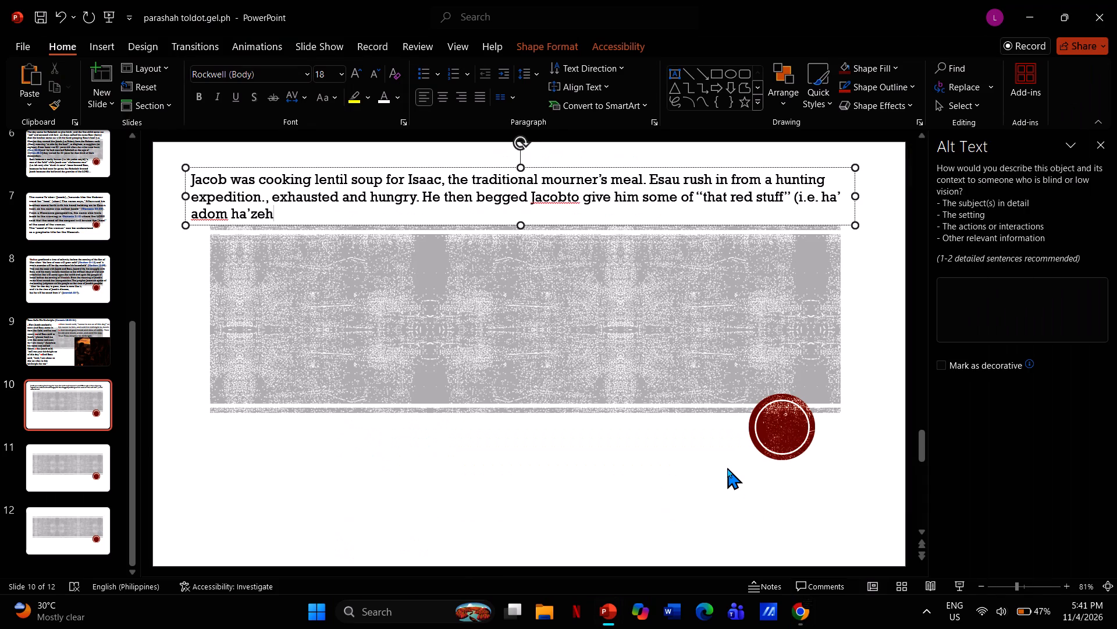
key("shift+parenright")
Continue slide 10's sentence after the parenthetical with ", but Jacob answer".
type(", but")
key("space")
type("Jacon")
key("BackSpace")
type("b an")
type("swre")
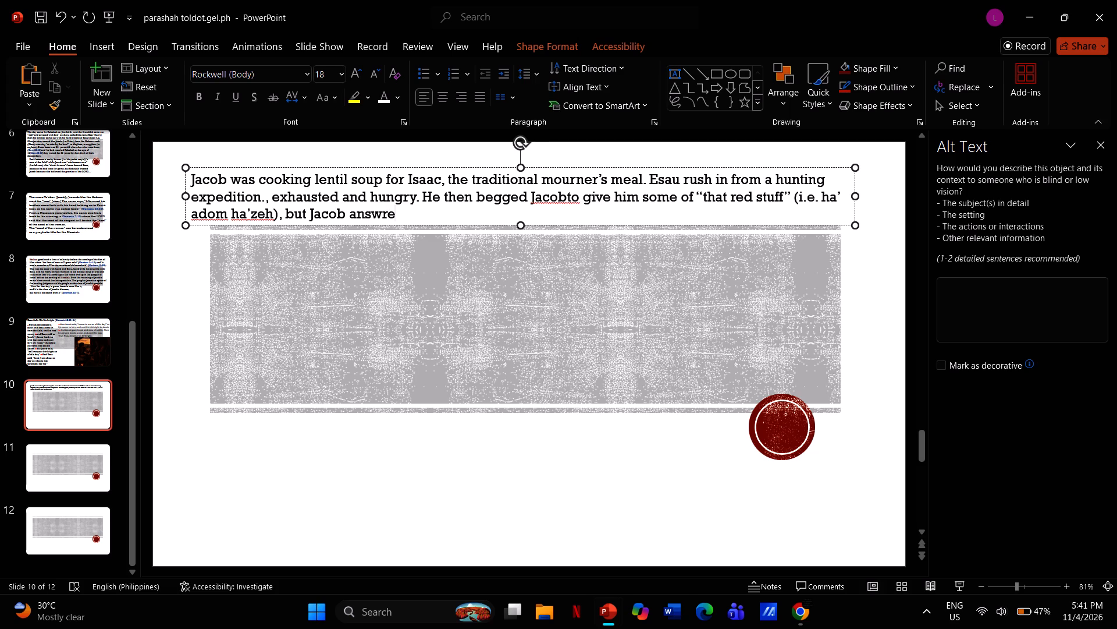
key("BackSpace")
key("BackSpace")
type("er")
key("BackSpace")
type("r")
key("space")
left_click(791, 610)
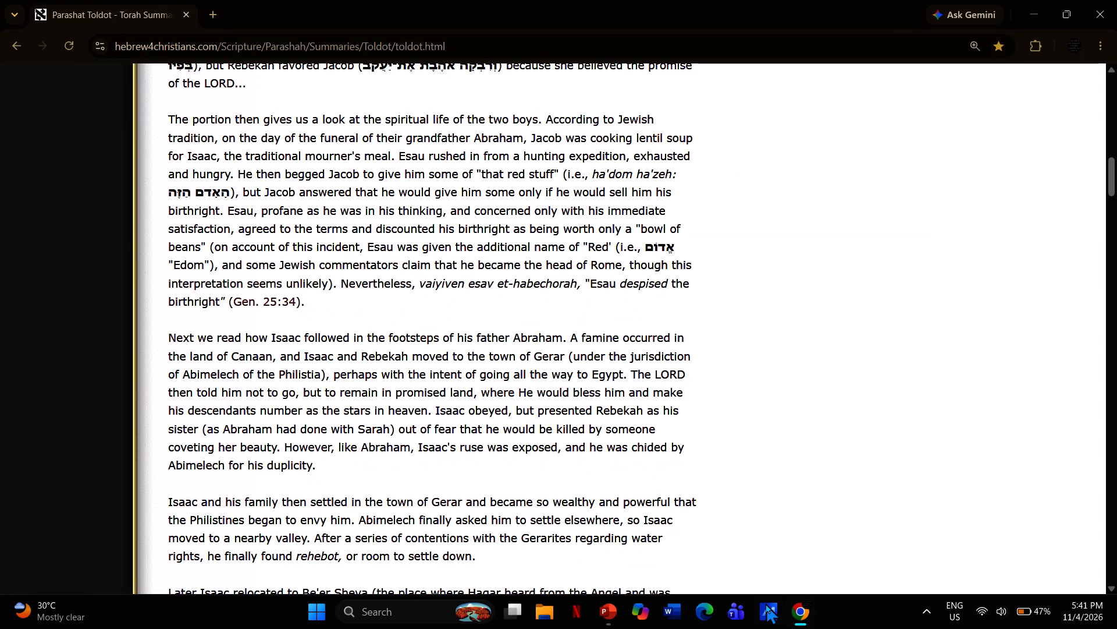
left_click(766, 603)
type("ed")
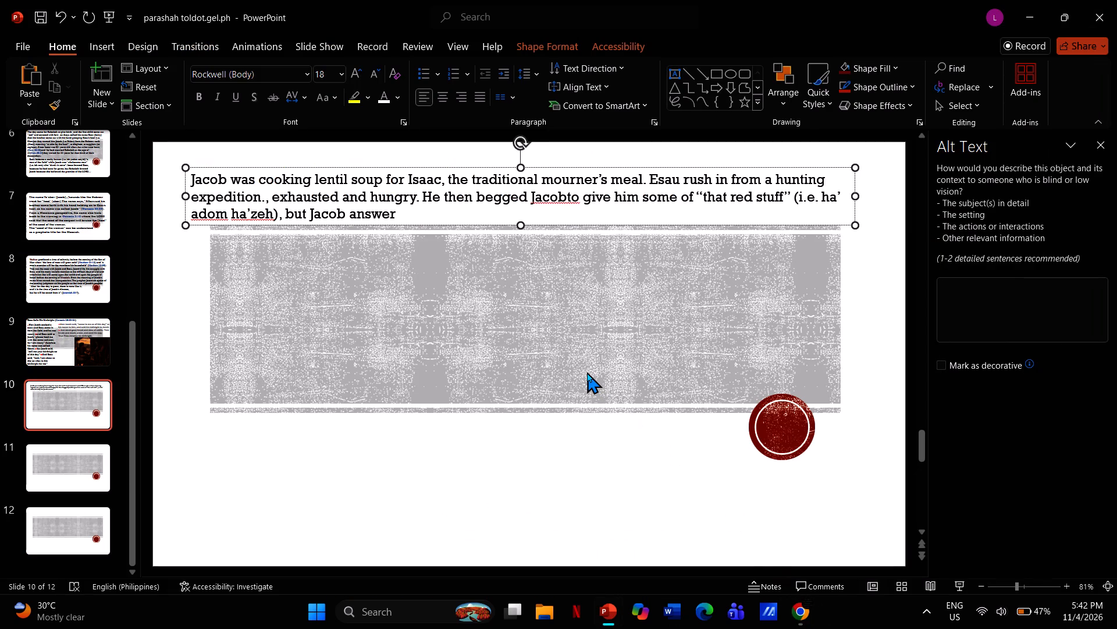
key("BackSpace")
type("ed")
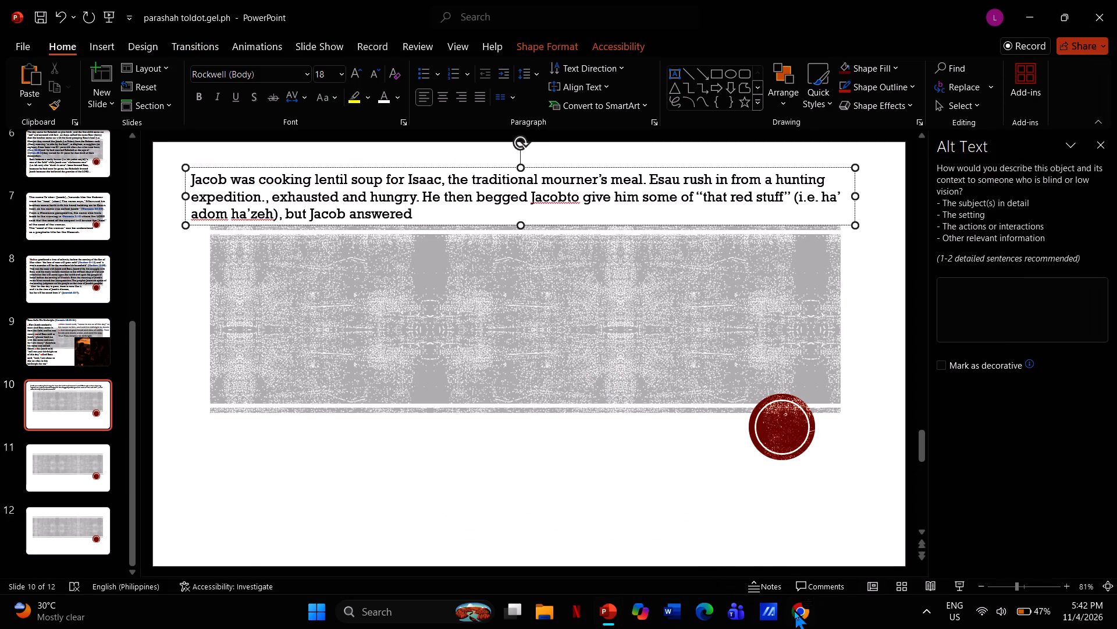
Consult the source page in Chrome and continue slide 10's sentence after "answered" with "that he would give him some only".
left_click(798, 612)
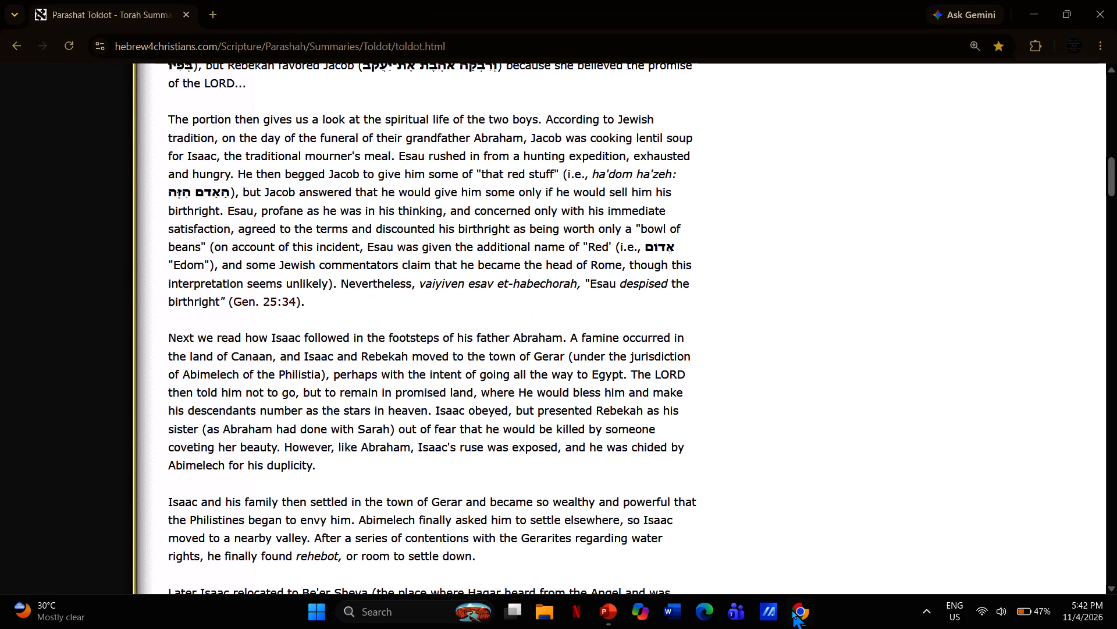
left_click(799, 612)
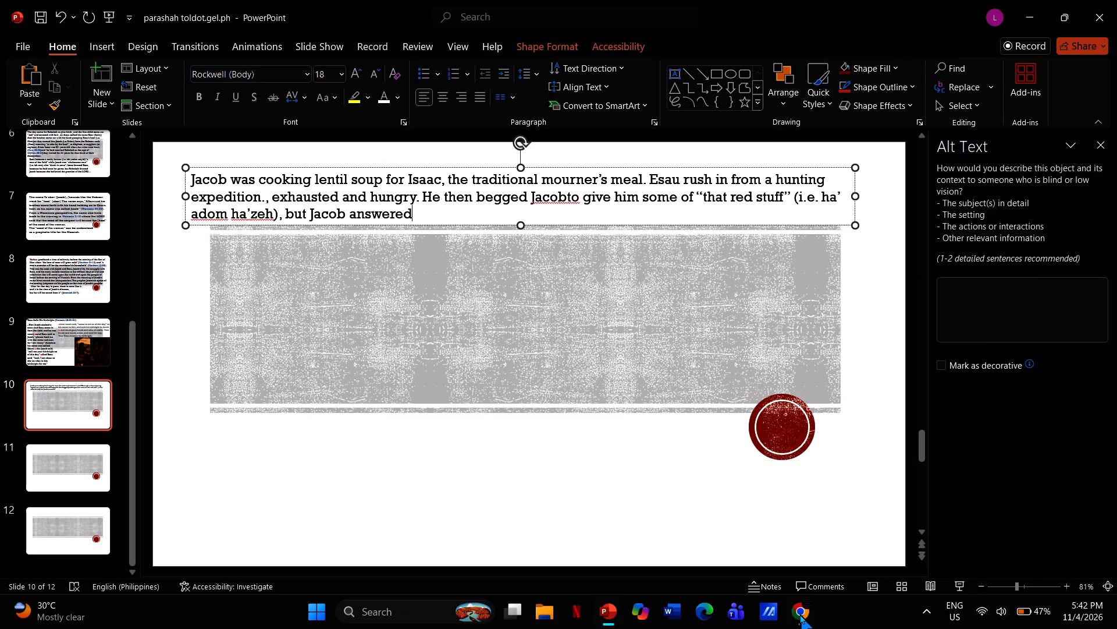
key("space")
type("that he would give")
key("space")
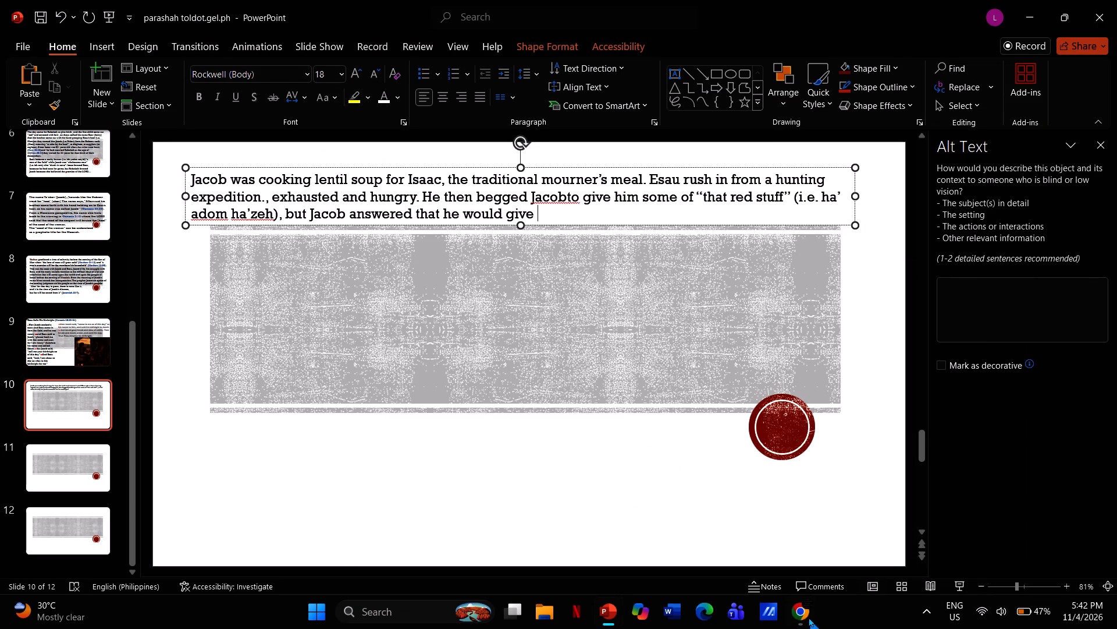
left_click(796, 612)
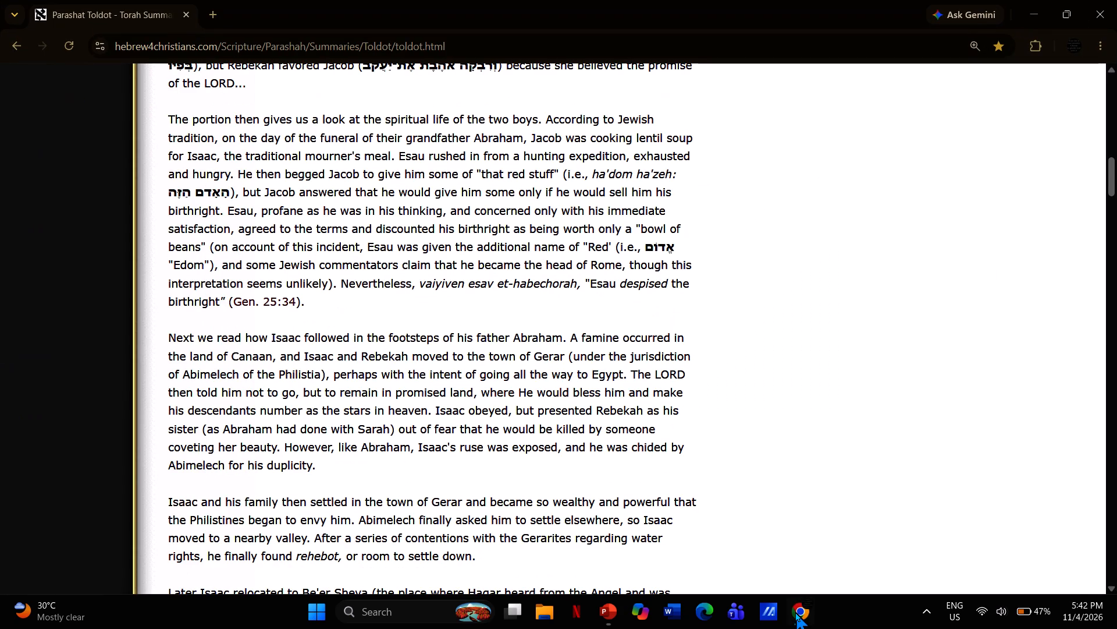
left_click(795, 612)
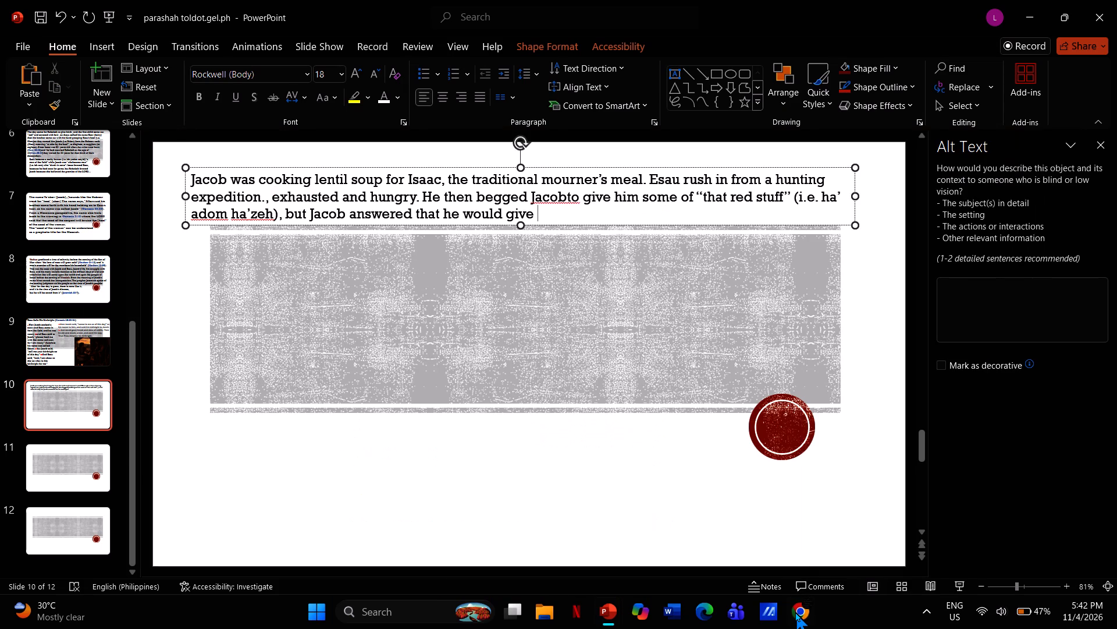
type("him some only")
key("space")
Finish slide 10's sentence from the source page in Chrome with "if he would sell him his birthright.".
left_click(795, 612)
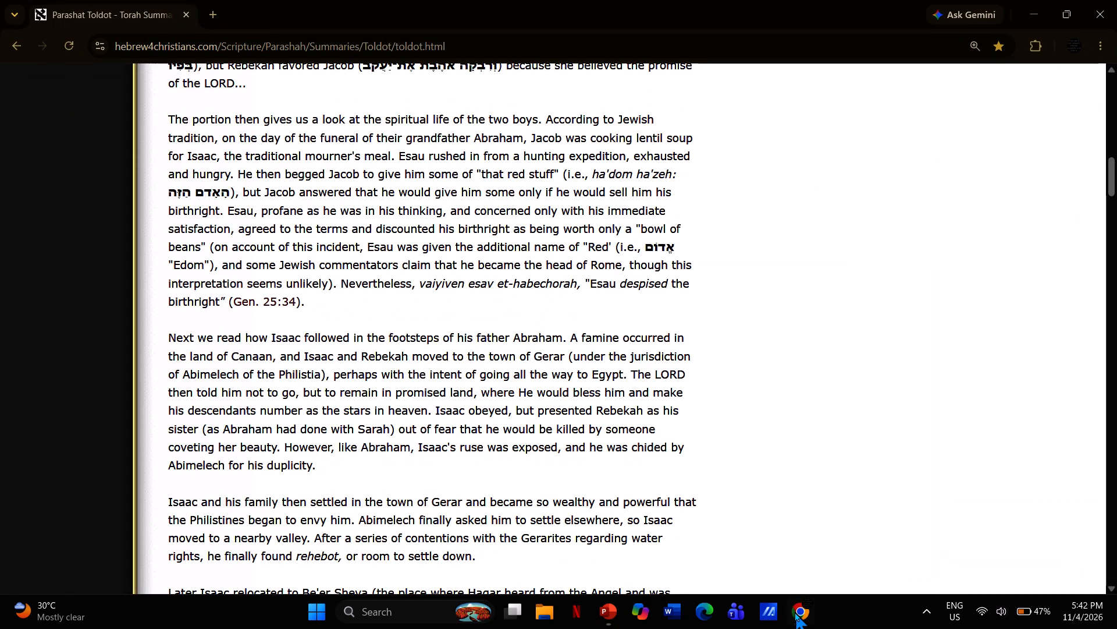
type("if he would sell")
key("space")
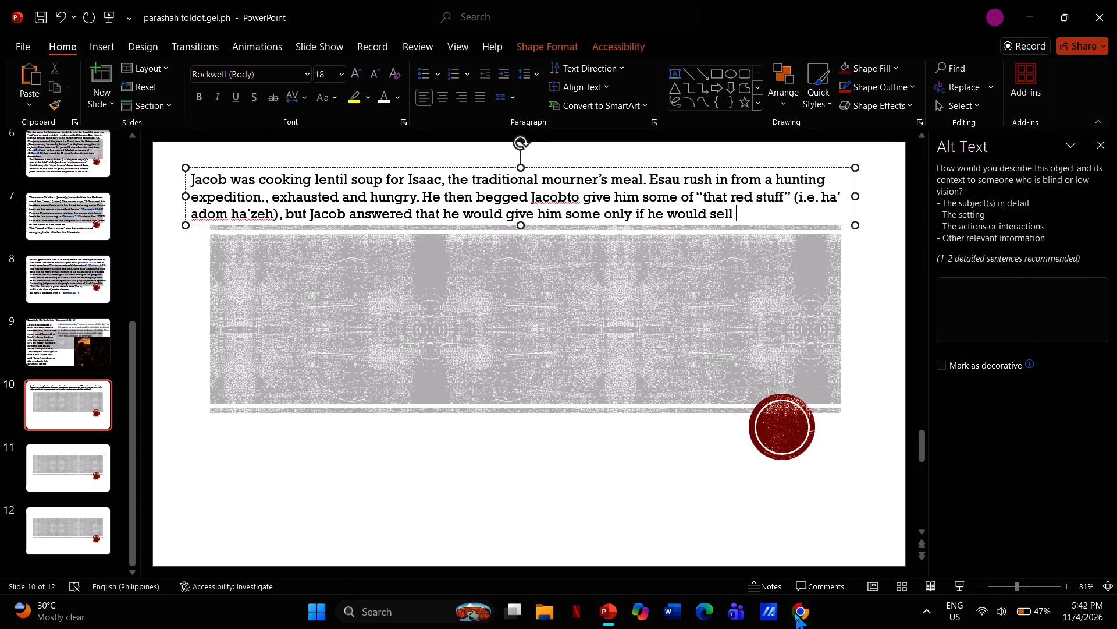
left_click(795, 612)
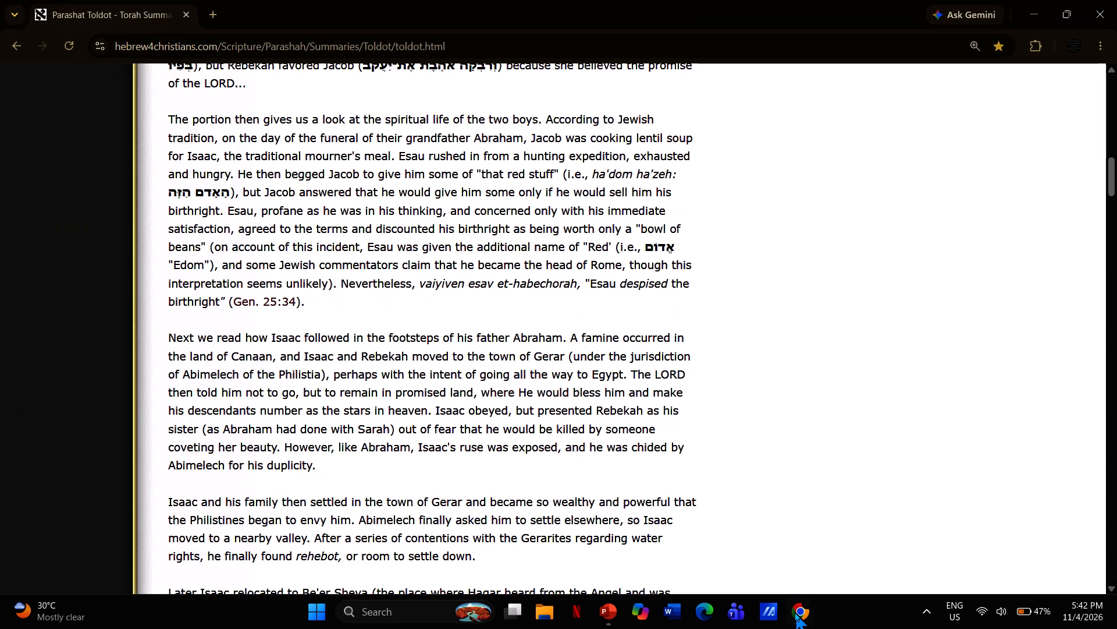
left_click(795, 612)
type("him")
key("space")
type("his birthright")
key("space")
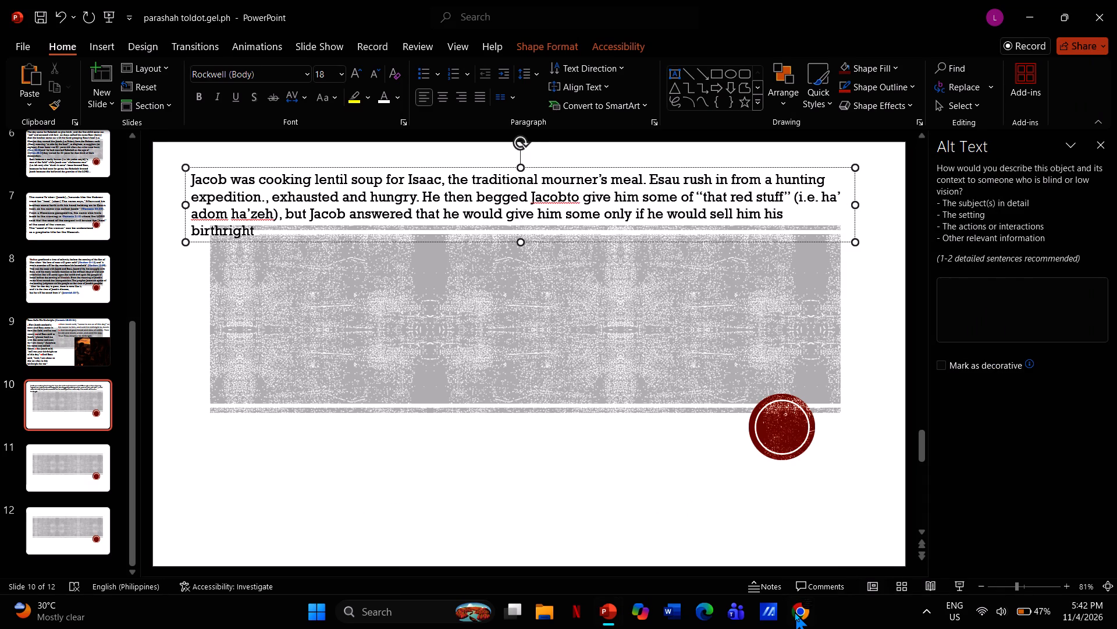
left_click(795, 612)
left_click(795, 612)
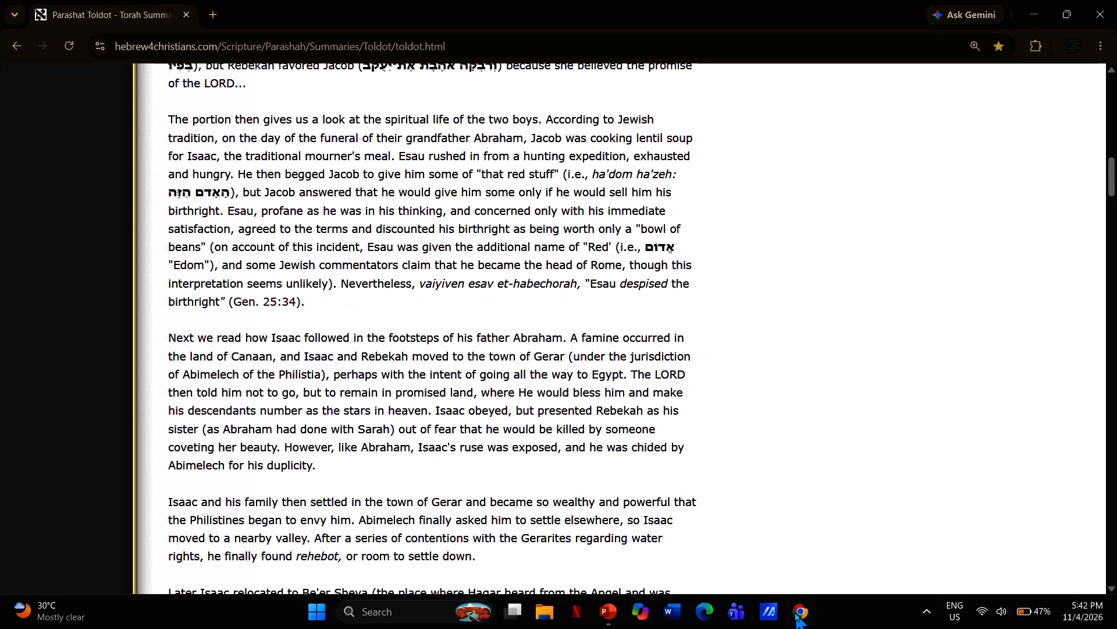
key("BackSpace")
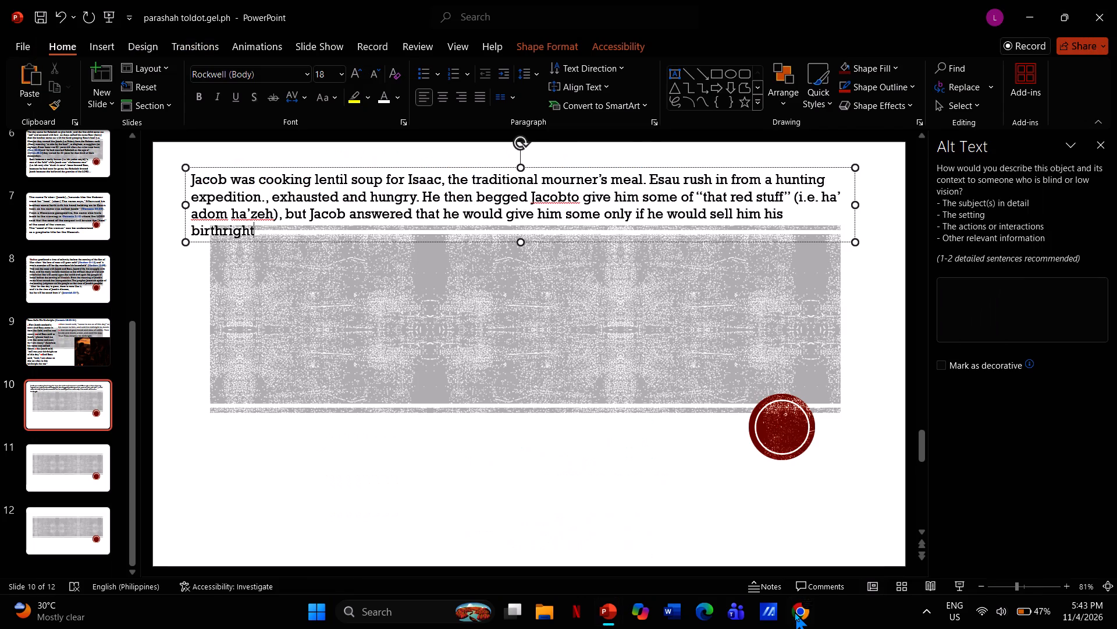
type(".")
key("space")
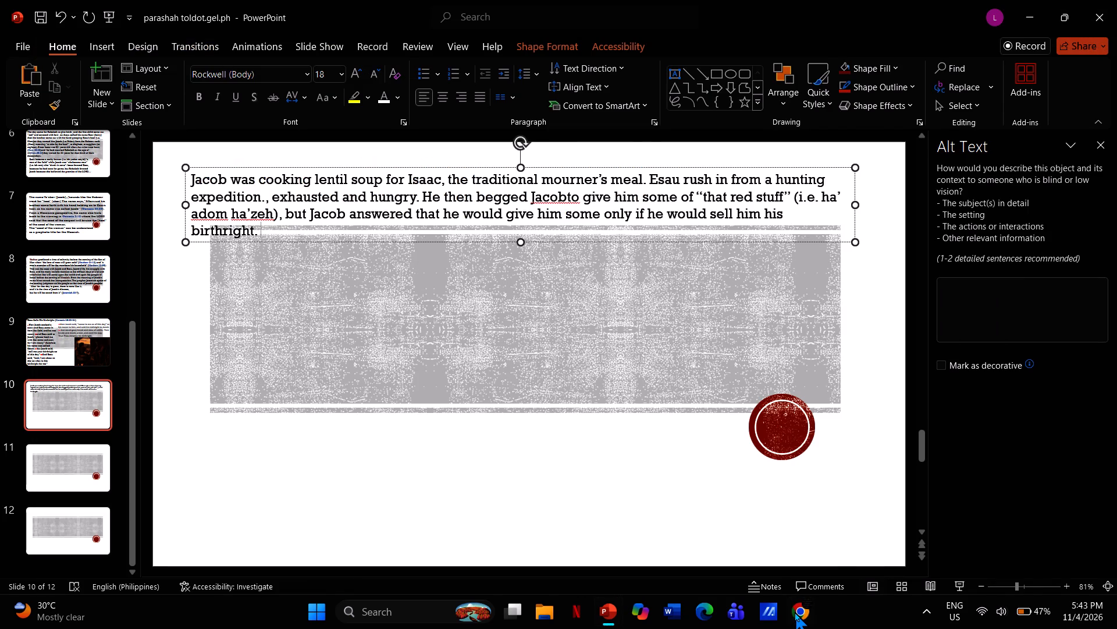
Start slide 10's next sentence from the source page in Chrome with "Esau, profane as he was thinking".
left_click(793, 616)
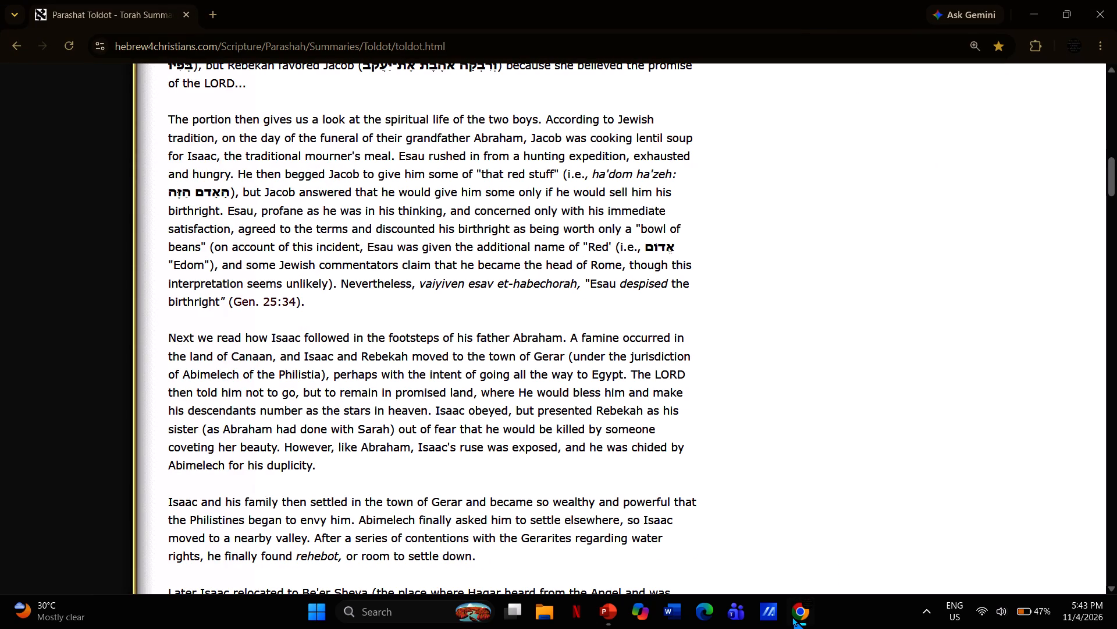
left_click(792, 616)
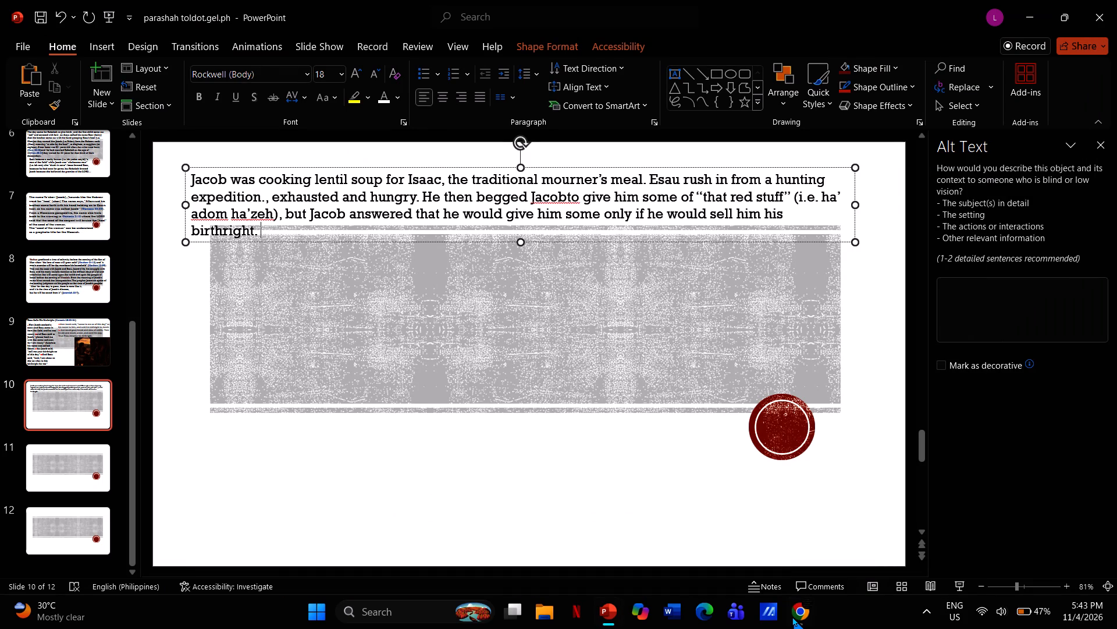
key("e")
type("sau,")
key("space")
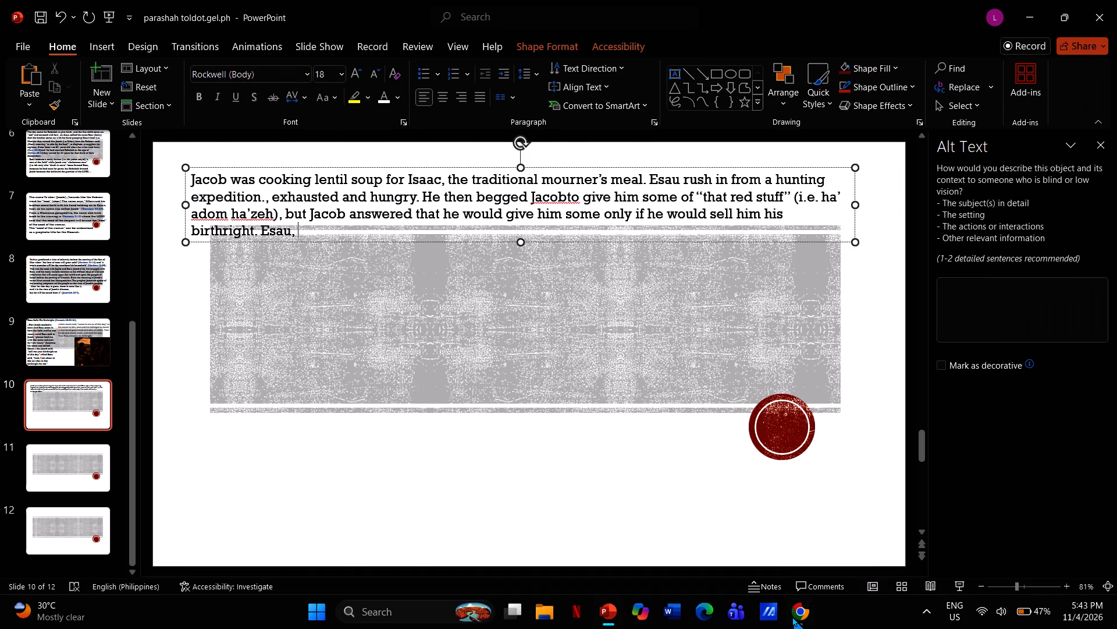
left_click(792, 616)
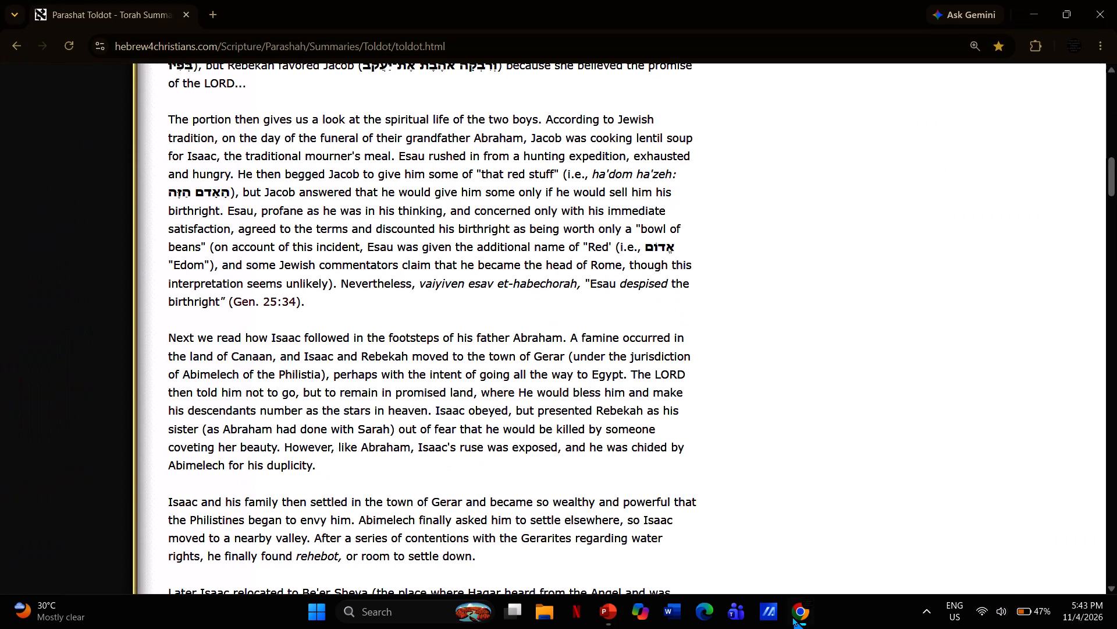
left_click(792, 616)
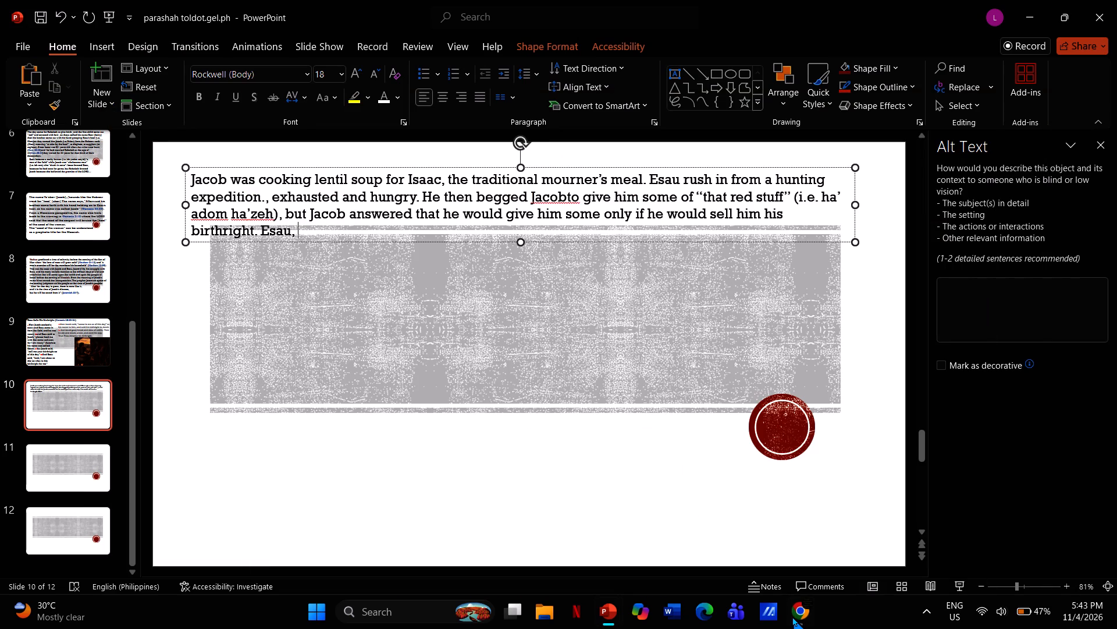
type("profane as he was thinking")
key("space")
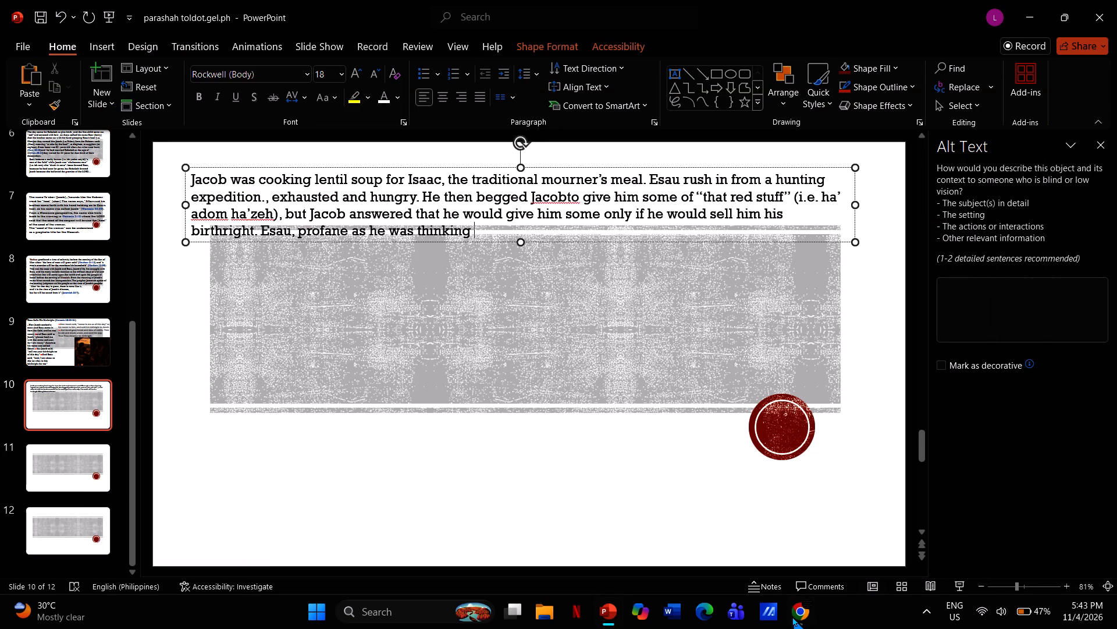
Recheck the source page in Chrome and insert "in" before "thinking" on slide 10 so it reads "was in thinking".
left_click(792, 616)
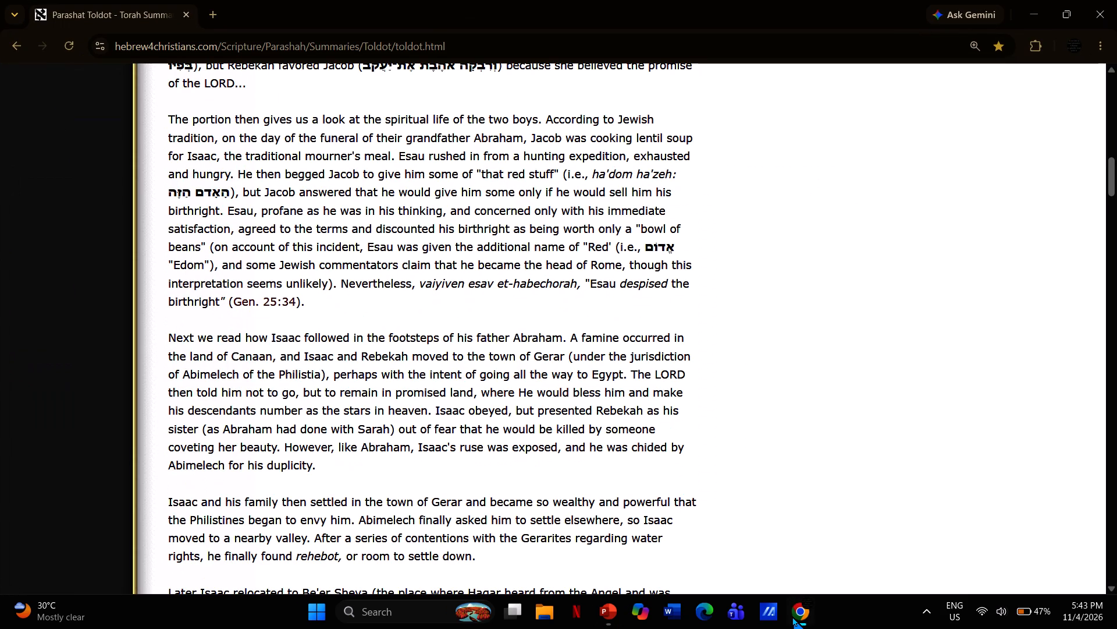
left_click(792, 616)
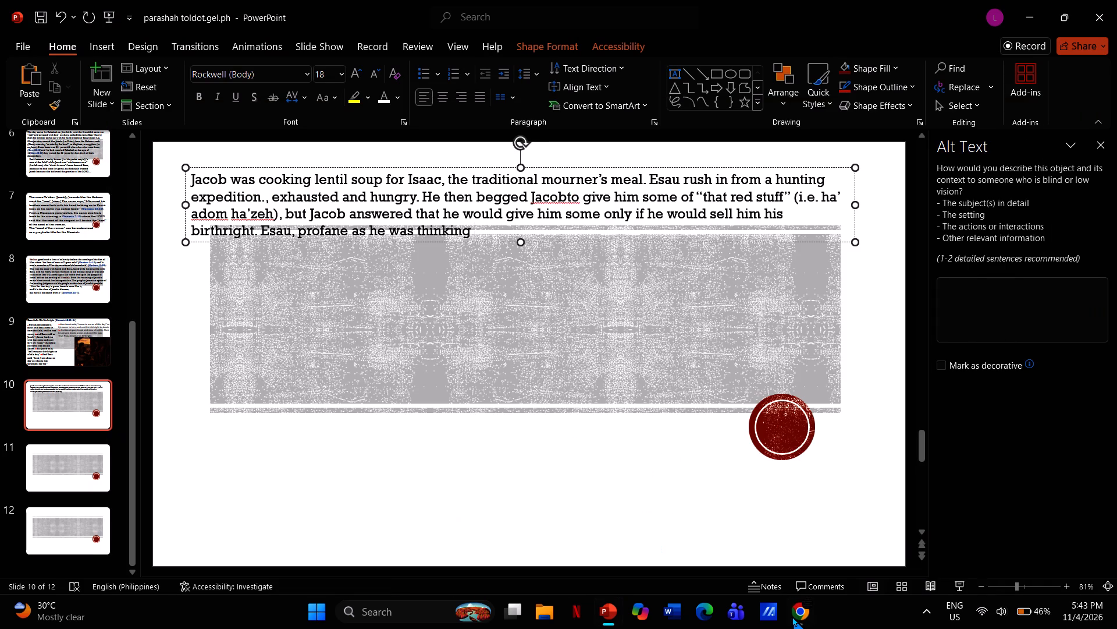
key("Left")
key("Left")
key("Left")
key("Left")
key("Left")
key("Left")
key("Left")
key("Left")
key("Left")
key("BackSpace")
key("BackSpace")
key("BackSpace")
key("BackSpace")
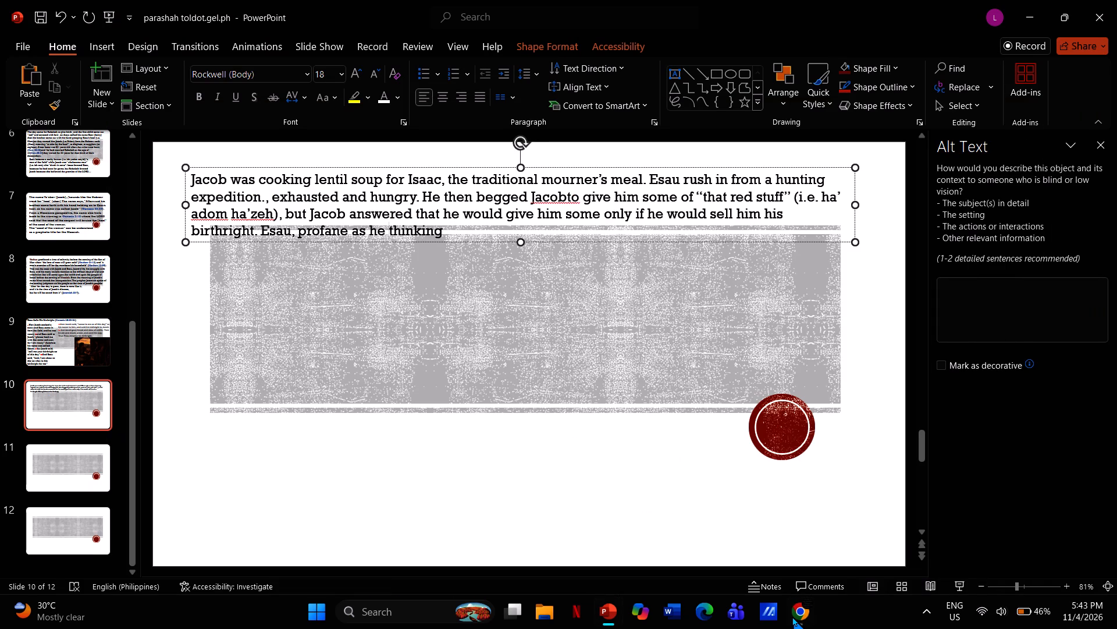
type("was in")
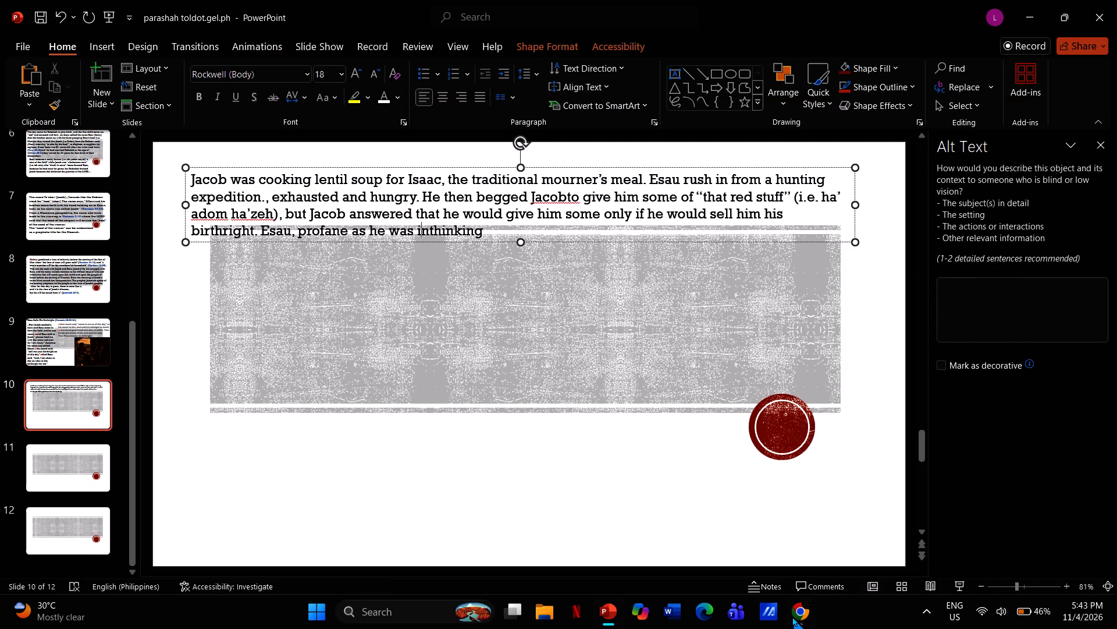
key("space")
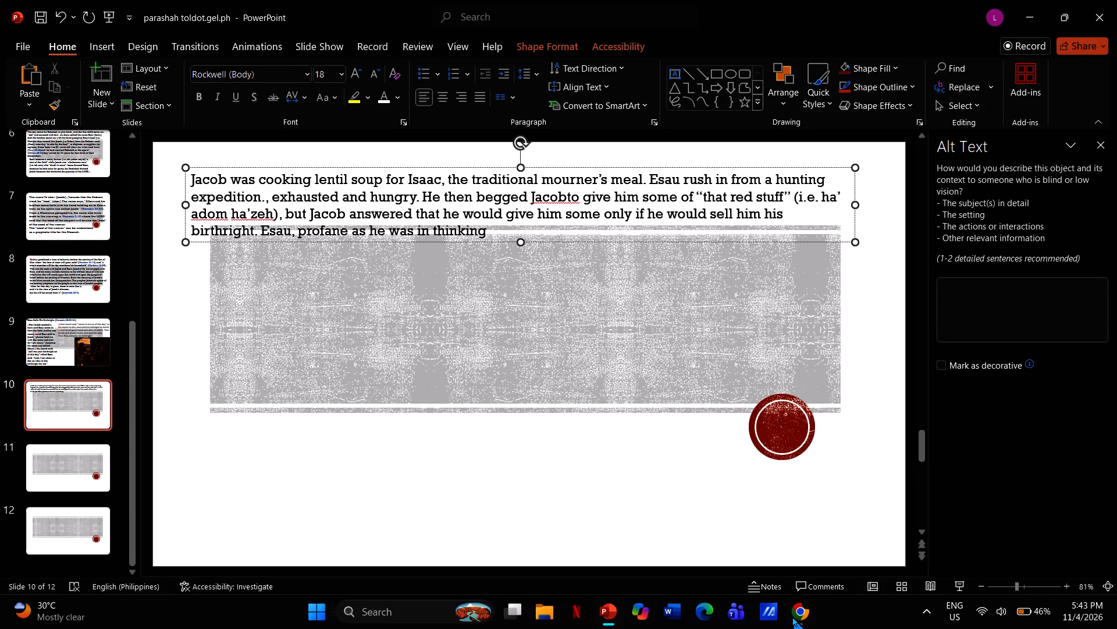
Recheck the source page in Chrome and insert "his" before "thinking" on slide 10 so it reads "was in his thinking".
left_click(792, 616)
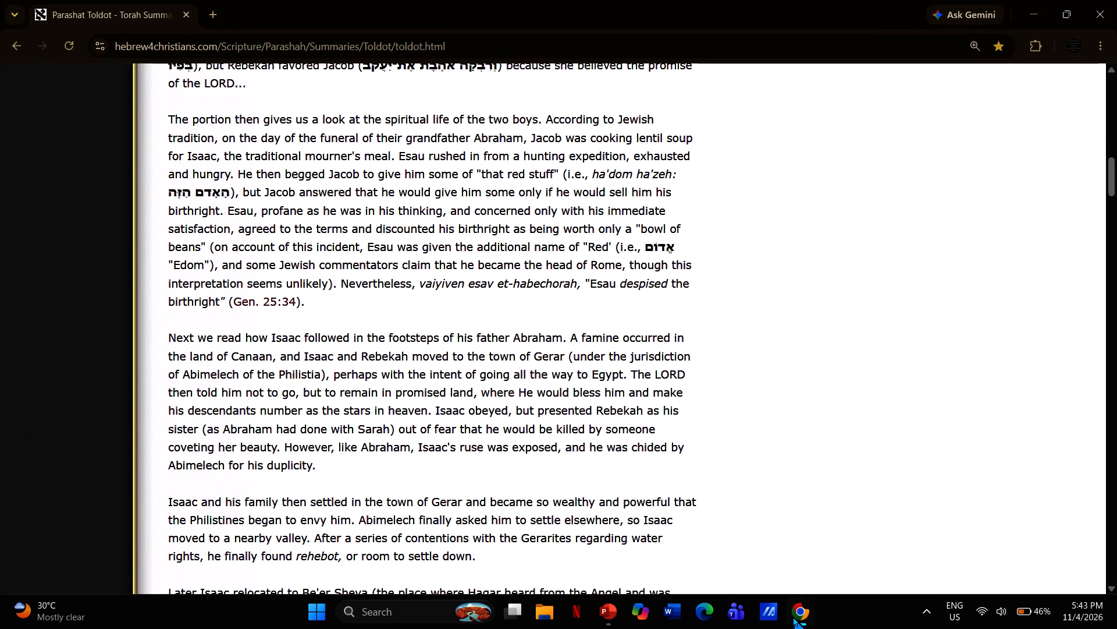
left_click(793, 616)
key("Left")
key("Left")
key("Left")
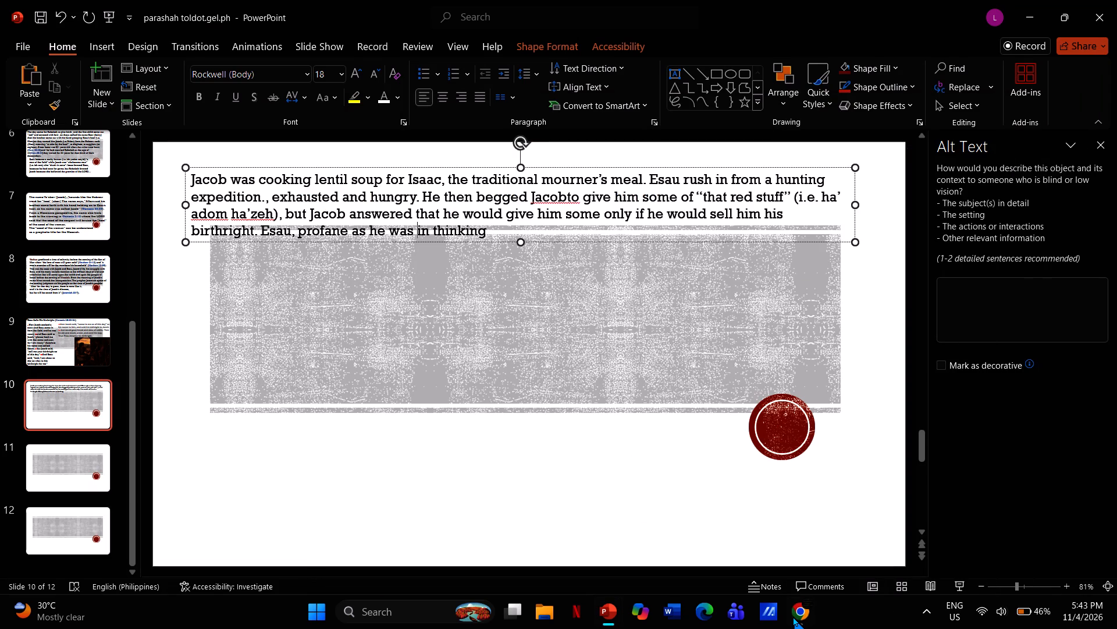
key("Right")
key("Right")
key("Right")
key("Right")
key("Left")
type("his")
key("space")
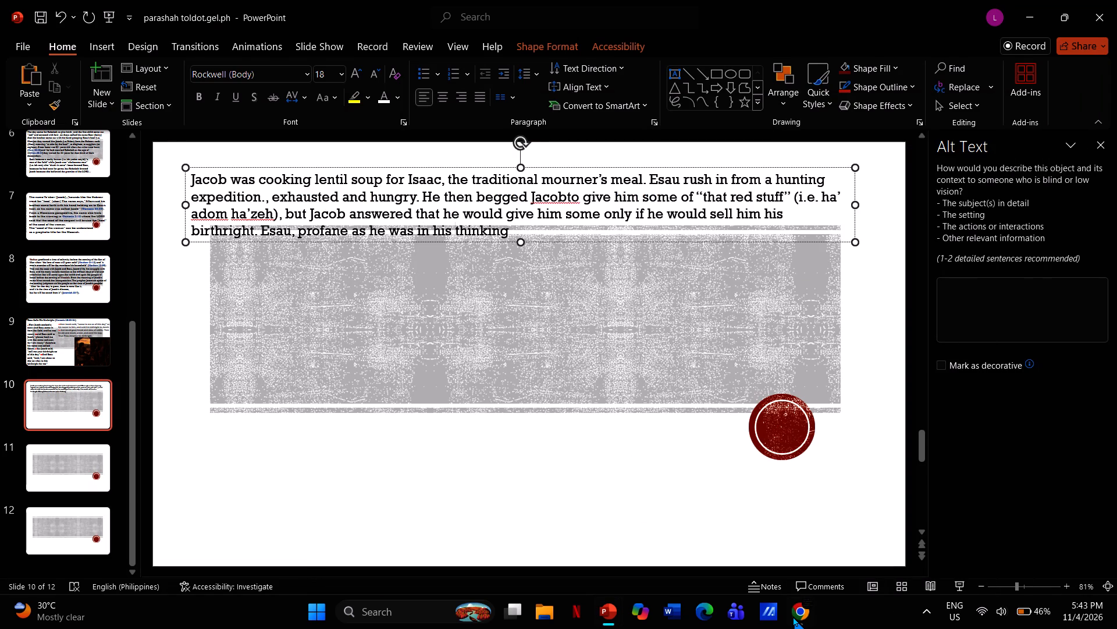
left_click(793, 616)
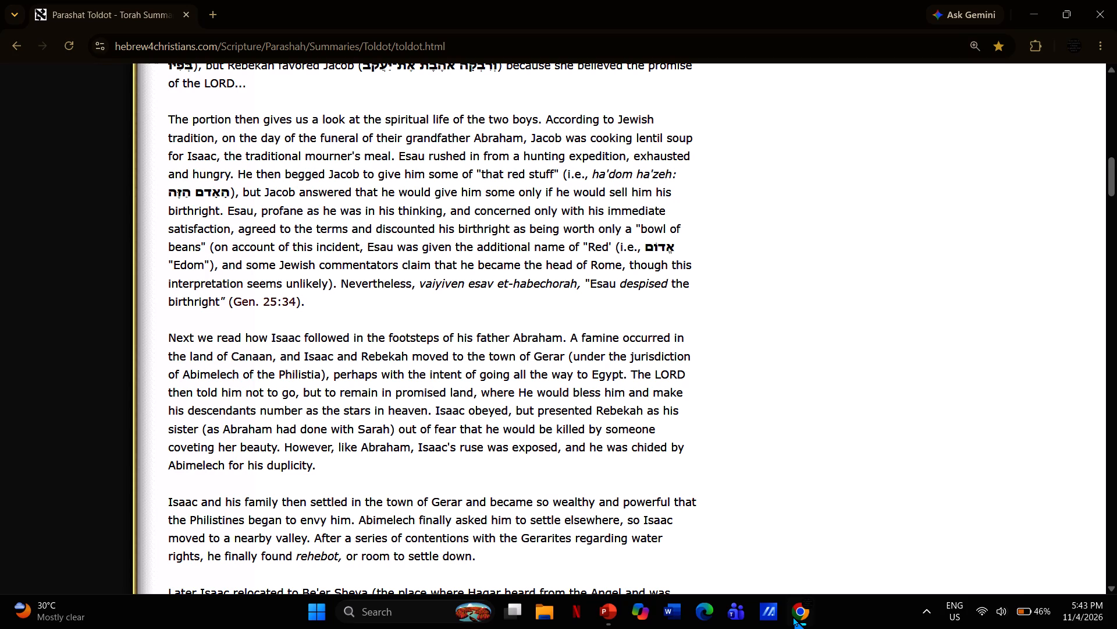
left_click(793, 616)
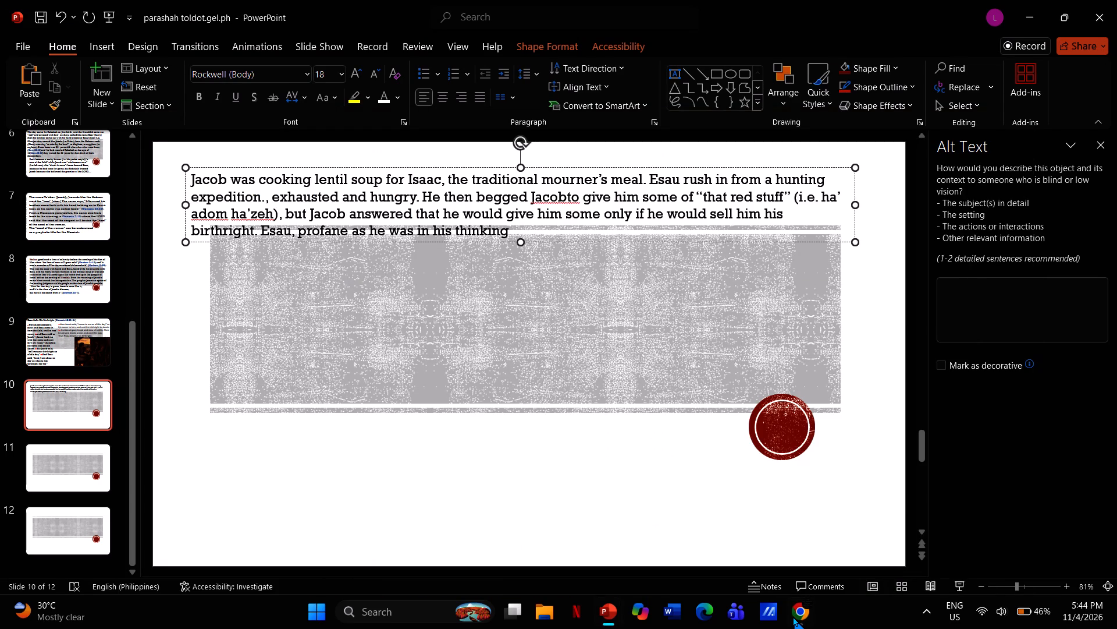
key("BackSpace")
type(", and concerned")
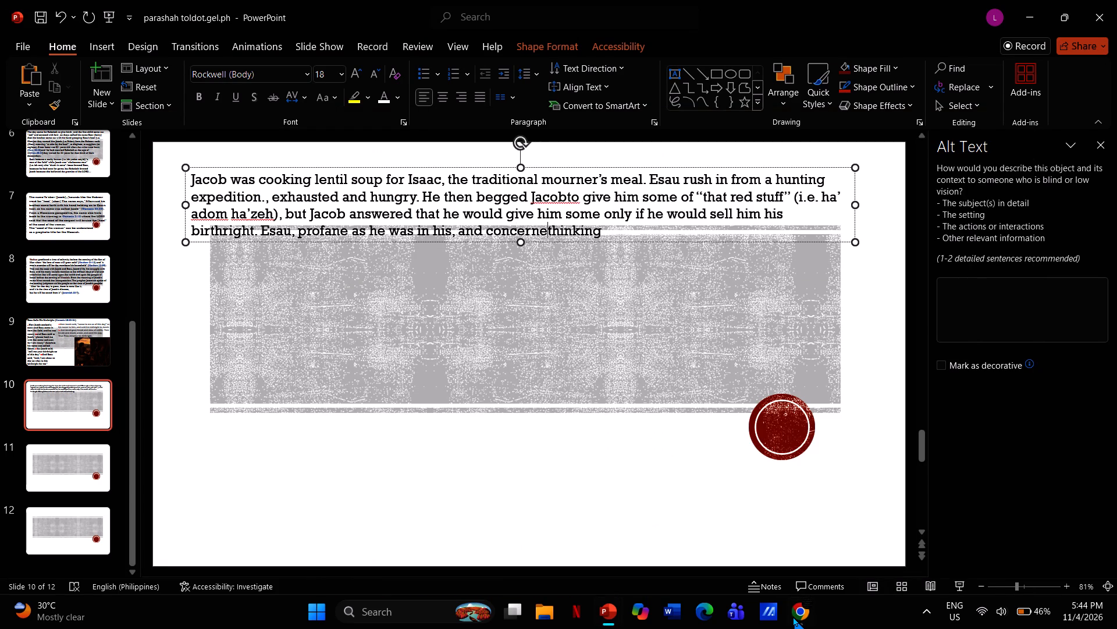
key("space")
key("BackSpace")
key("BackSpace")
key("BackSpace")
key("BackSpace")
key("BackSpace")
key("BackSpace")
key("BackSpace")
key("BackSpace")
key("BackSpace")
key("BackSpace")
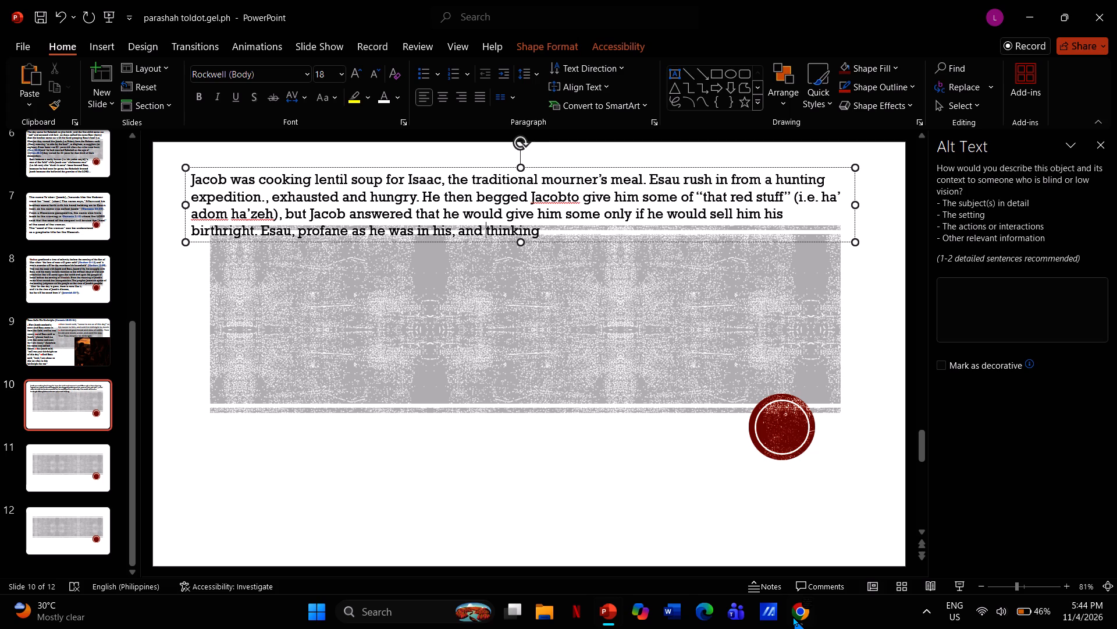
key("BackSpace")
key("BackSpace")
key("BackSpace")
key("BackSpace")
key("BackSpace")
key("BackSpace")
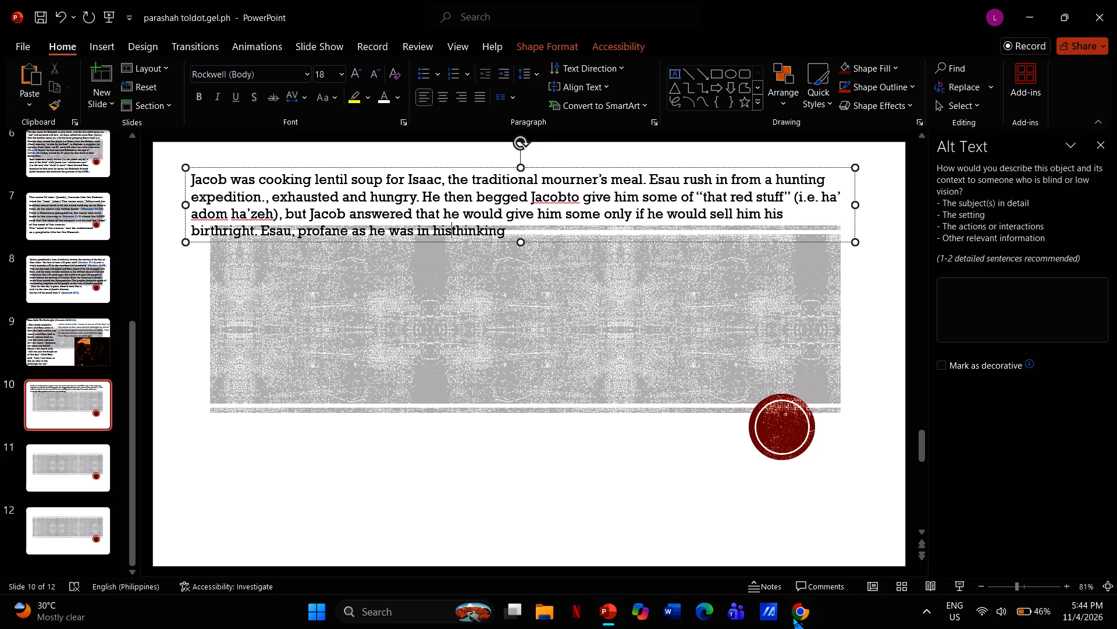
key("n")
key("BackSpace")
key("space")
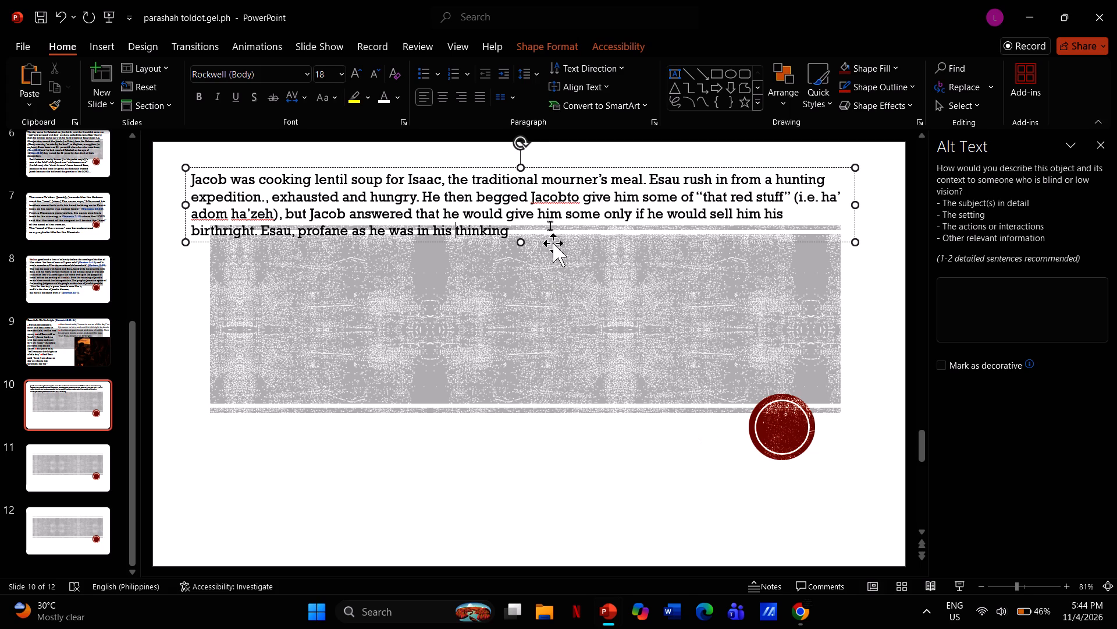
Continue slide 10's sentence after "thinking" with ", and concerned only", checking the wording on the source page in Chrome.
left_click(510, 227)
key("comma")
key("space")
left_click(798, 610)
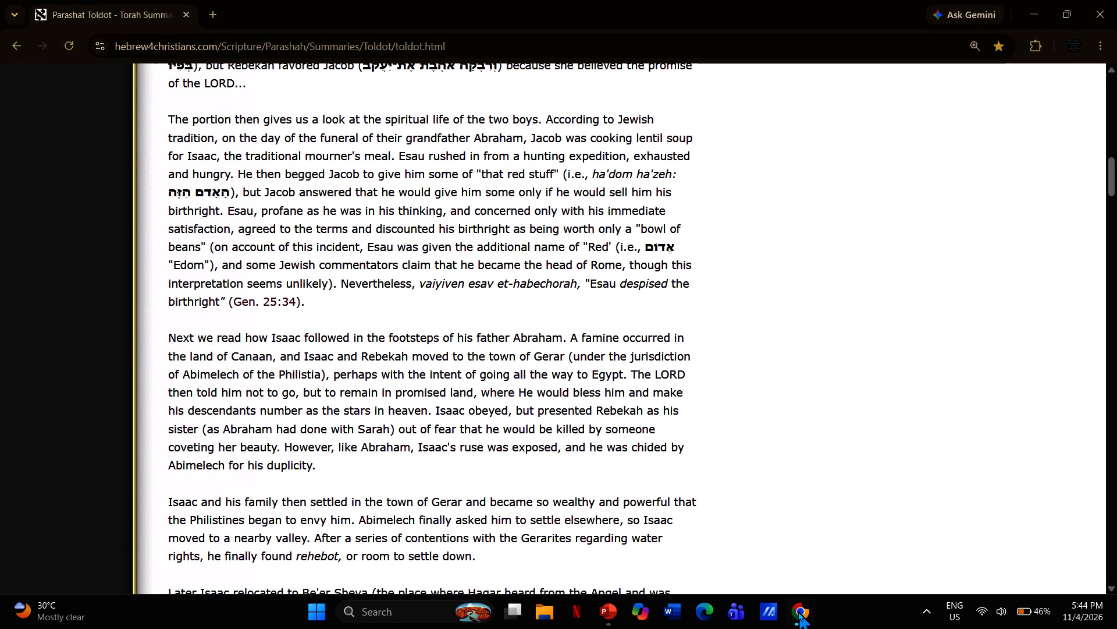
left_click(798, 611)
type("and concerned only")
key("space")
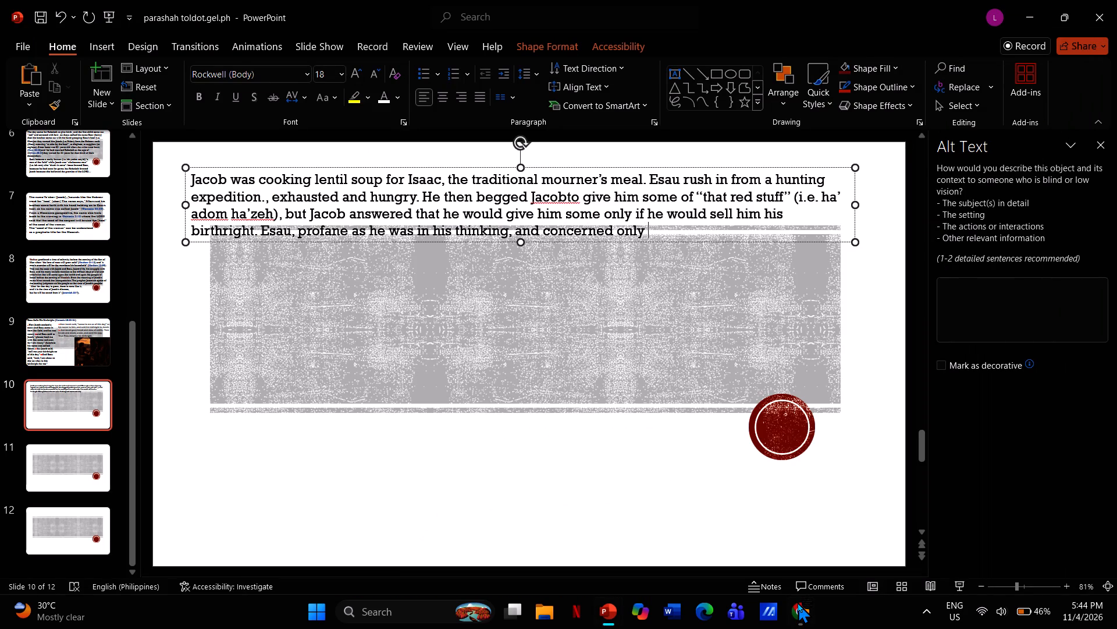
Consult the source page in Chrome and continue slide 10's sentence with "with his immediate satisfaction.".
left_click(798, 602)
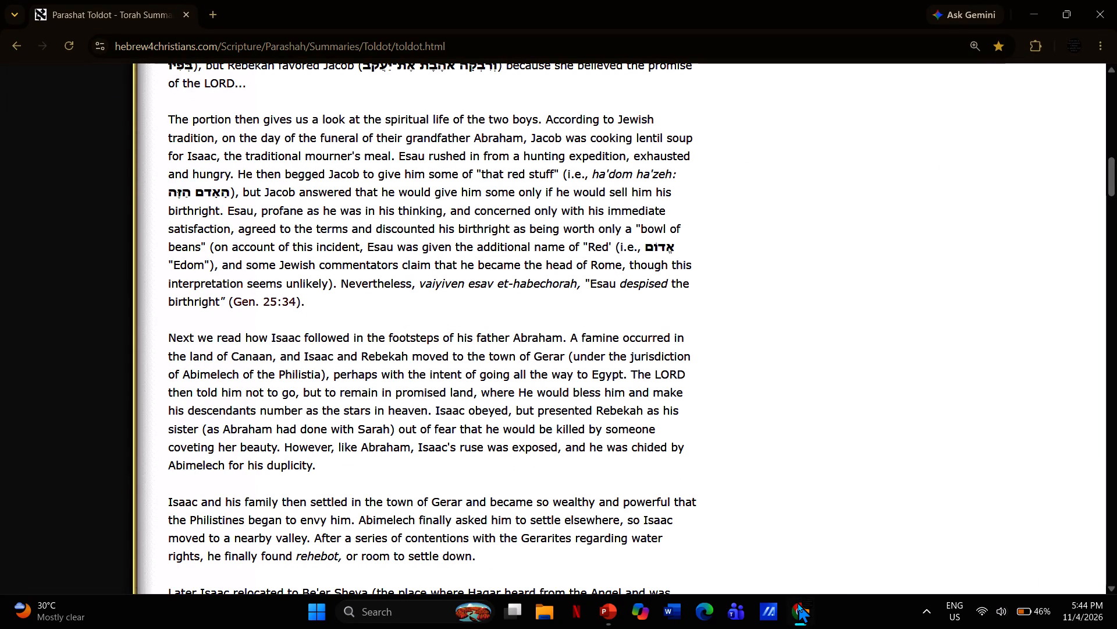
left_click(798, 602)
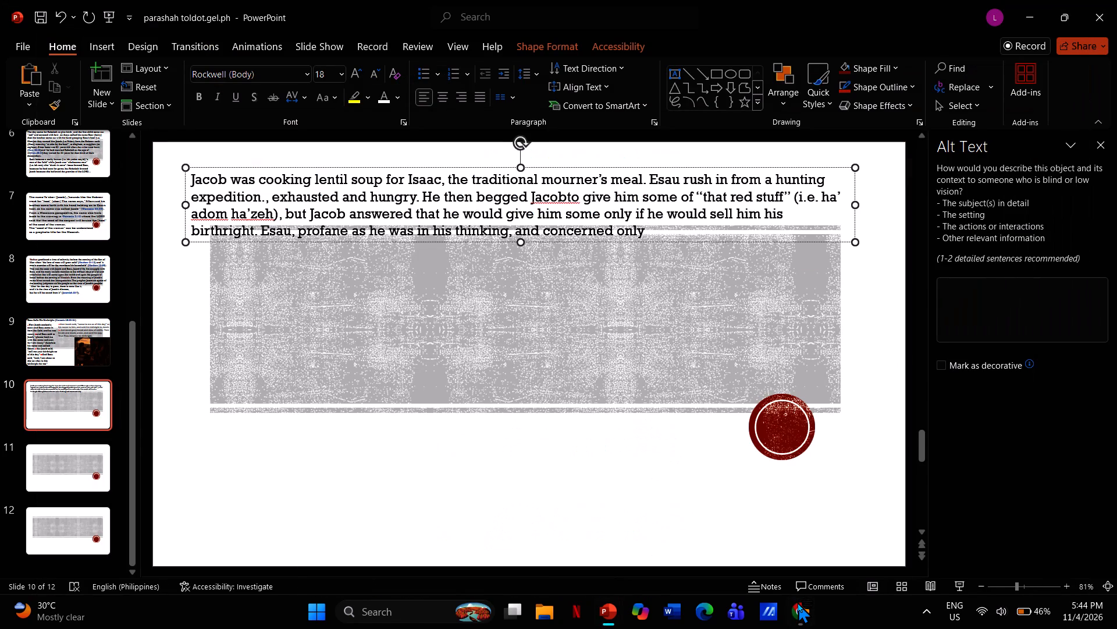
type("with his immediate")
key("space")
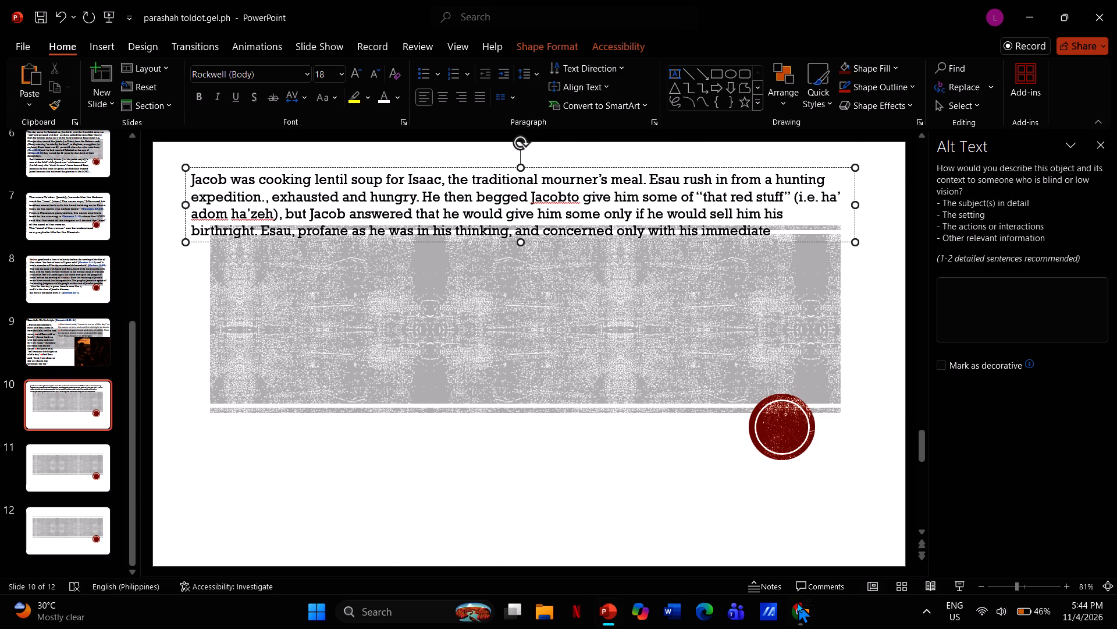
left_click(798, 602)
left_click(798, 602)
type("satisfaction.")
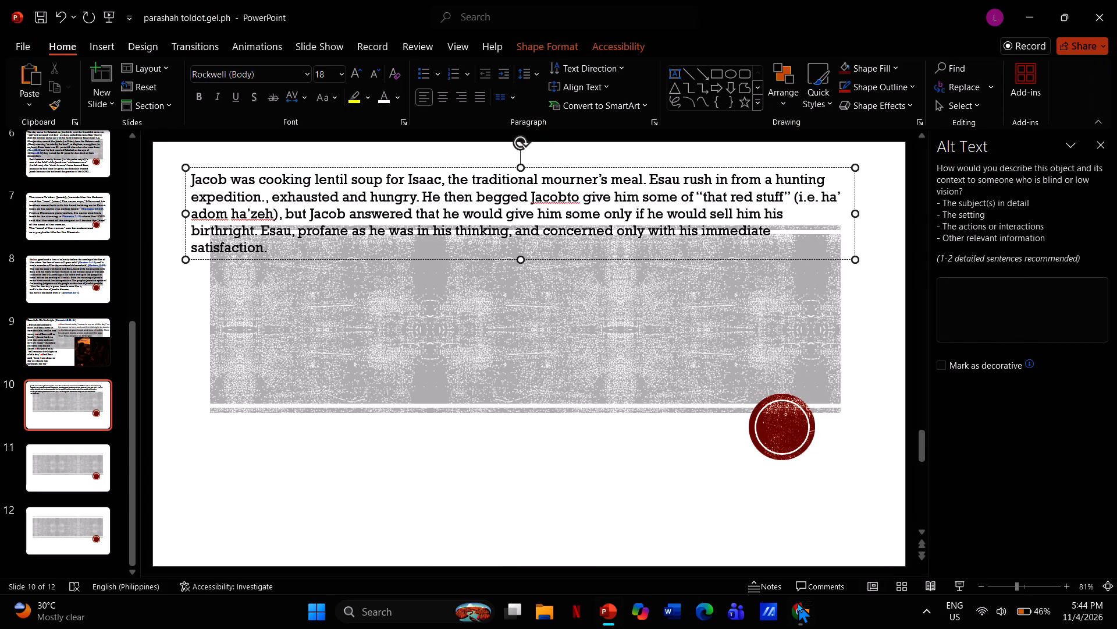
Recheck the source page in Chrome and replace the period after "satisfaction" on slide 10 with ", agreed the terms".
left_click(798, 602)
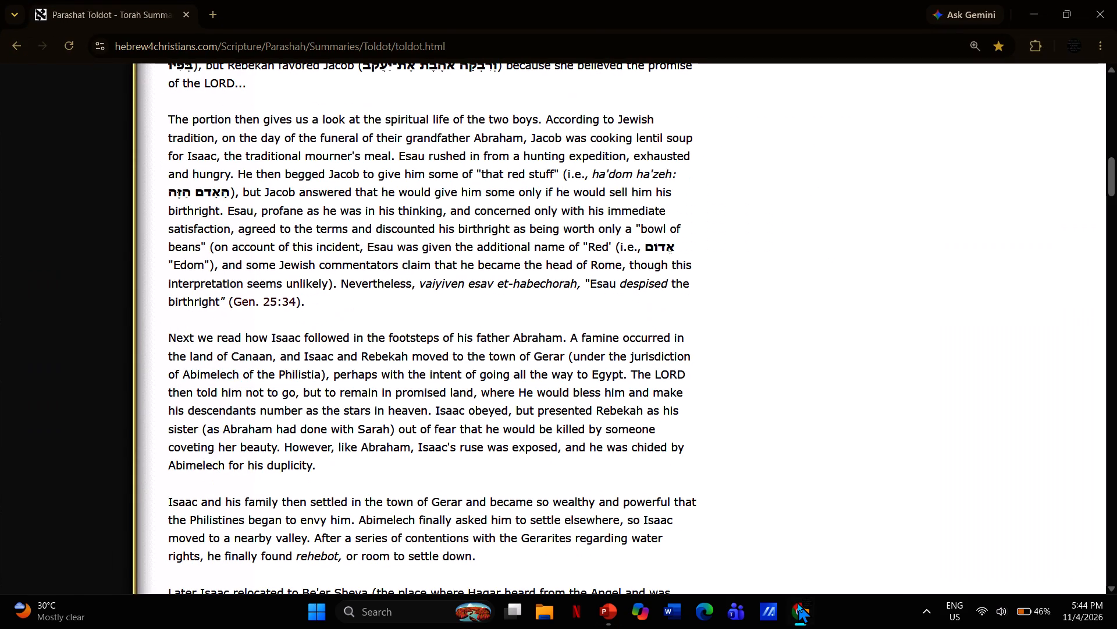
left_click(798, 602)
key("BackSpace")
type(", agreed the terms")
key("space")
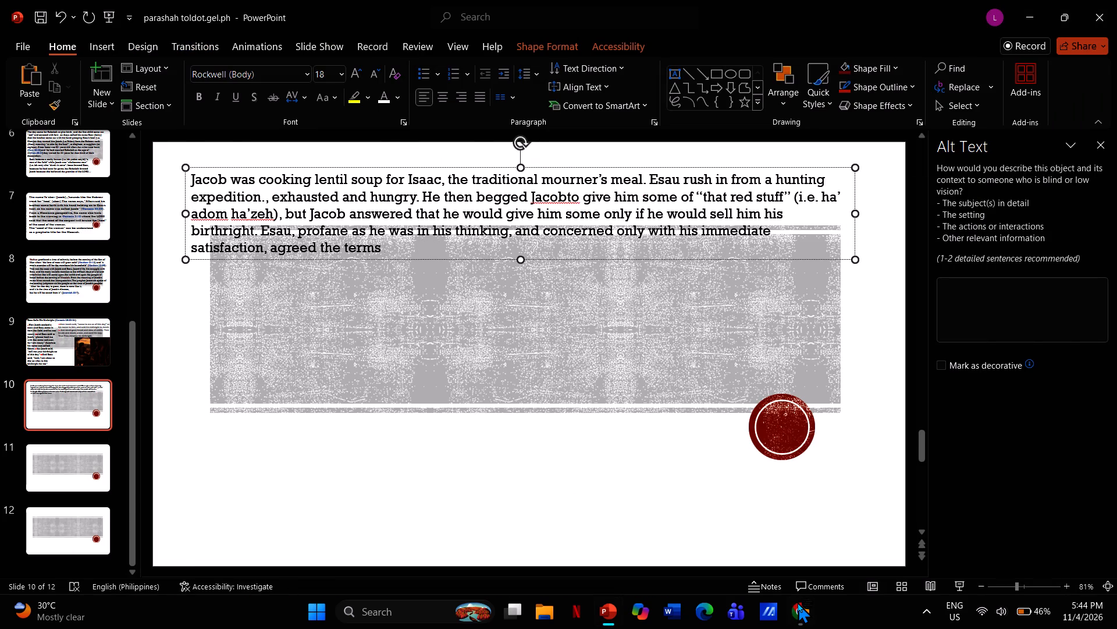
Compare with the source page in Chrome and insert "to" after "agreed" on slide 10 so it reads "agreed to the terms".
left_click(798, 602)
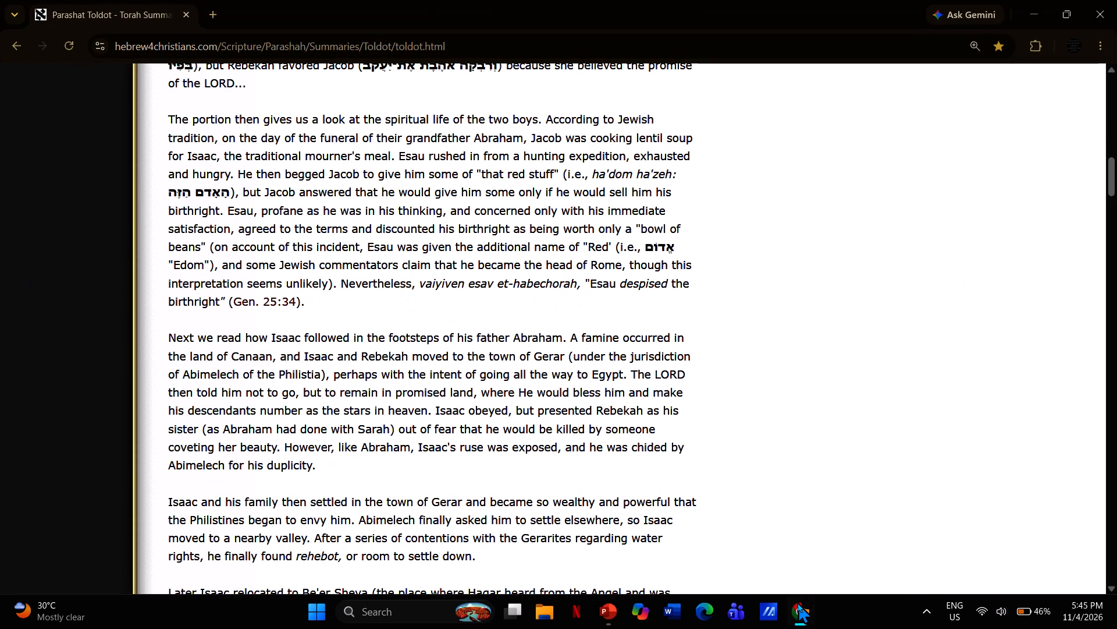
left_click(798, 602)
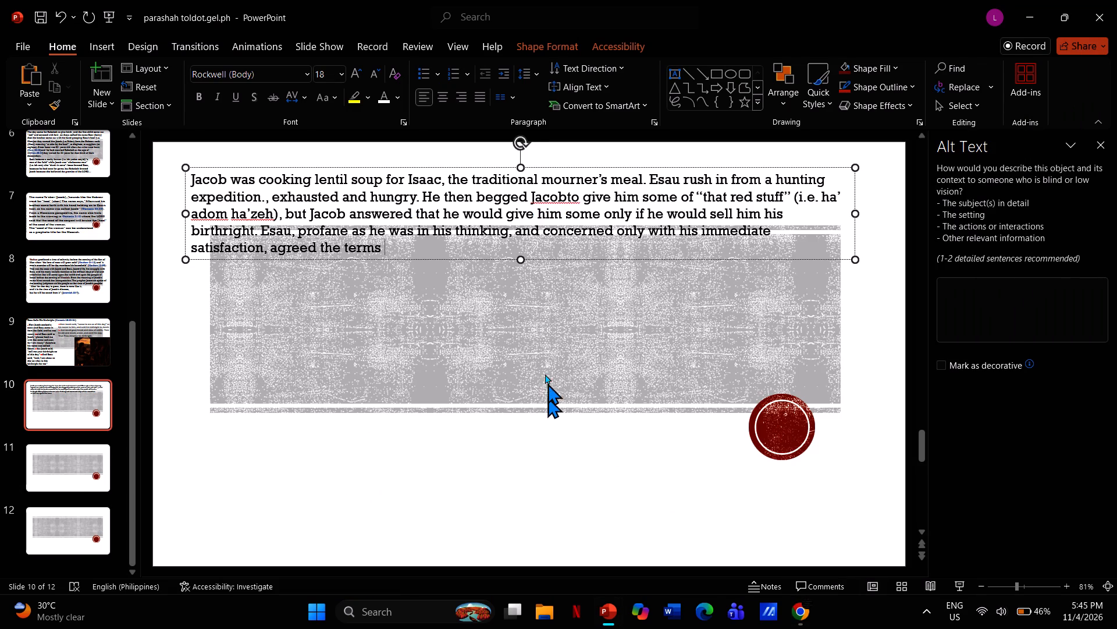
left_click(322, 249)
type("ton")
key("space")
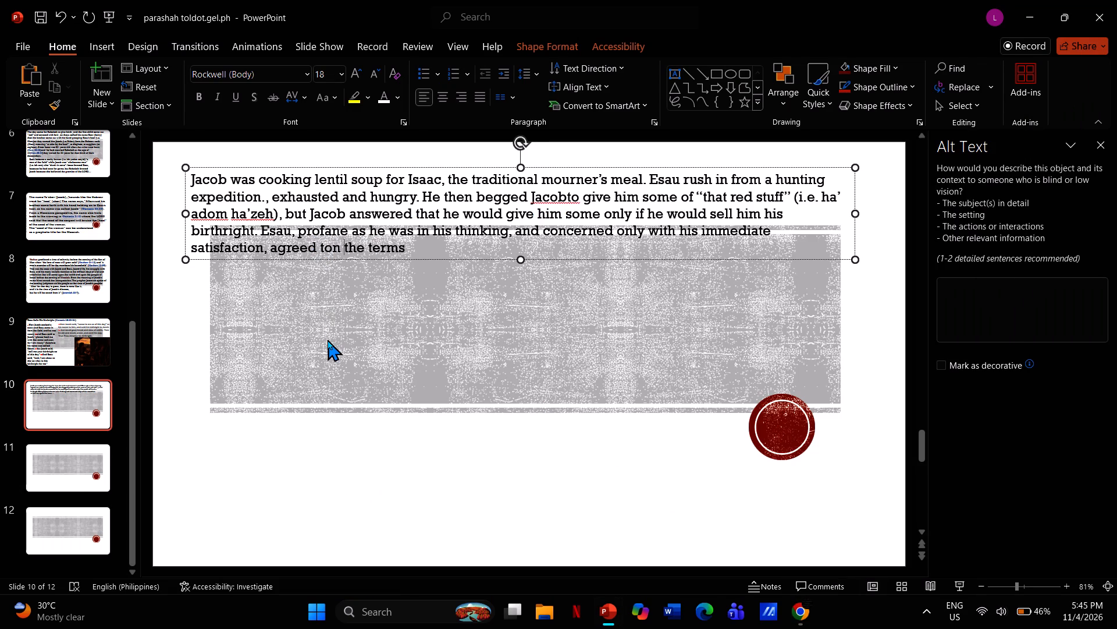
key("BackSpace")
key("BackSpace")
key("b")
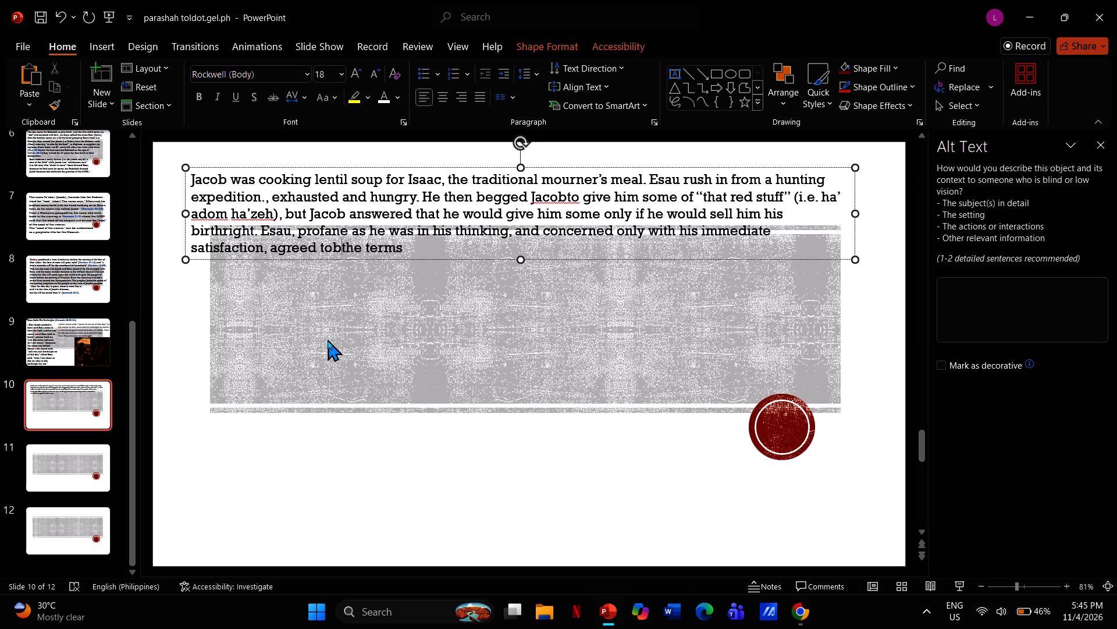
key("BackSpace")
key("space")
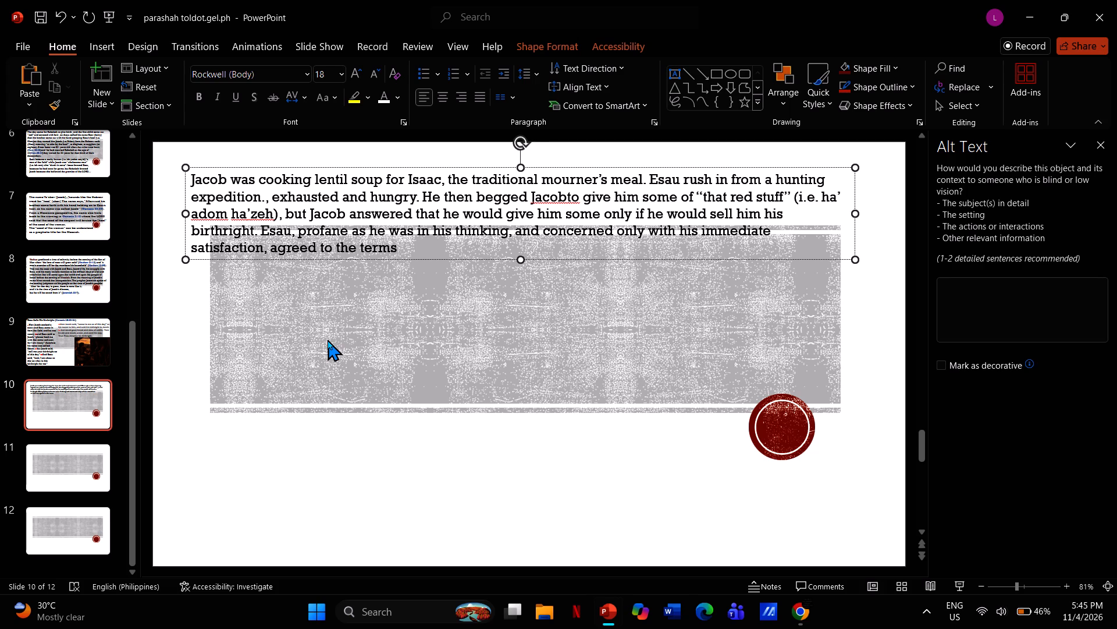
Continue slide 10's sentence after "terms" with "and discounted", following the source page in Chrome.
left_click(395, 250)
key("space")
left_click(807, 606)
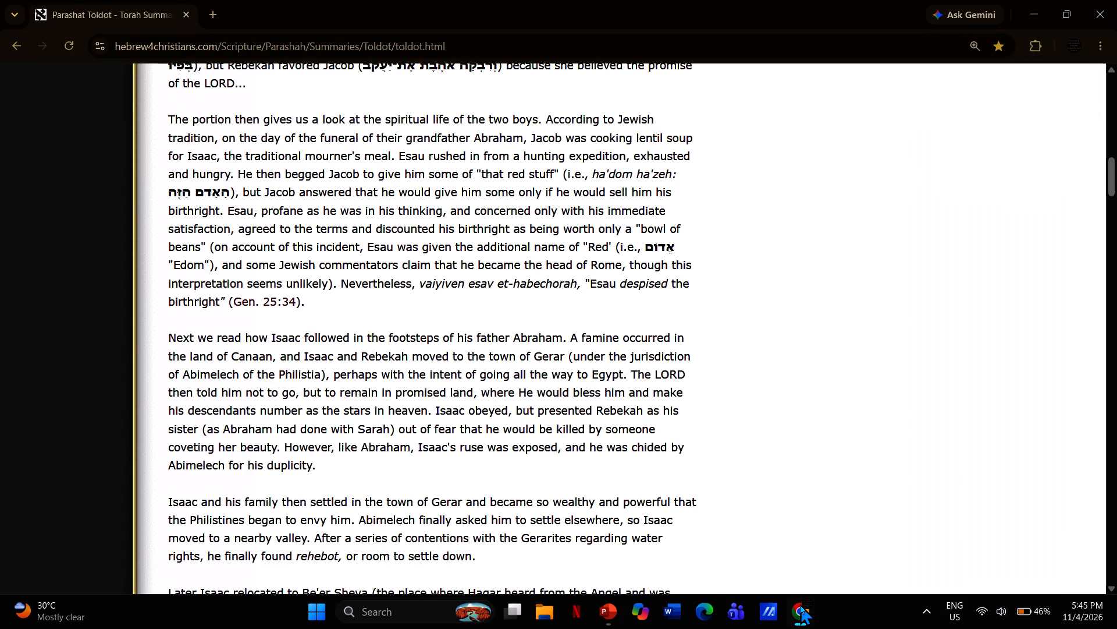
left_click(800, 604)
type("and")
key("space")
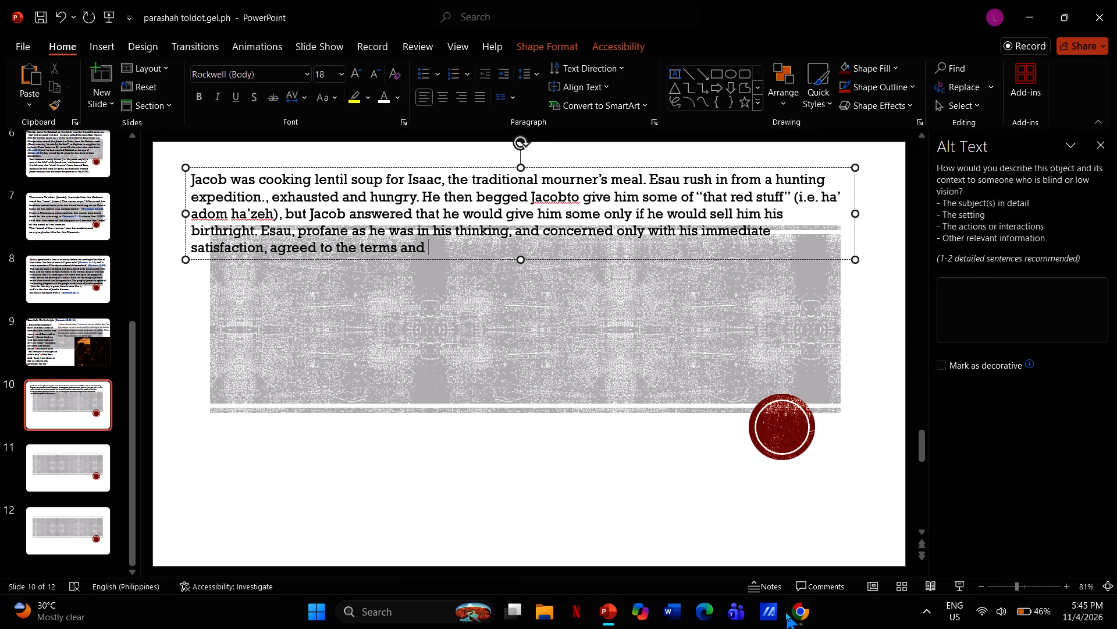
type("discounted")
key("space")
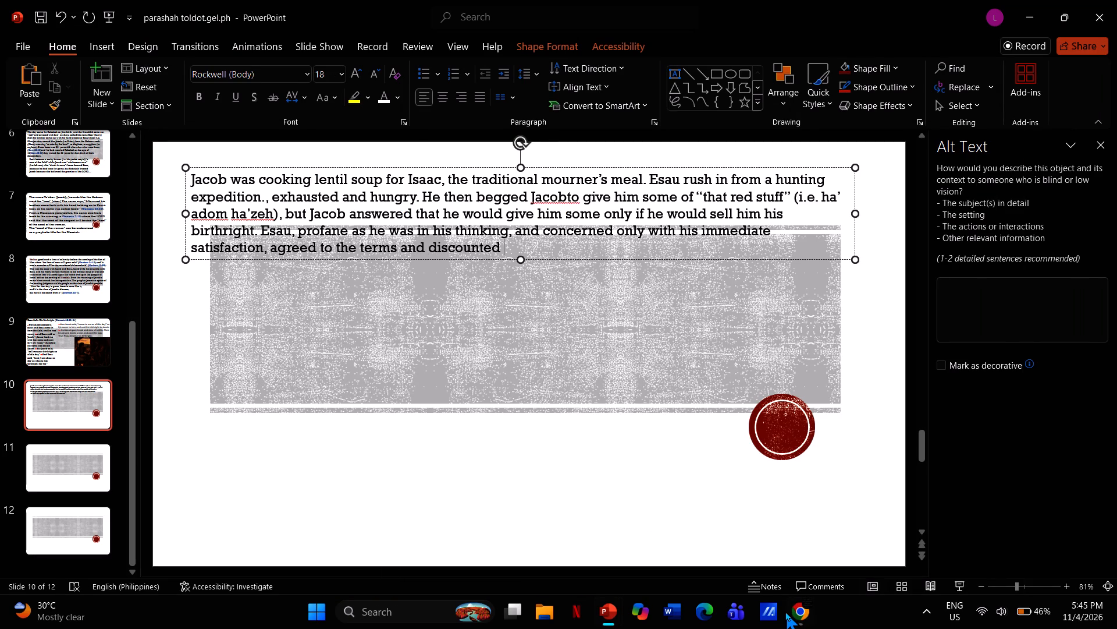
Continue slide 10's sentence after "discounted" with "his birthright as being worth", following the source page in Chrome.
left_click(797, 612)
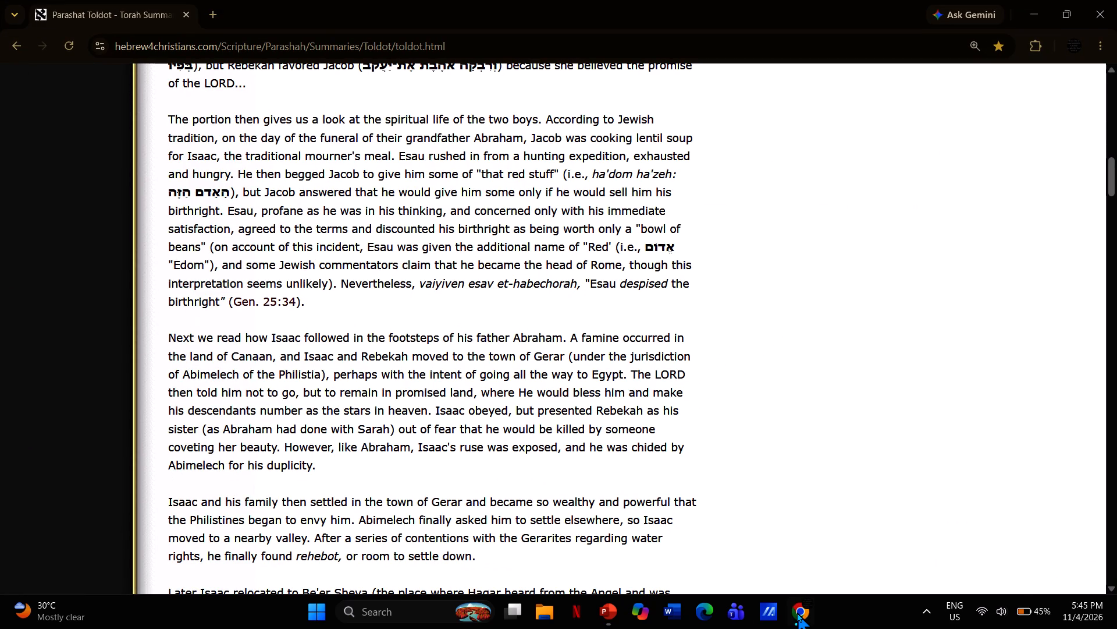
left_click(797, 612)
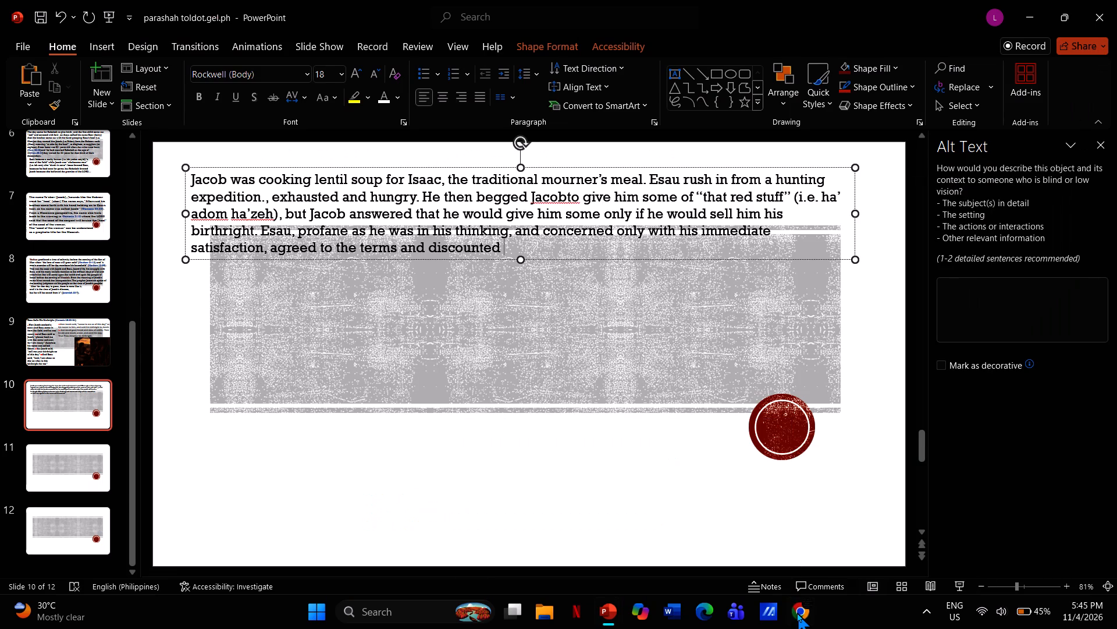
type("his birthright")
key("space")
left_click(797, 612)
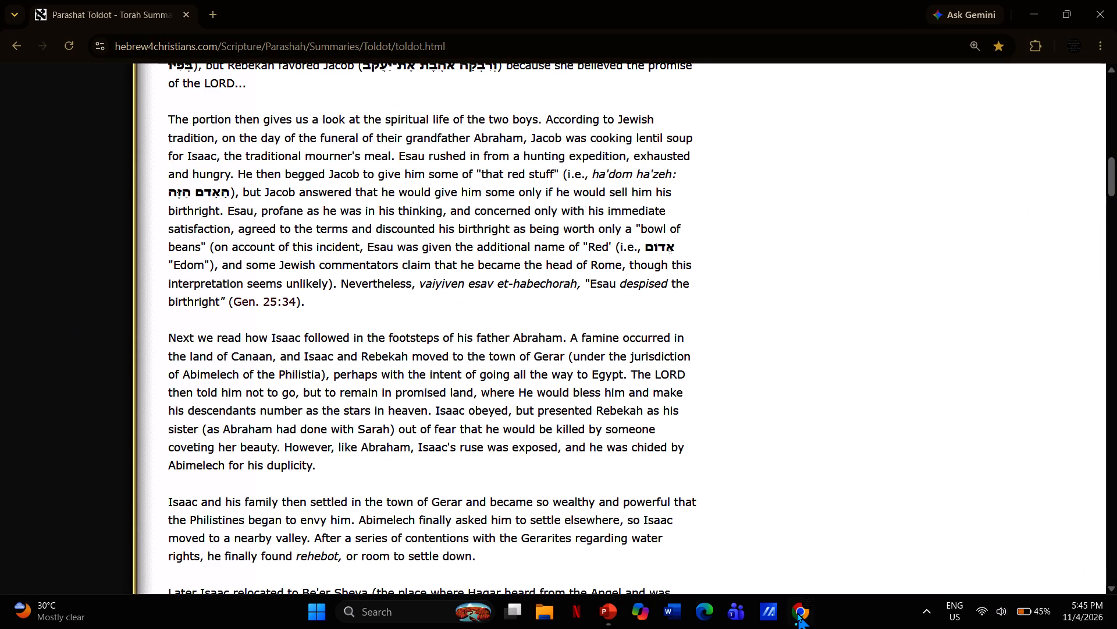
left_click(797, 612)
type("as being worth")
key("space")
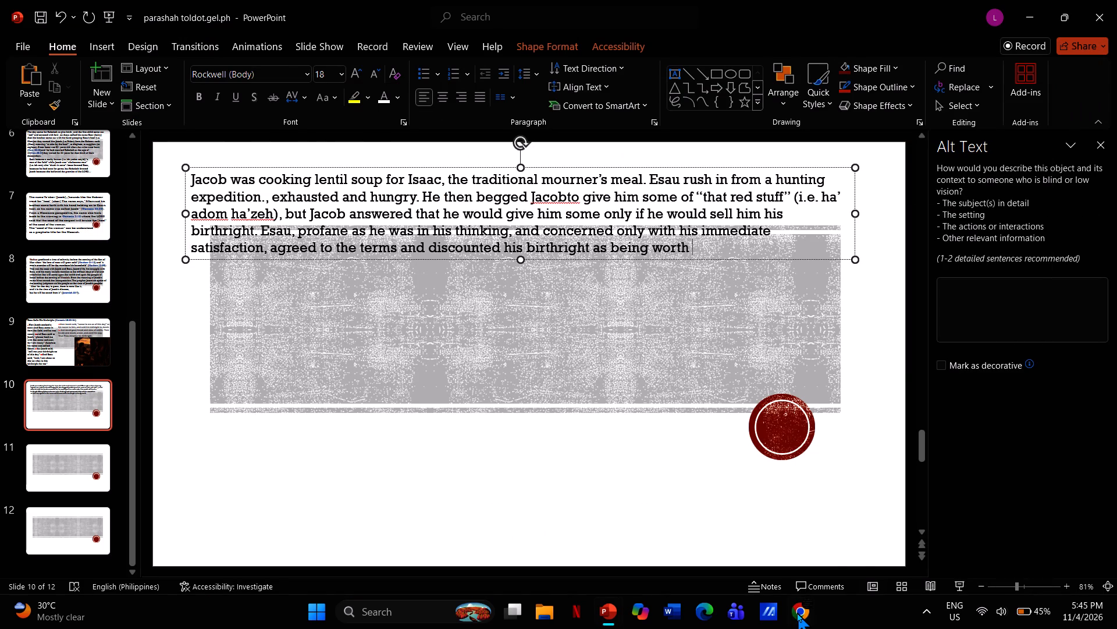
Consult the source page in Chrome and continue slide 10's sentence with: only "a bowl of beans".
left_click(797, 612)
left_click(797, 612)
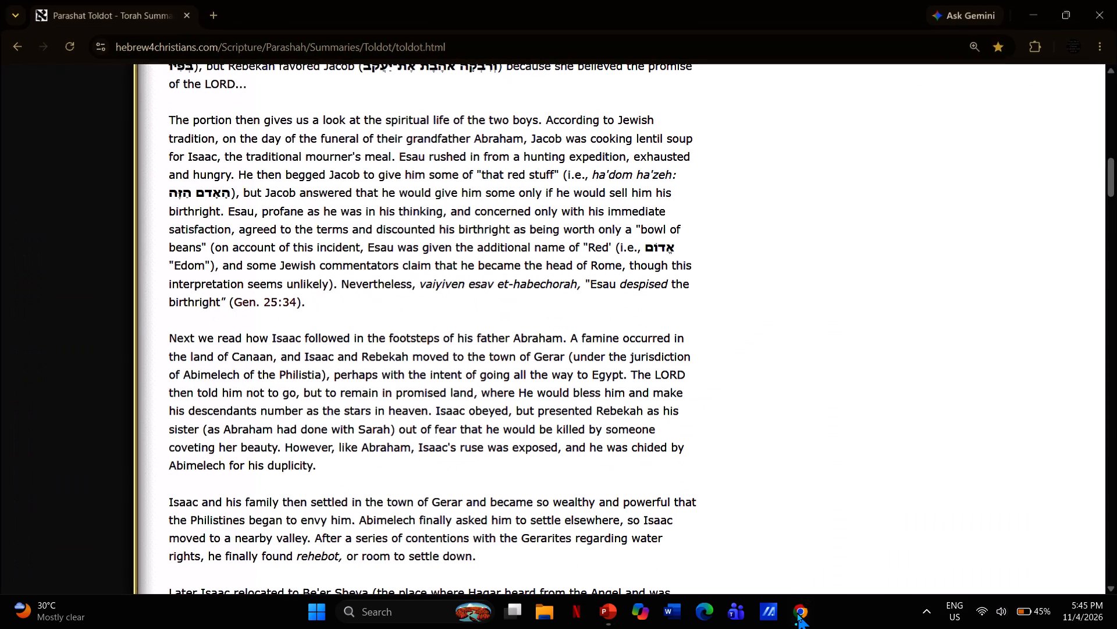
type("onl")
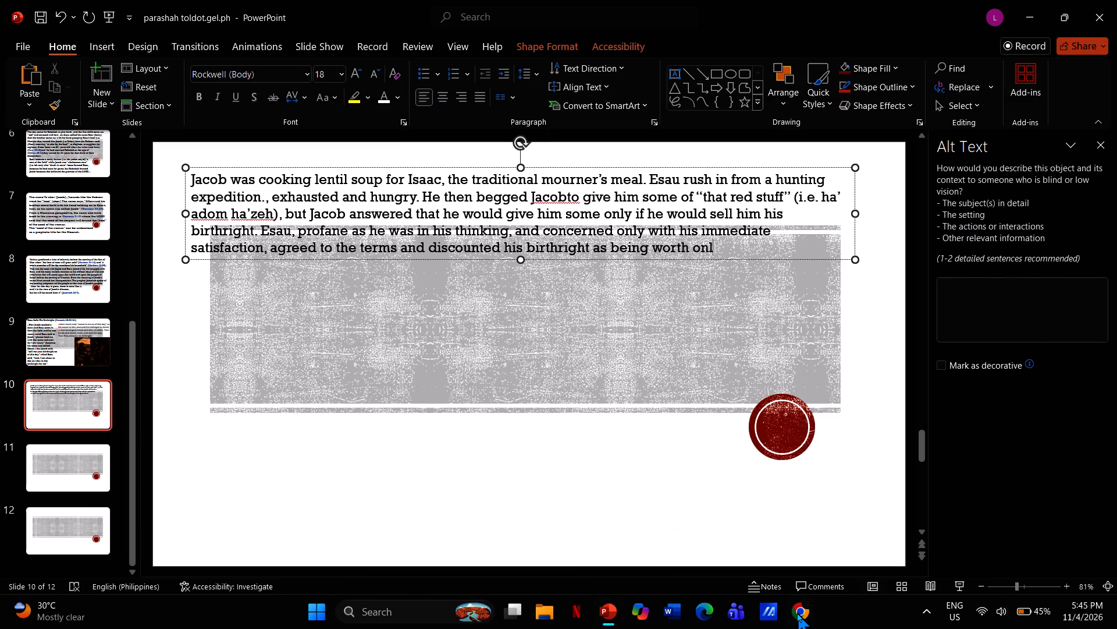
type("y \"a biowl")
key("BackSpace")
key("BackSpace")
key("BackSpace")
key("BackSpace")
type("owl")
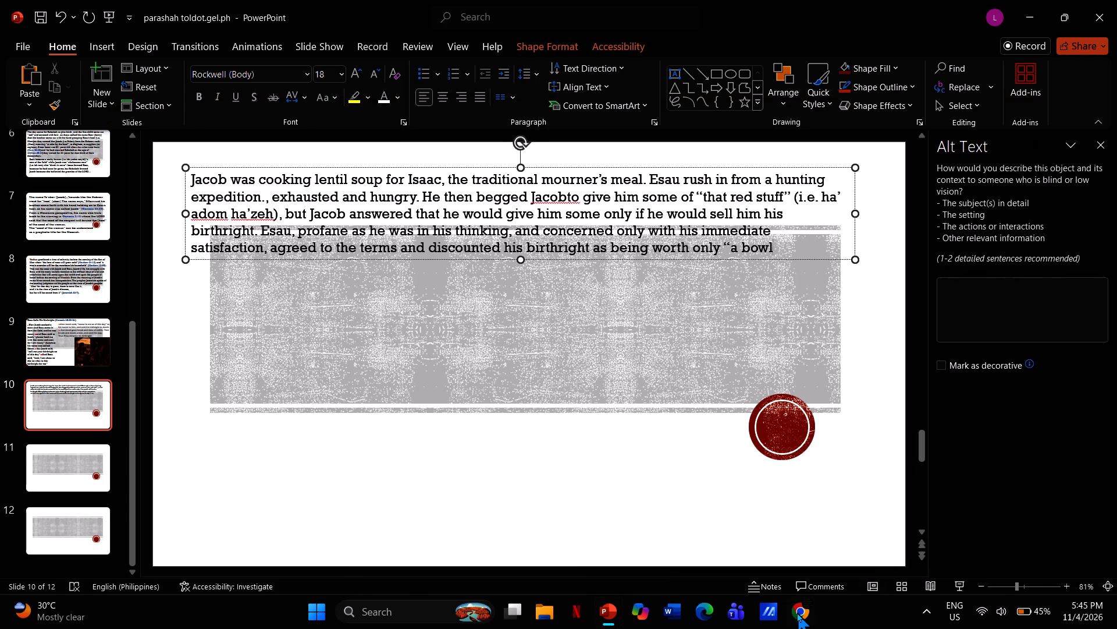
key("space")
left_click(805, 610)
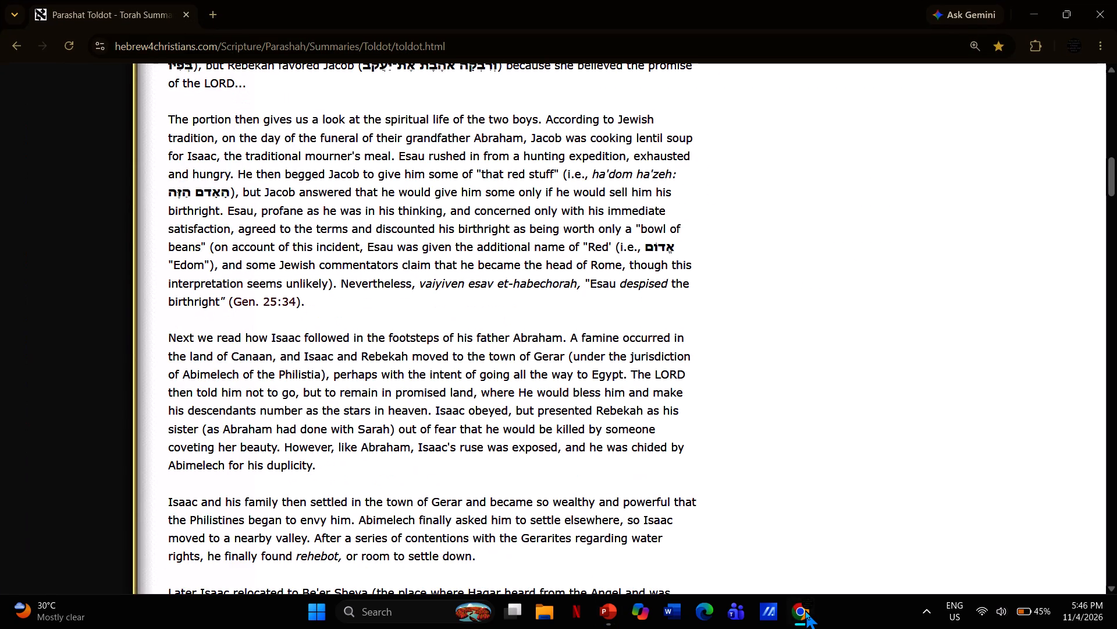
left_click(805, 610)
type("of beans\"")
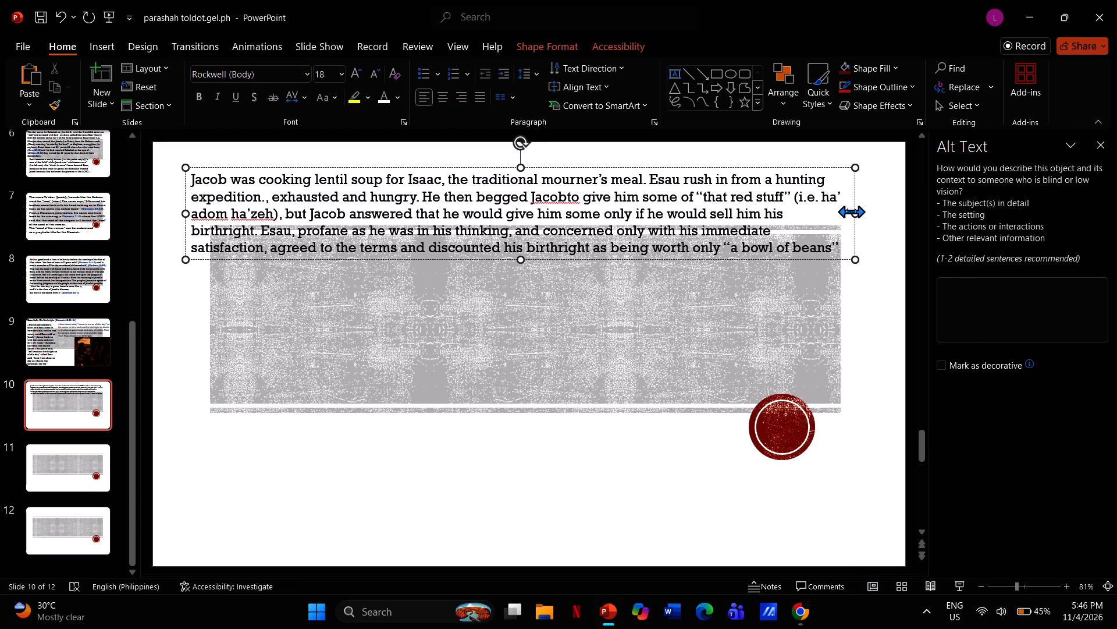
Widen slide 10's text box on both sides so it spans nearly the full slide width.
left_click_drag(851, 211, 897, 221)
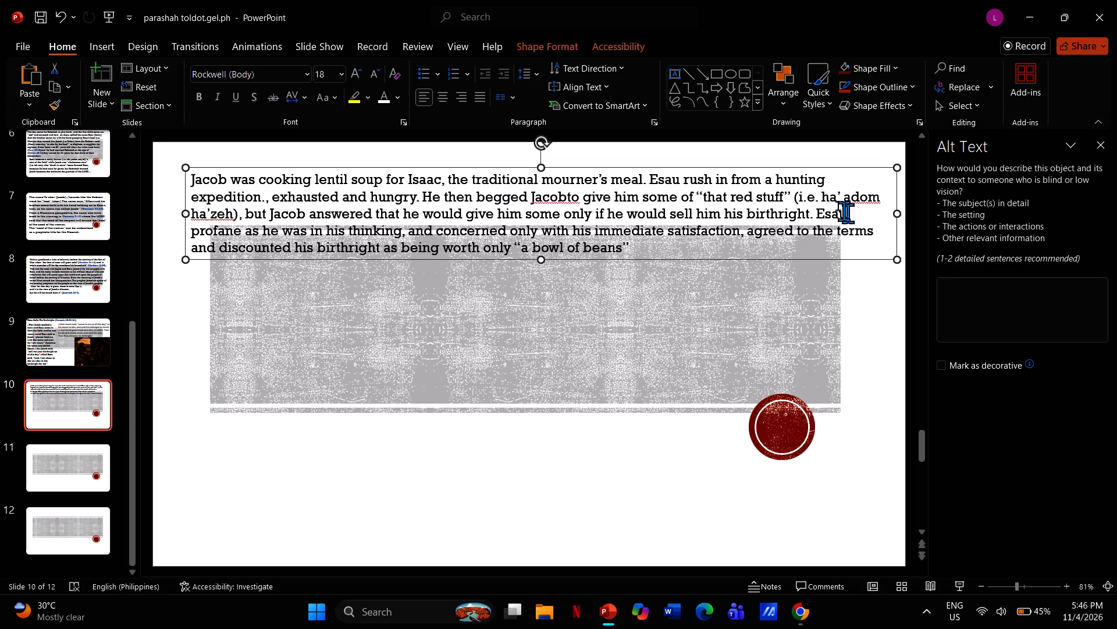
left_click_drag(189, 213, 165, 211)
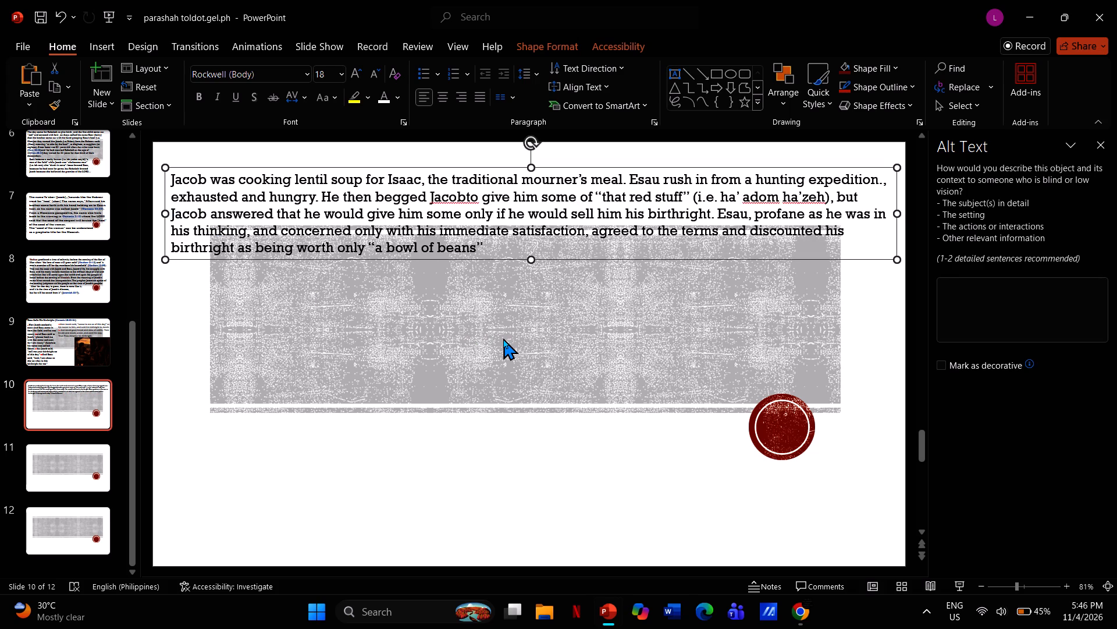
Check the source page in Chrome, end slide 10's "bowl of beans" sentence with a period and start the next one with "Nevertheless,".
left_click(500, 249)
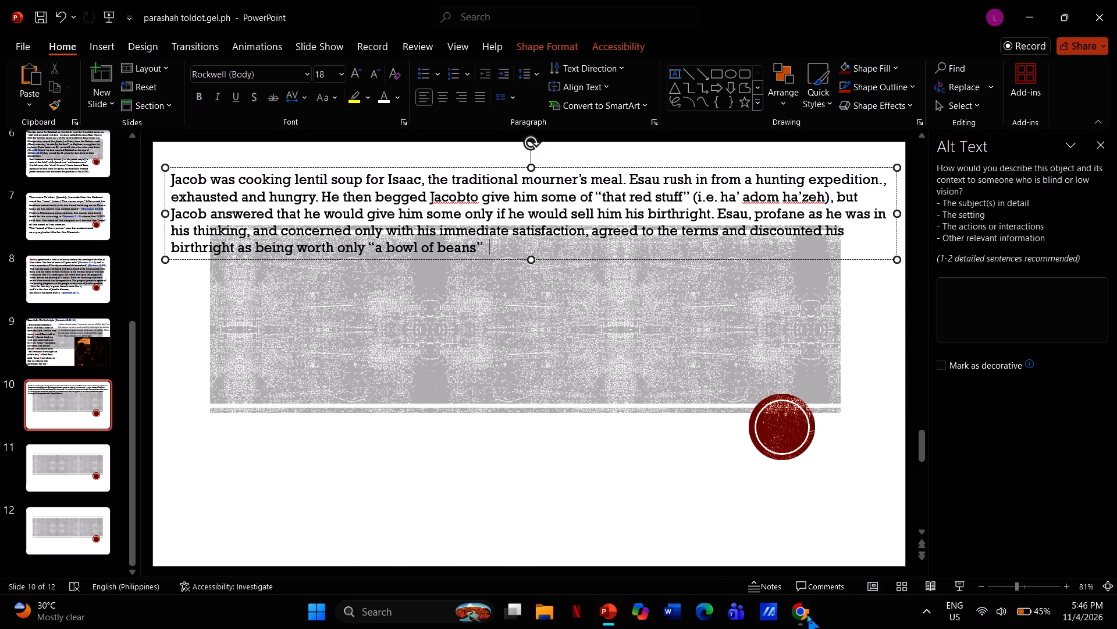
left_click(795, 611)
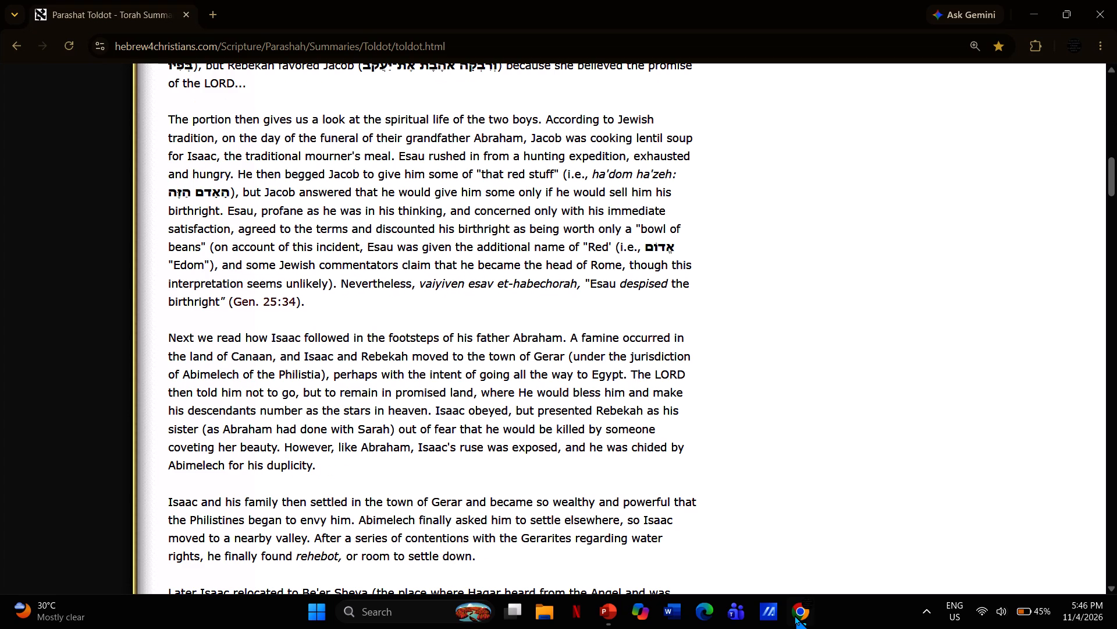
left_click(795, 615)
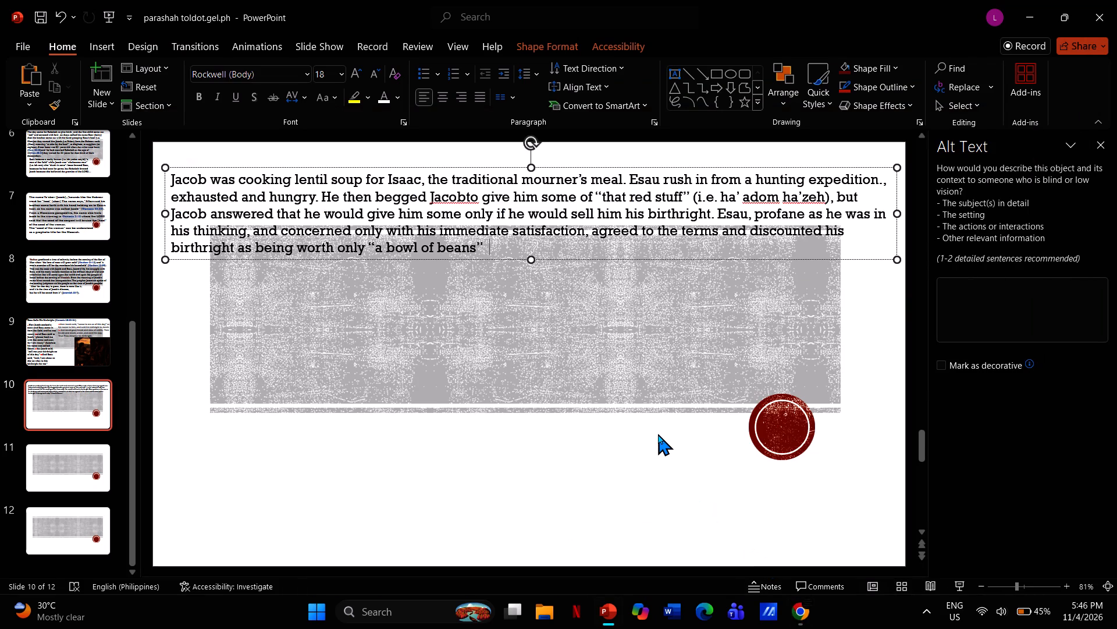
key("BackSpace")
type(". neverthe")
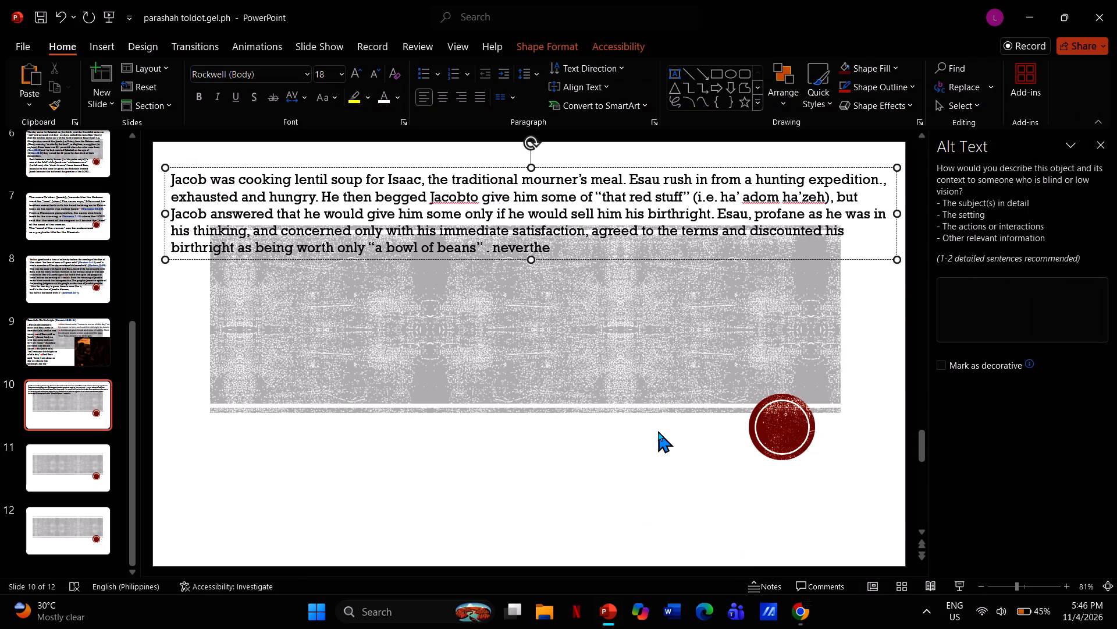
type("less")
type(",")
key("space")
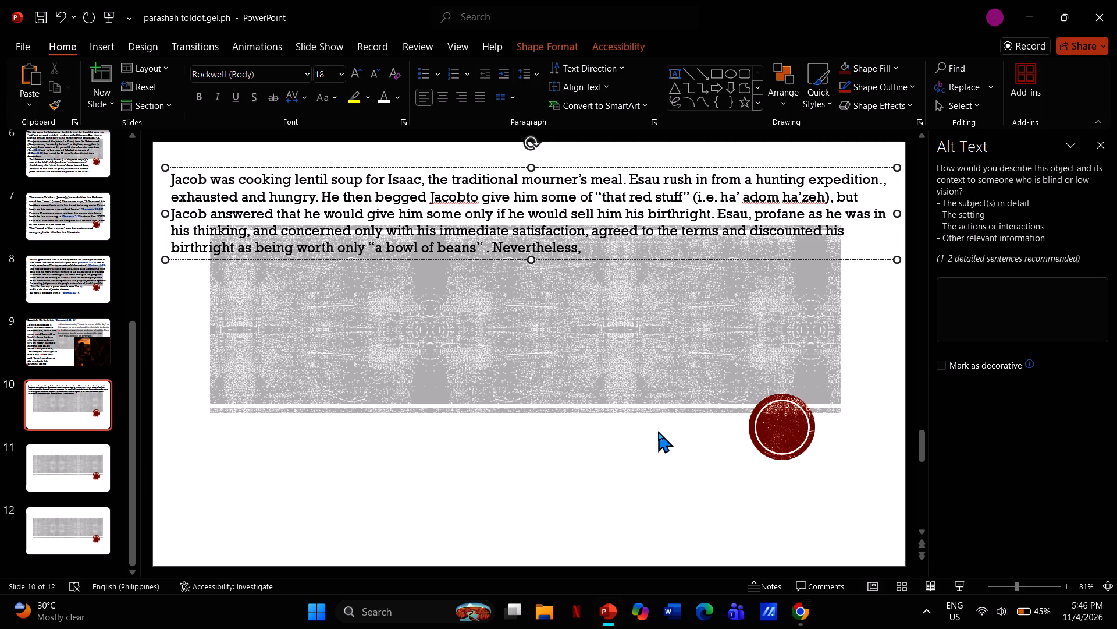
Consult the source page in Chrome, add "vaiyeven" after "Nevertheless," on slide 10 and italicize the word.
left_click(793, 610)
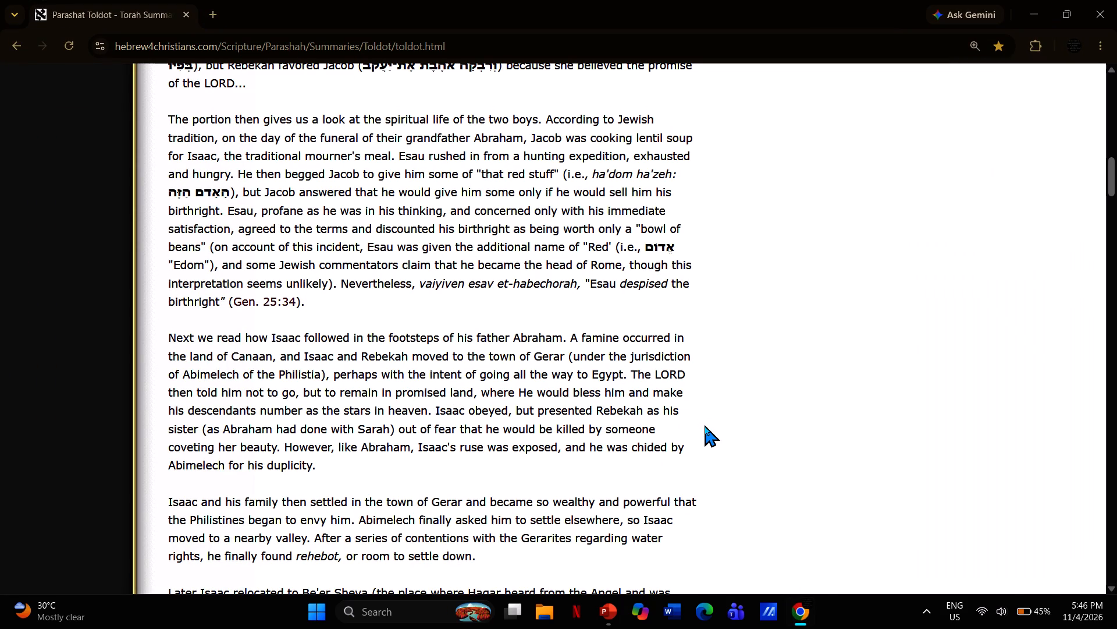
left_click(799, 605)
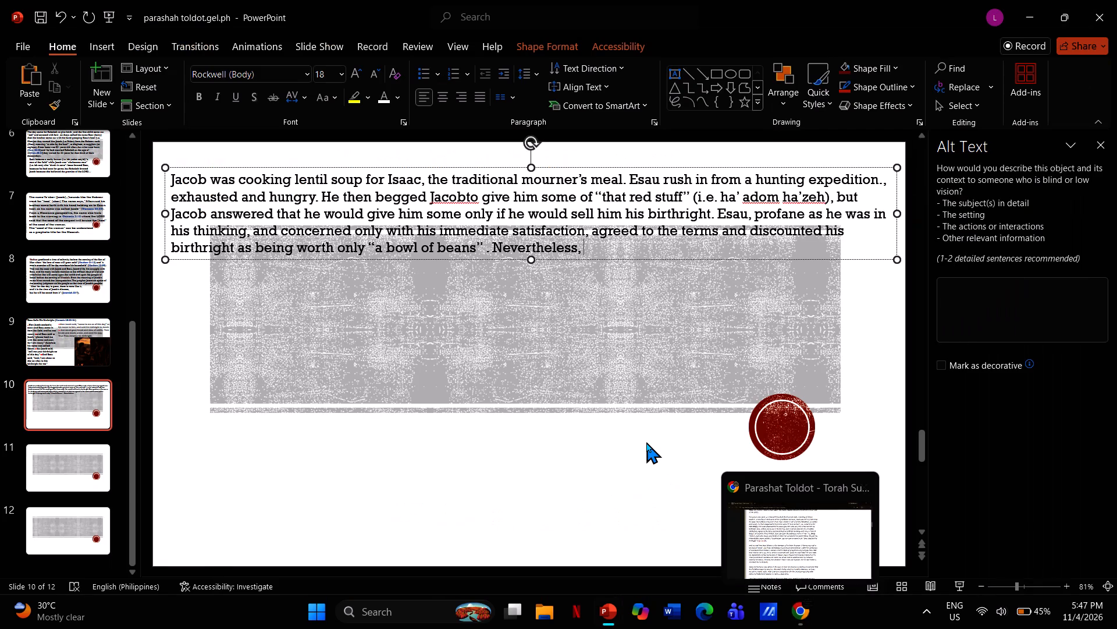
type("vaiyeven")
key("space")
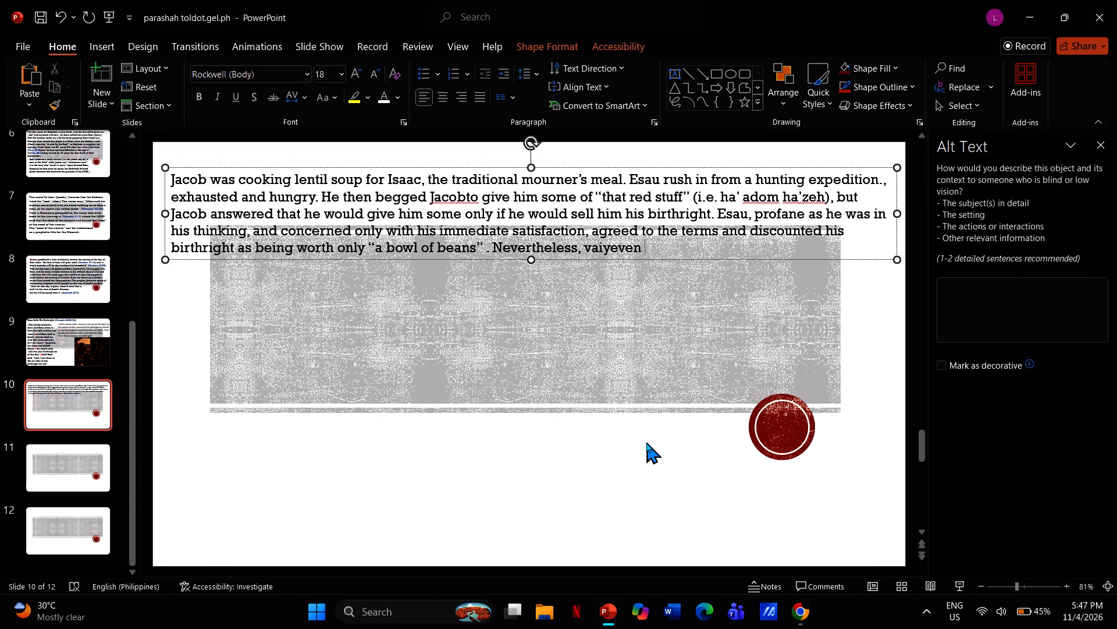
left_click_drag(585, 248, 653, 255)
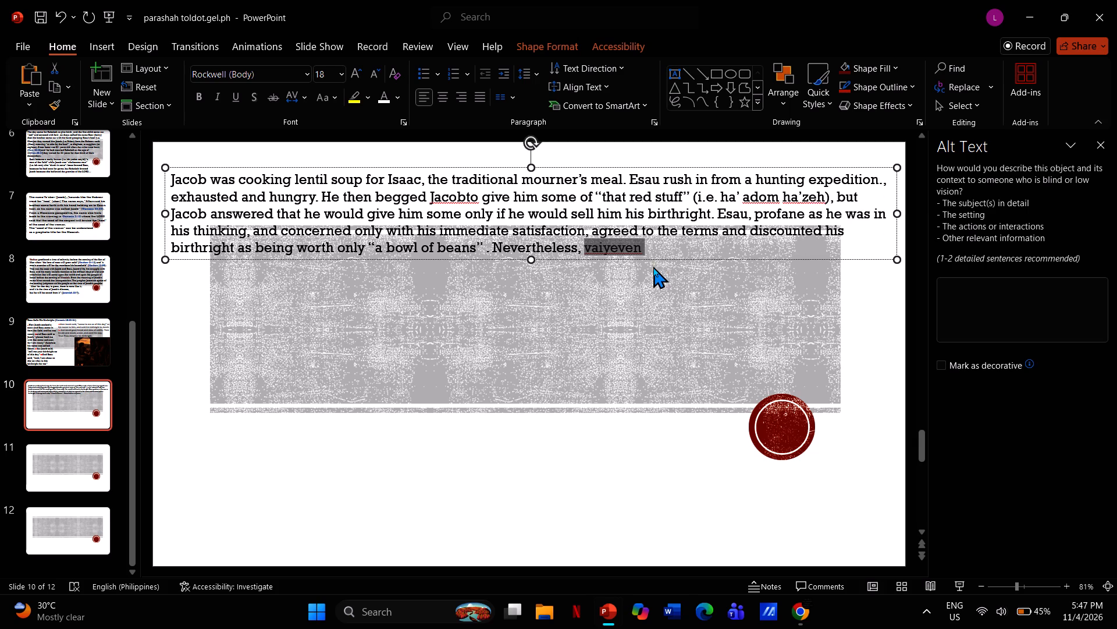
key("ctrl+i")
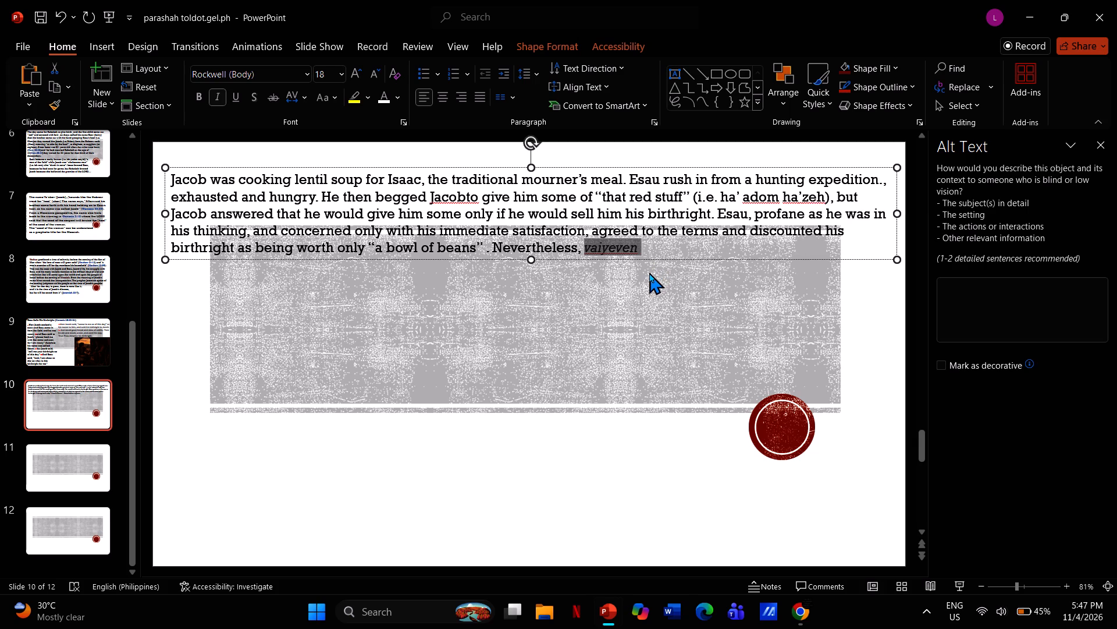
left_click(668, 247)
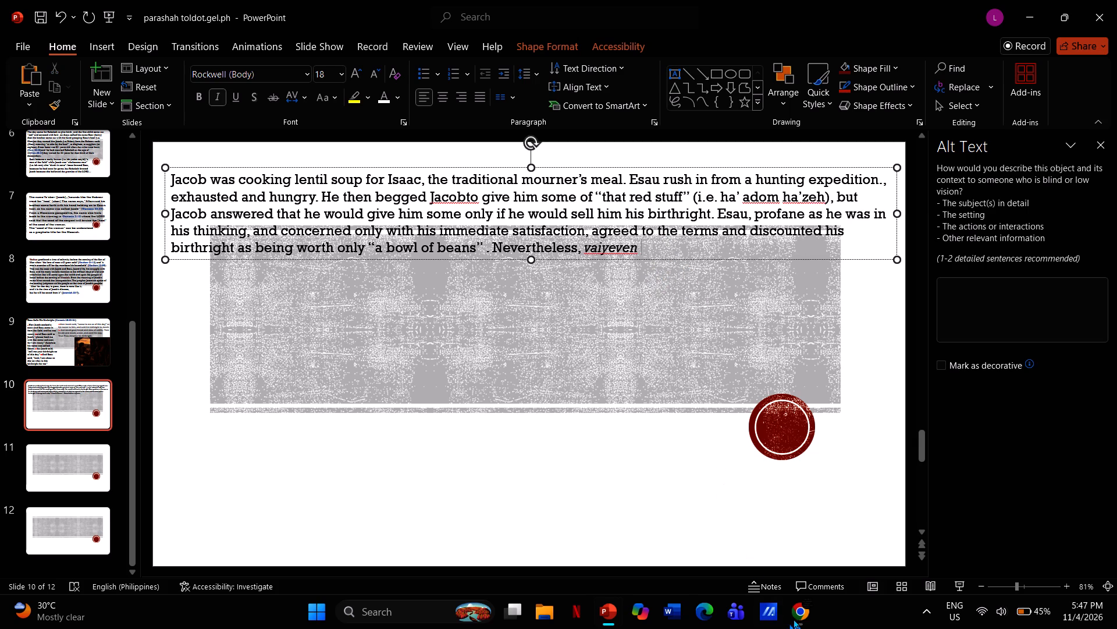
Compare with the source page in Chrome and correct the italic word "vaiyeven" on slide 10 to "vaiyiven", followed by a space.
left_click(796, 616)
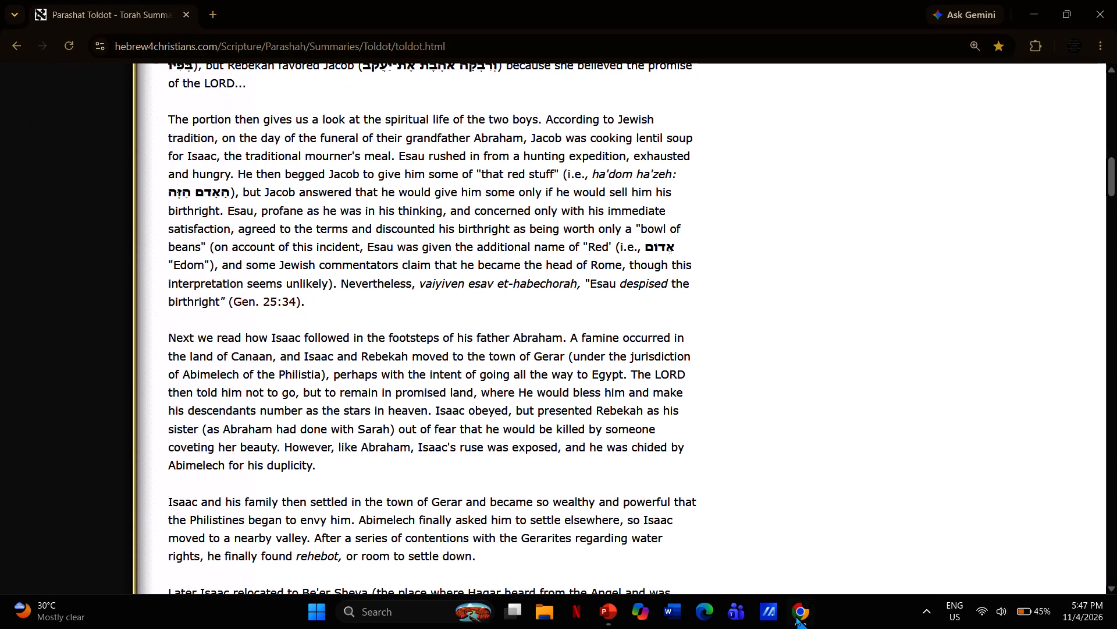
left_click(796, 616)
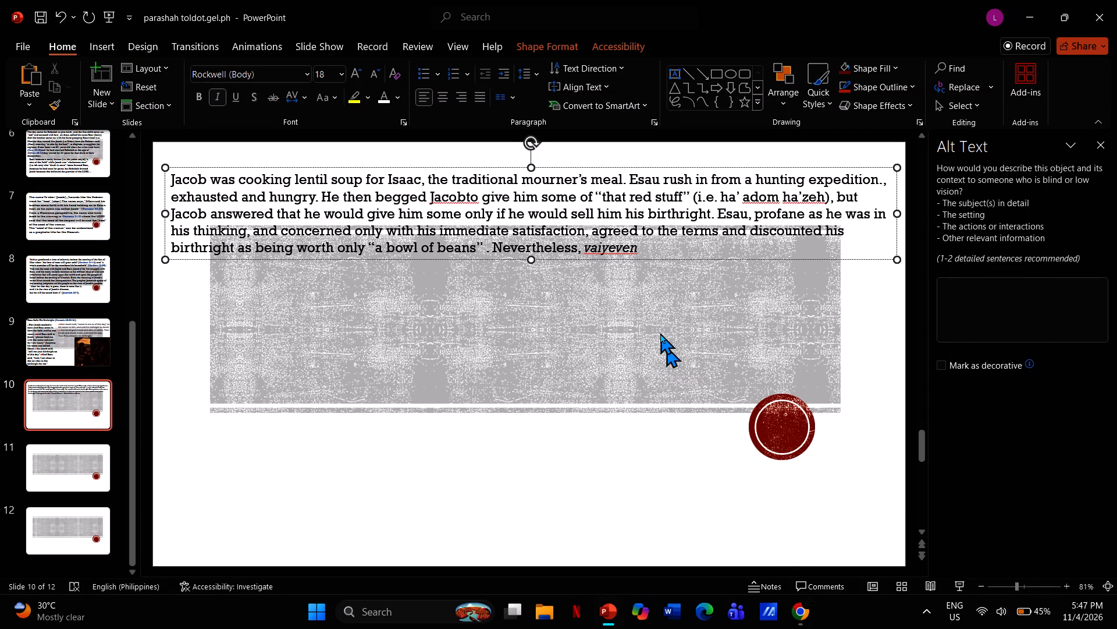
left_click(614, 249)
key("BackSpace")
key("i")
left_click(635, 248)
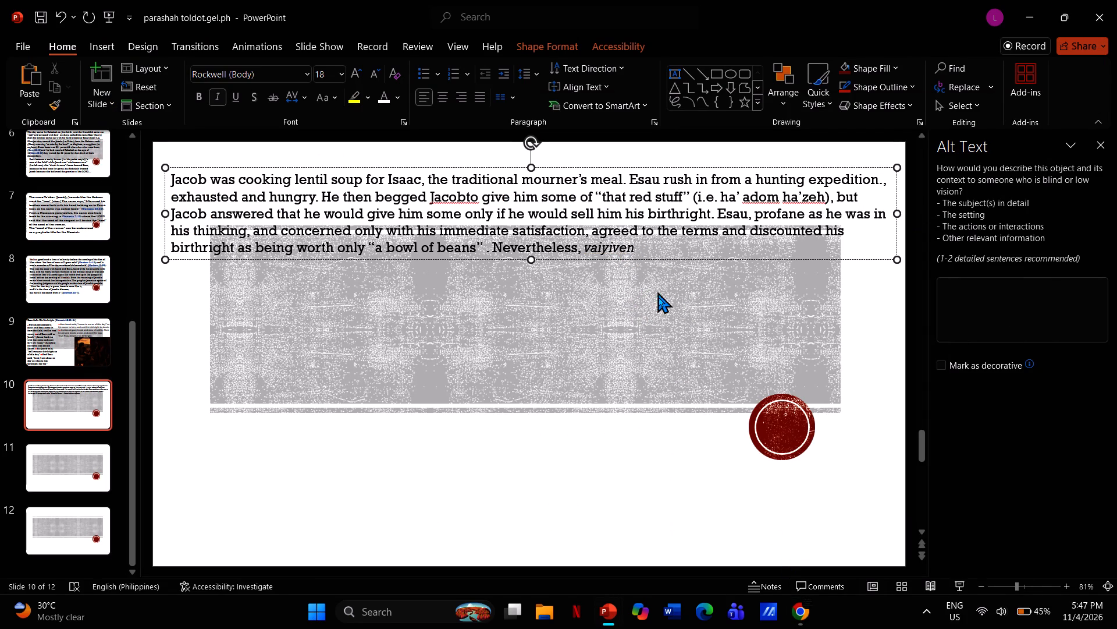
left_click(637, 250)
key("space")
key("BackSpace")
key("BackSpace")
key("space")
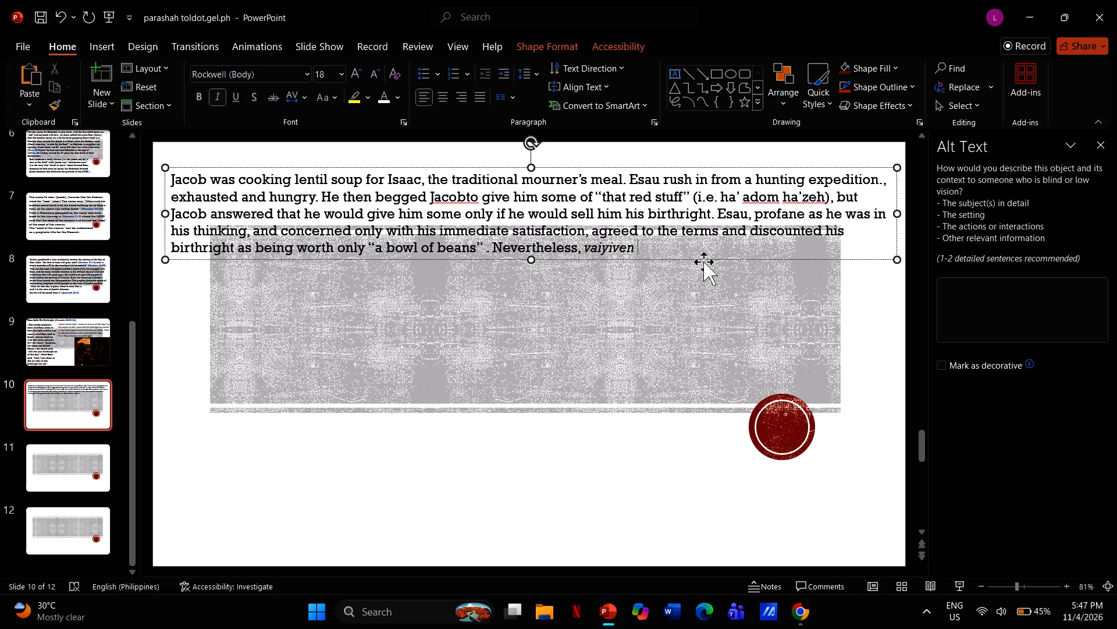
Consult the source page in Chrome and continue slide 10's italic phrase after "vaiyiven" with "esav et-habechorah".
left_click(794, 619)
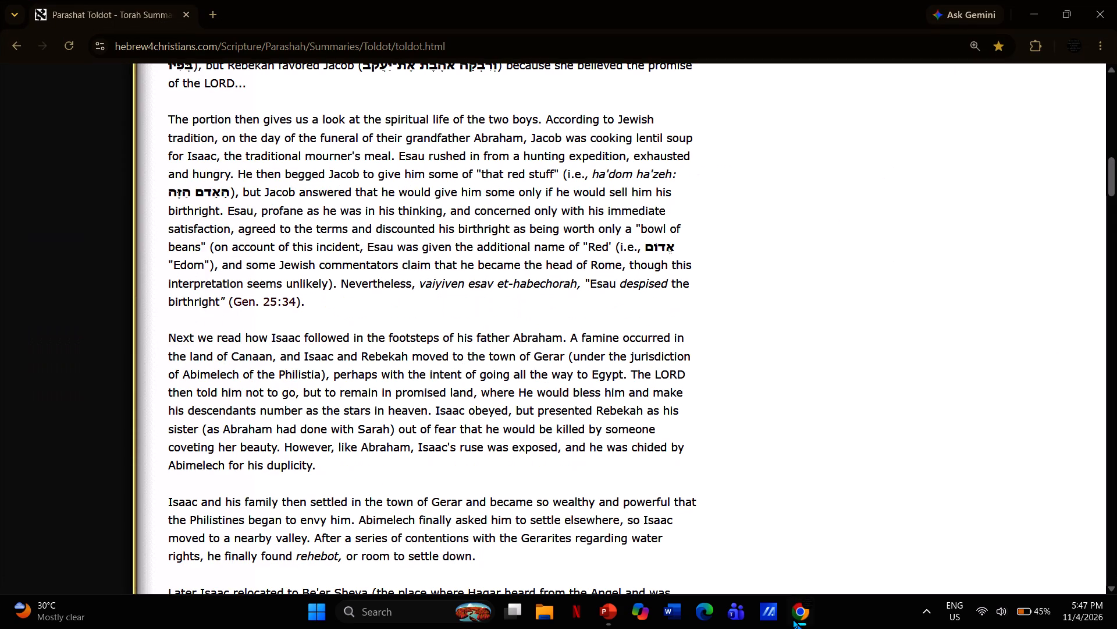
left_click(793, 619)
type("esav")
key("space")
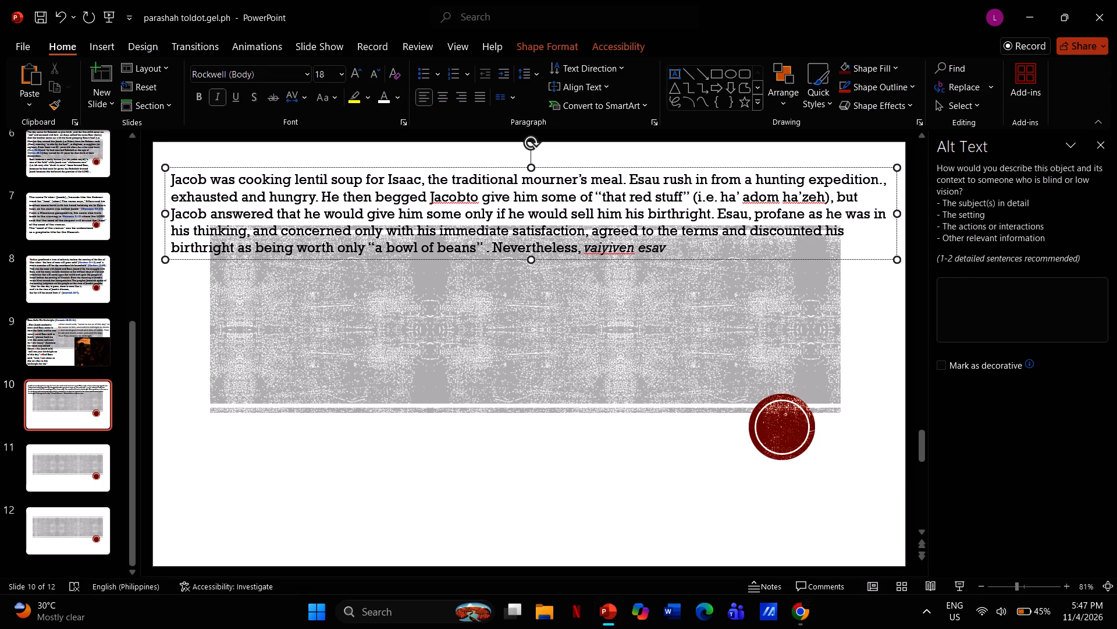
left_click(792, 598)
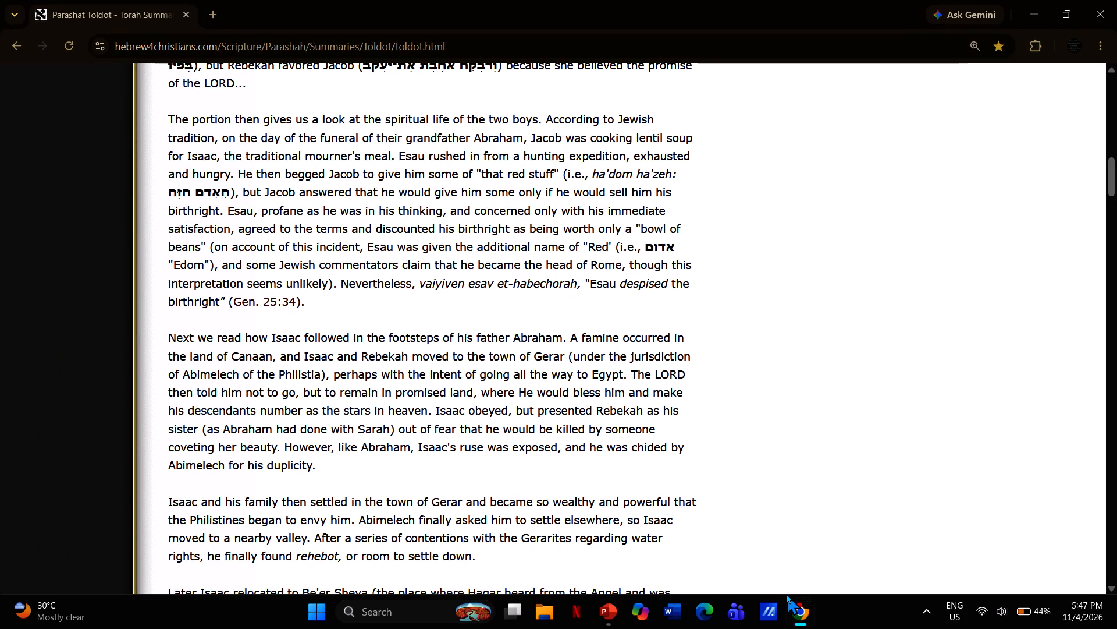
left_click(791, 607)
type("et'")
key("BackSpace")
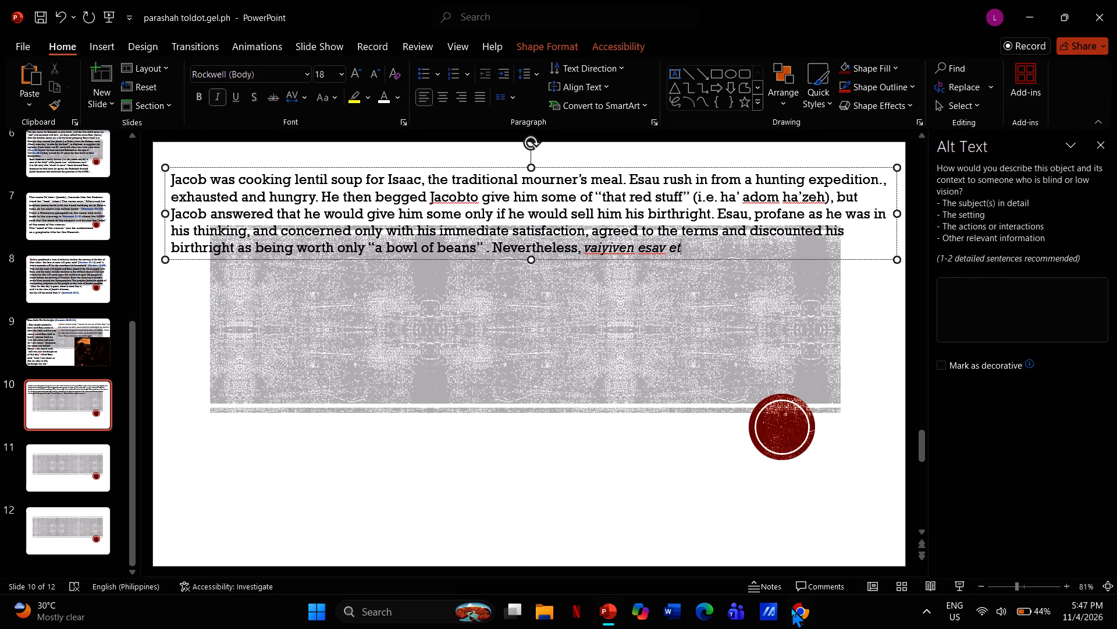
key("minus")
left_click(791, 610)
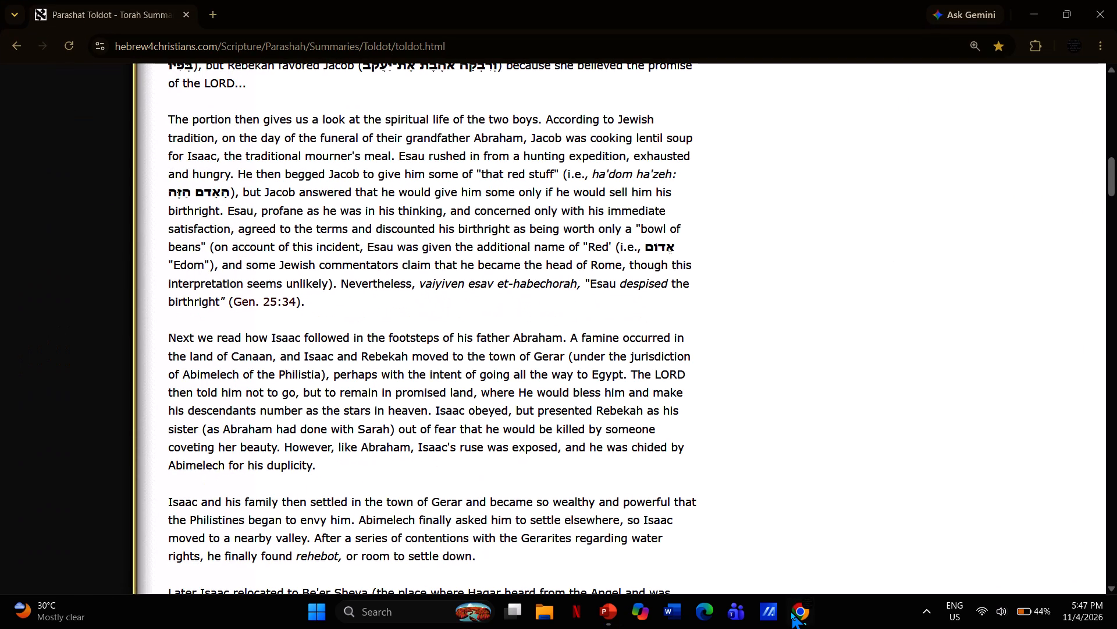
left_click(791, 610)
type("habecho")
type("rah")
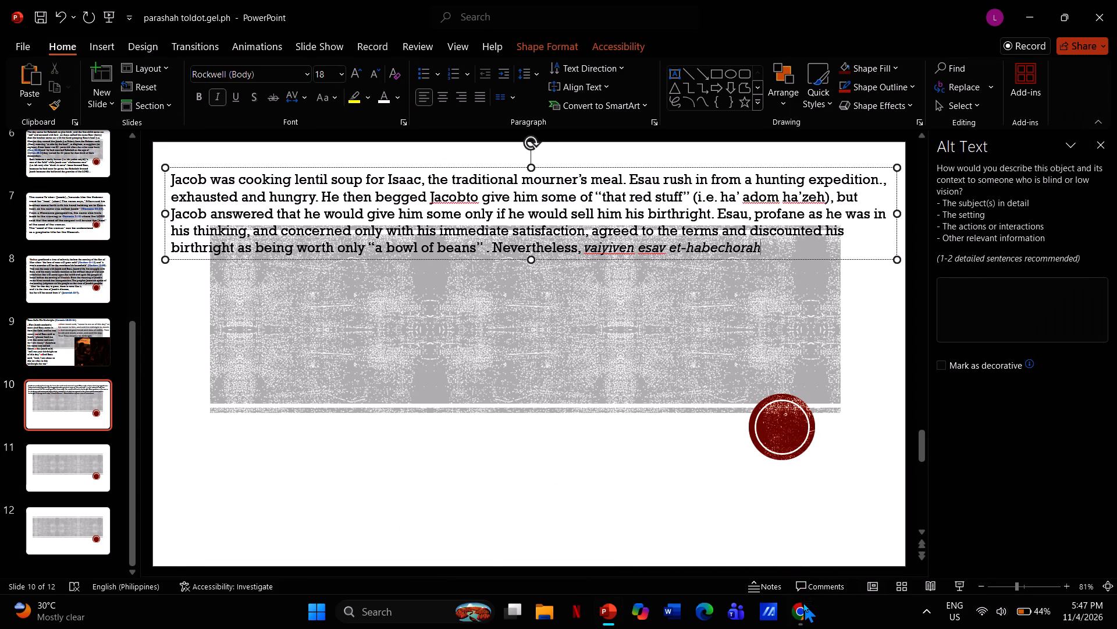
Check the source page in Chrome, add a comma after "et-habechorah" on slide 10 and open the quotation with "Esau", capitalized.
left_click(801, 602)
left_click(801, 602)
type(",")
key("space")
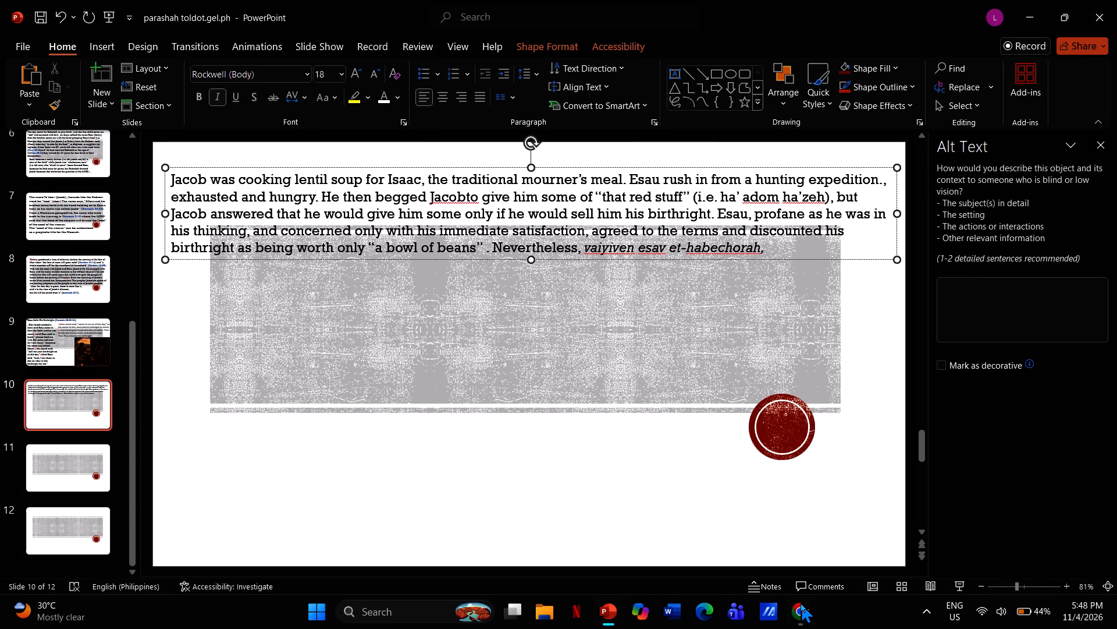
key("shift+quotedbl")
type("esau")
key("space")
key("Left")
key("Left")
key("Left")
key("Left")
key("Left")
key("Right")
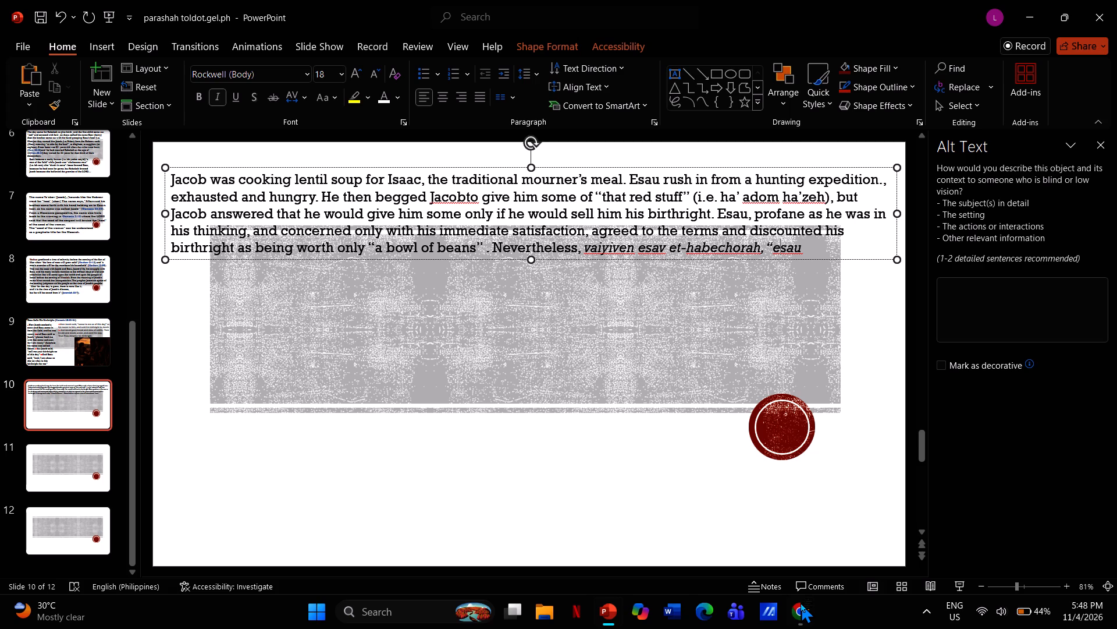
key("BackSpace")
key("shift+e")
left_click(810, 251)
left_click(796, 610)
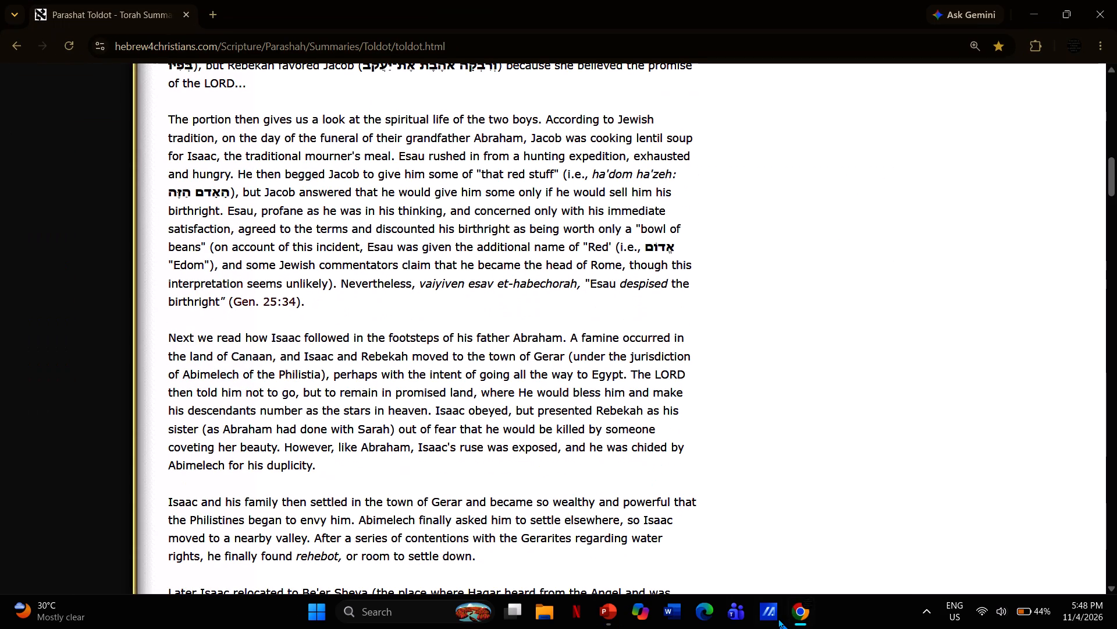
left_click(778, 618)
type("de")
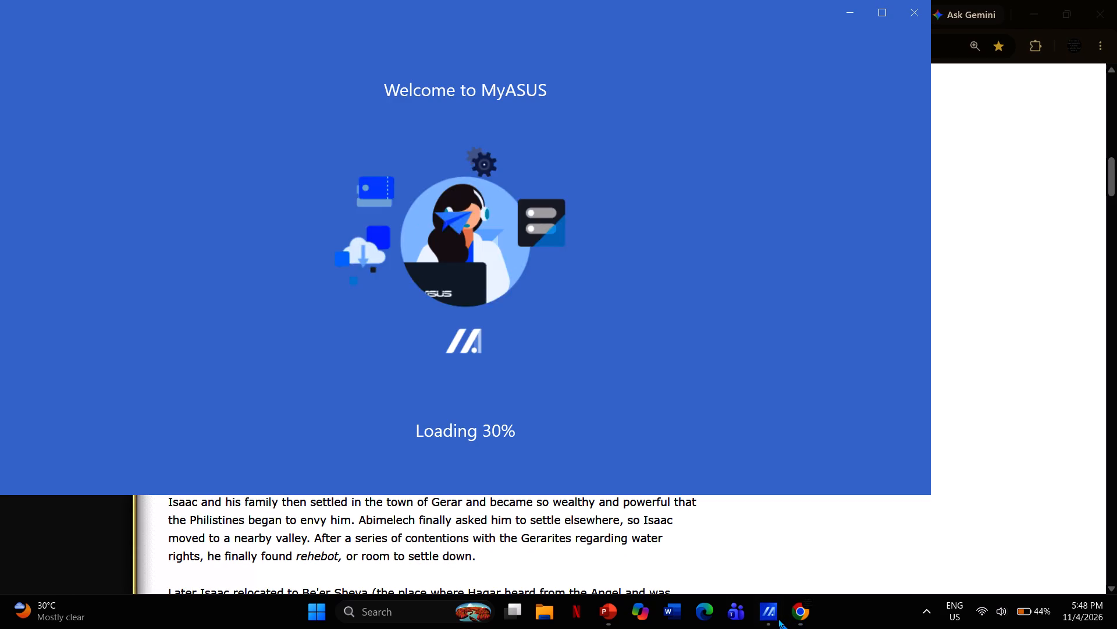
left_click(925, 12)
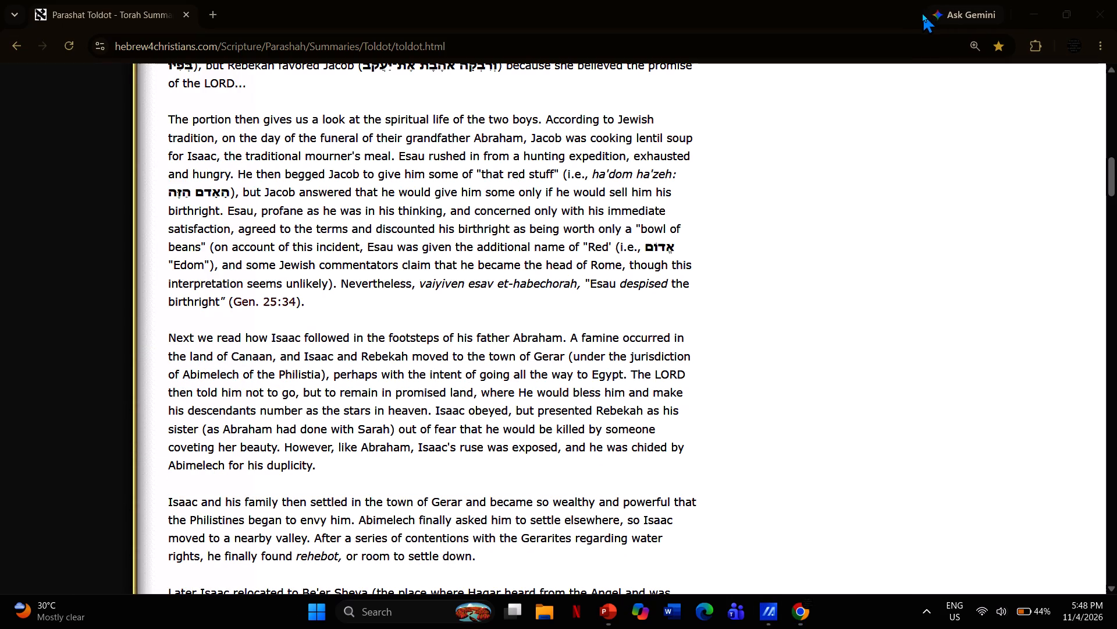
Following the source page in Chrome, complete slide 10's quotation after "Esau" with "despised the birthright" and a closing single quotation mark.
left_click(797, 613)
left_click(796, 611)
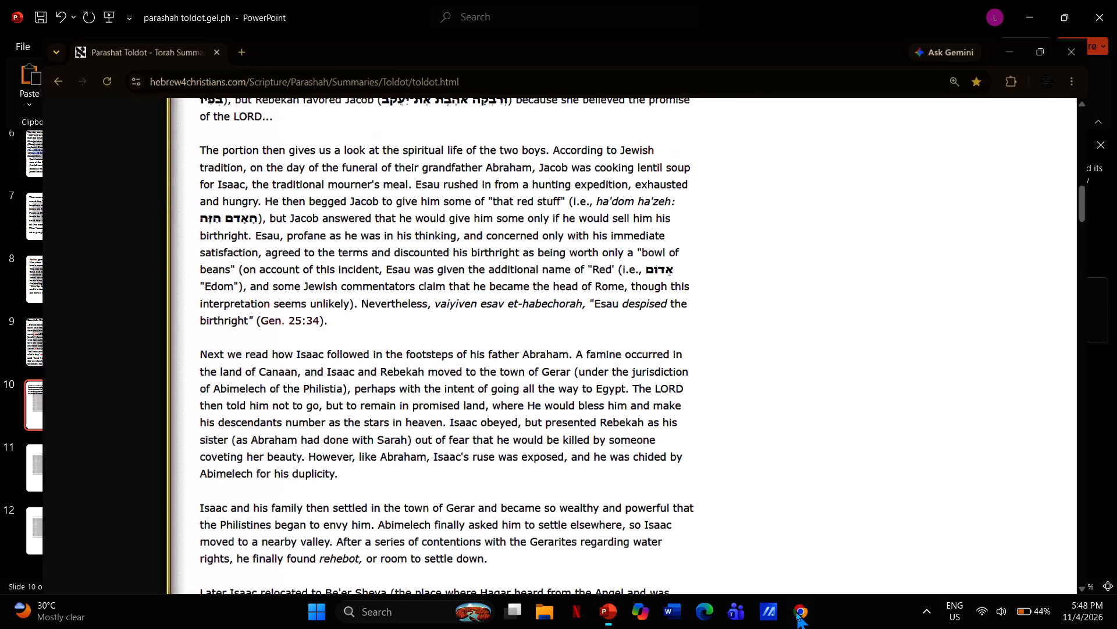
type("despised")
key("space")
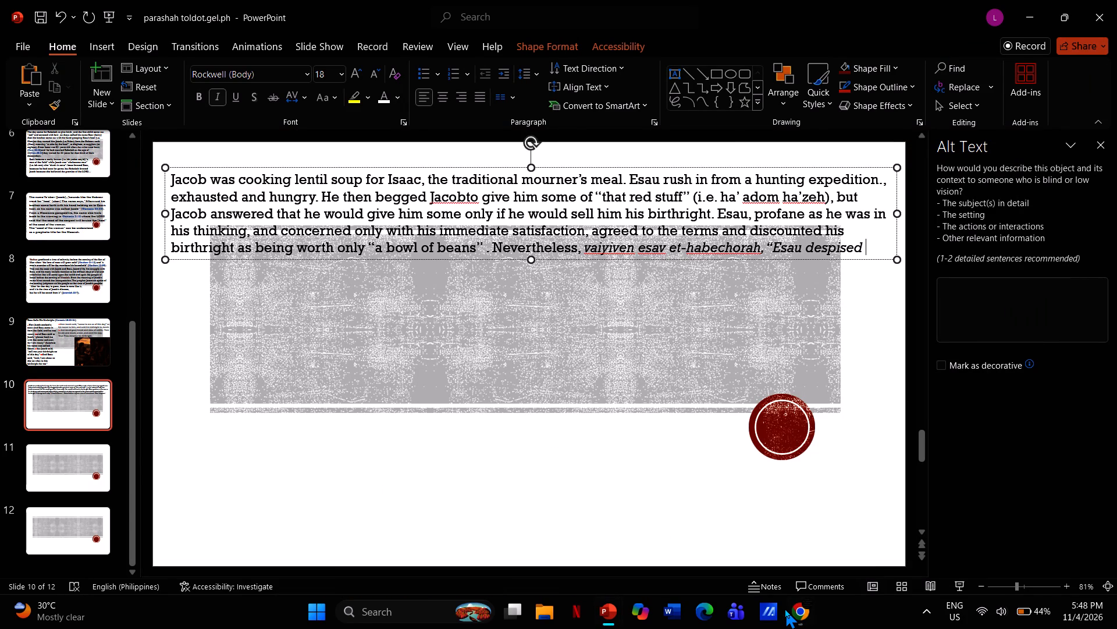
left_click(789, 612)
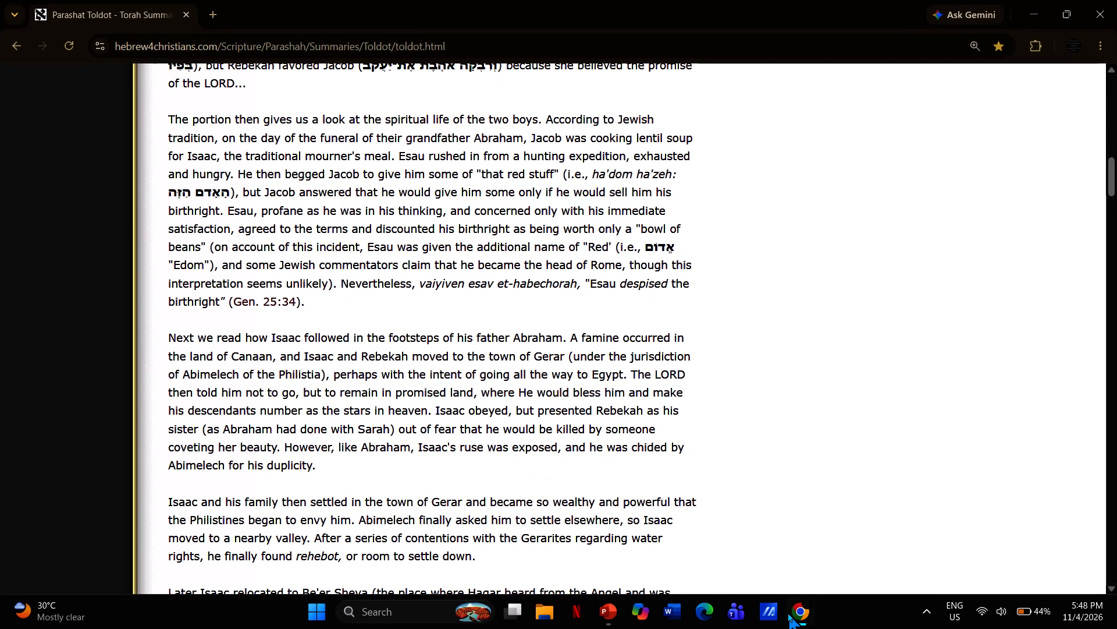
left_click(788, 612)
type("the birthright")
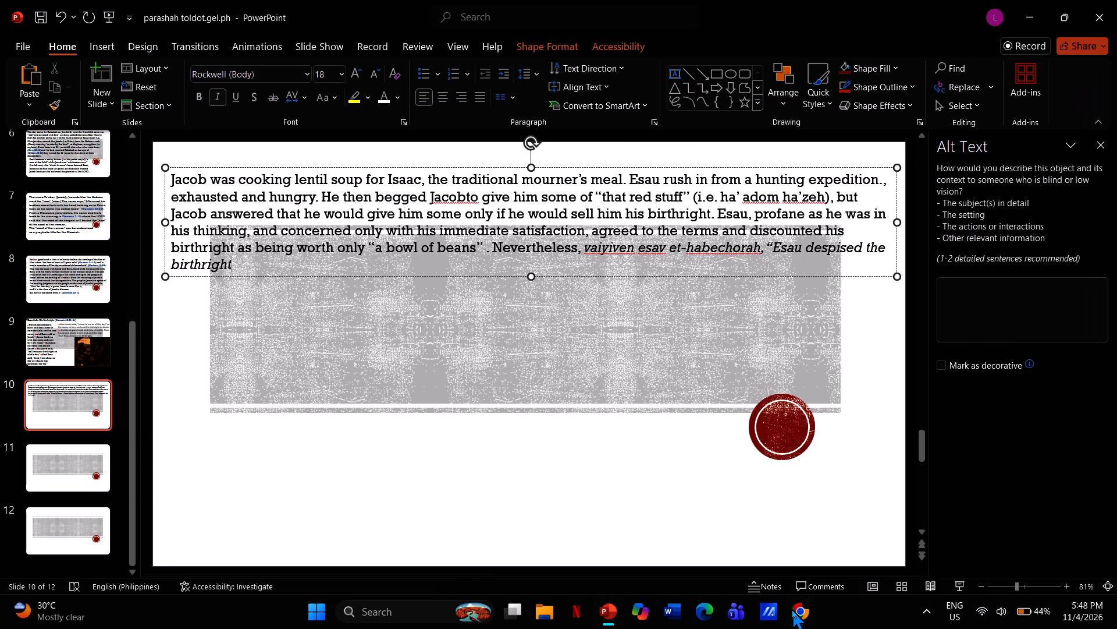
key("apostrophe")
Remove the italics from "Esau despised the birthright" and its closing quotation mark on slide 10.
key("shift+Left")
key("shift+Left")
key("shift+Left")
key("shift+Left")
key("shift+Left")
key("shift+Left")
key("shift+Left")
key("shift+Left")
key("shift+Left")
key("shift+Left")
key("shift+Left")
key("shift+Left")
key("shift+Left")
key("shift+Left")
key("shift+Left")
key("shift+Left")
key("shift+Left")
key("shift+Left")
key("shift+Left")
key("shift+Left")
key("shift+Left")
key("shift+Left")
key("shift+Left")
key("shift+Left")
key("shift+Left")
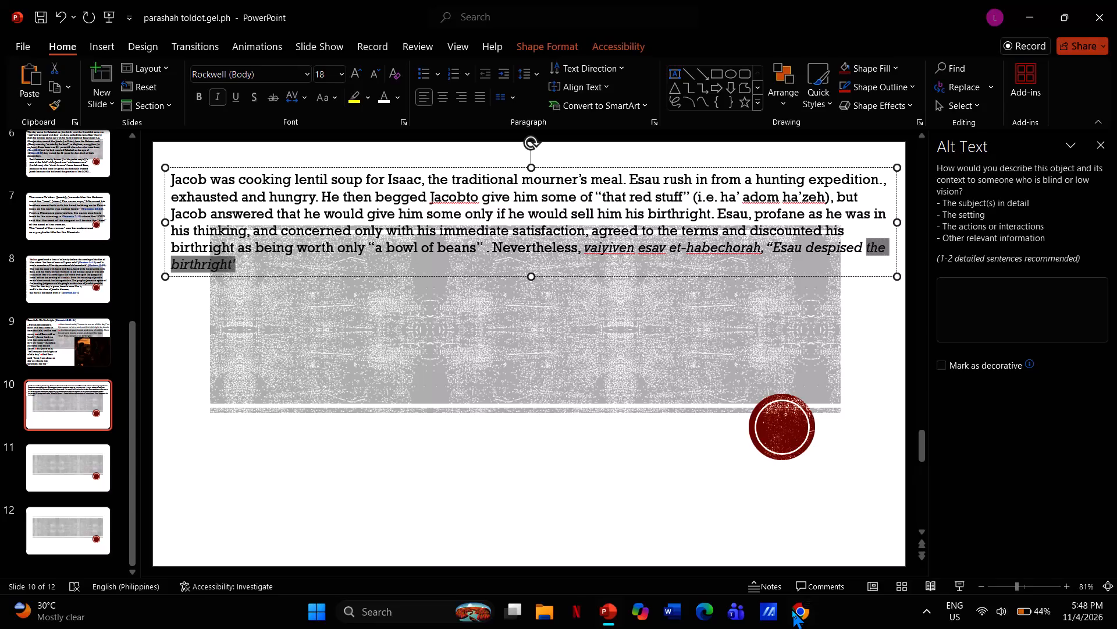
key("shift+Left")
key("shift+Left")
key("shift+Left")
key("shift+Left")
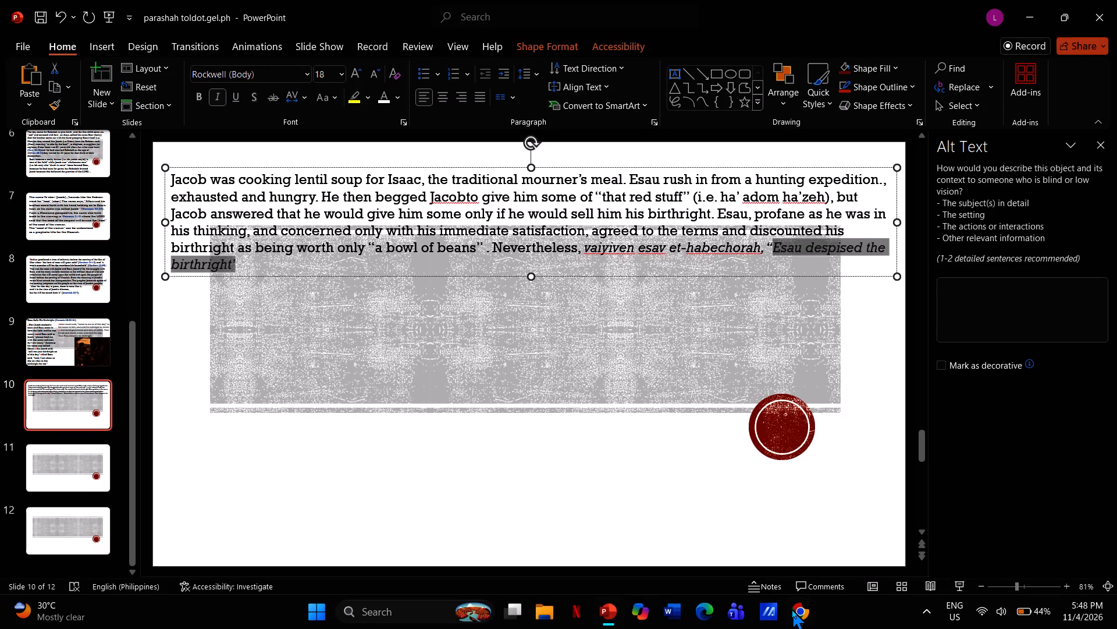
key("ctrl+i")
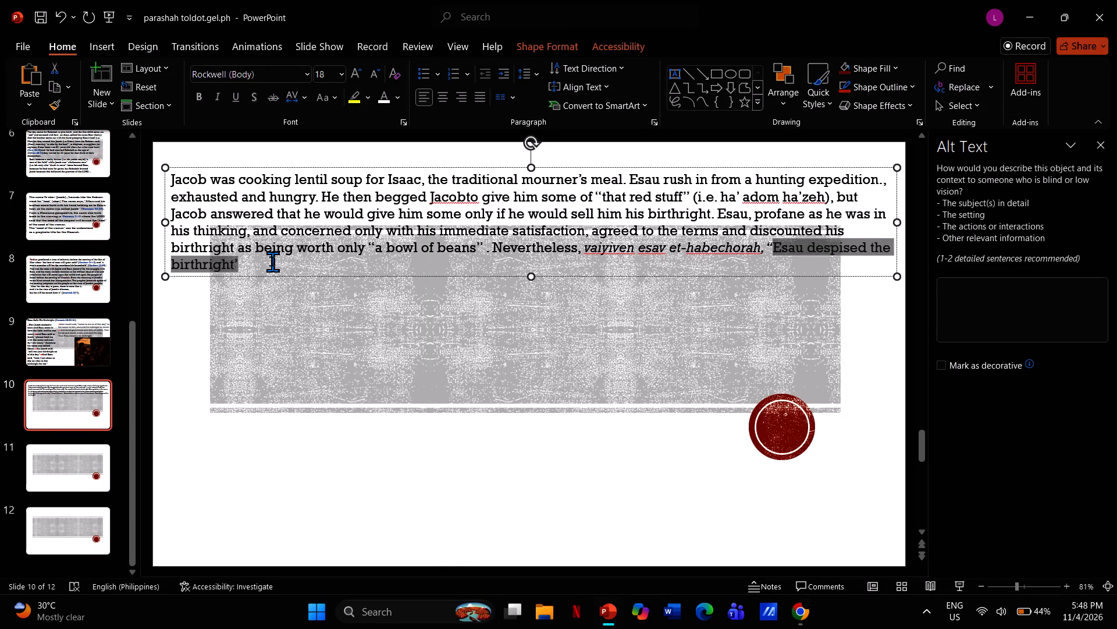
Add a space after slide 10's closing quotation mark, checking the source page in Chrome and slide 9 for the verse reference.
left_click(259, 266)
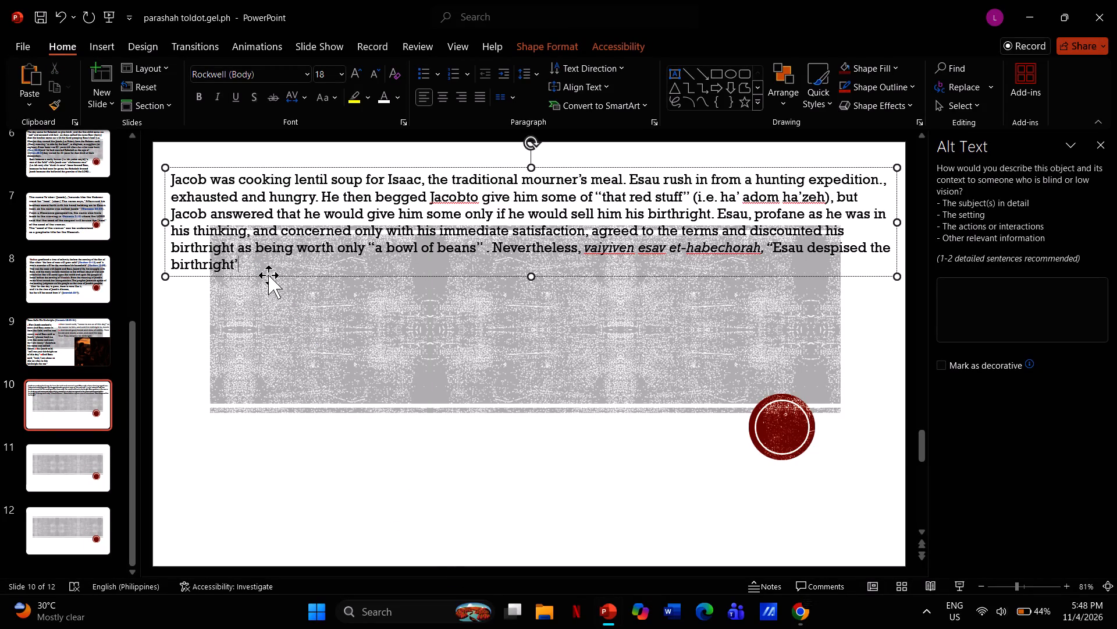
key("space")
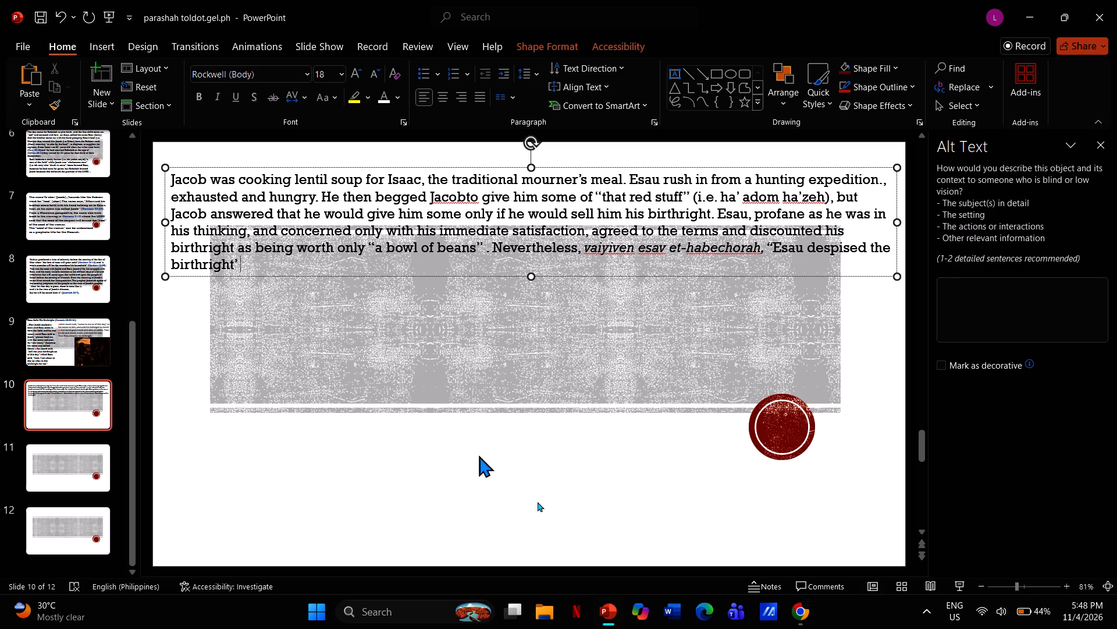
left_click(798, 602)
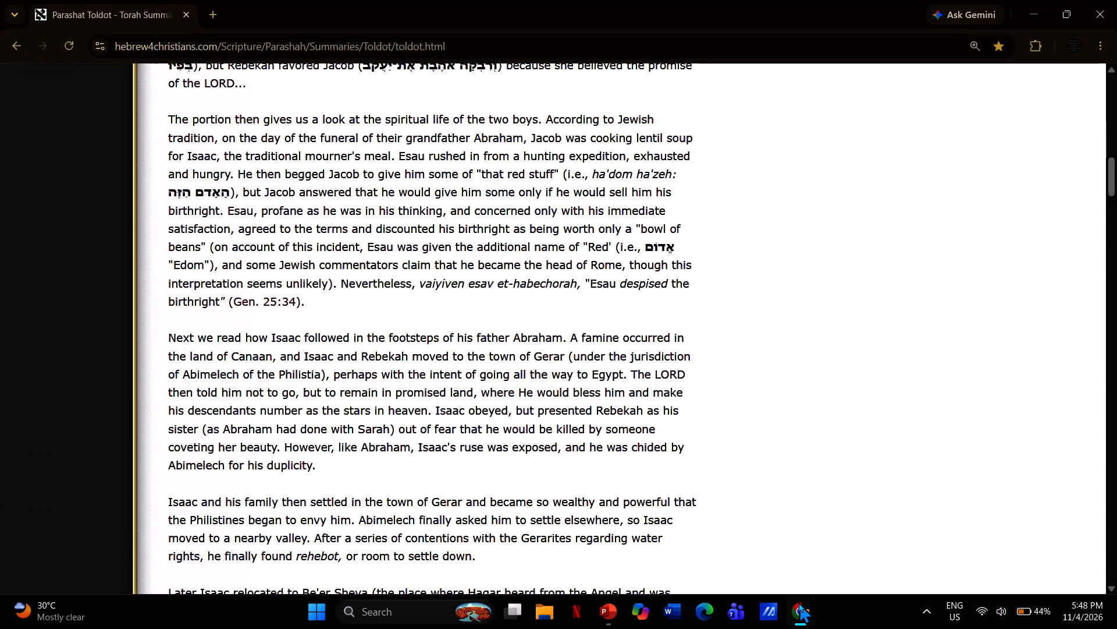
left_click(799, 602)
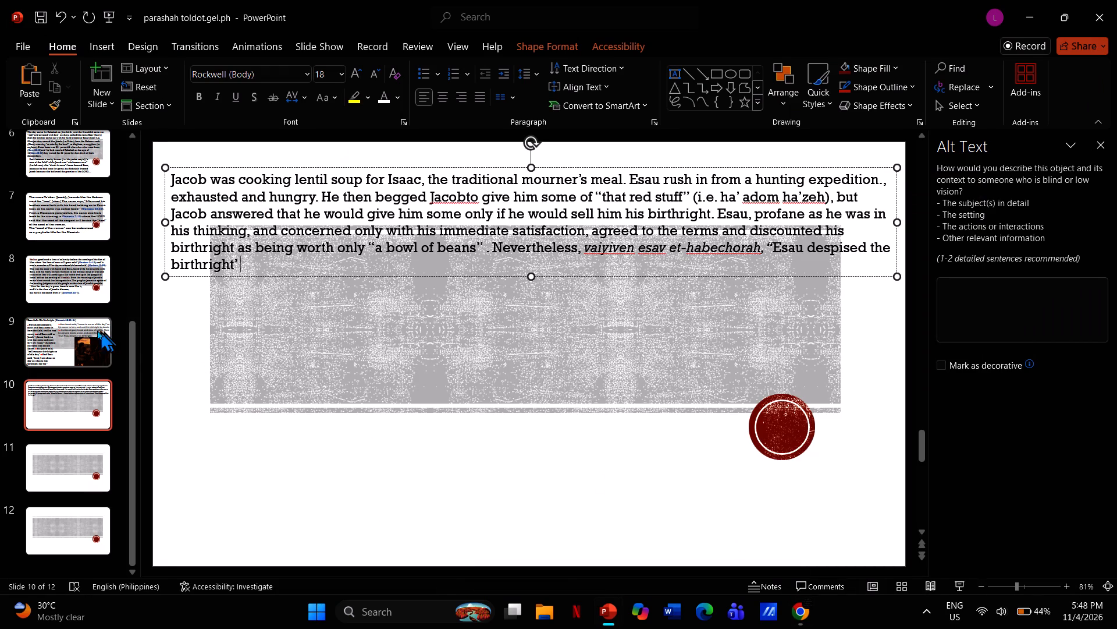
left_click(88, 327)
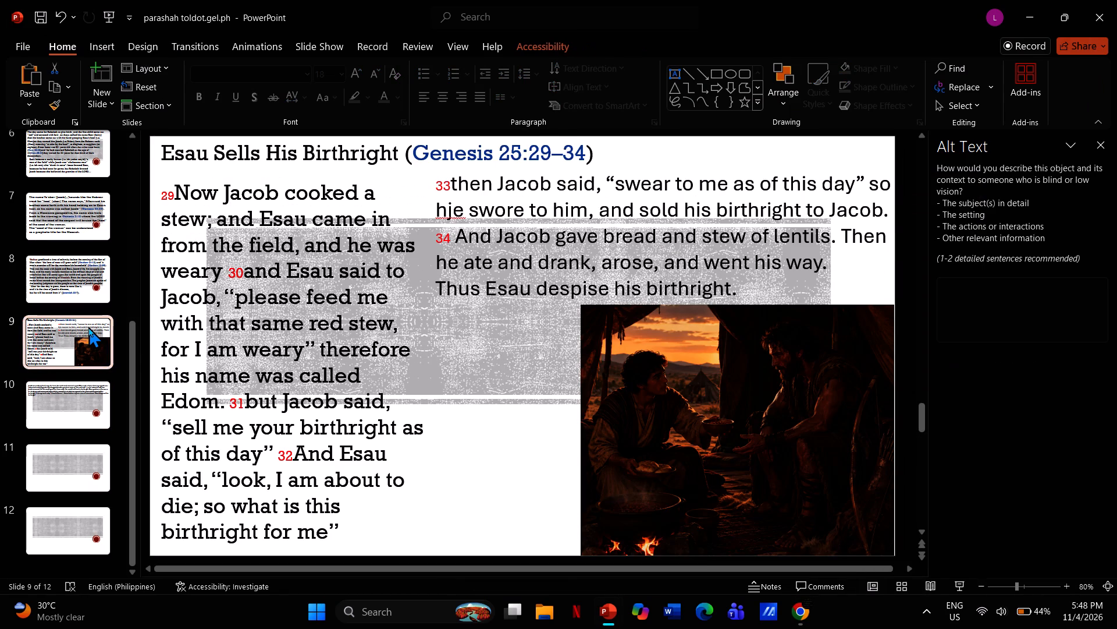
left_click(91, 382)
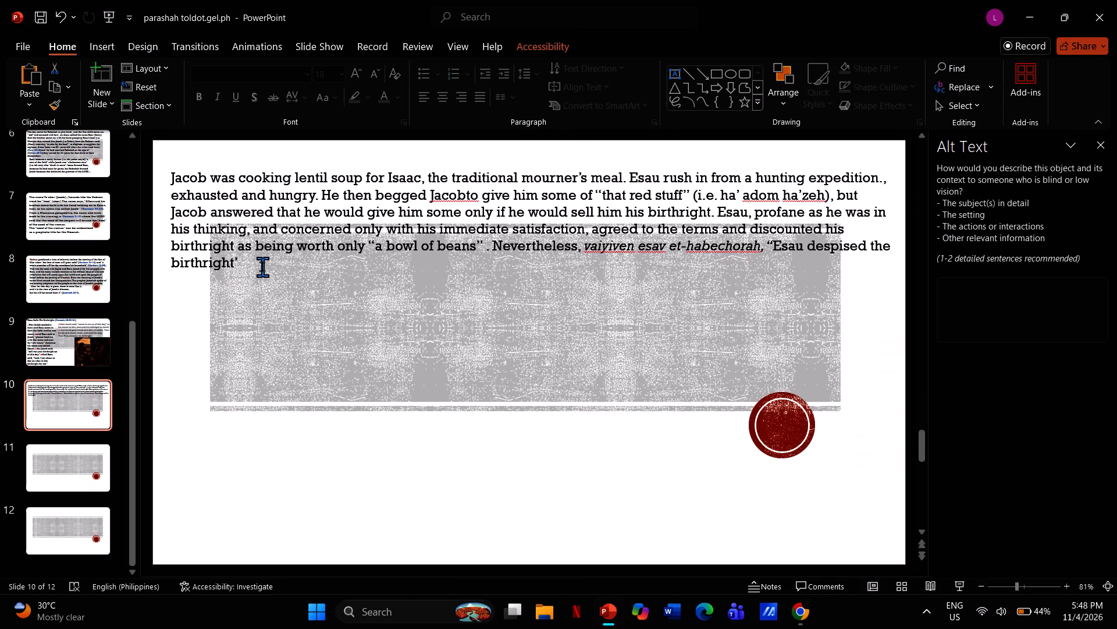
left_click(245, 263)
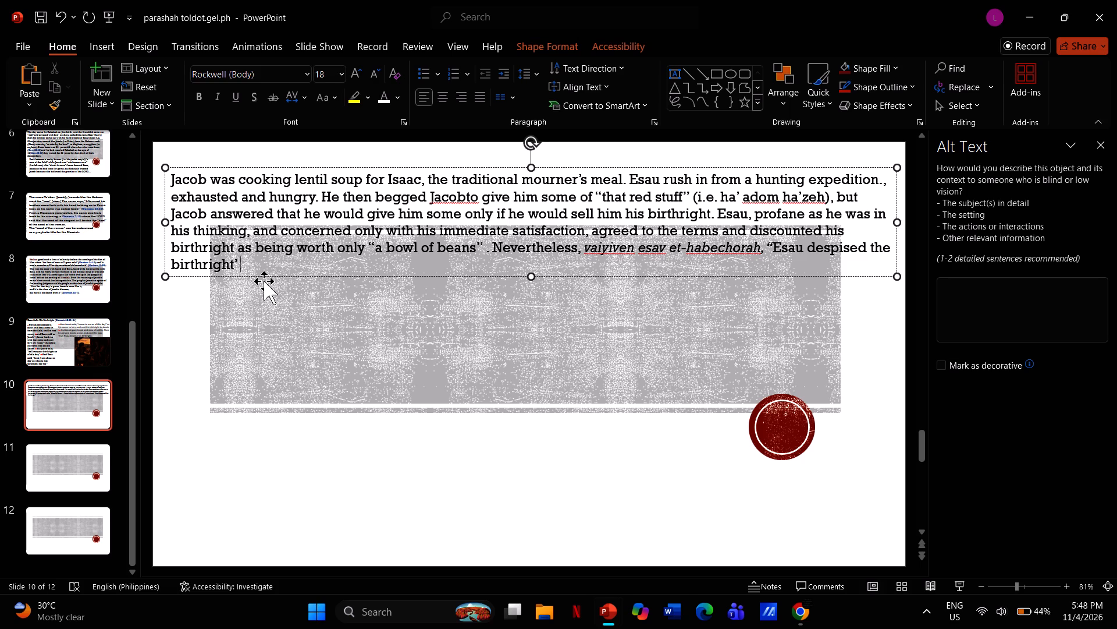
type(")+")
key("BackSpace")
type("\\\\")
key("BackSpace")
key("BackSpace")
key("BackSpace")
Add the citation "(Gen. 25:34)" after the closing quotation mark at the end of slide 10's text.
key("shift+parenleft")
type("Gemn.")
key("BackSpace")
key("BackSpace")
key("BackSpace")
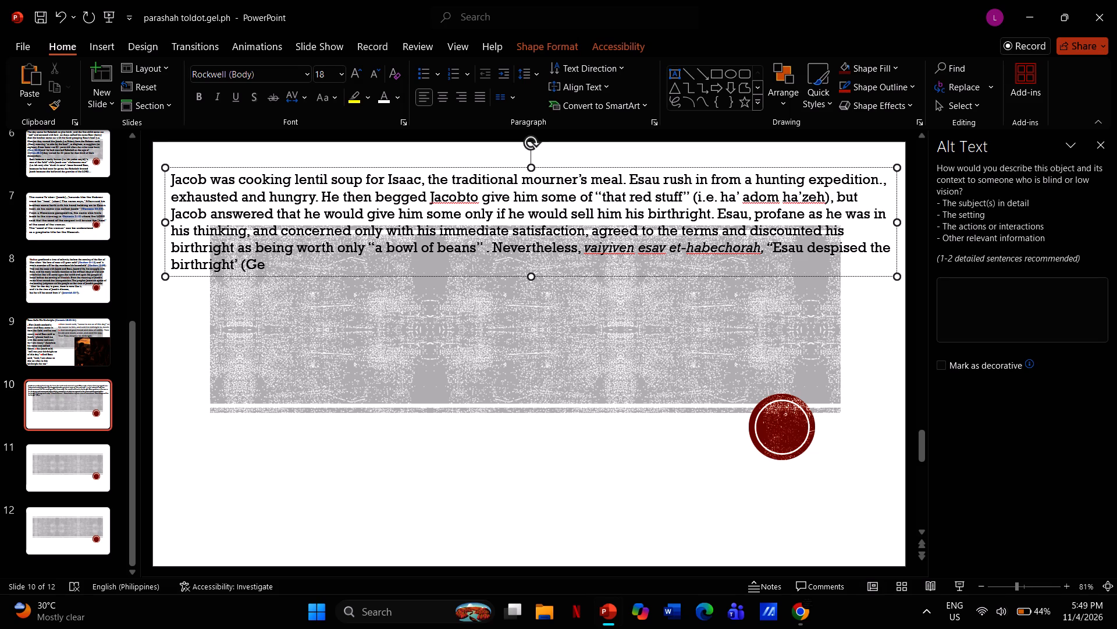
type("n,")
key("BackSpace")
type(".")
key("space")
type("25")
key("shift+colon")
type("34")
key("shift+parenright")
Color the reference "Gen. 25:34" on slide 10 blue, leaving out the parentheses.
left_click_drag(247, 267, 312, 267)
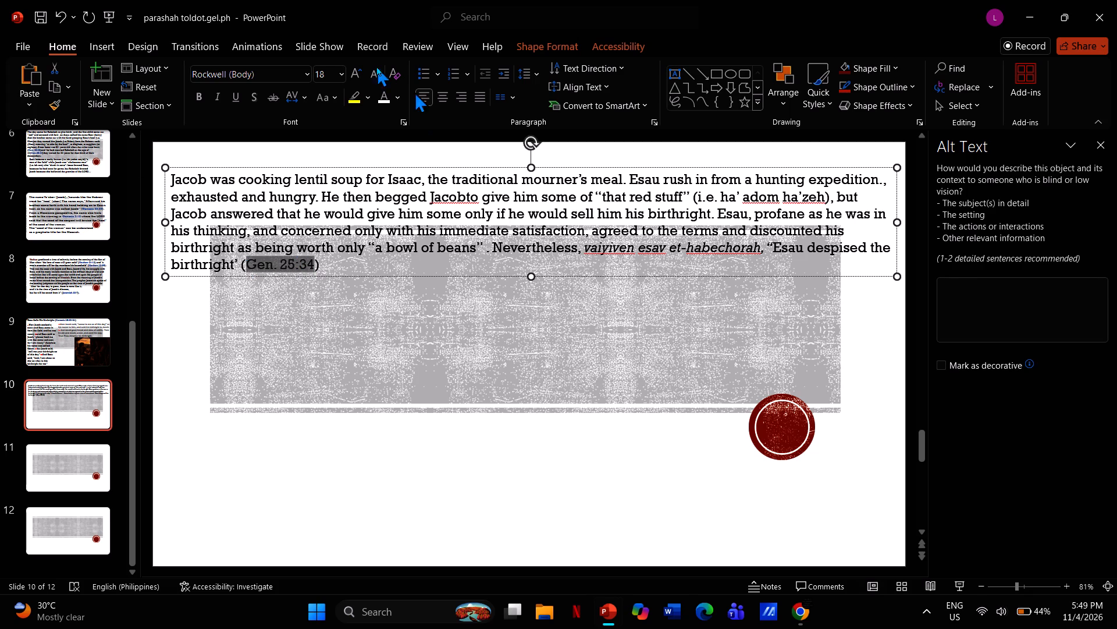
left_click(399, 97)
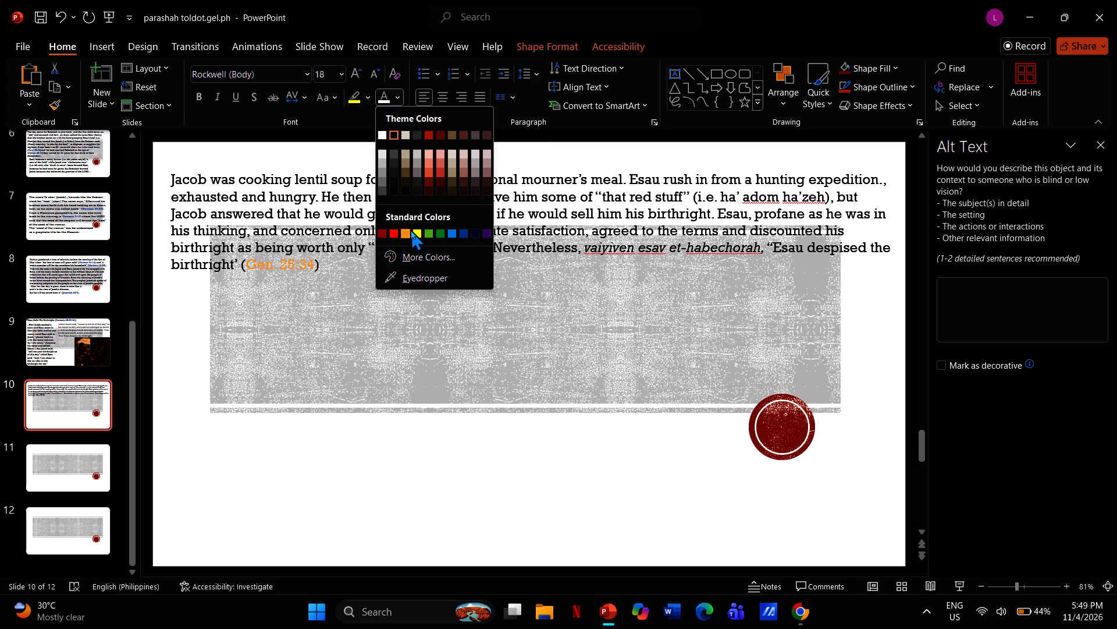
left_click(463, 233)
Check the reference punctuation on slide 8 and add a period after "25:34", inside the closing parenthesis on slide 10.
left_click(72, 296)
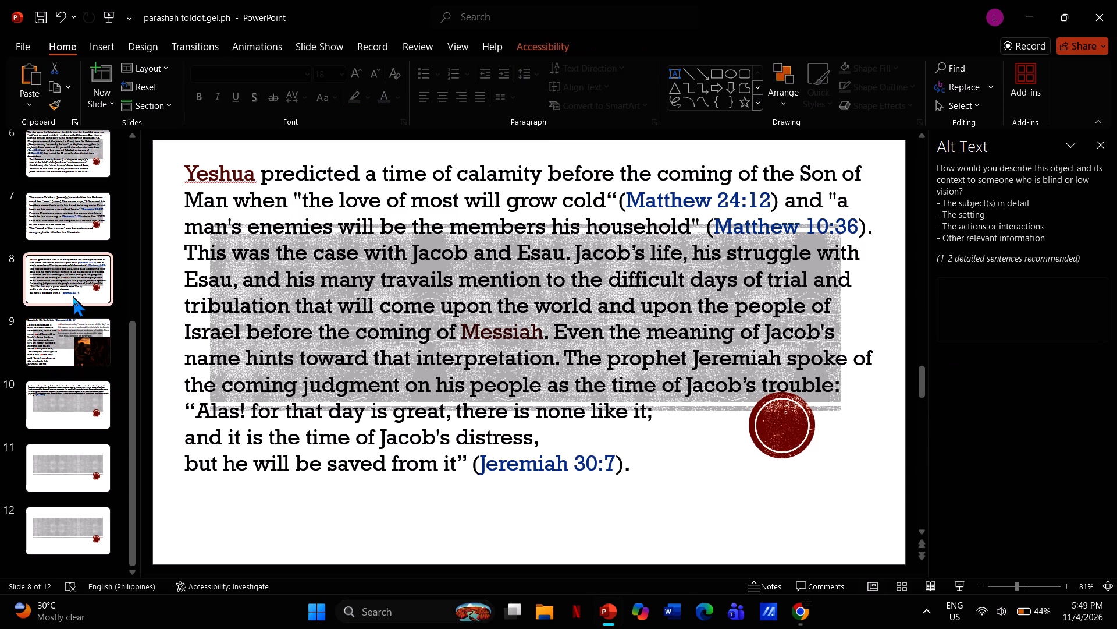
left_click(67, 408)
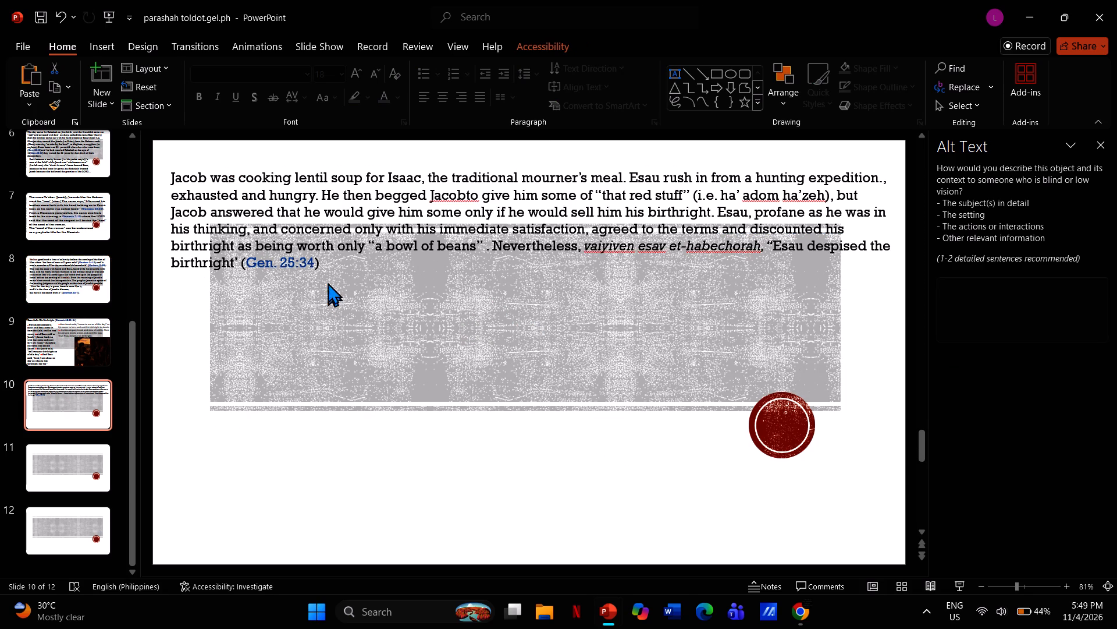
left_click(316, 264)
key("period")
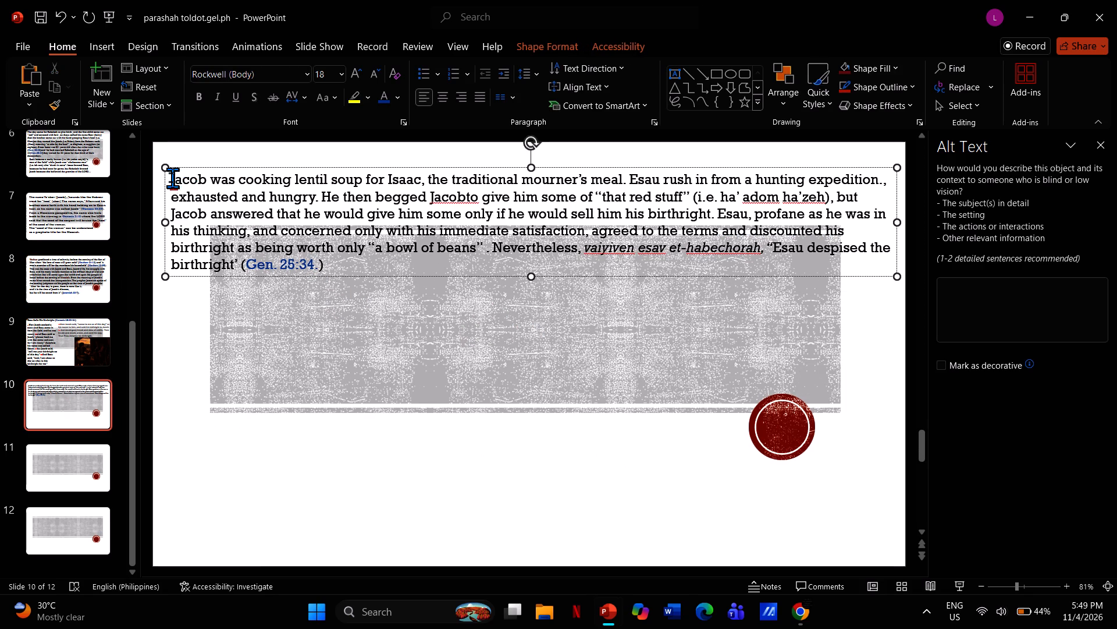
Enlarge all of slide 10's text to 28 pt and move its text box slightly upward.
left_click_drag(172, 180, 358, 268)
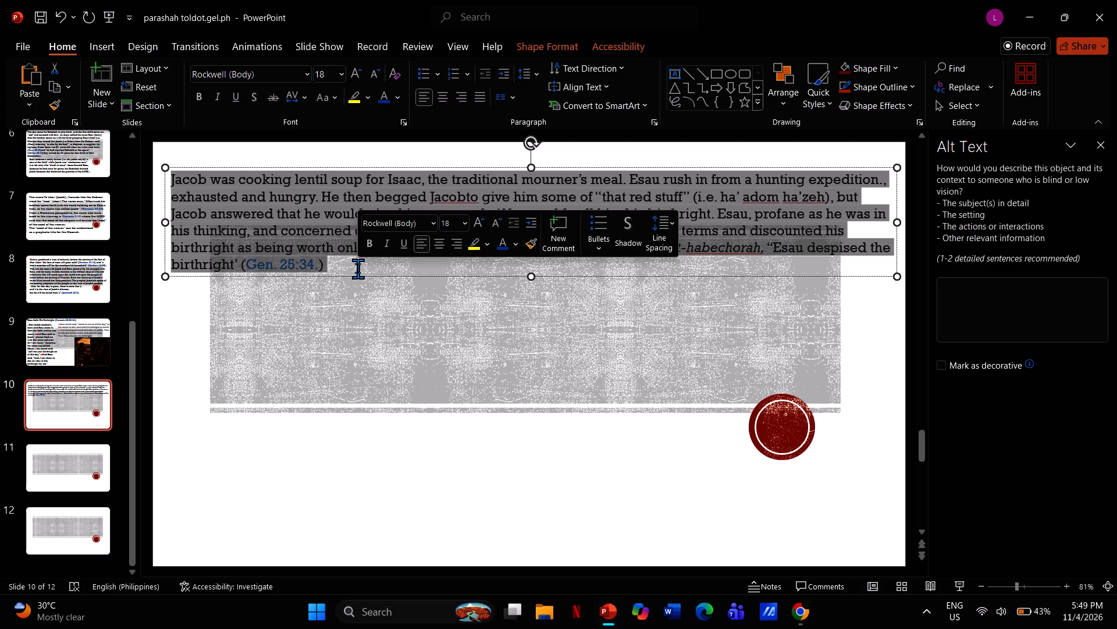
key("ctrl+bracketright")
key("ctrl+bracketright")
key("ctrl+bracketright")
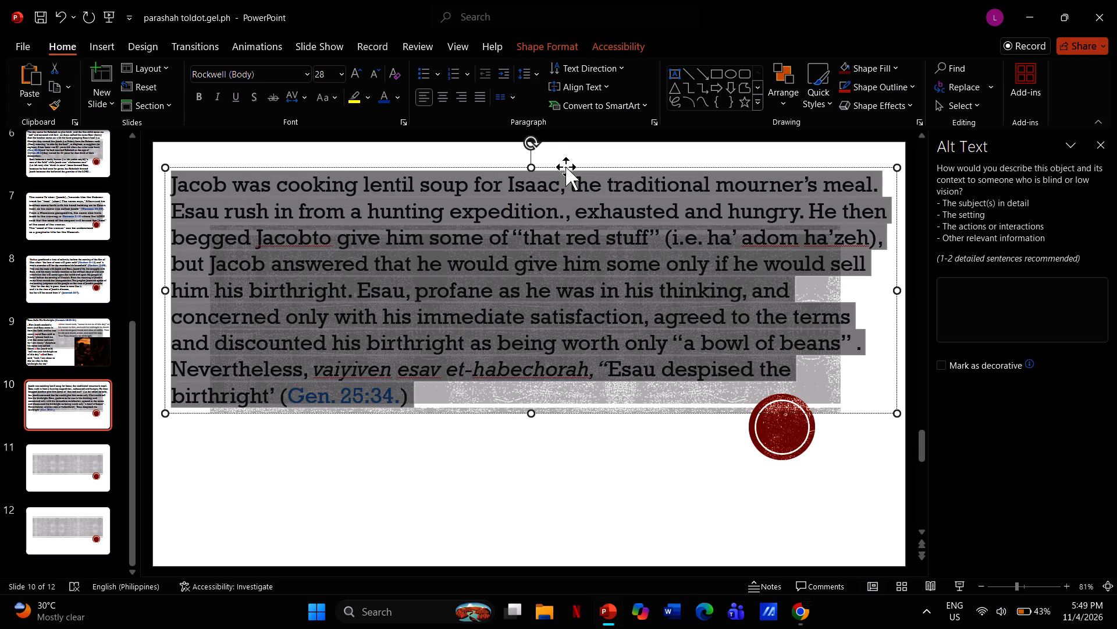
left_click_drag(562, 168, 560, 156)
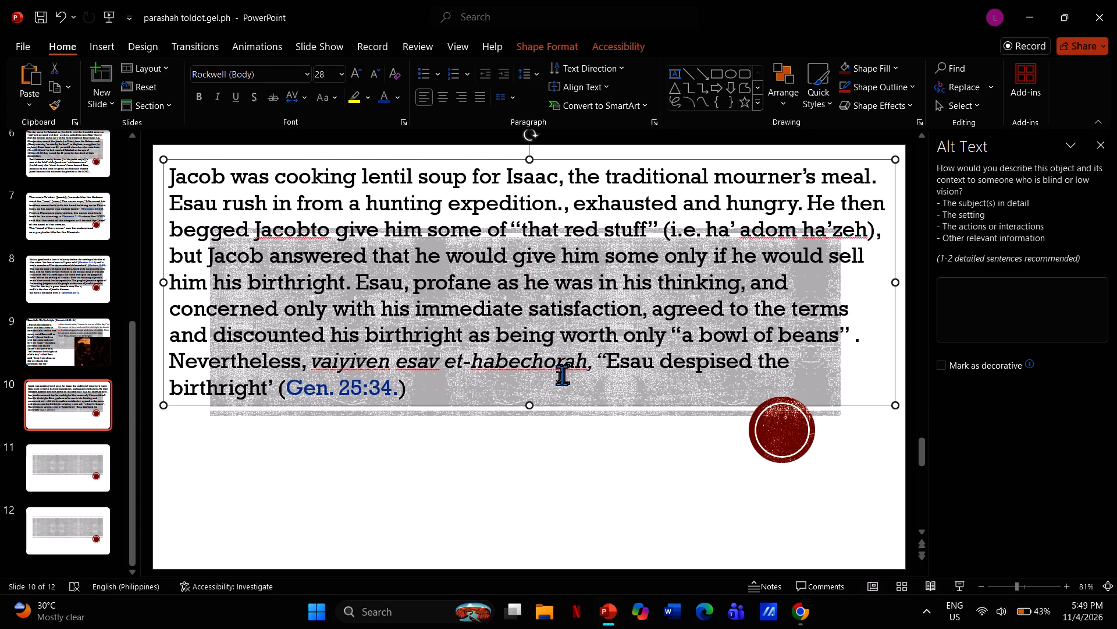
left_click(492, 435)
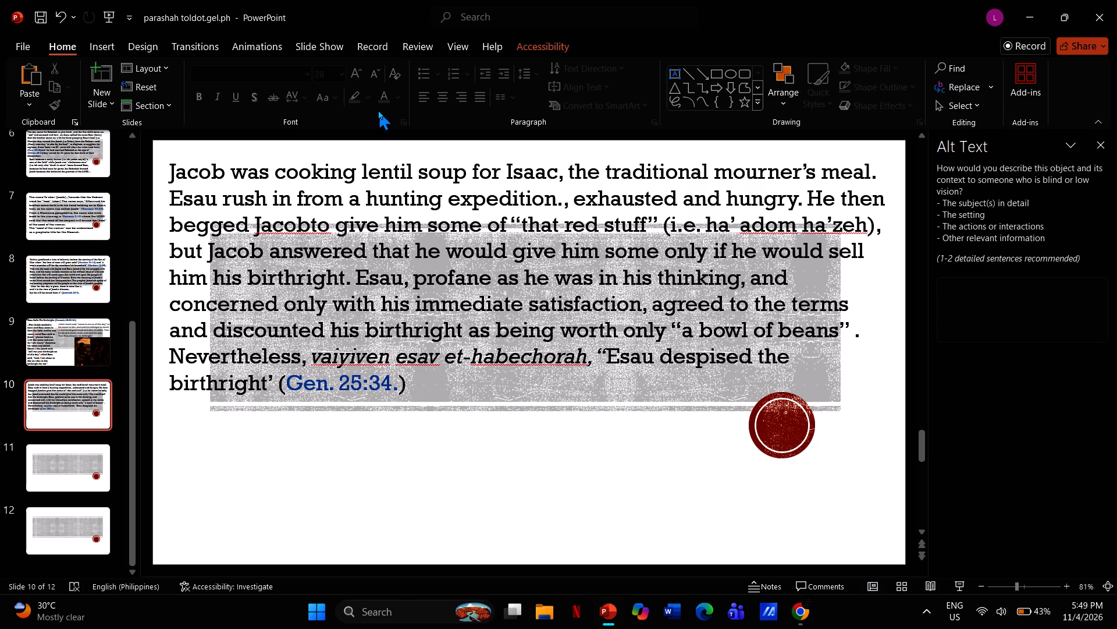
Save the presentation.
key("ctrl+s")
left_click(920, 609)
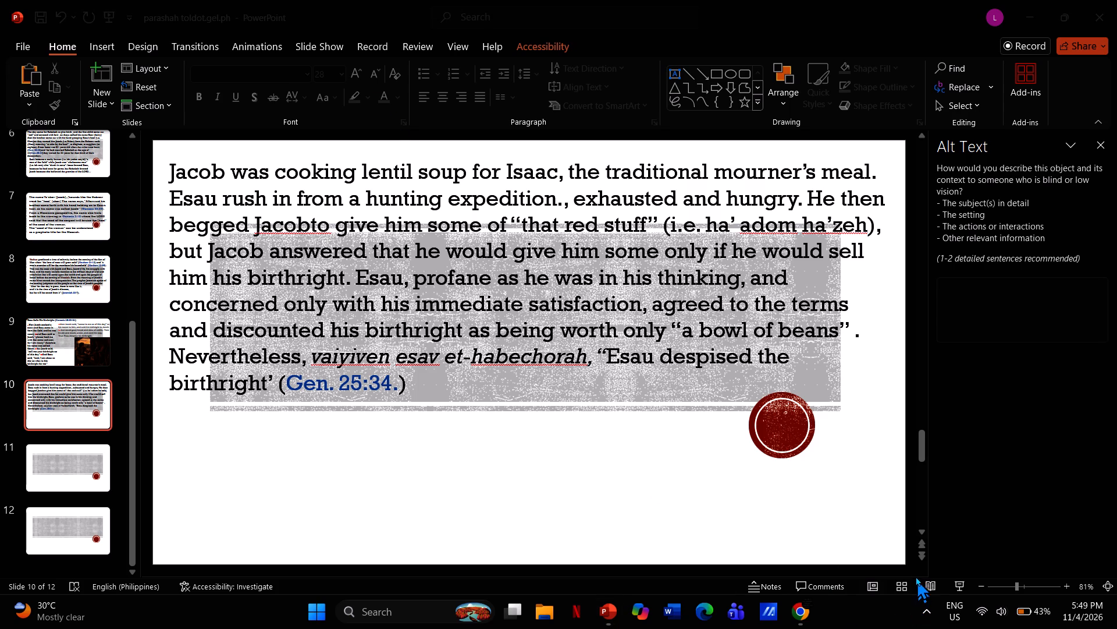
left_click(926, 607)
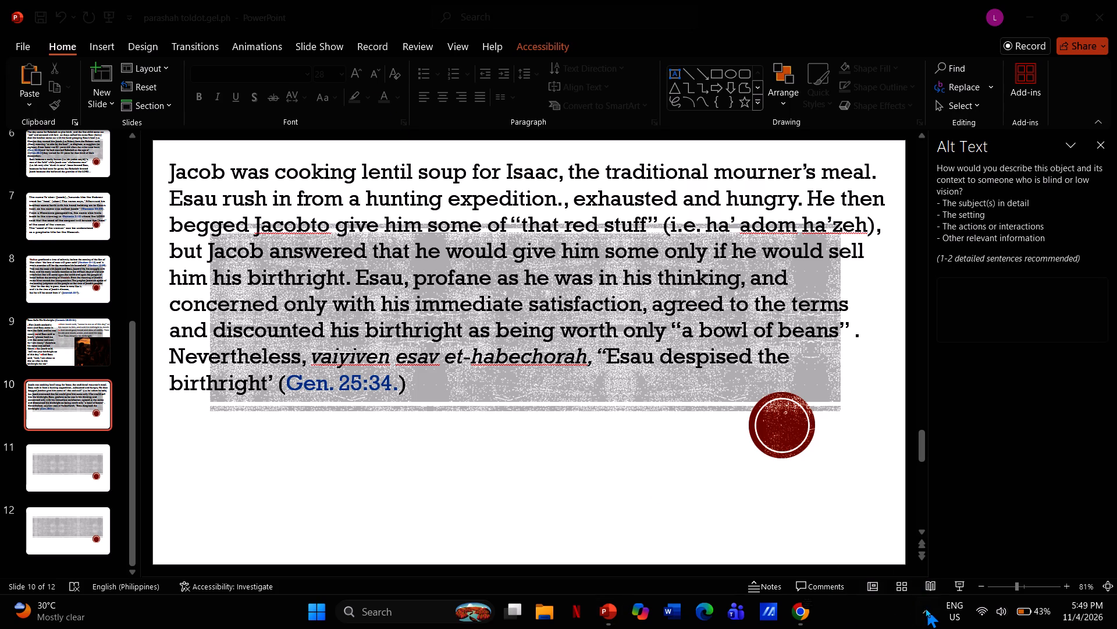
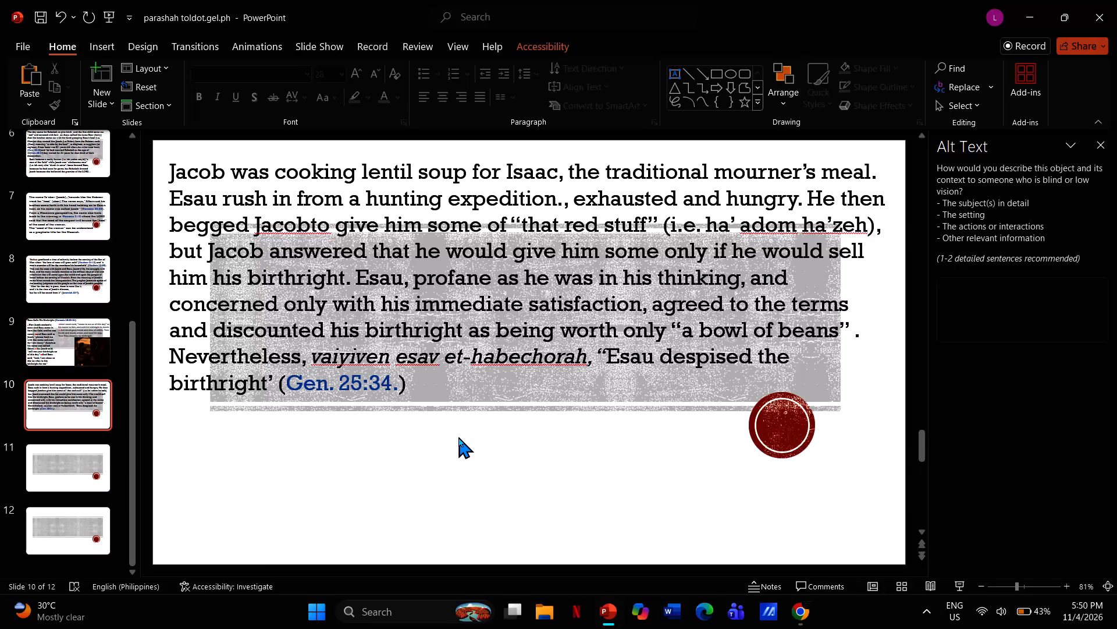
Switch to the Parashat Toldot web page in Chrome and look through the summary, family tree, outline and Haftarah overview.
left_click(806, 612)
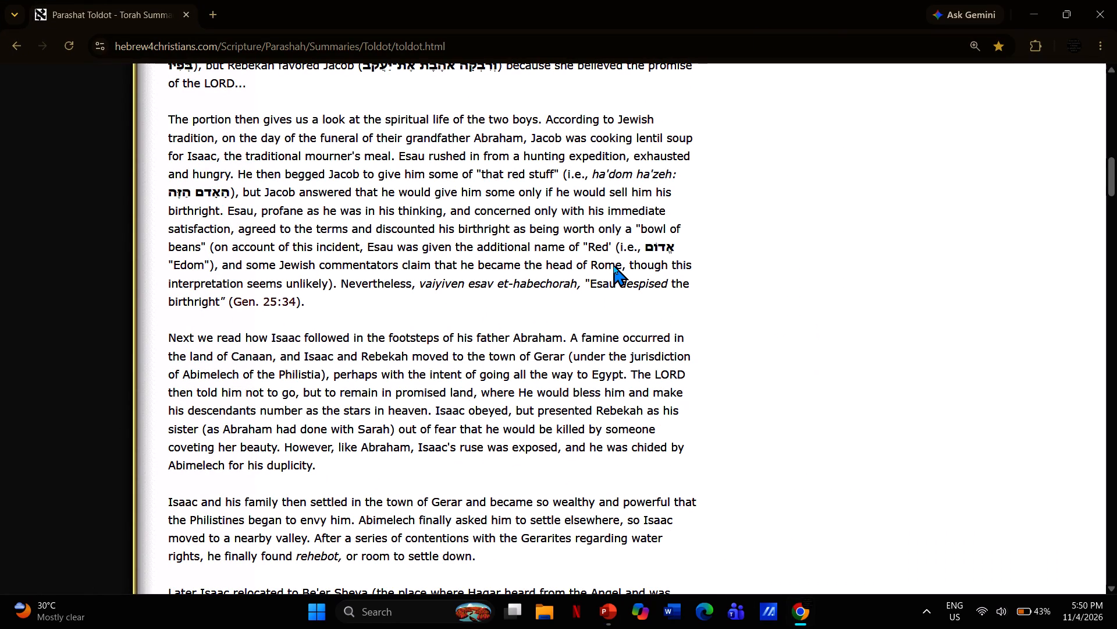
left_click_drag(1112, 168, 1112, 178)
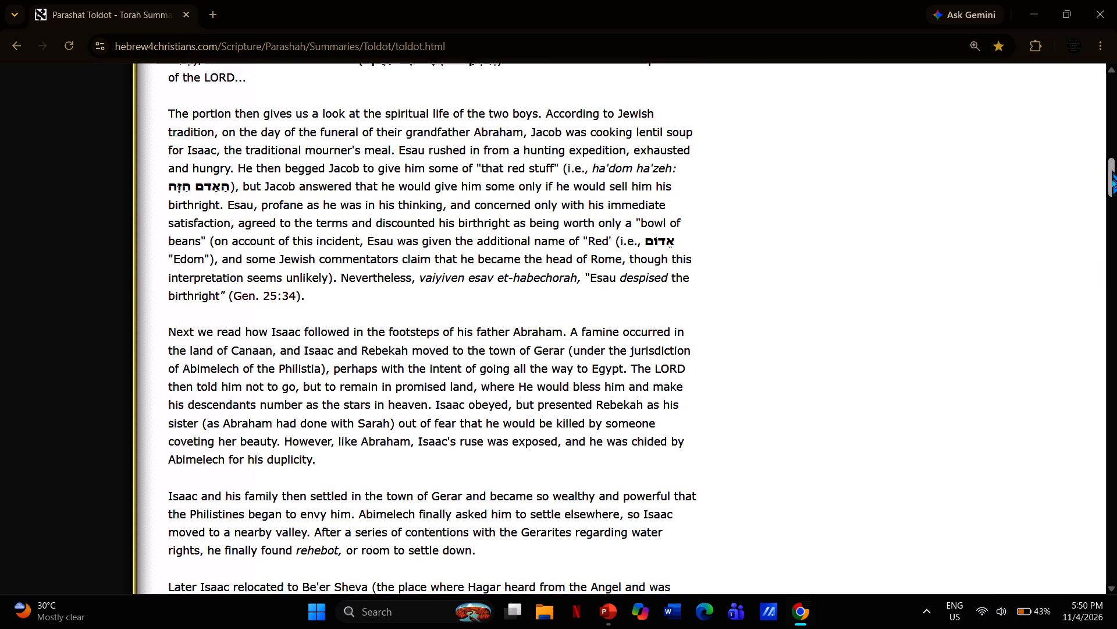
left_click_drag(1112, 178, 1115, 252)
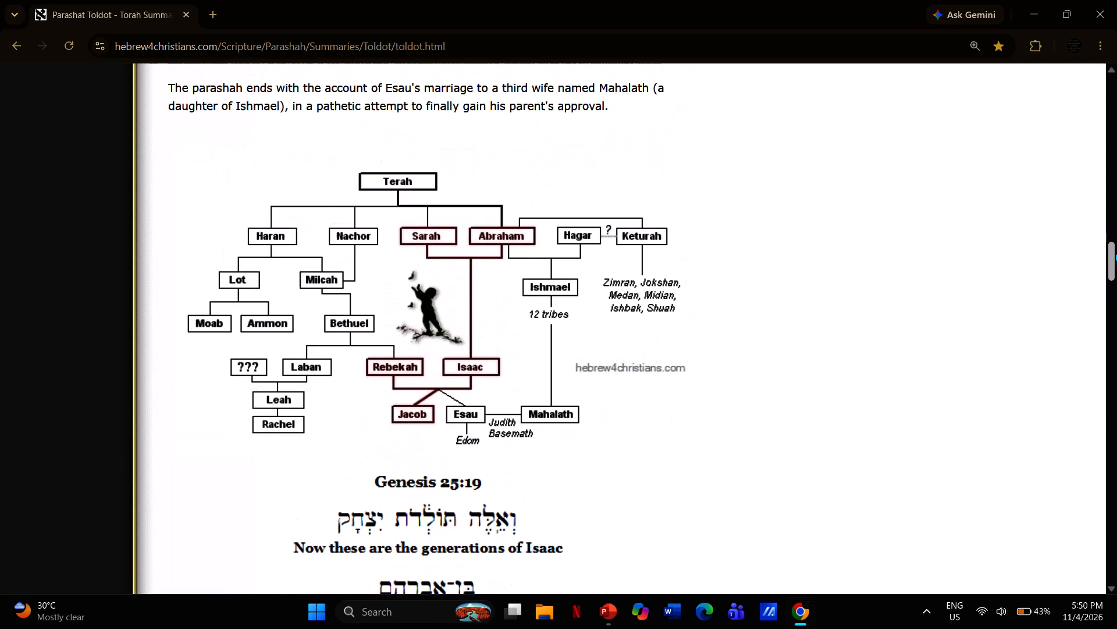
left_click_drag(1115, 252, 1115, 252)
left_click_drag(1115, 252, 1116, 266)
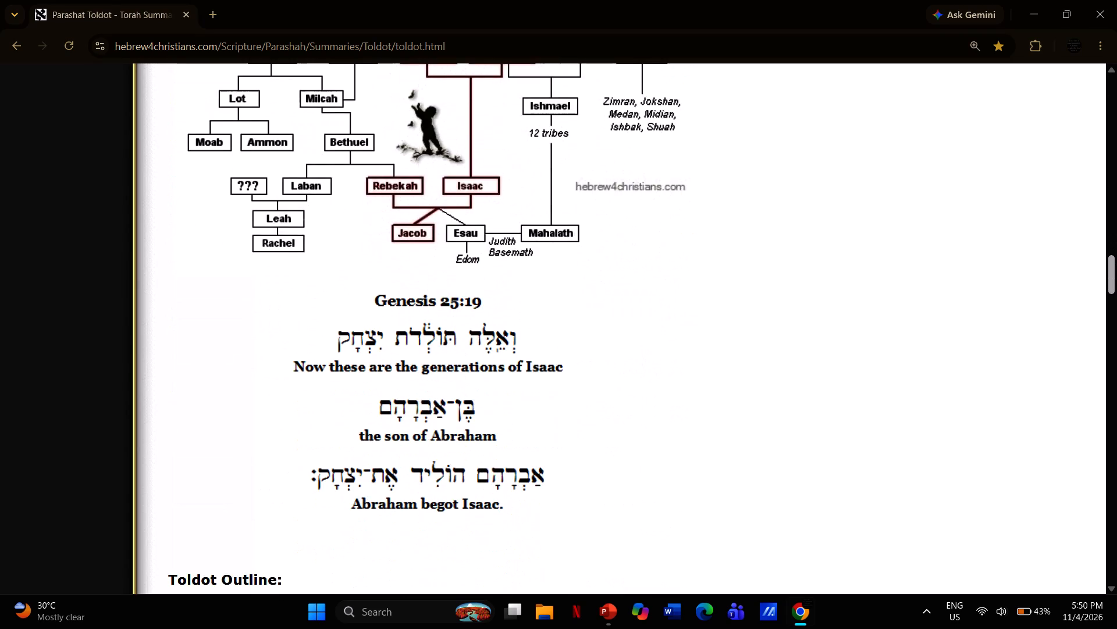
left_click_drag(1116, 266, 1111, 255)
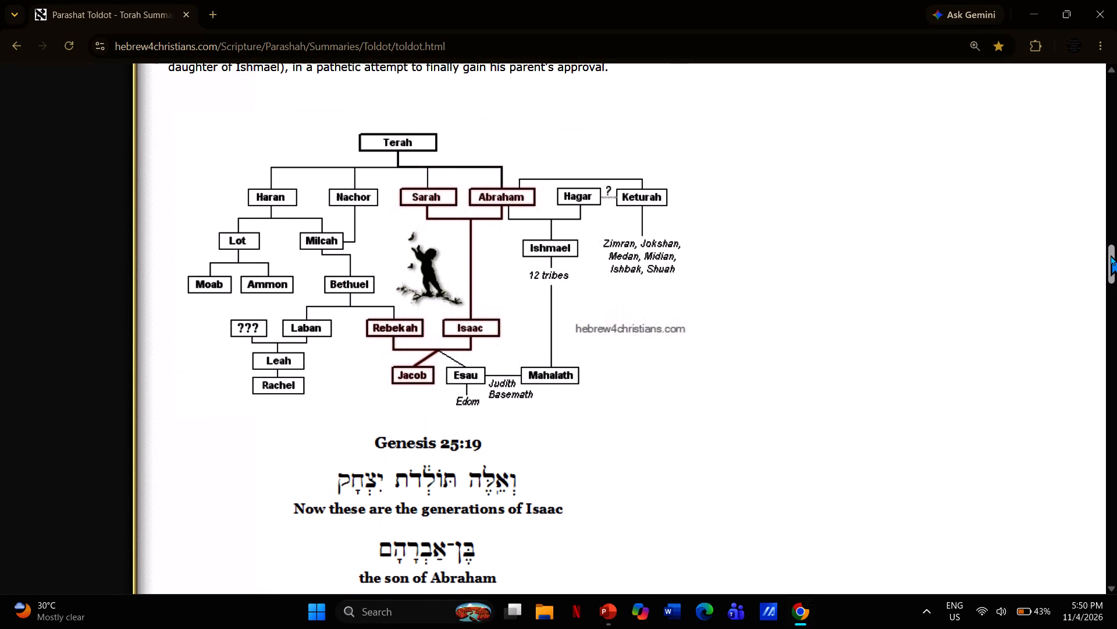
left_click_drag(1111, 255, 1116, 266)
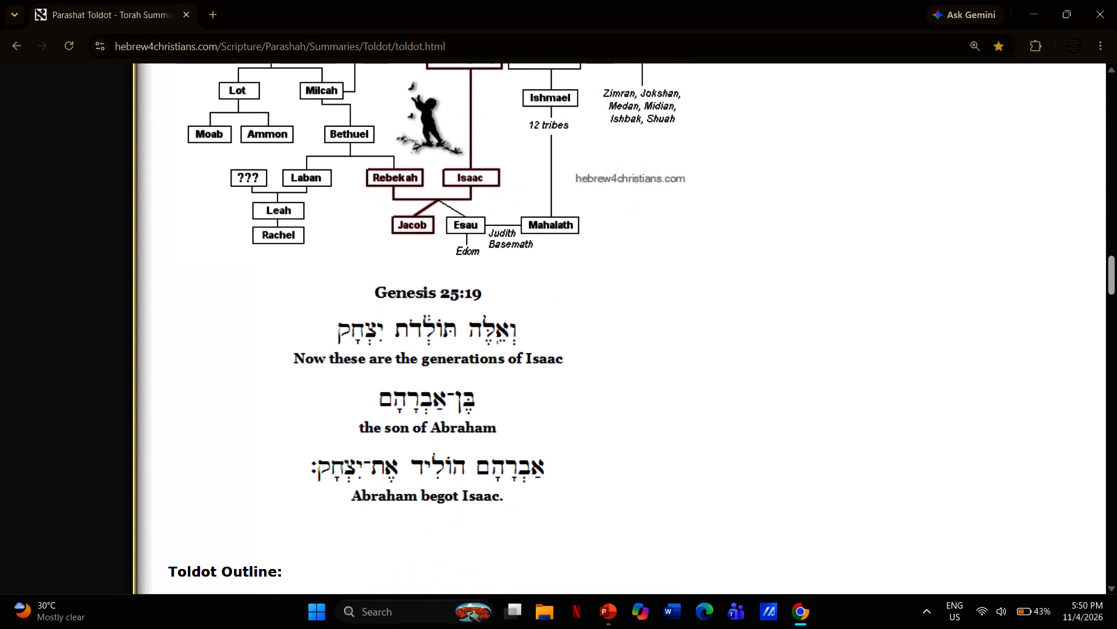
left_click_drag(1116, 266, 1116, 265)
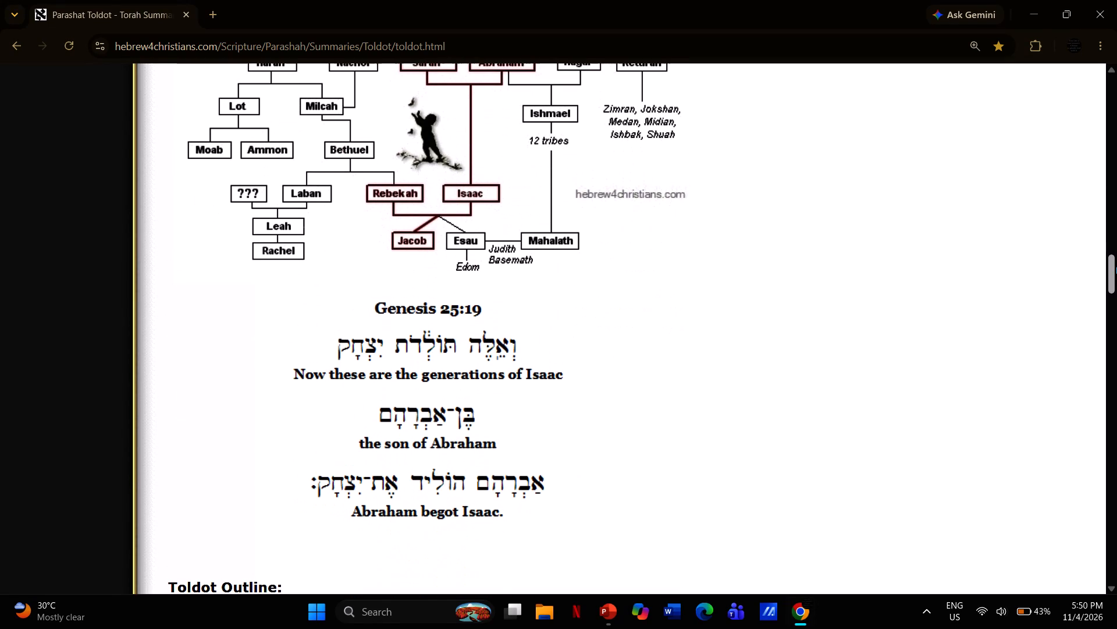
left_click_drag(1116, 265, 1094, 188)
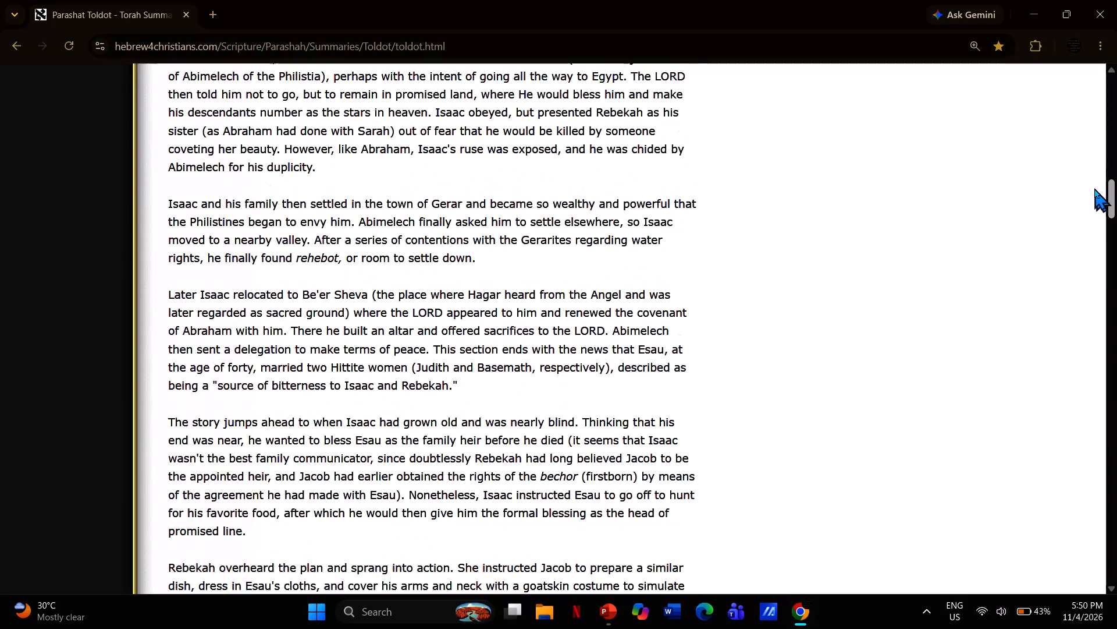
left_click_drag(1094, 188, 1115, 261)
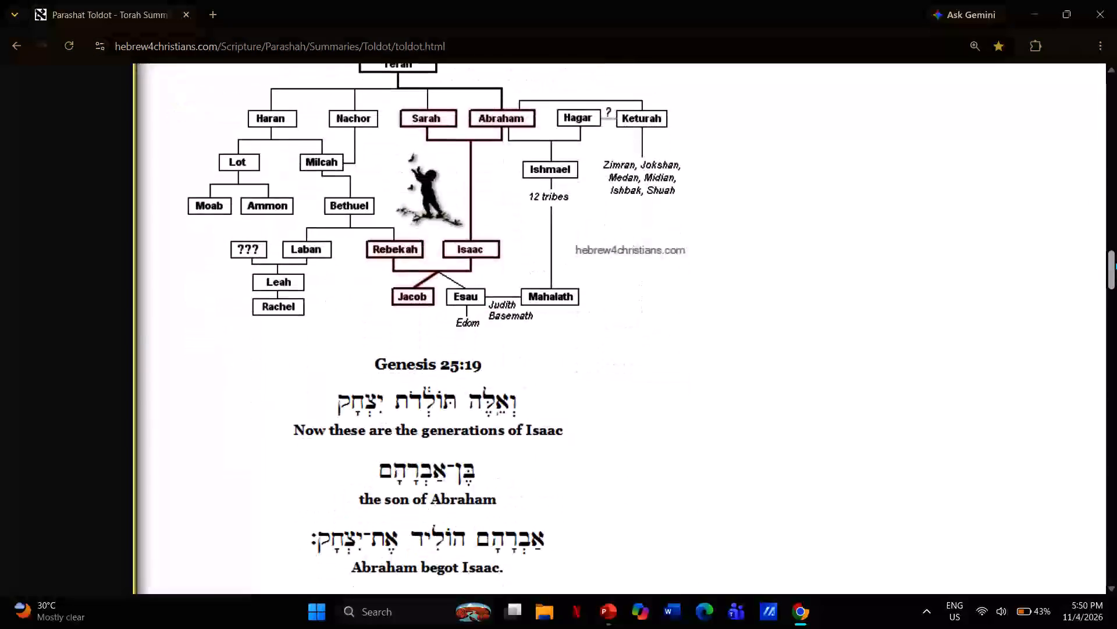
left_click_drag(1115, 261, 1107, 246)
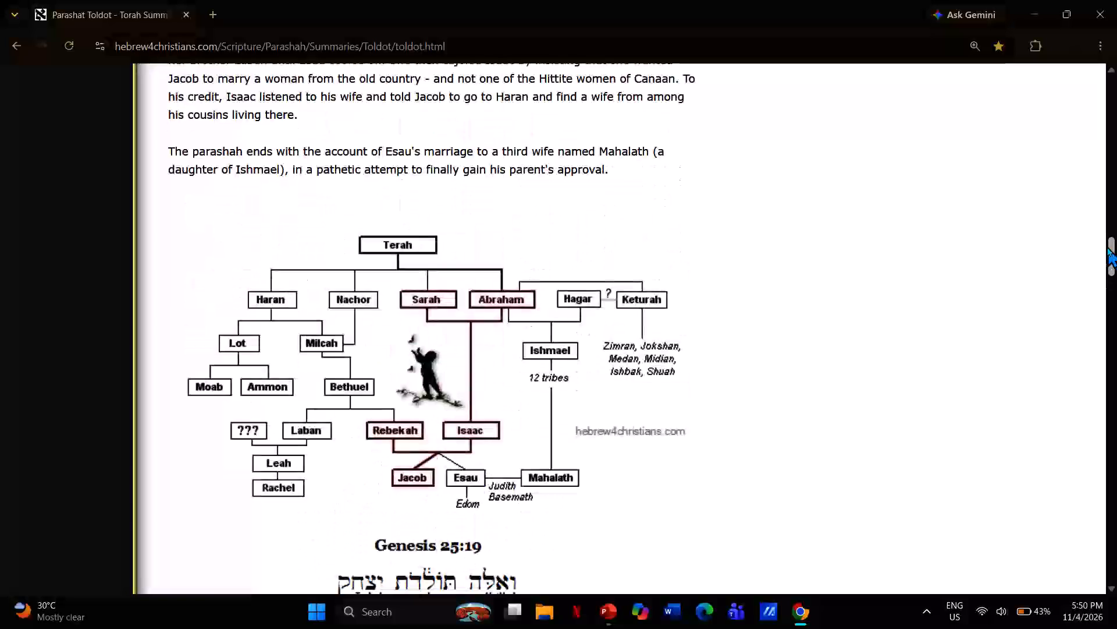
left_click_drag(1107, 246, 1105, 241)
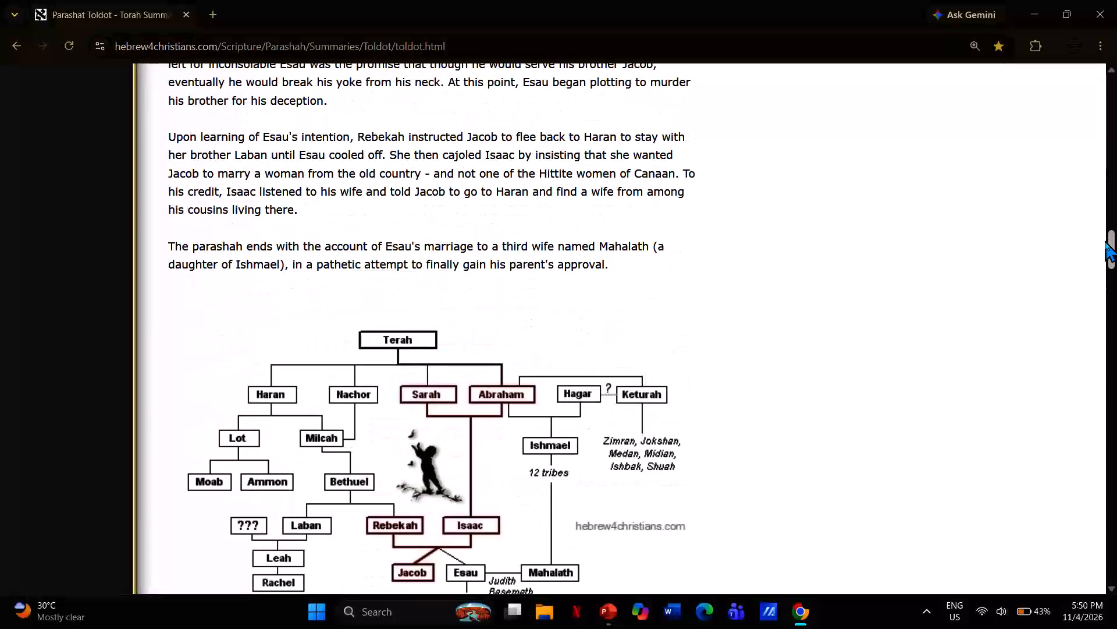
left_click_drag(1105, 241, 1105, 236)
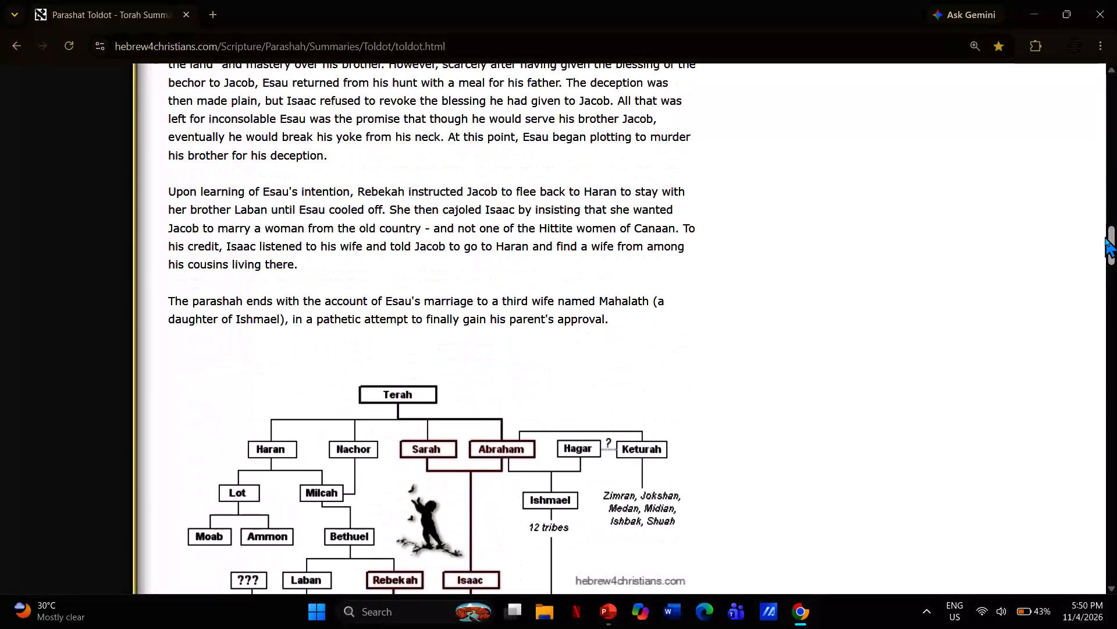
left_click_drag(1105, 236, 1116, 263)
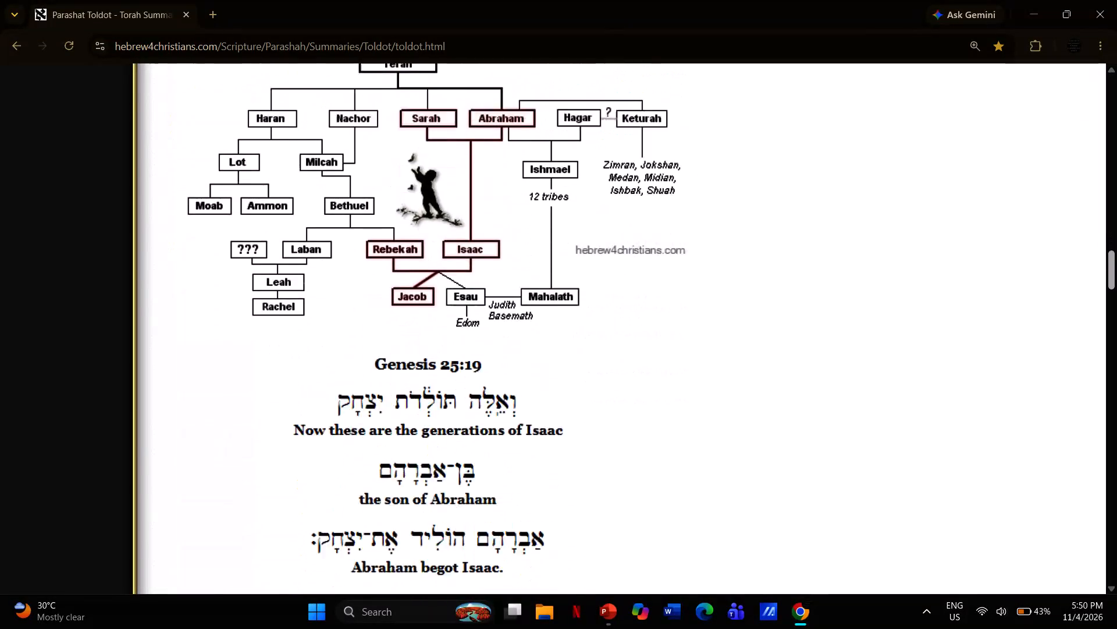
left_click_drag(1116, 263, 1116, 309)
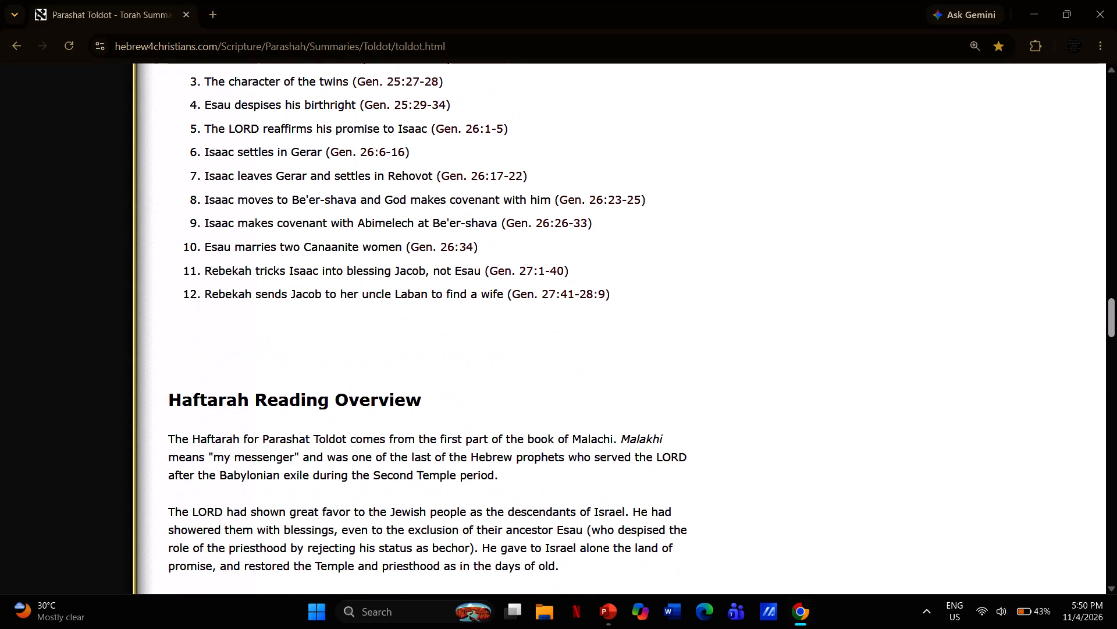
left_click_drag(1116, 309, 1116, 325)
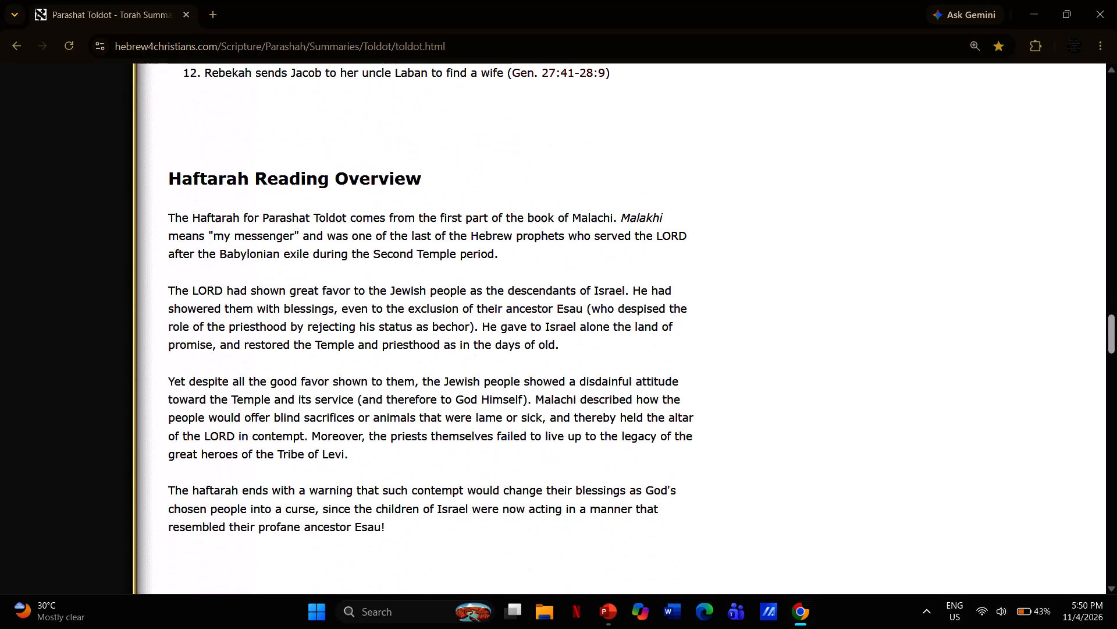
left_click_drag(1116, 325, 1088, 252)
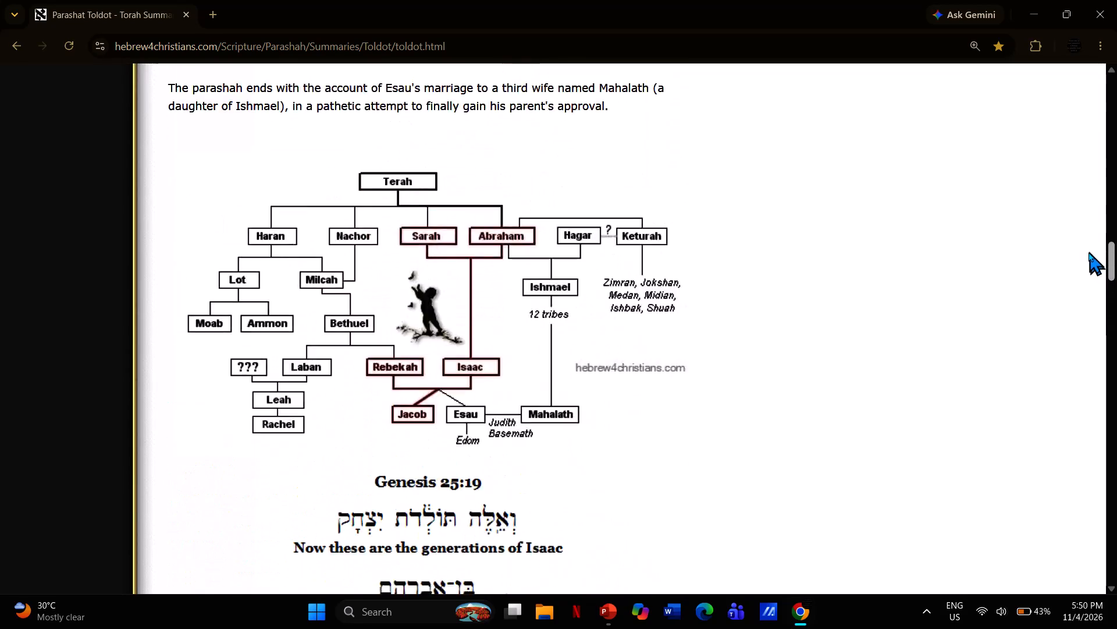
left_click_drag(1088, 252, 1087, 247)
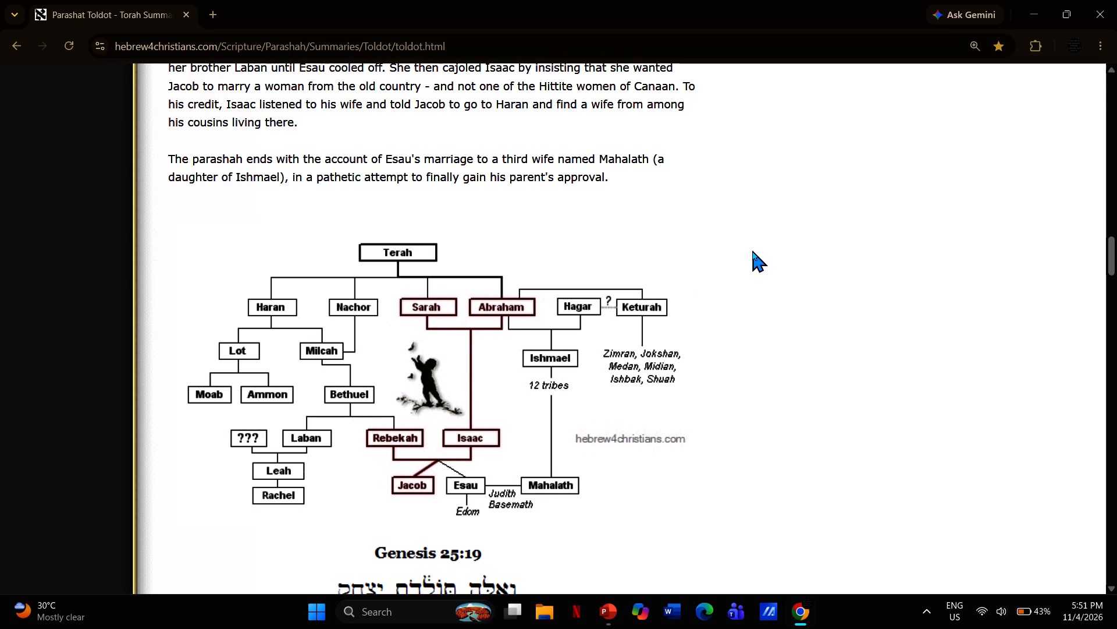
Review the web page summary from the family tree back to the paragraphs on Esau's birthright and Isaac in Gerar.
scroll(757, 246, "up", 2)
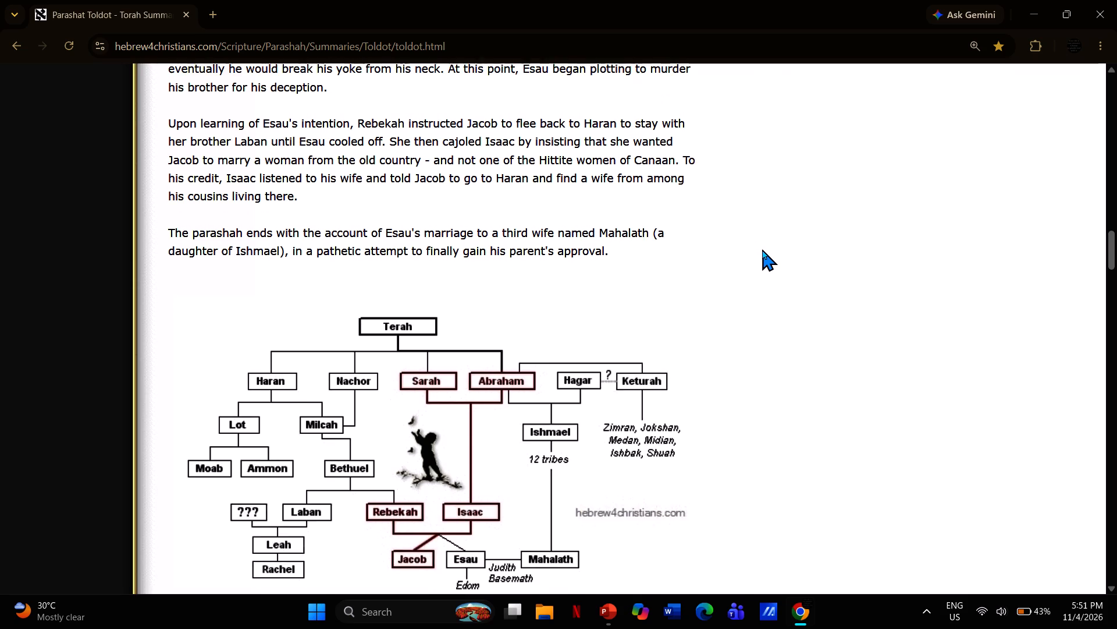
scroll(762, 249, "up", 10)
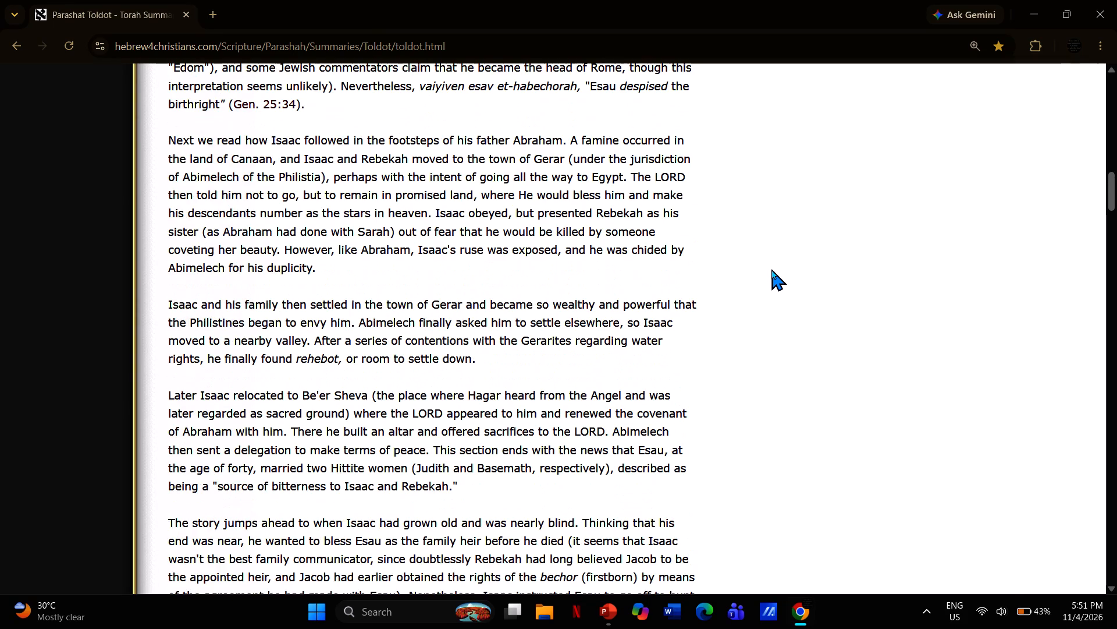
scroll(771, 269, "up", 1)
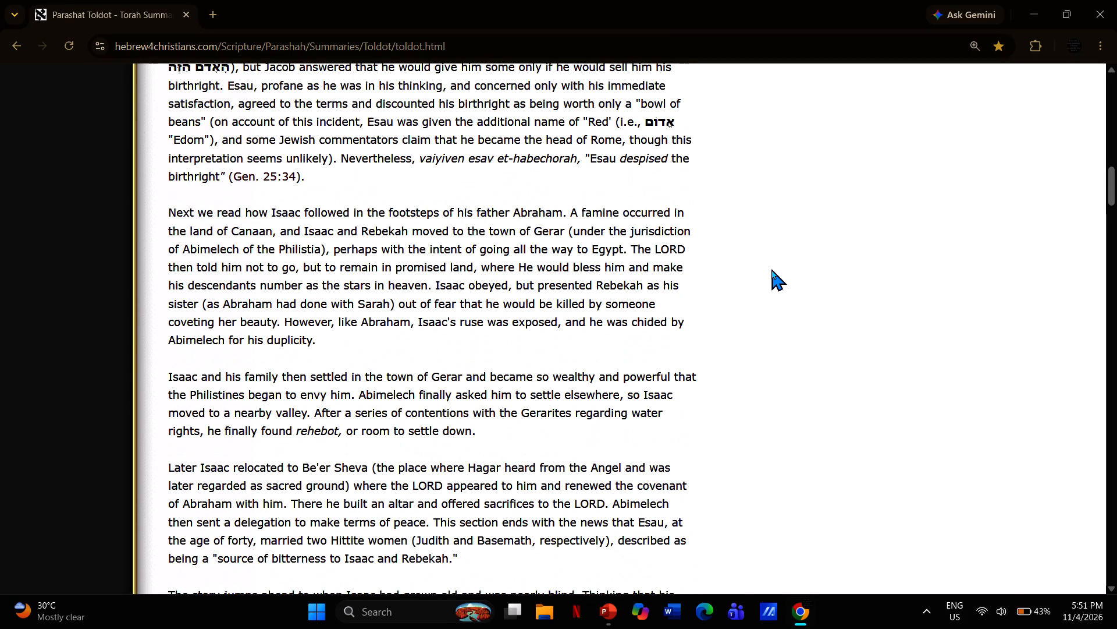
scroll(771, 269, "up", 1)
scroll(773, 271, "down", 1)
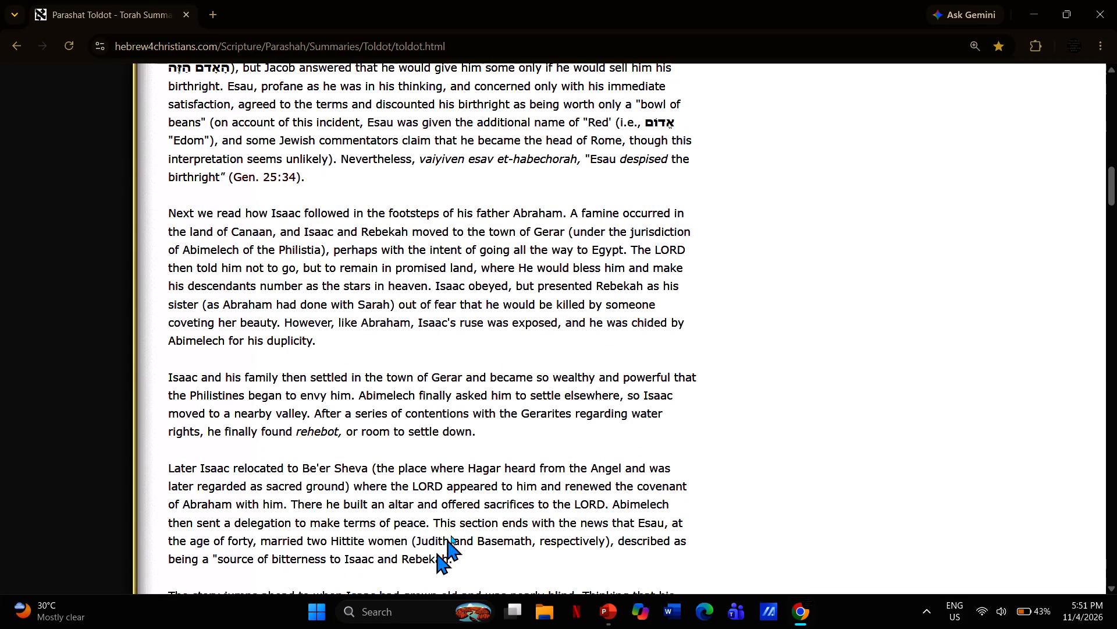
left_click(1030, 13)
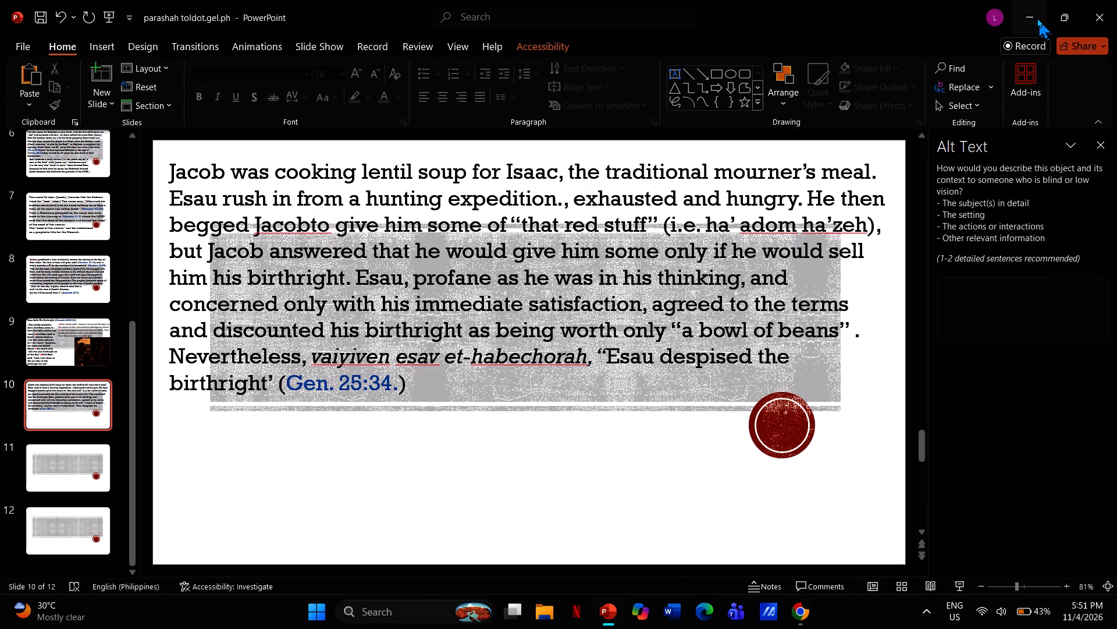
Minimize the open PowerPoint presentations and open File Explorer to the recent files.
left_click(1037, 17)
left_click(1030, 20)
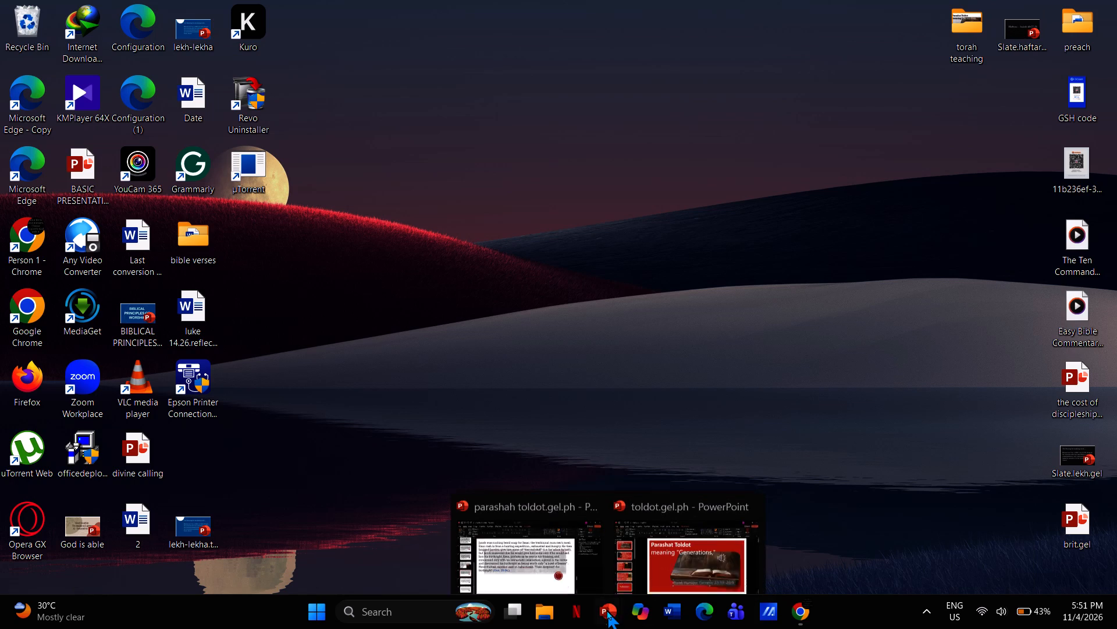
left_click(519, 530)
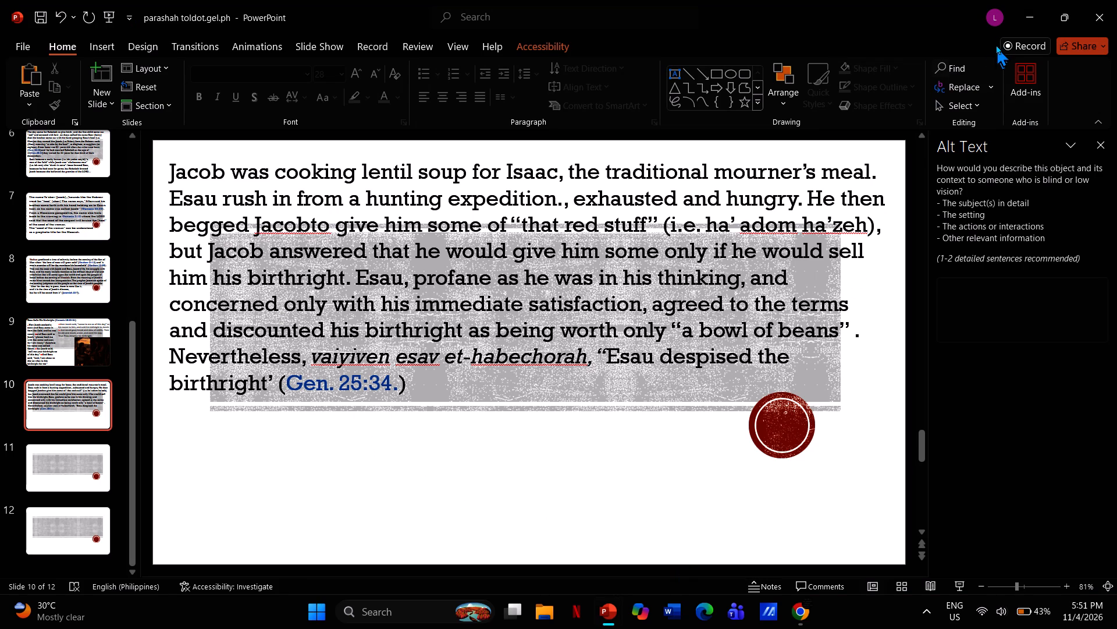
left_click(1033, 11)
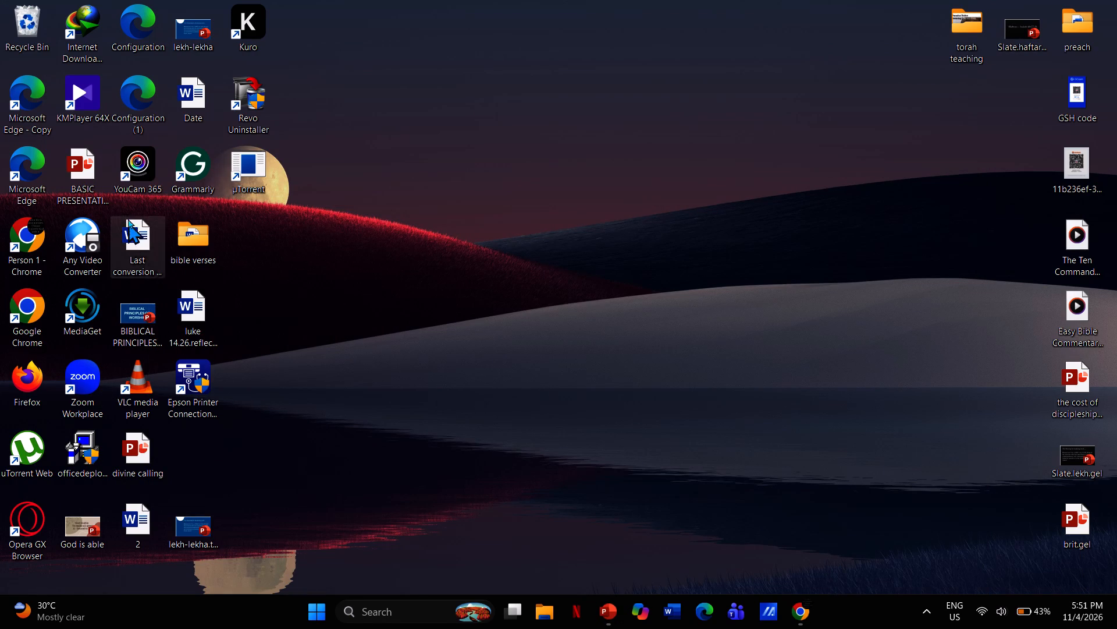
left_click(537, 608)
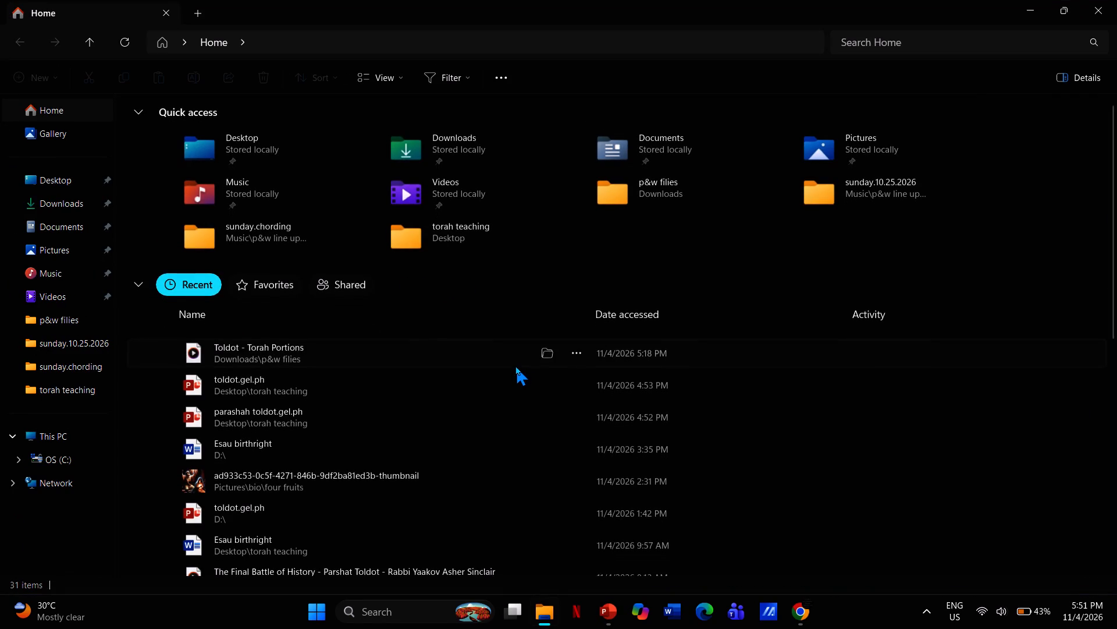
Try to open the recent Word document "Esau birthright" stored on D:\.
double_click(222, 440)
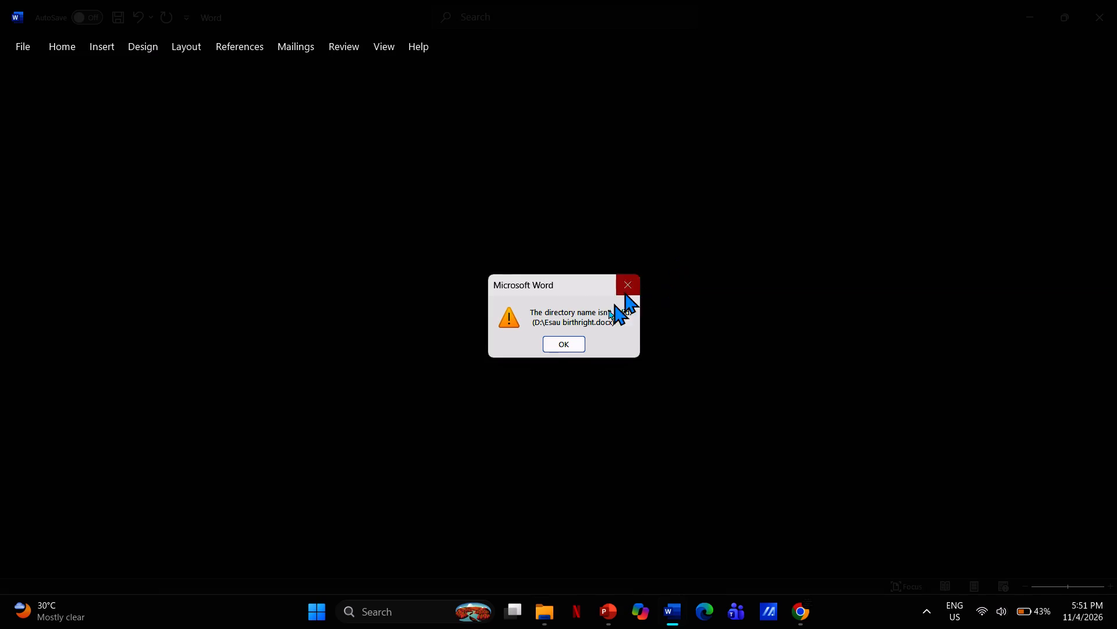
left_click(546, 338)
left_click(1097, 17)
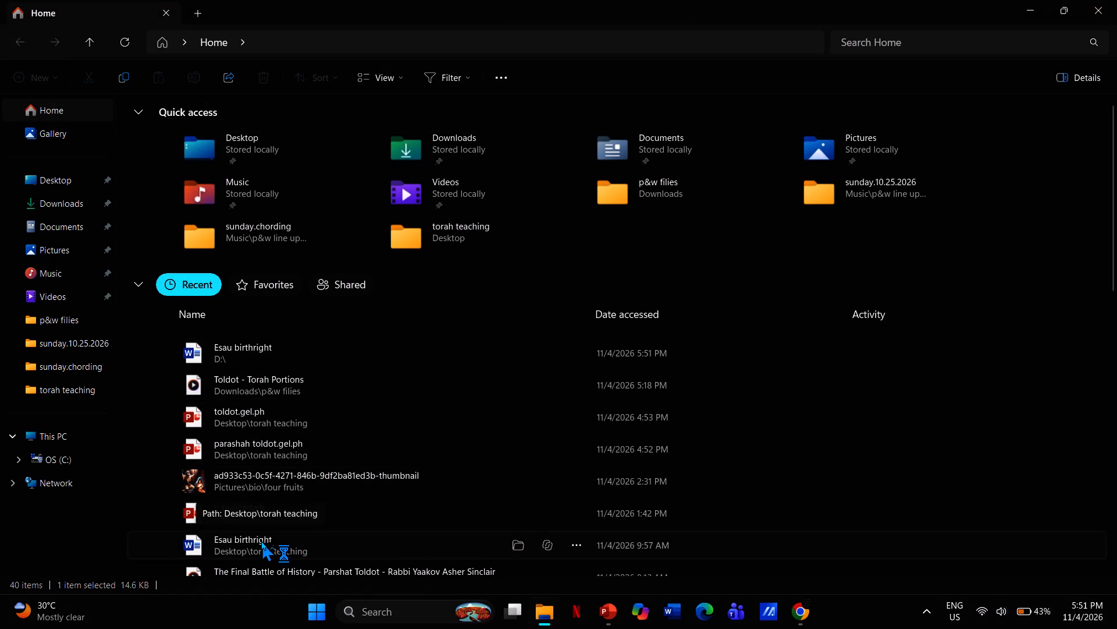
Open the "Esau birthright" Word document stored in Desktop\torah teaching.
double_click(245, 546)
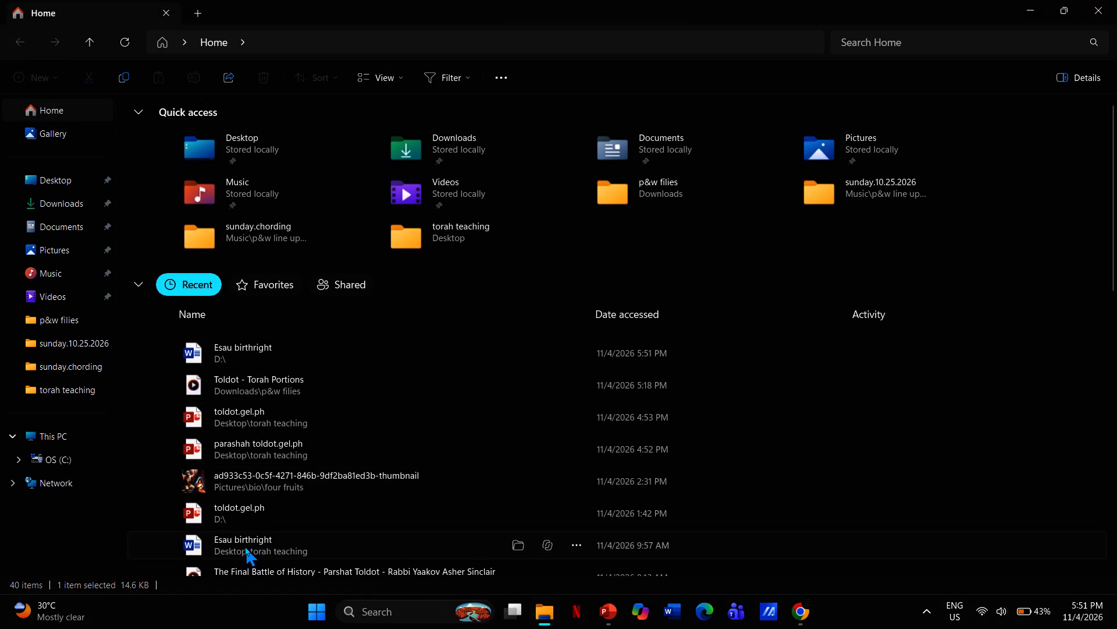
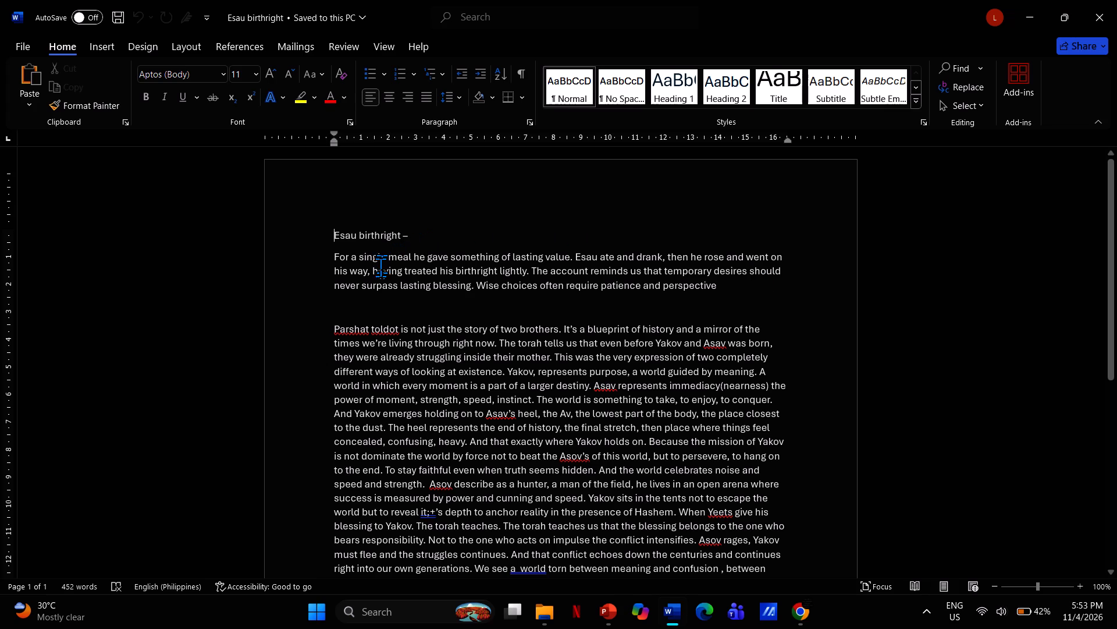
Switch from the Word document to the parashah toldot.gel.ph presentation and move slide 10's lentil soup text up to the slide's top edge.
scroll(762, 284, "down", 1)
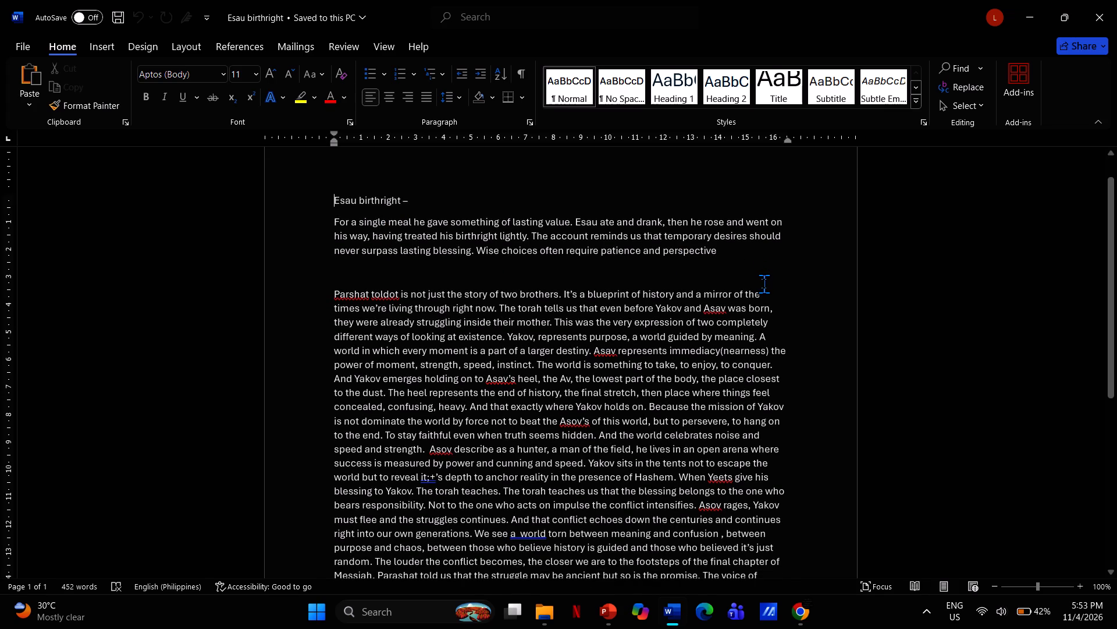
left_click_drag(333, 216, 613, 224)
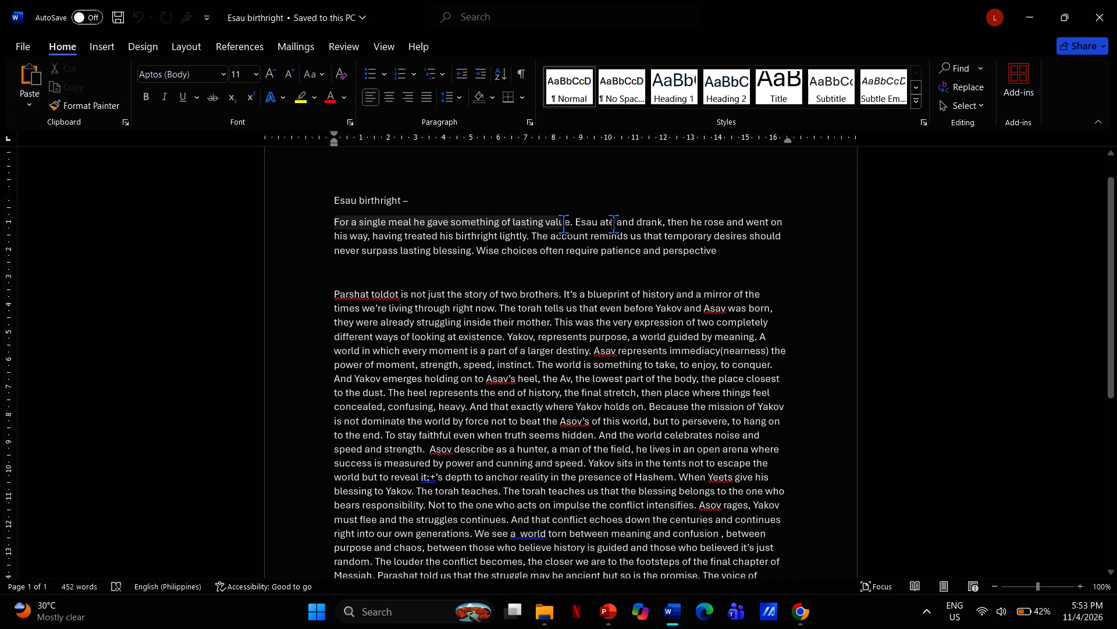
left_click_drag(613, 224, 730, 248)
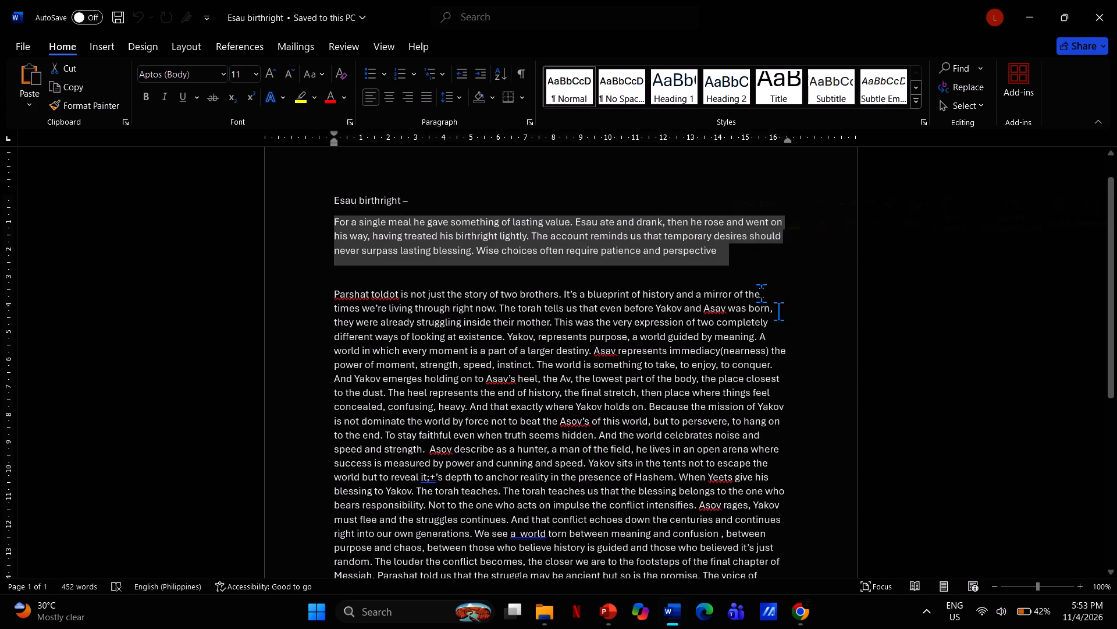
left_click(769, 288)
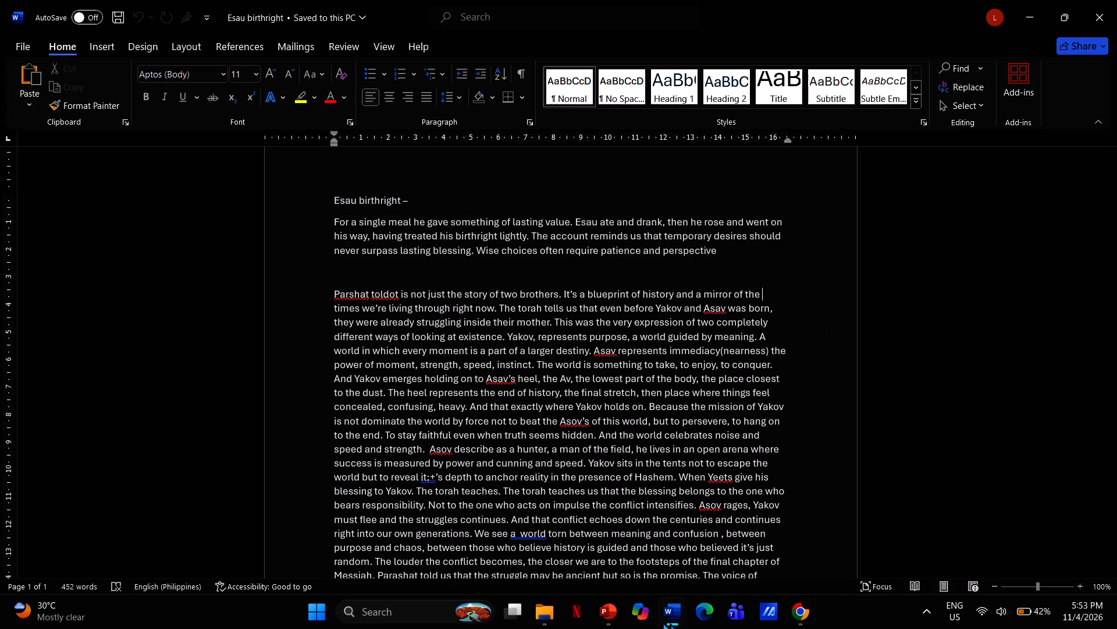
left_click(547, 537)
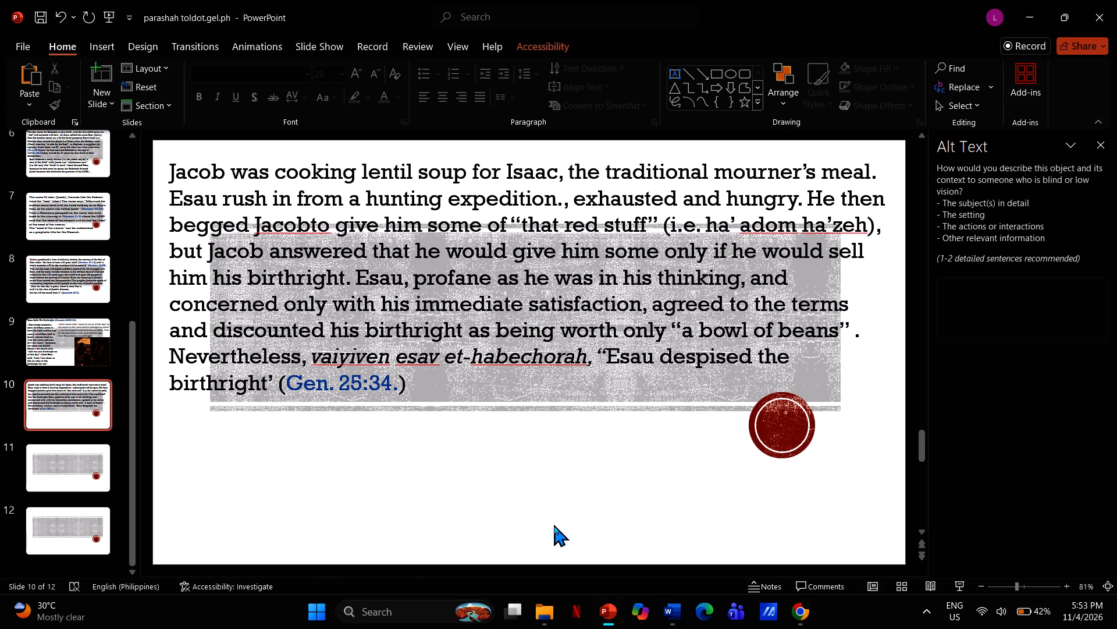
left_click(414, 381)
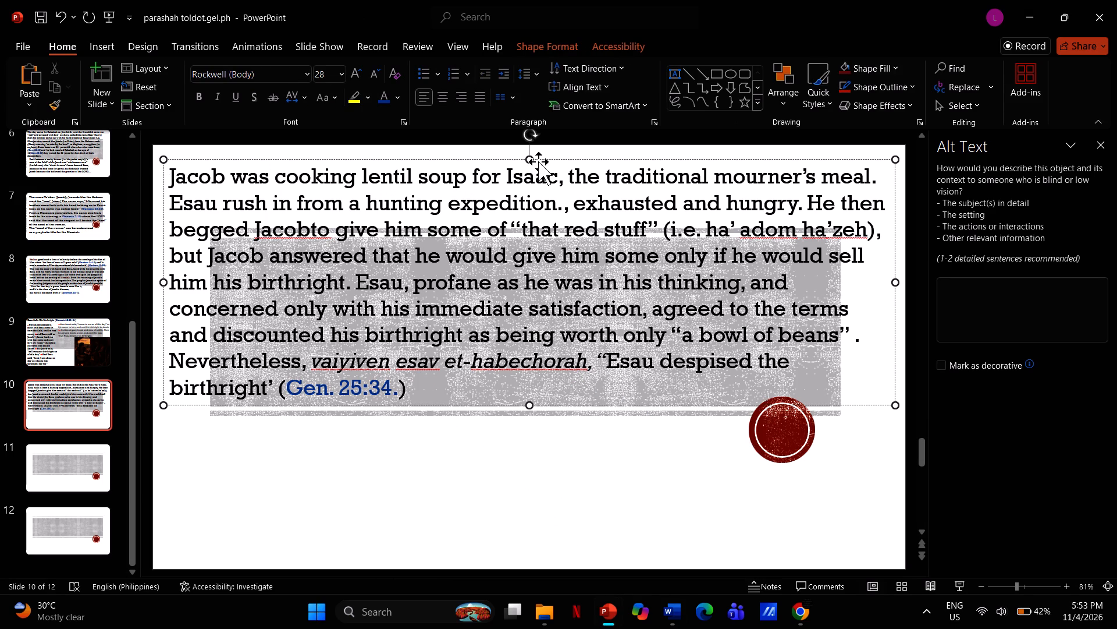
left_click_drag(538, 160, 532, 147)
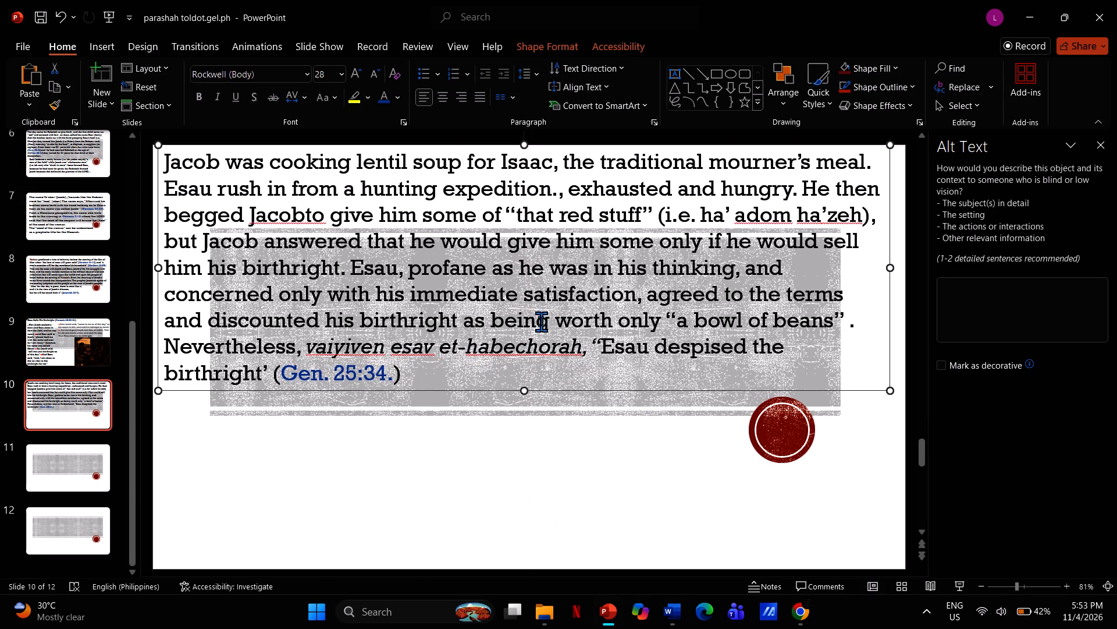
left_click(440, 427)
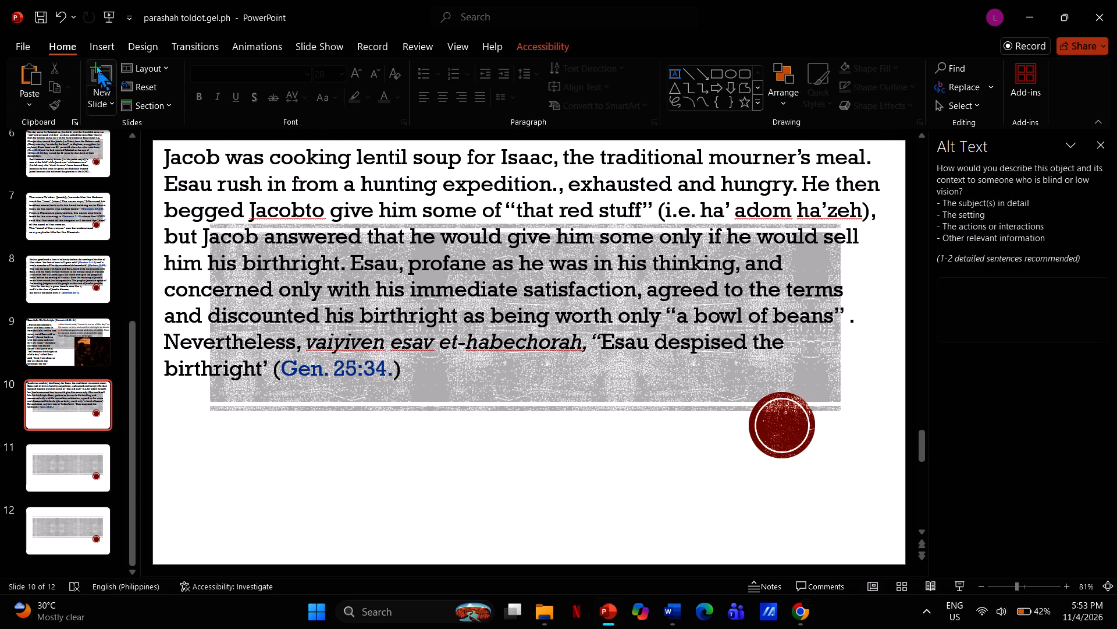
Insert a text box on slide 10 below the lentil soup paragraph and enter "For a single meal".
left_click(98, 45)
left_click(615, 86)
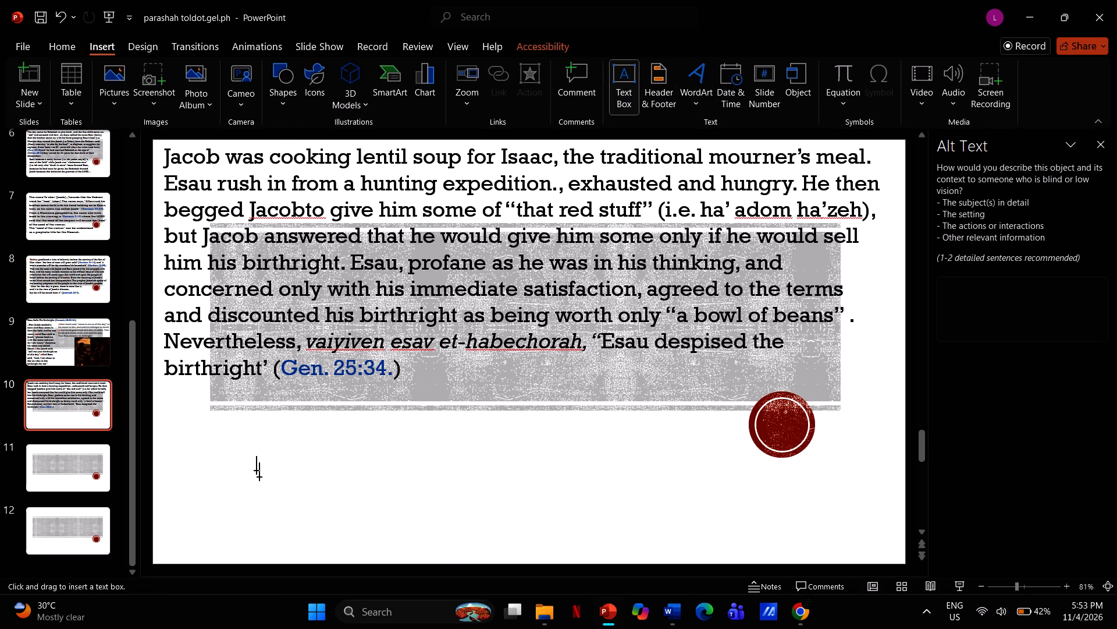
left_click_drag(222, 411, 692, 490)
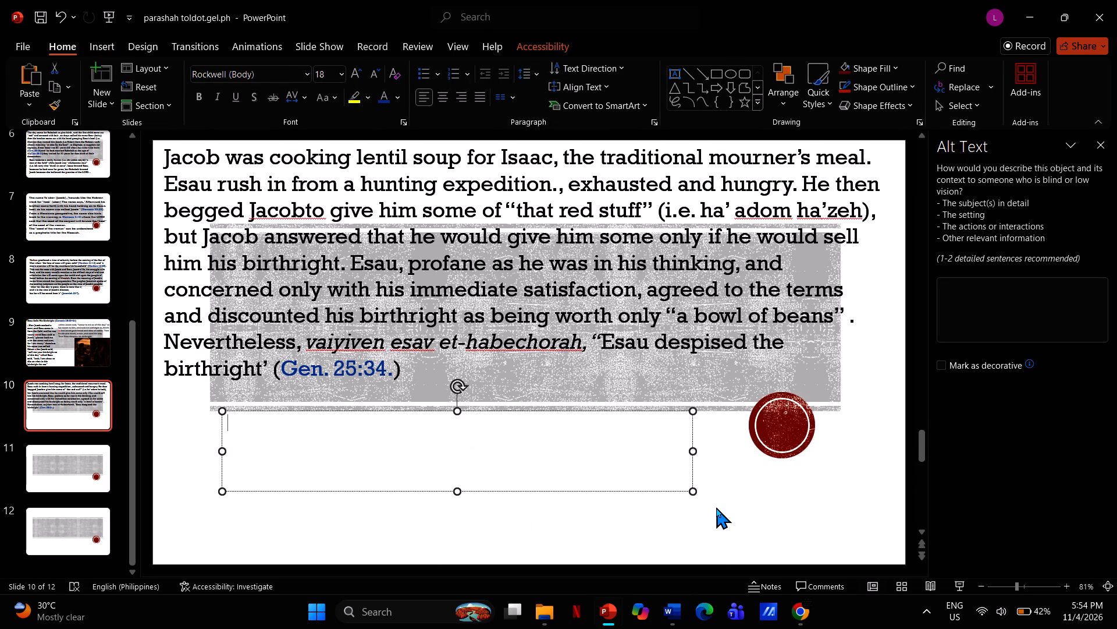
type("form")
key("BackSpace")
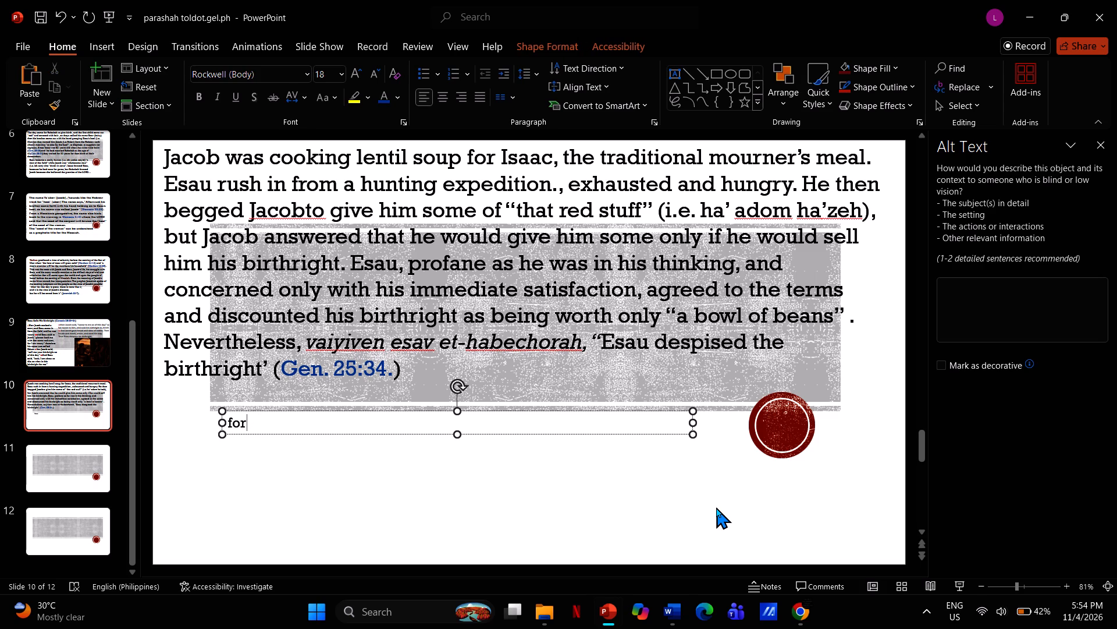
key("space")
type("a single")
key("space")
type("meal")
key("space")
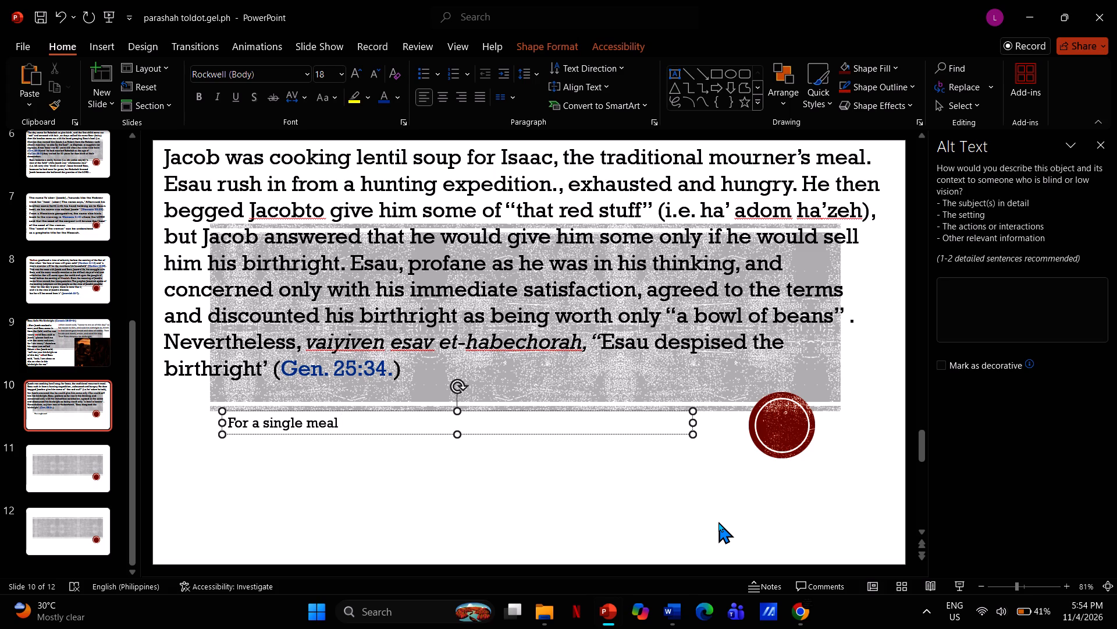
Consult the Esau birthright document and continue the new text box's sentence with "he gave something of last value".
left_click(792, 621)
left_click(792, 621)
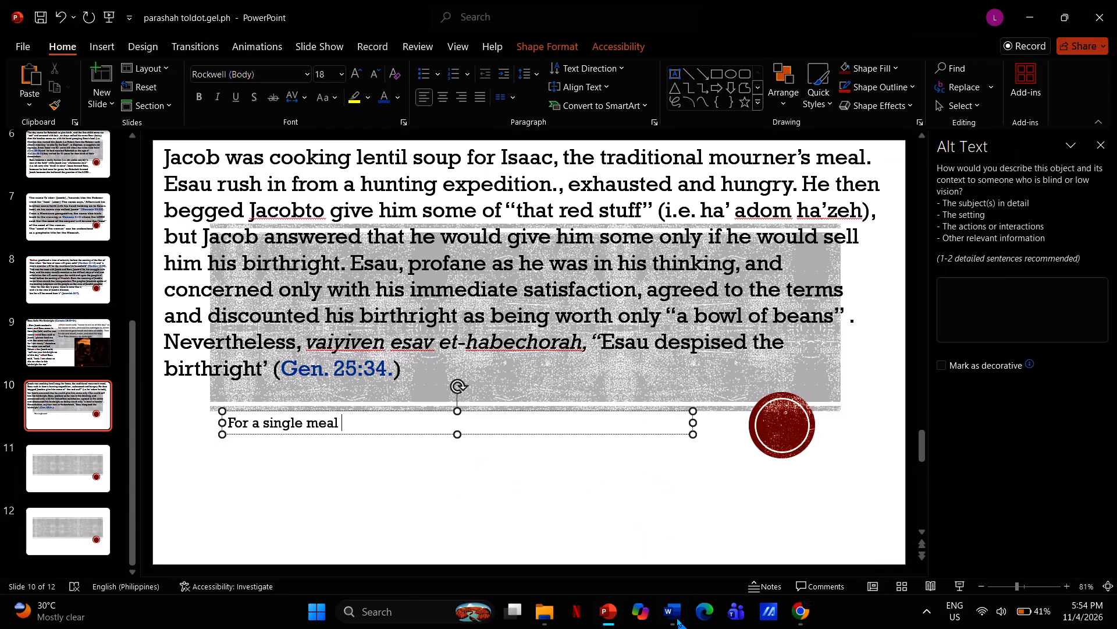
left_click(676, 615)
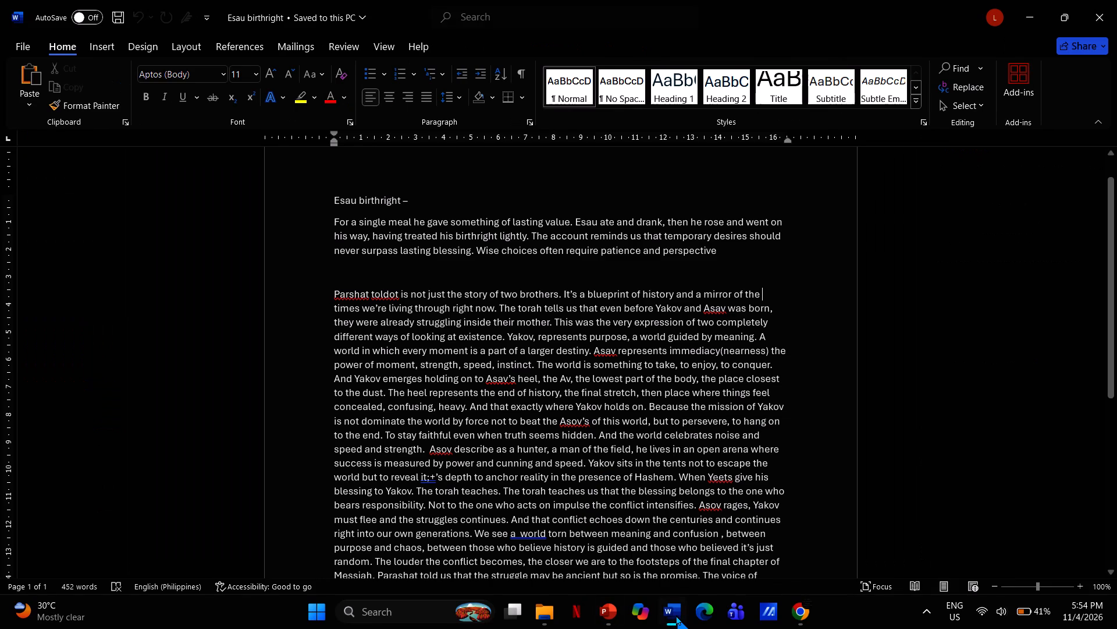
left_click(676, 615)
type("he gave")
key("space")
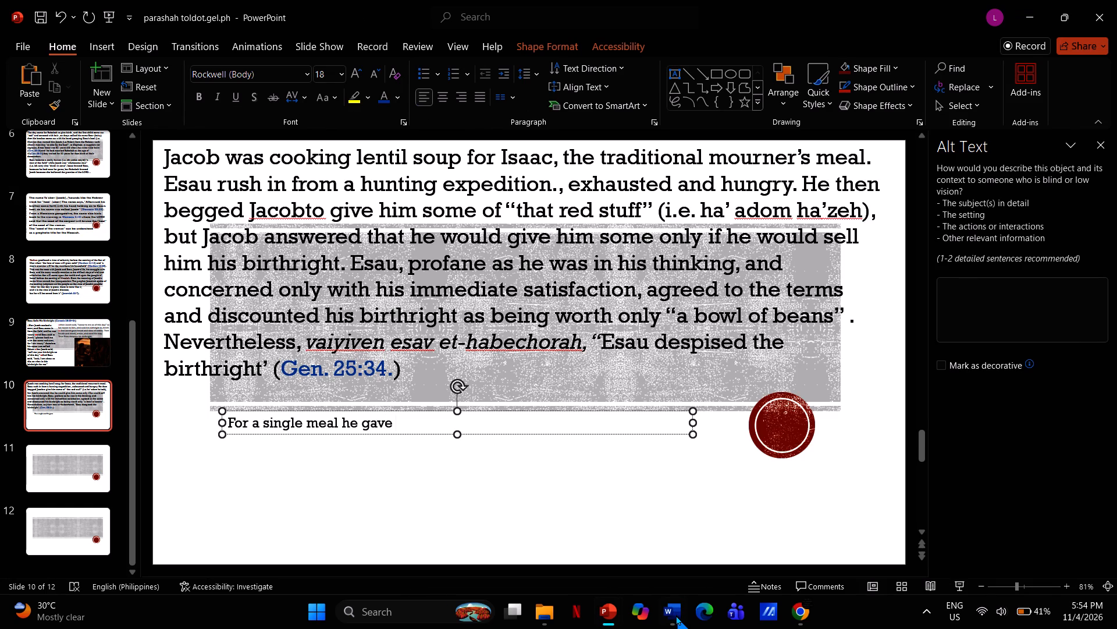
type("something")
key("space")
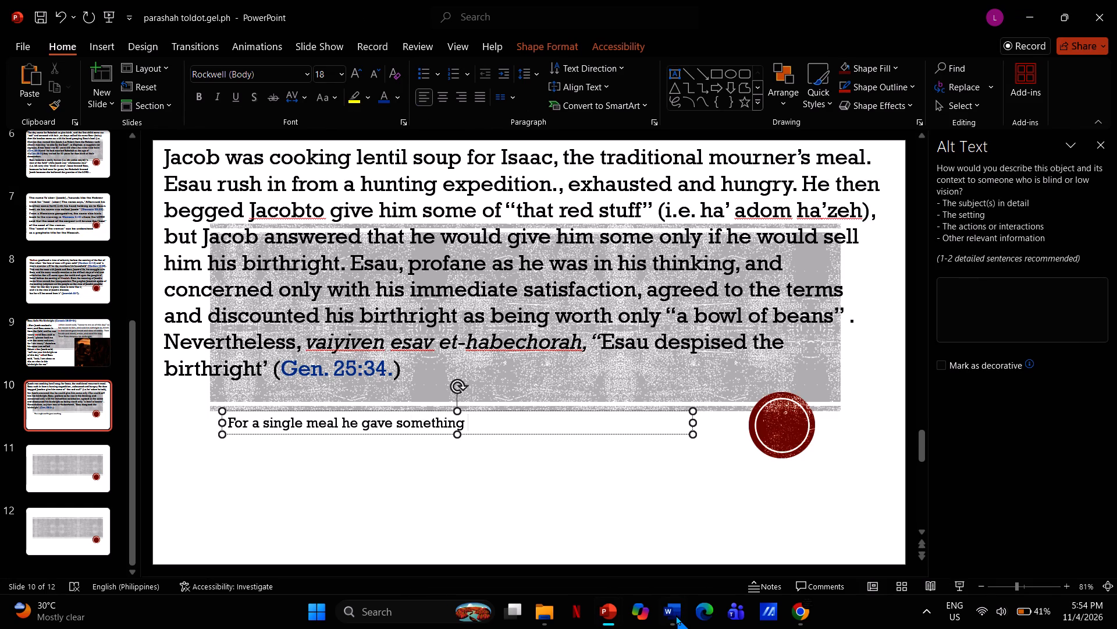
left_click(676, 615)
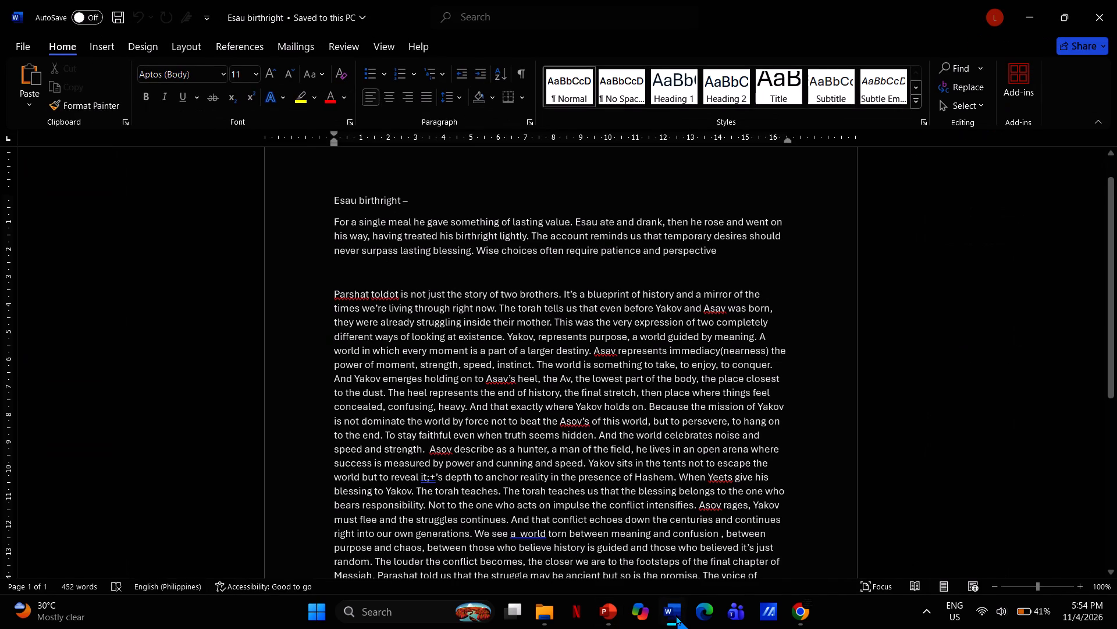
left_click(676, 615)
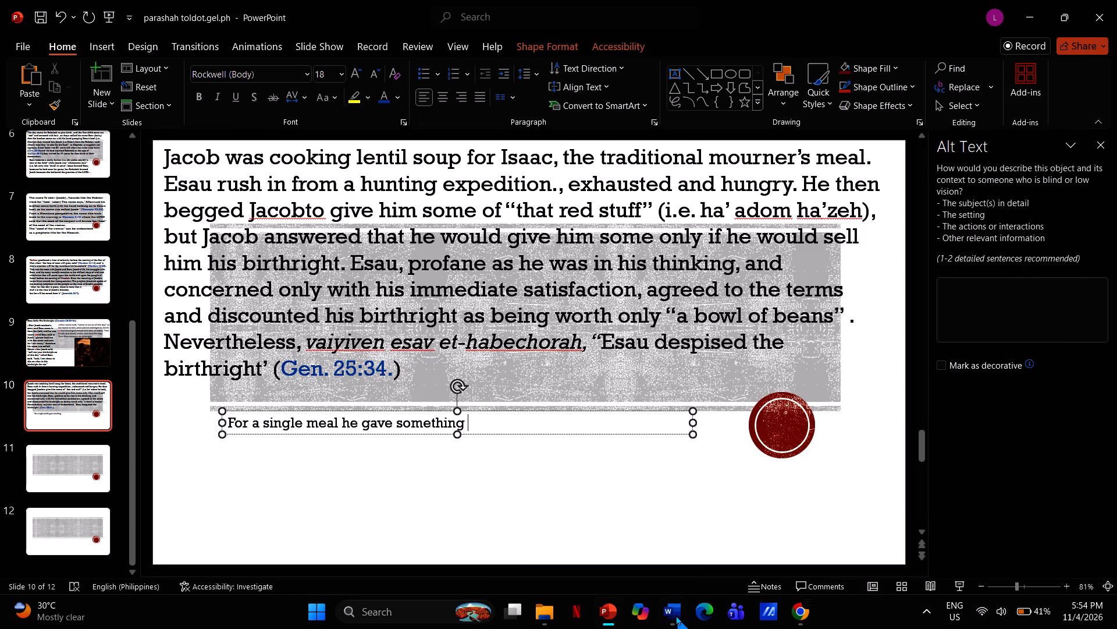
type("of last value")
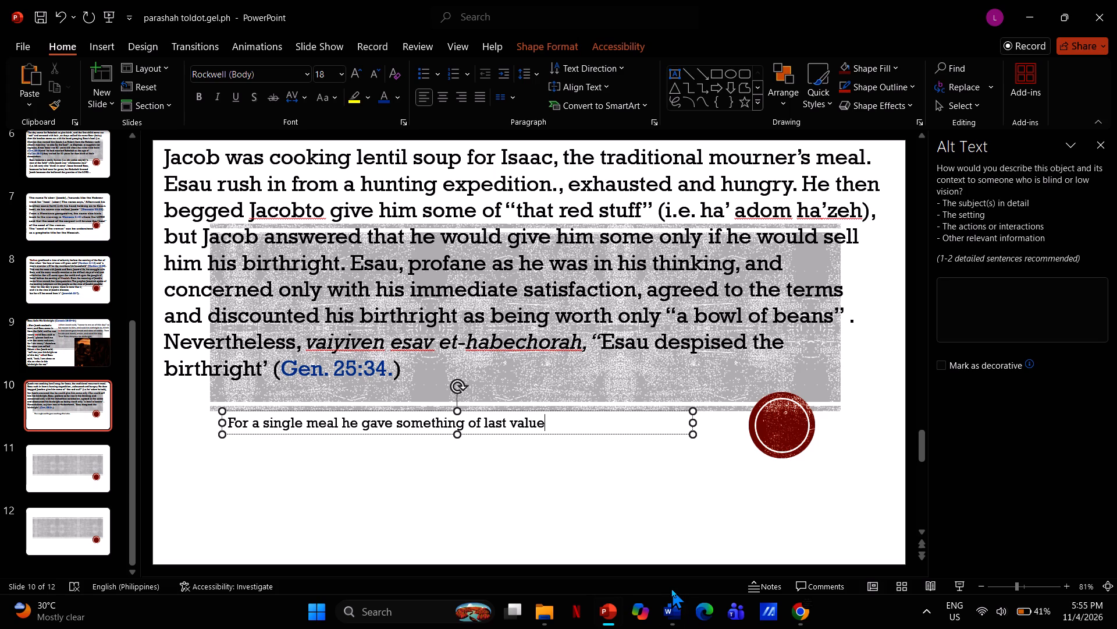
End the sentence with a period and add "Esau ate and drank," following the Esau birthright document.
left_click(677, 609)
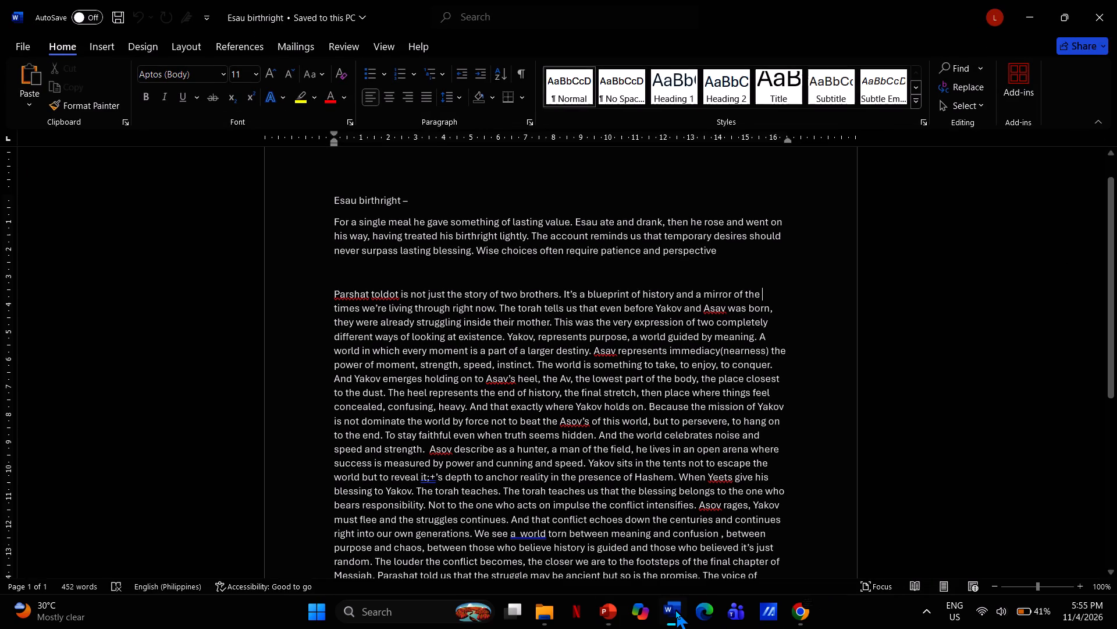
left_click(675, 609)
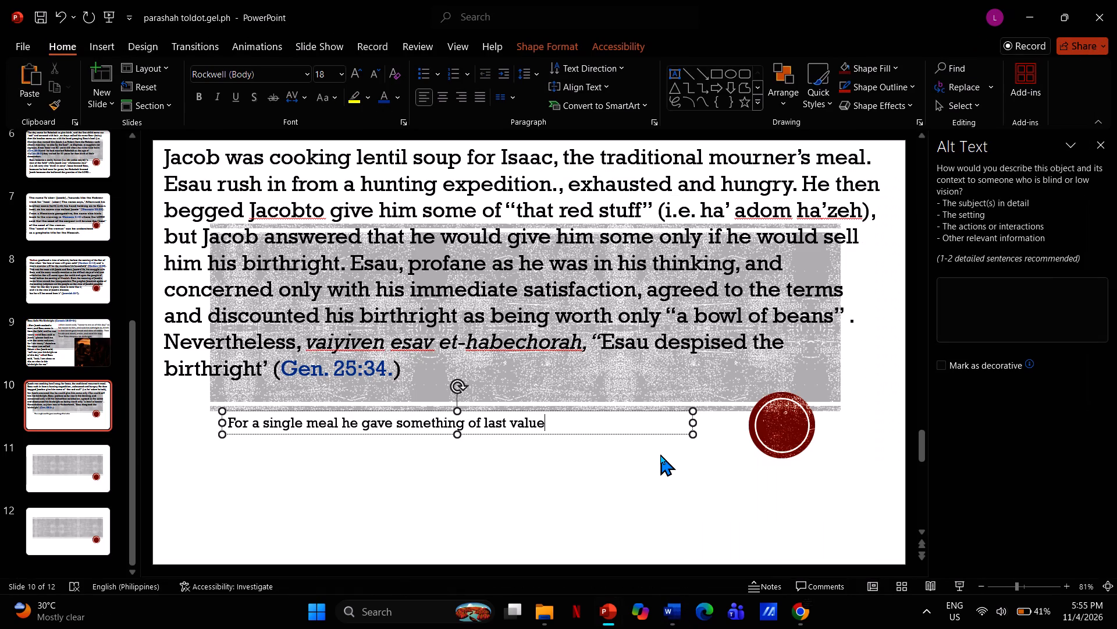
type(". Esau")
key("space")
left_click(799, 616)
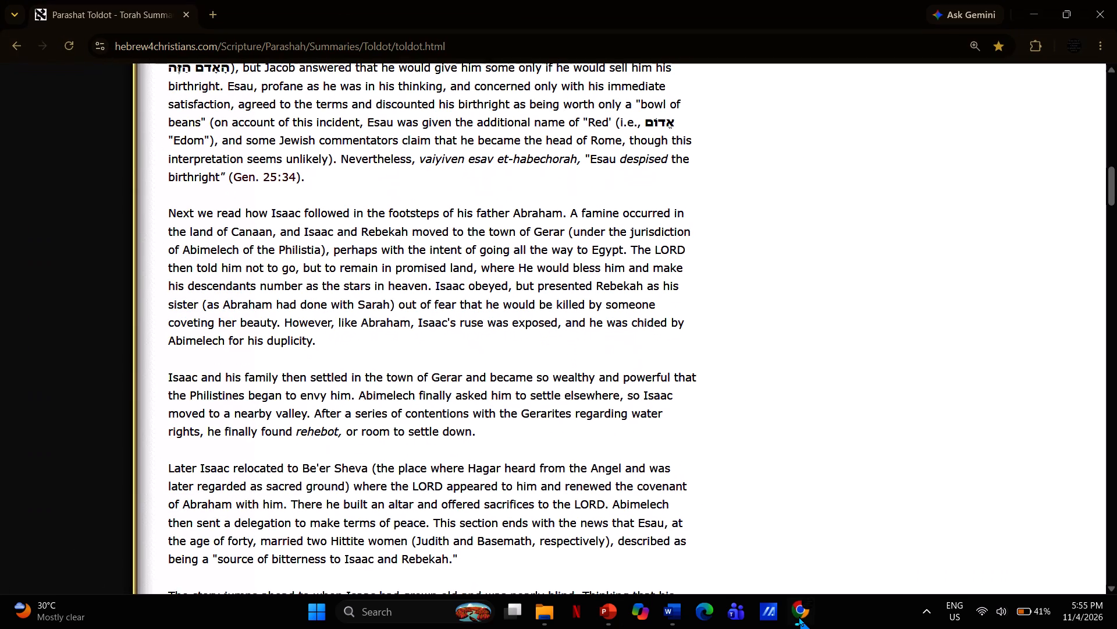
left_click(799, 616)
left_click(664, 613)
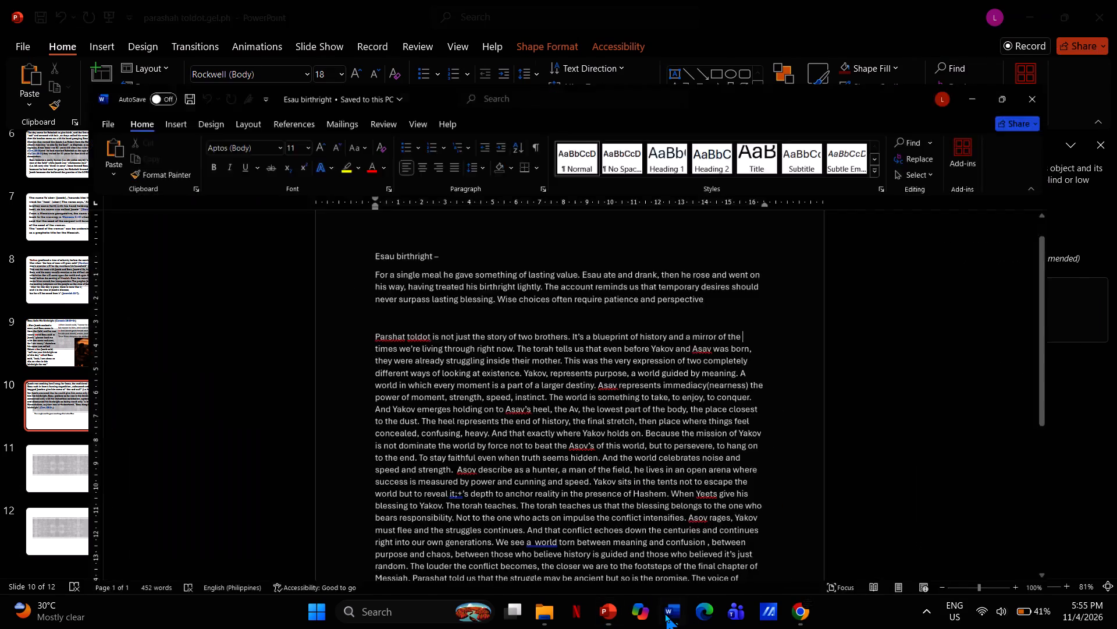
left_click(665, 613)
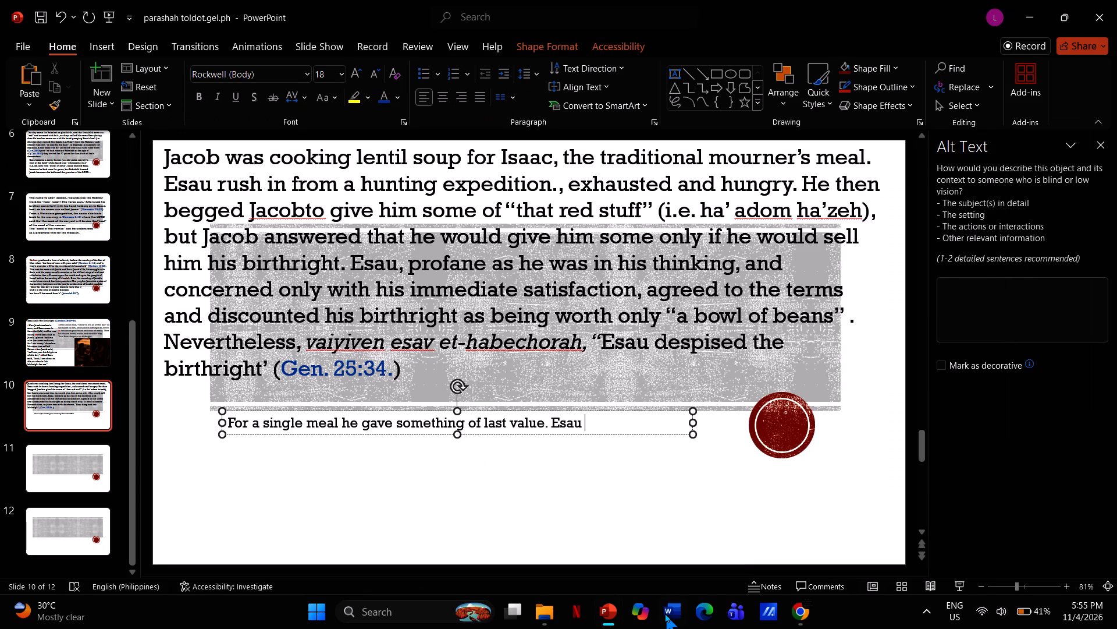
type("ate and")
key("space")
type("drank,")
key("space")
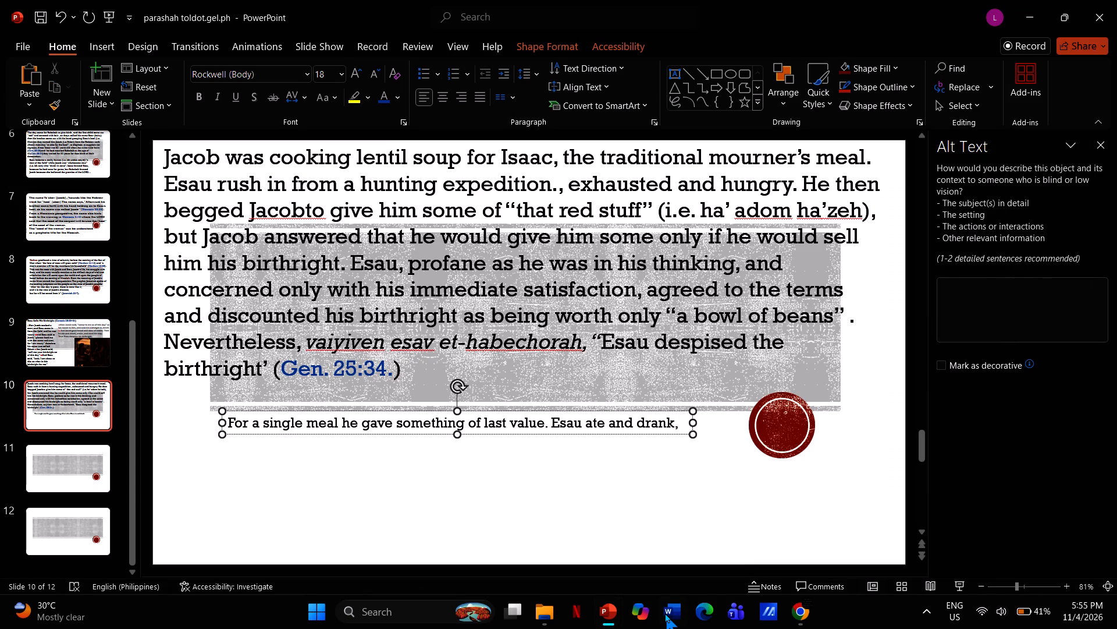
Complete the second sentence with "then he rose and went on his way.", following the Esau birthright document.
left_click(675, 606)
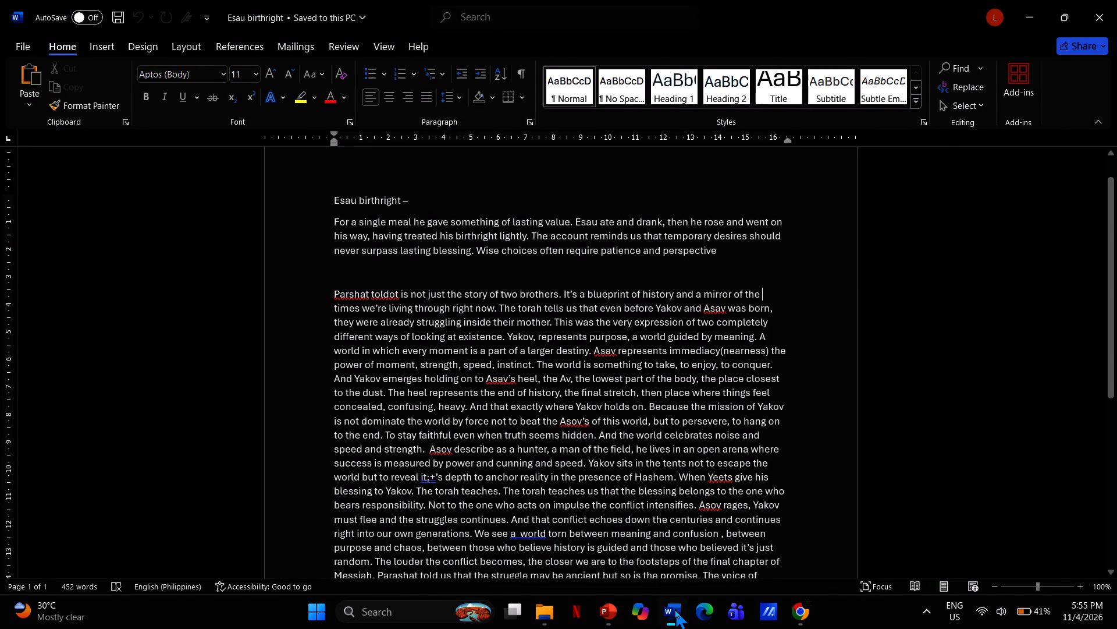
left_click(675, 609)
type("then he rose")
key("space")
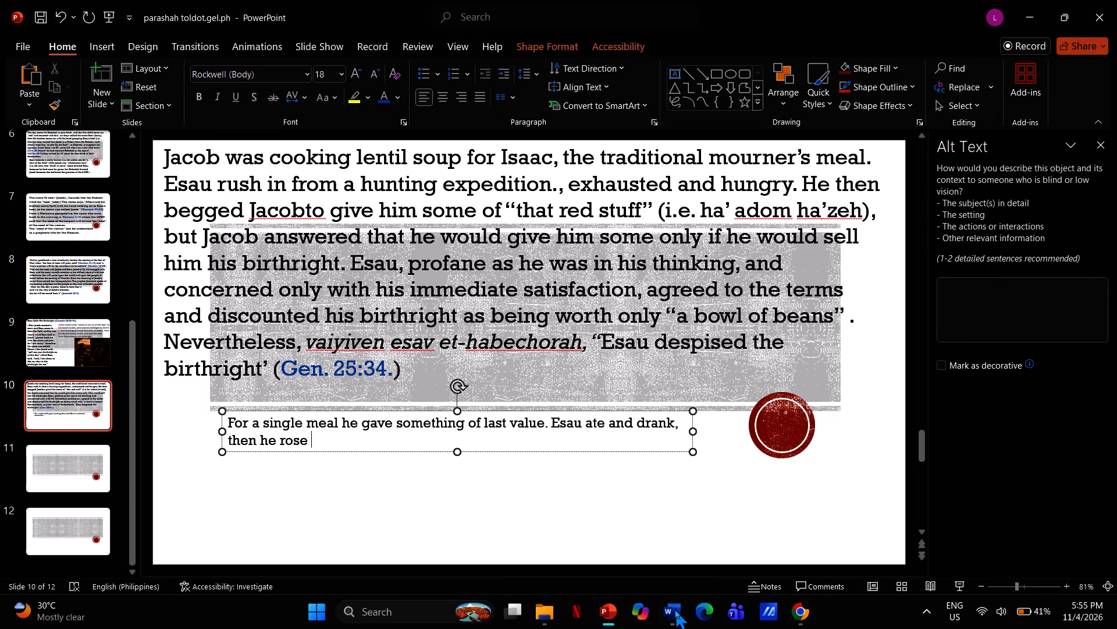
left_click(667, 621)
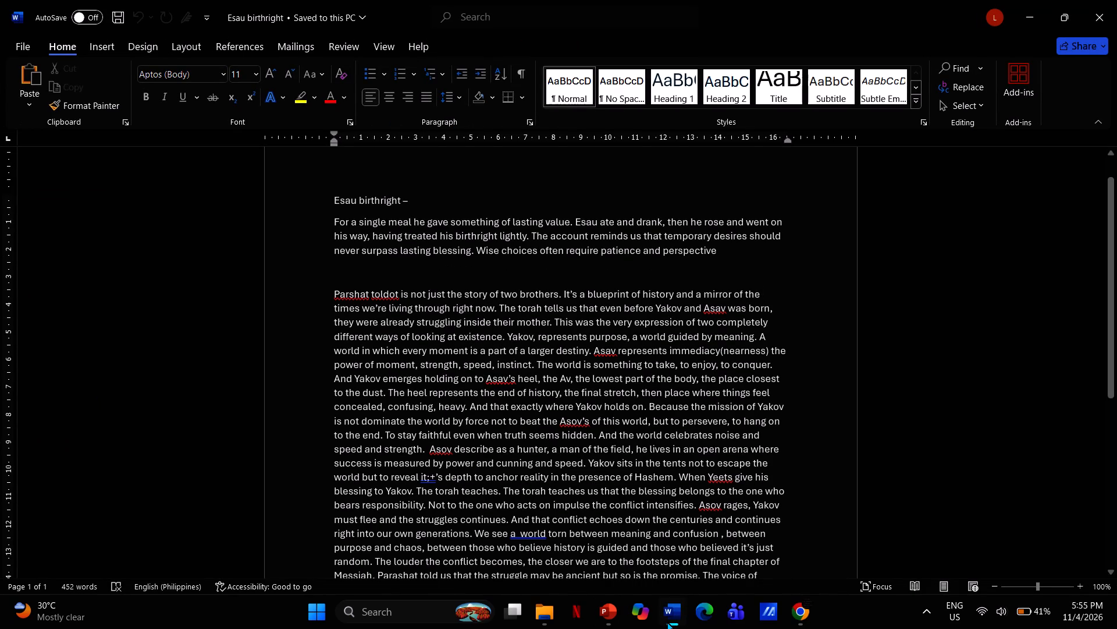
left_click(667, 621)
type("and went on his way")
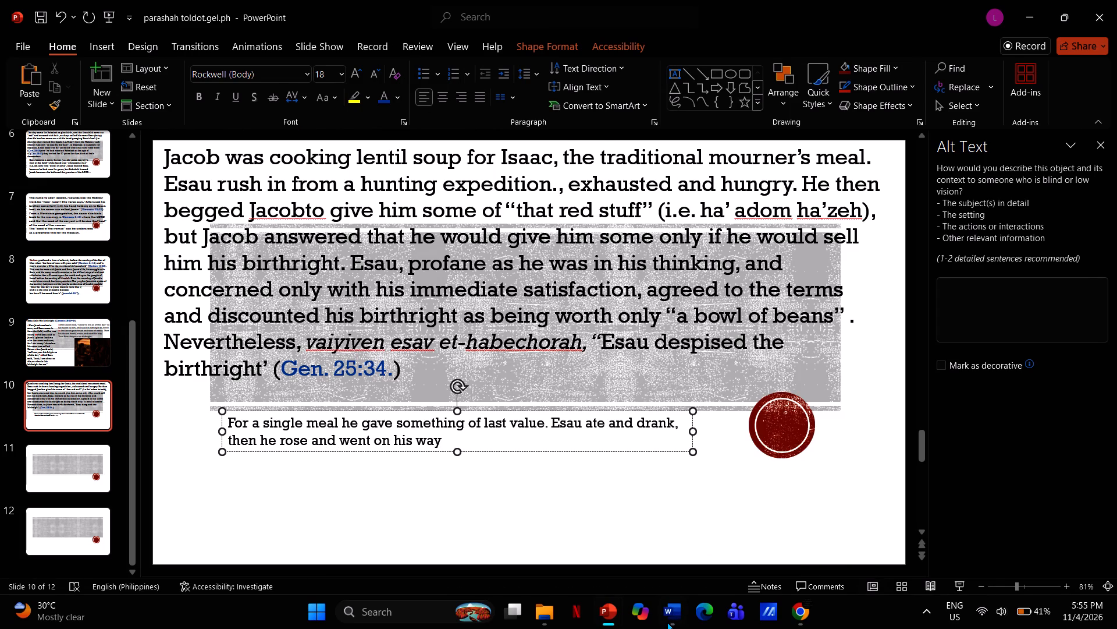
key("period")
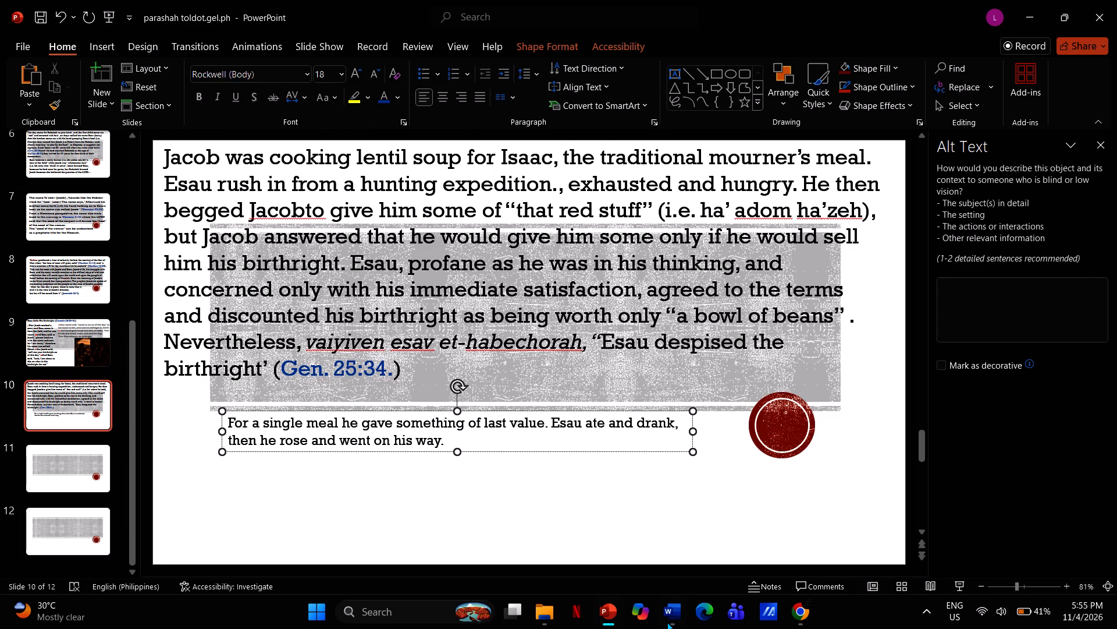
Replace the text box's final period with ", having treated his birthright lightly.", following the Esau birthright document.
left_click(667, 621)
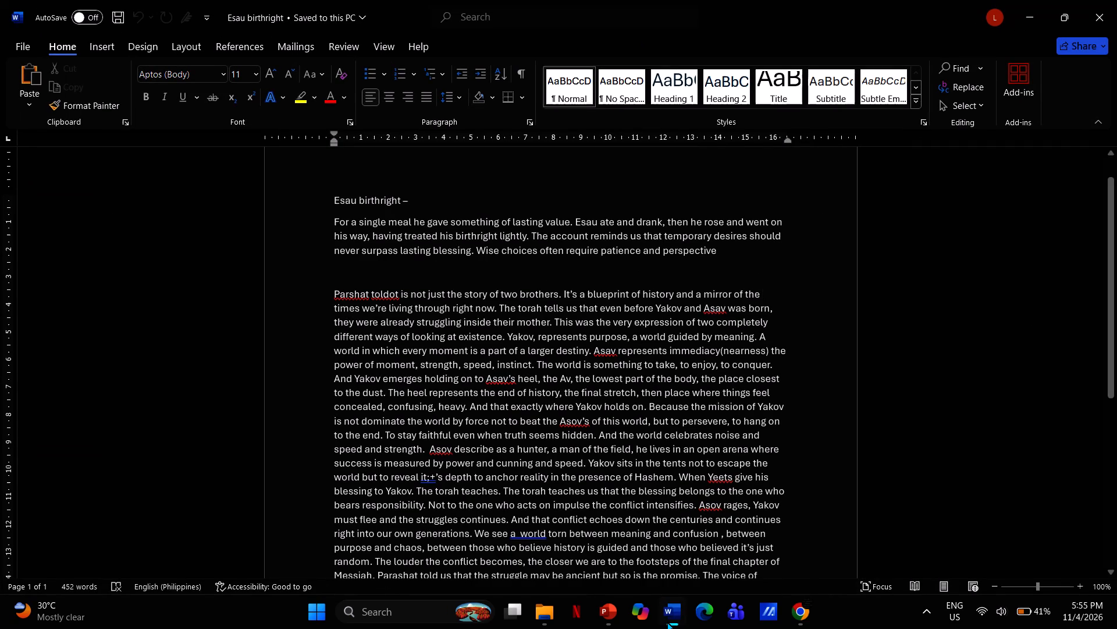
left_click(667, 621)
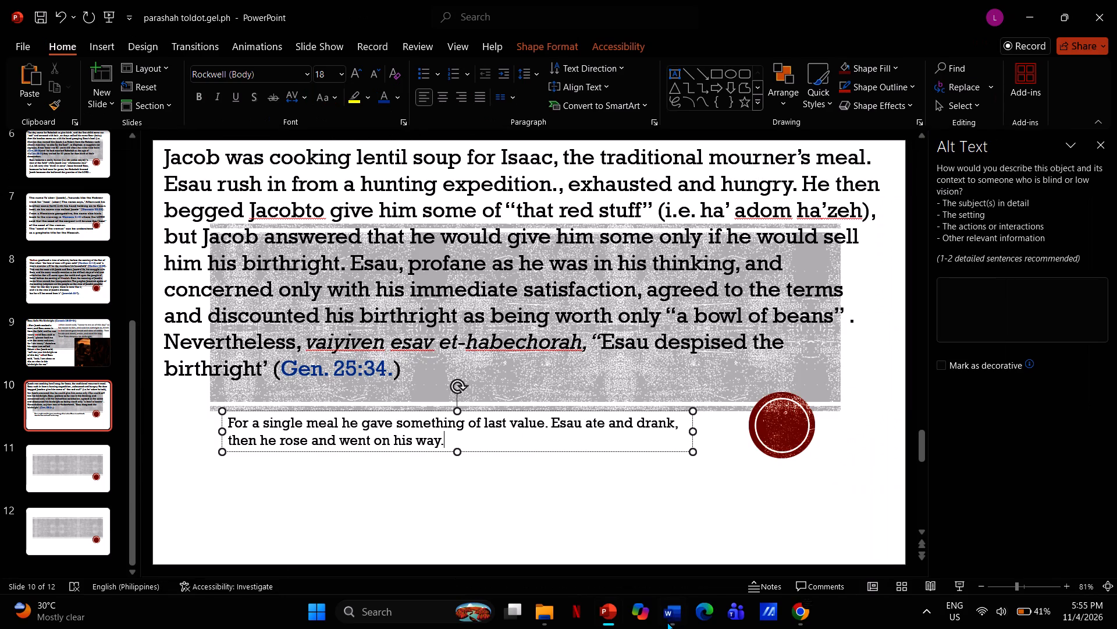
key("BackSpace")
type(", having treated his birthright ligh")
type("tly")
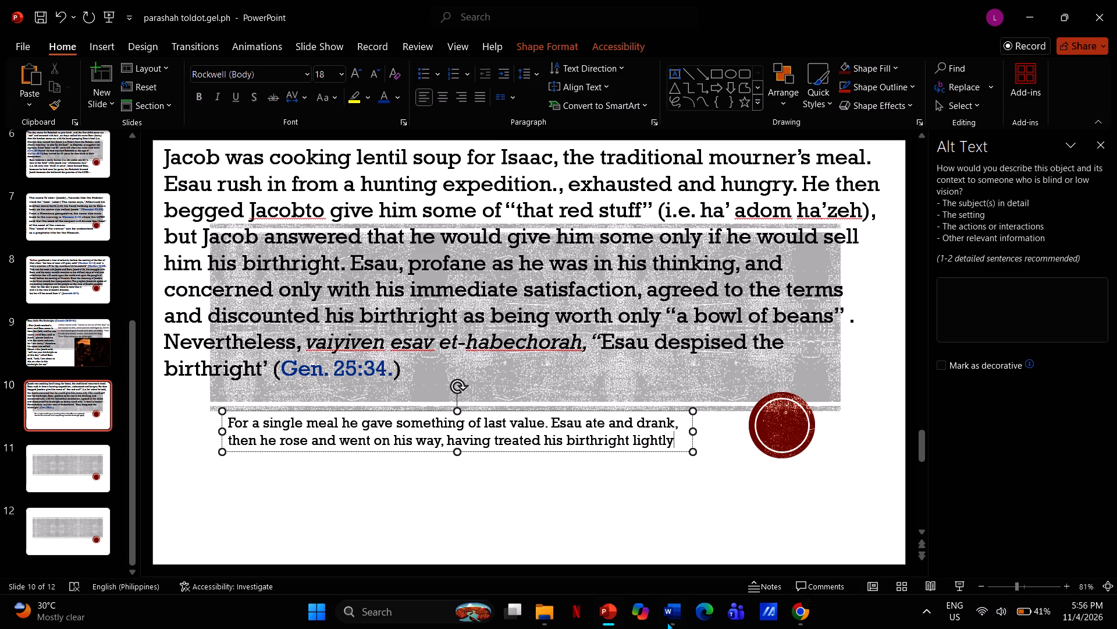
key("period")
scroll(673, 617, "up", 1)
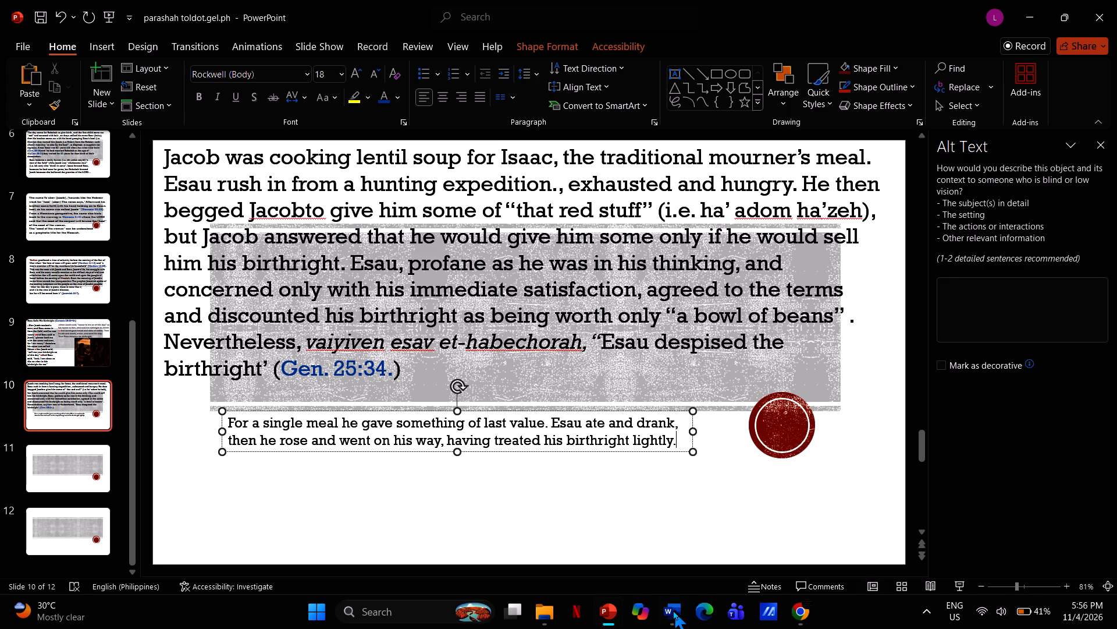
Consult the Esau birthright document and begin the text box's third sentence with "The account reminds us".
left_click(673, 610)
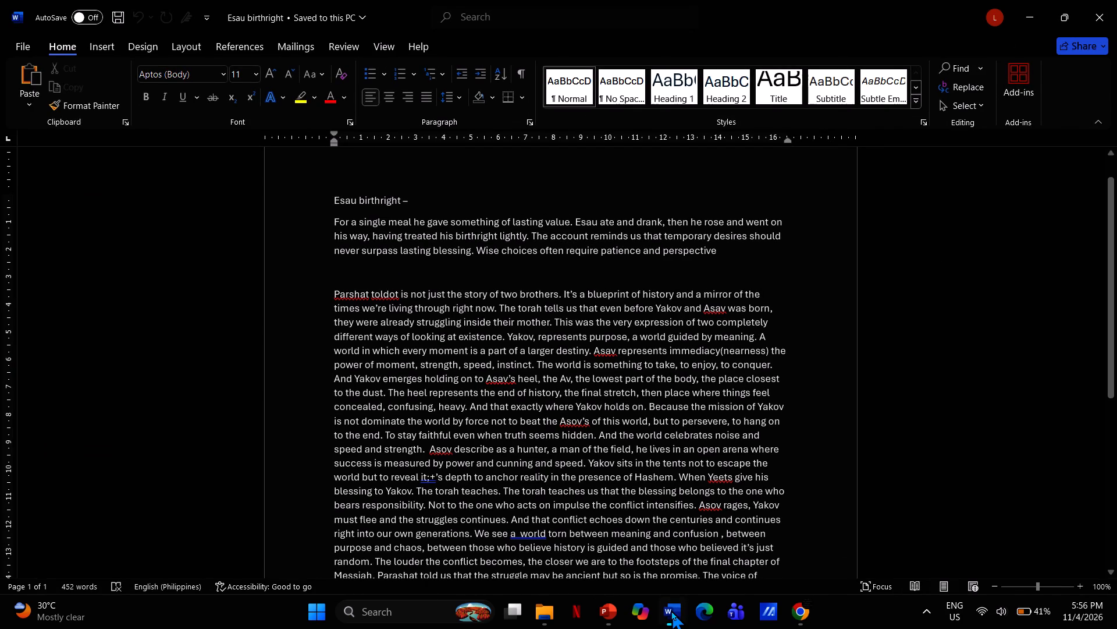
left_click(671, 610)
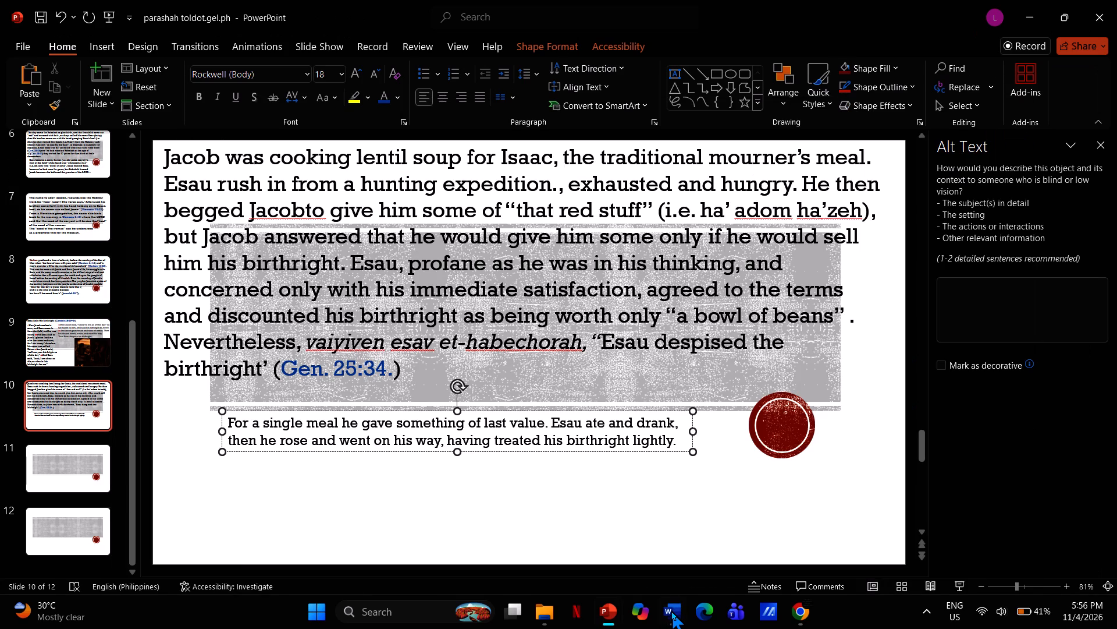
key("space")
type("the account reminds us")
key("space")
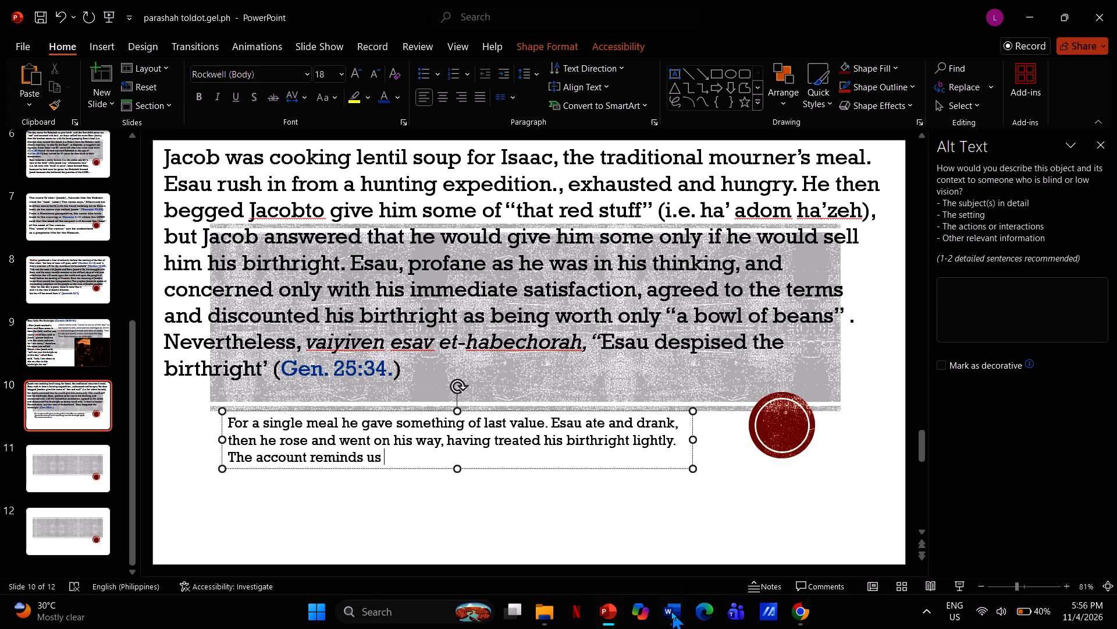
Continue the third sentence with "that temporary", following the Esau birthright document.
left_click(671, 610)
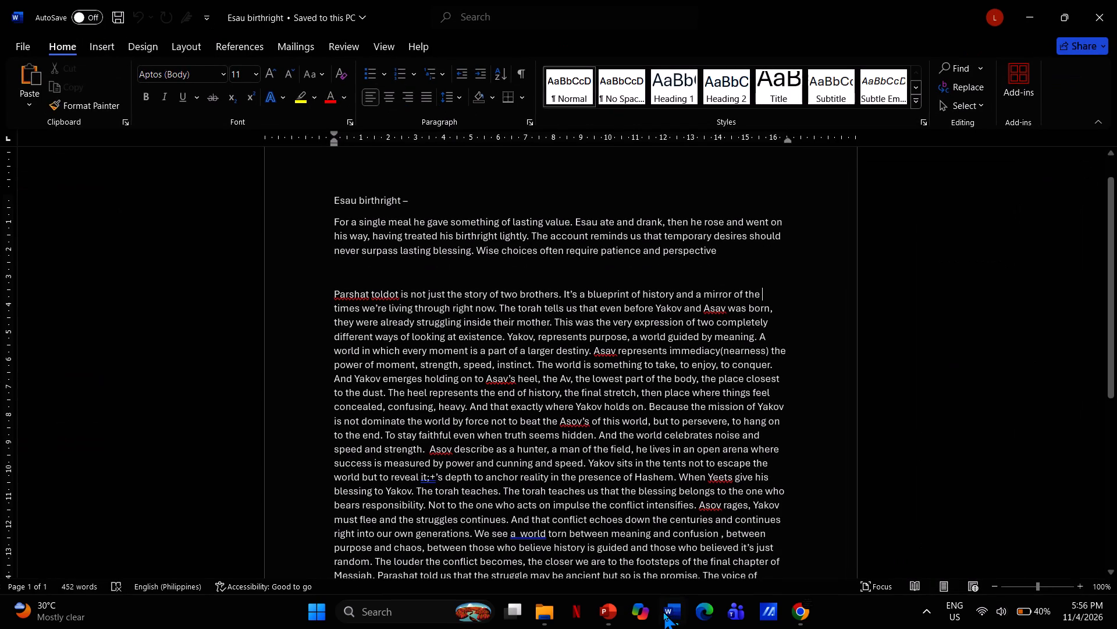
left_click(663, 611)
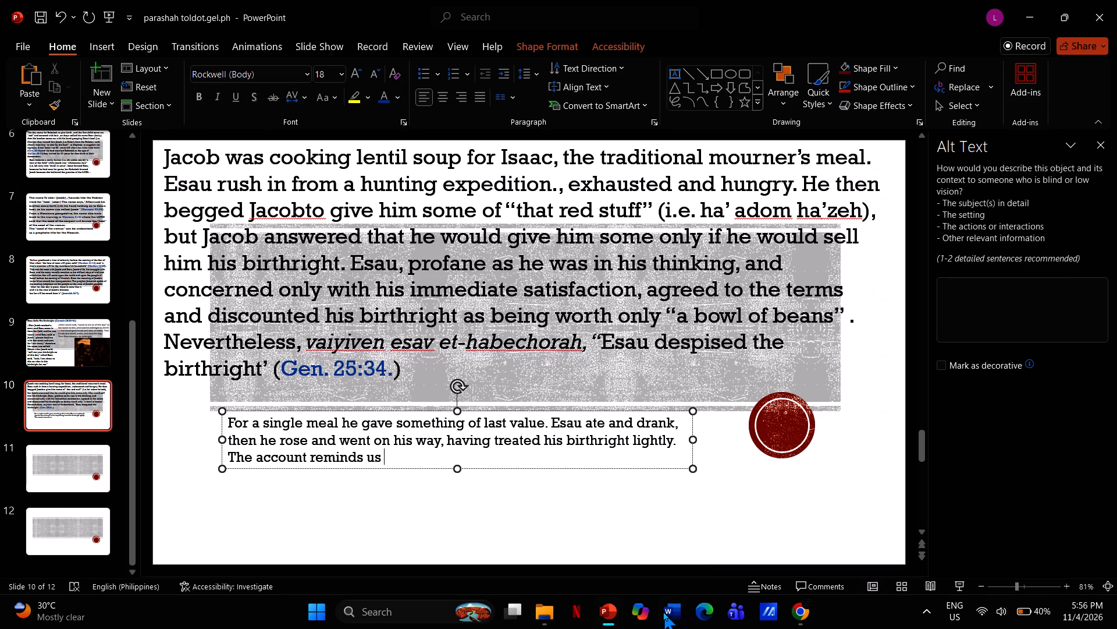
type("that")
key("space")
type("temporay")
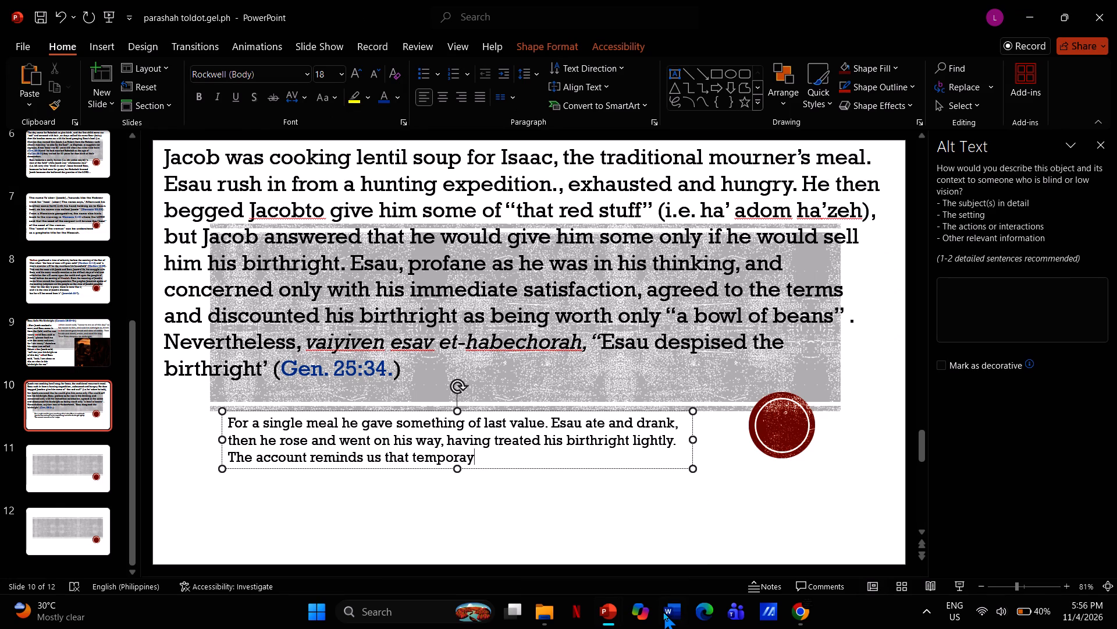
key("space")
key("BackSpace")
key("BackSpace")
key("BackSpace")
type("ary")
key("space")
Complete the third sentence with "desire should never surpass lasting blessing.", following the Esau birthright document.
left_click(668, 612)
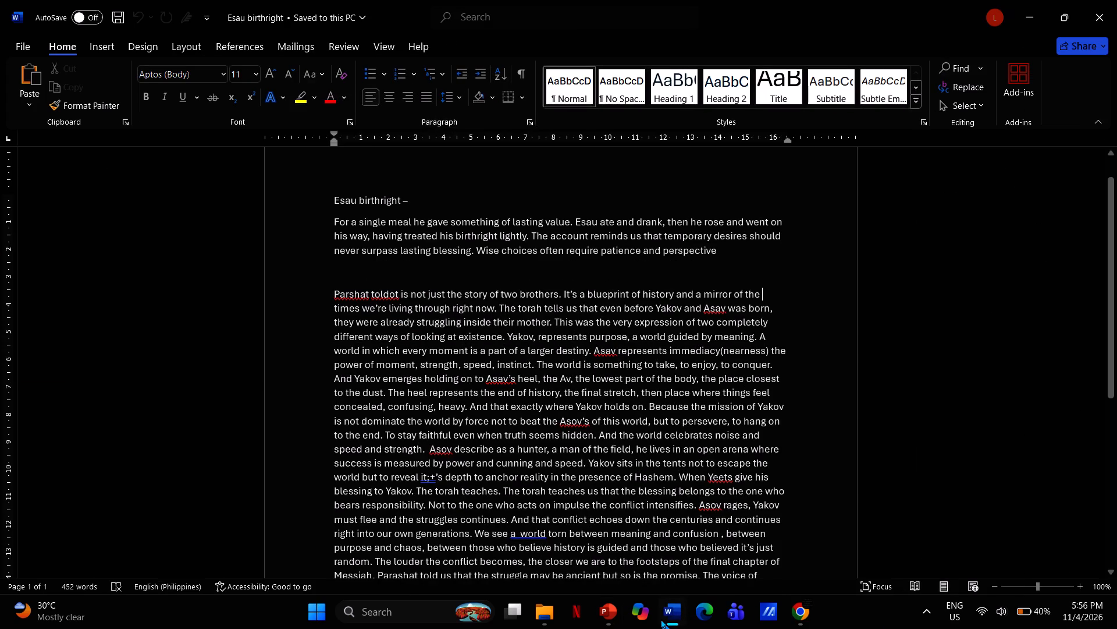
left_click(661, 619)
type("desire")
key("space")
type("should")
key("space")
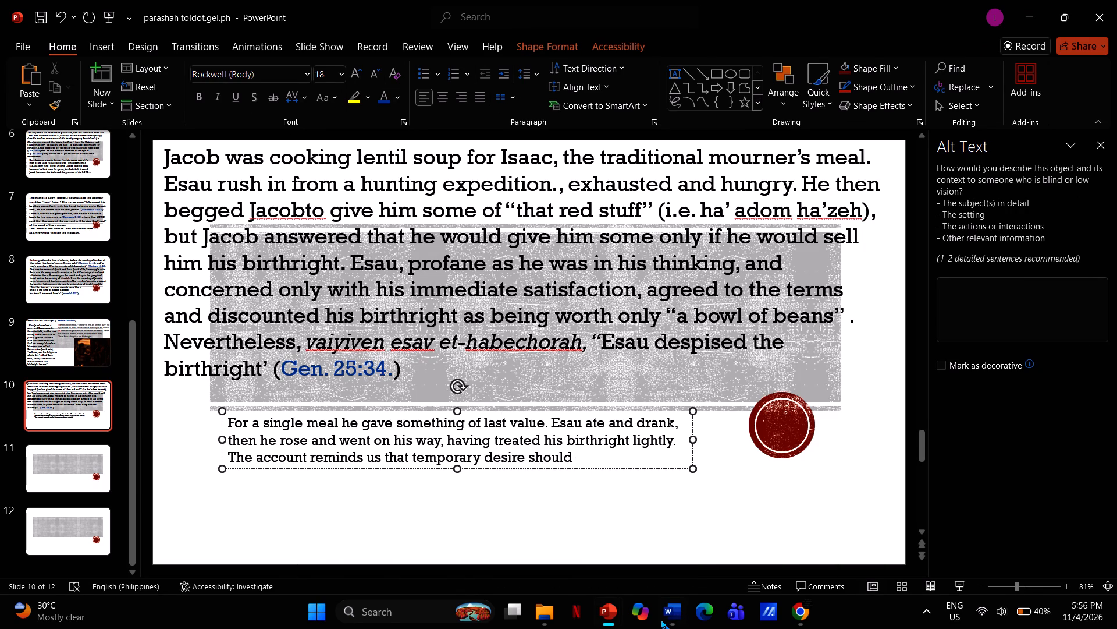
left_click(668, 612)
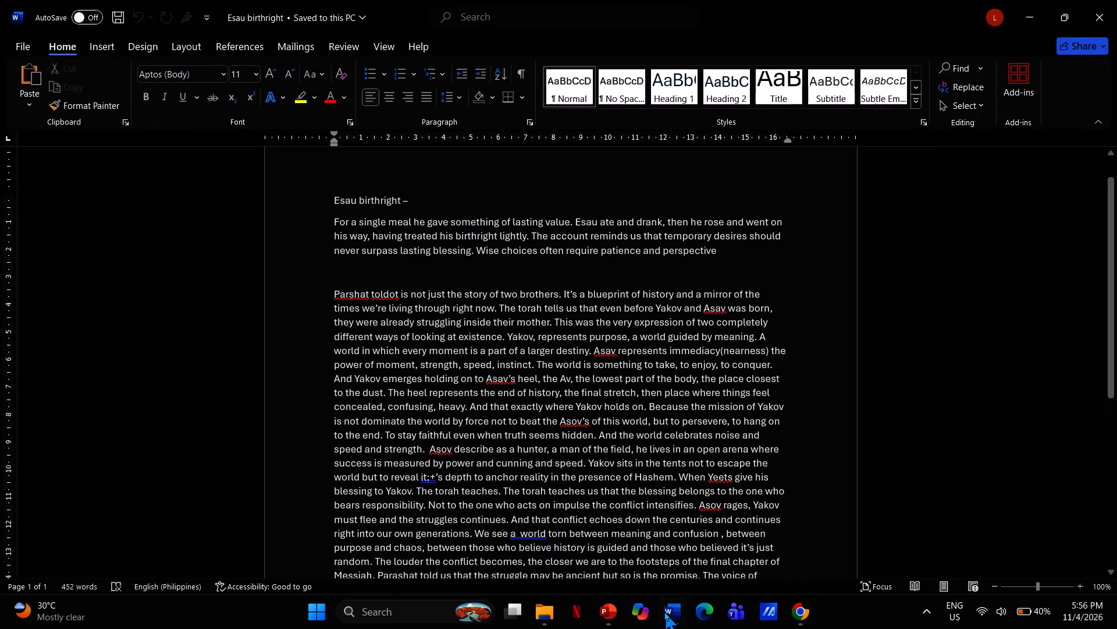
left_click(664, 611)
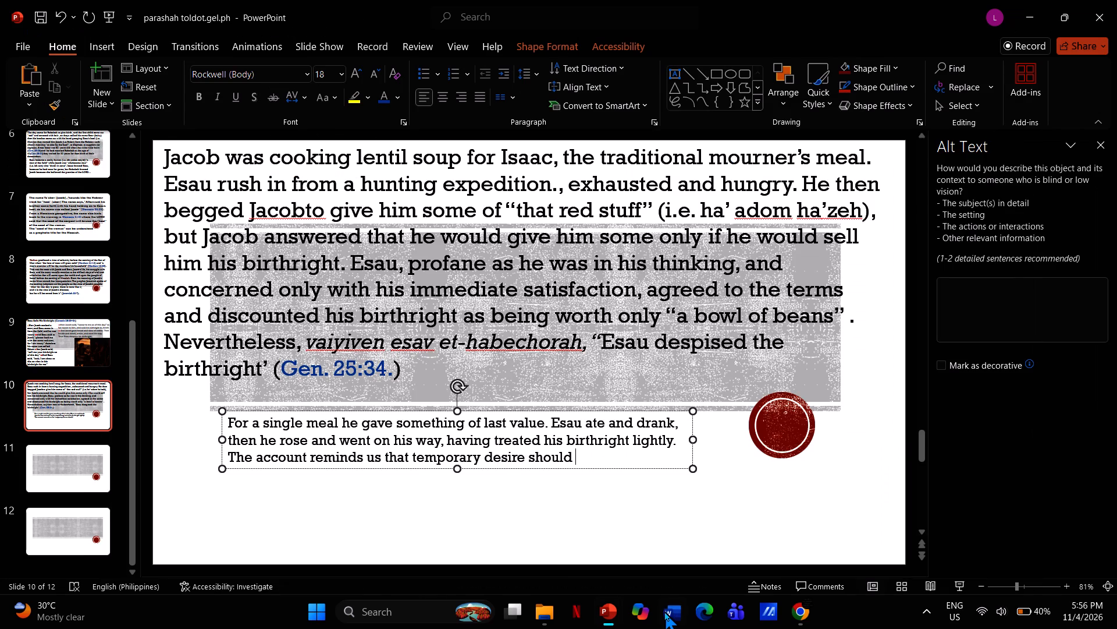
type("never surpass")
key("space")
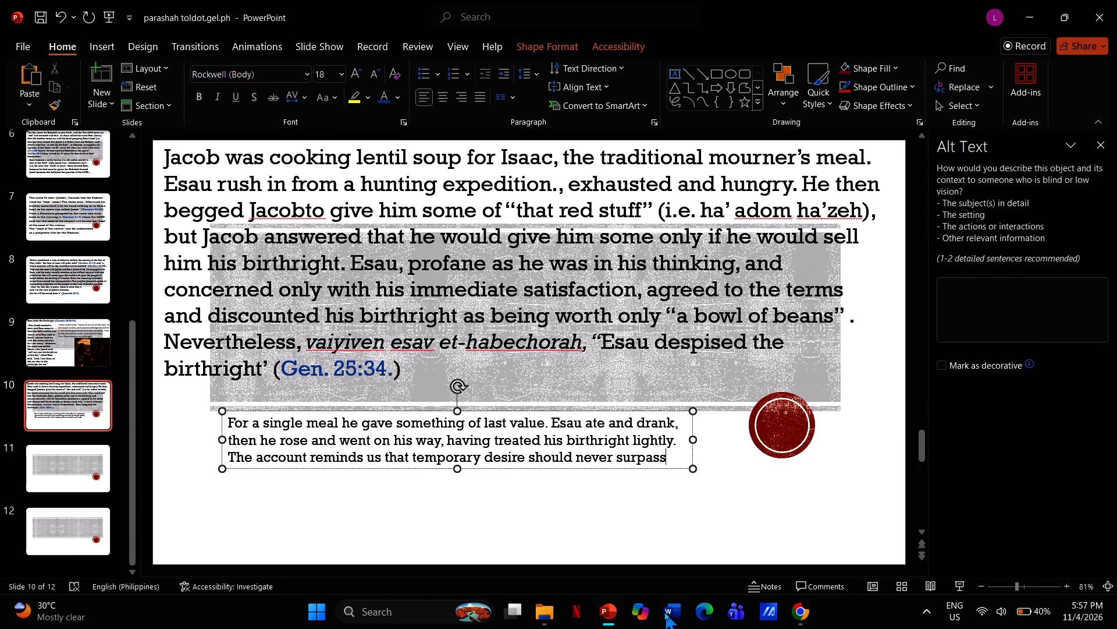
left_click(664, 611)
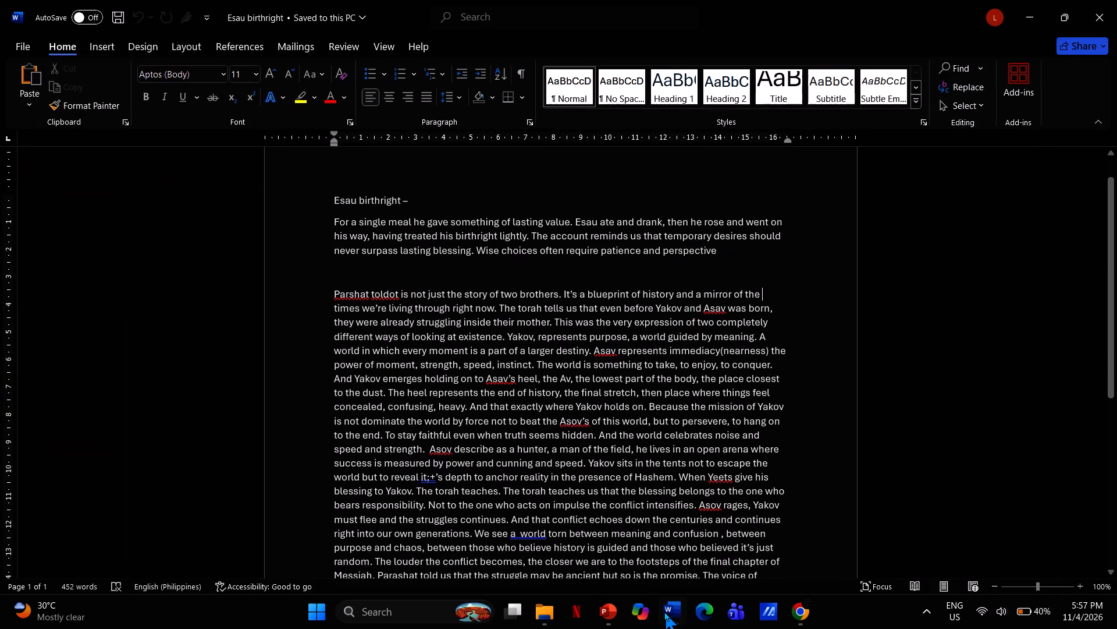
left_click(664, 611)
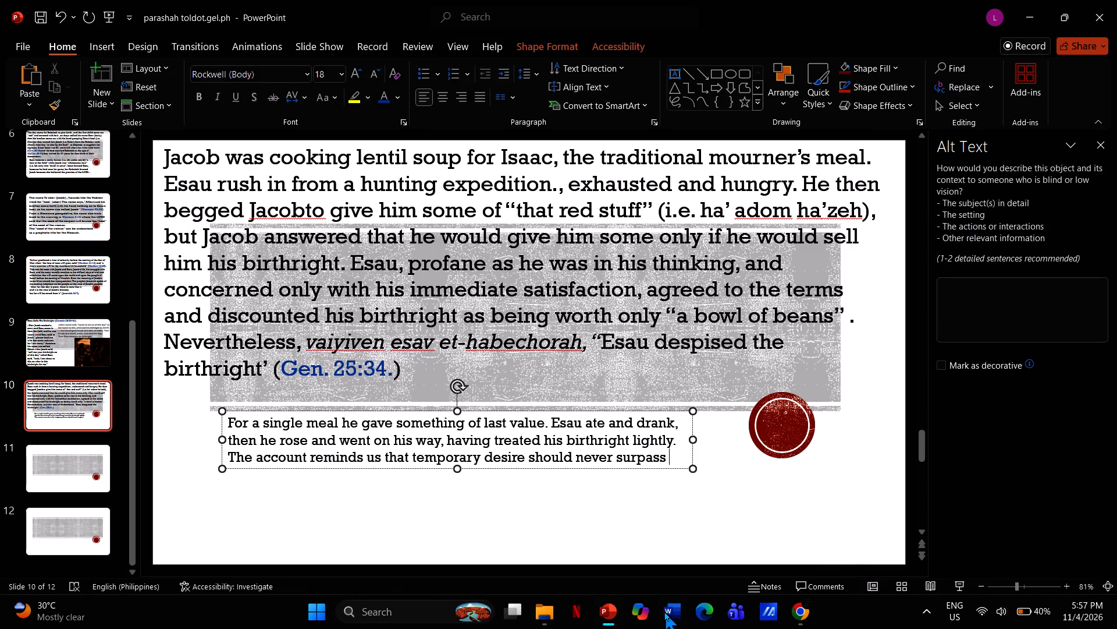
type("lasting blessing.")
key("space")
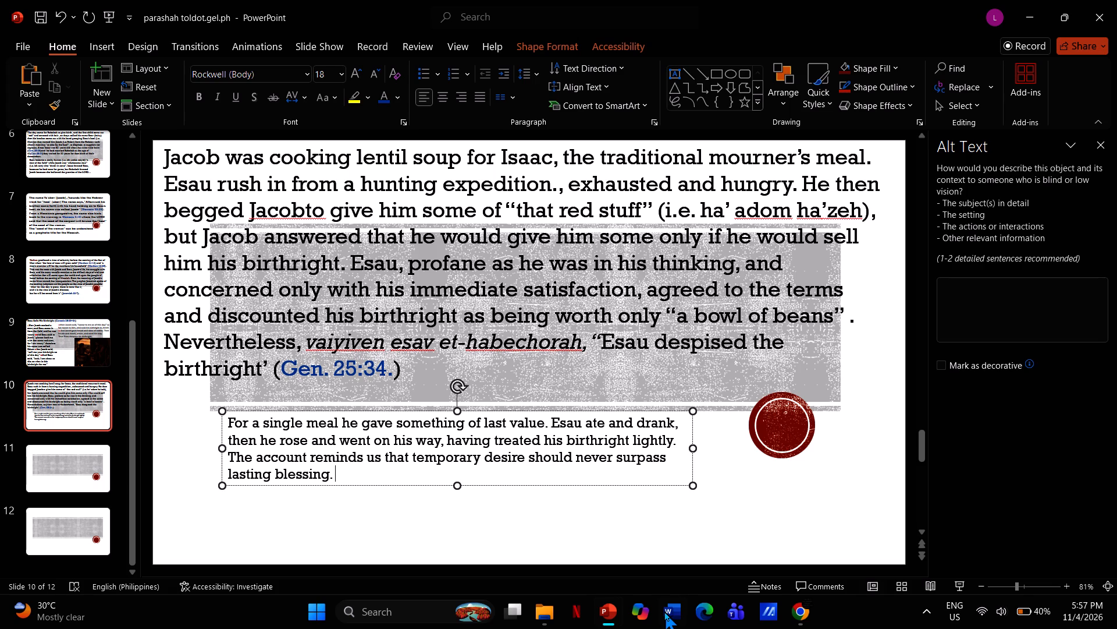
Begin the text box's fourth sentence with "Wise choices often", following the Esau birthright document.
left_click(794, 611)
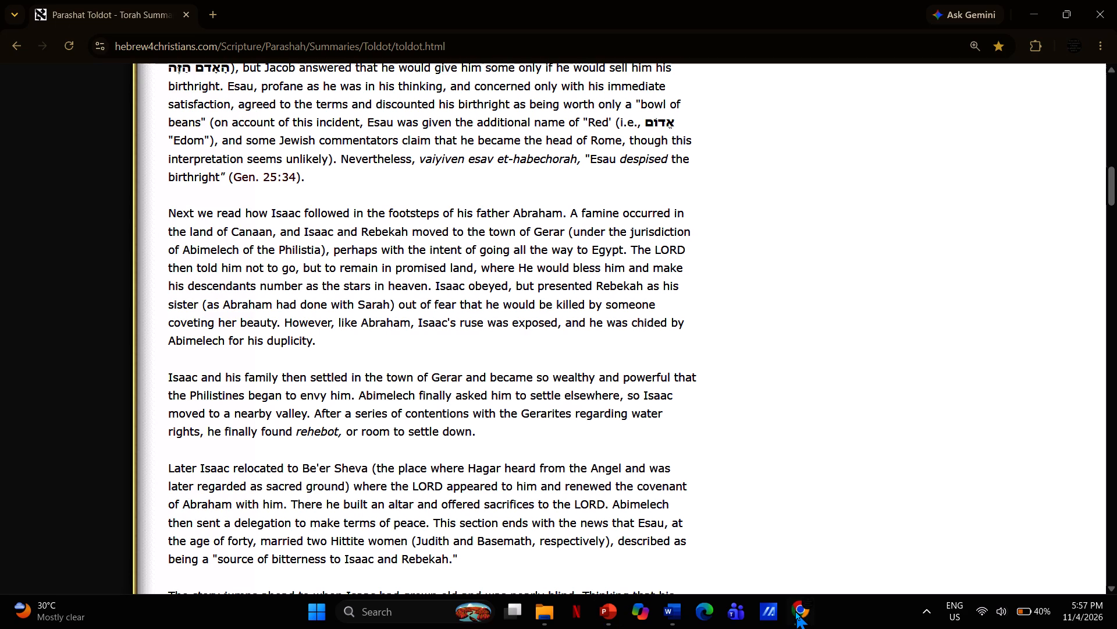
left_click(795, 610)
left_click(667, 610)
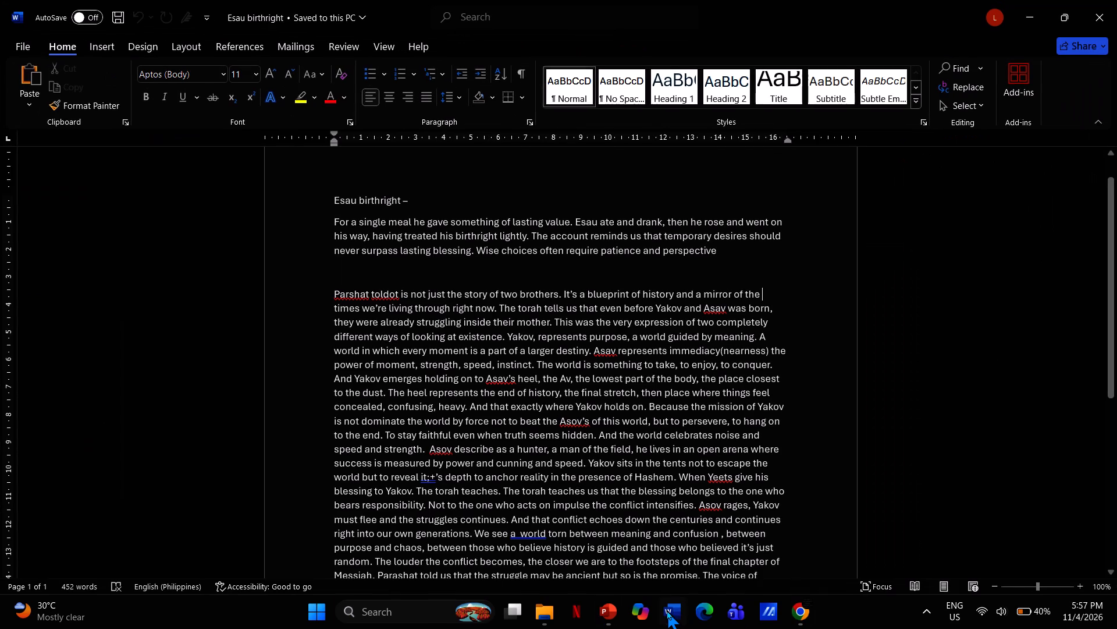
left_click(667, 610)
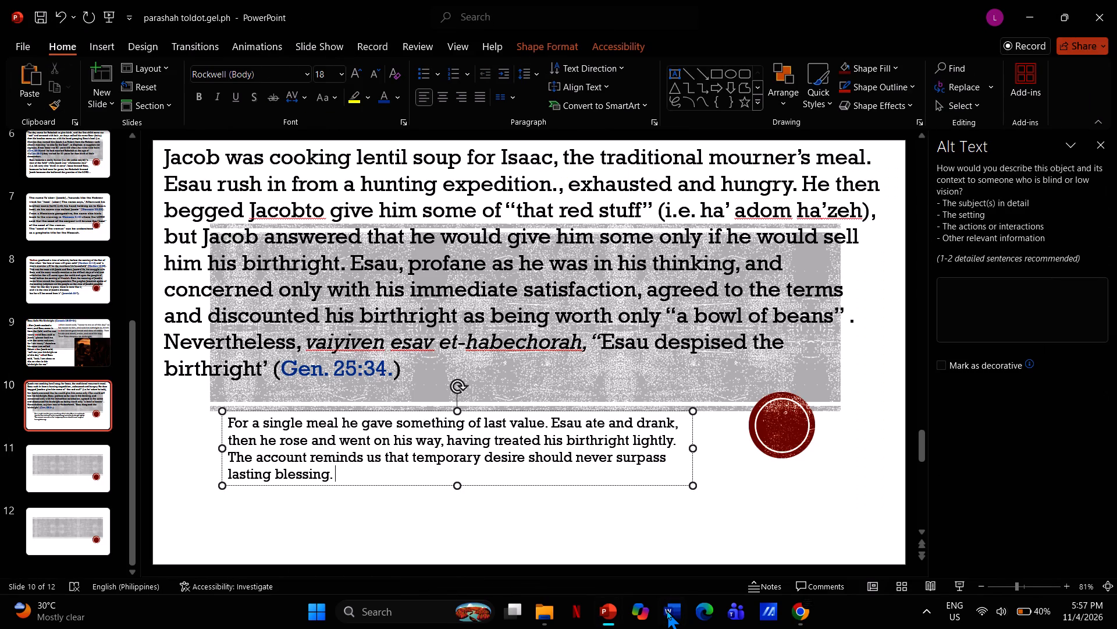
key("BackSpace")
key("space")
type("wise")
key("space")
type("choice")
key("space")
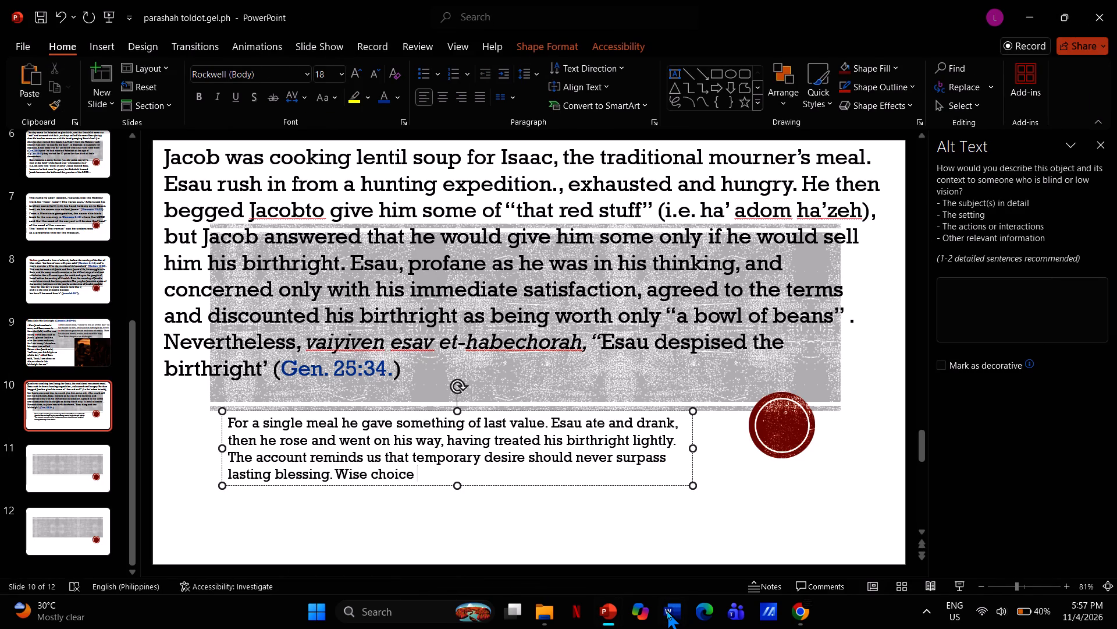
left_click(667, 610)
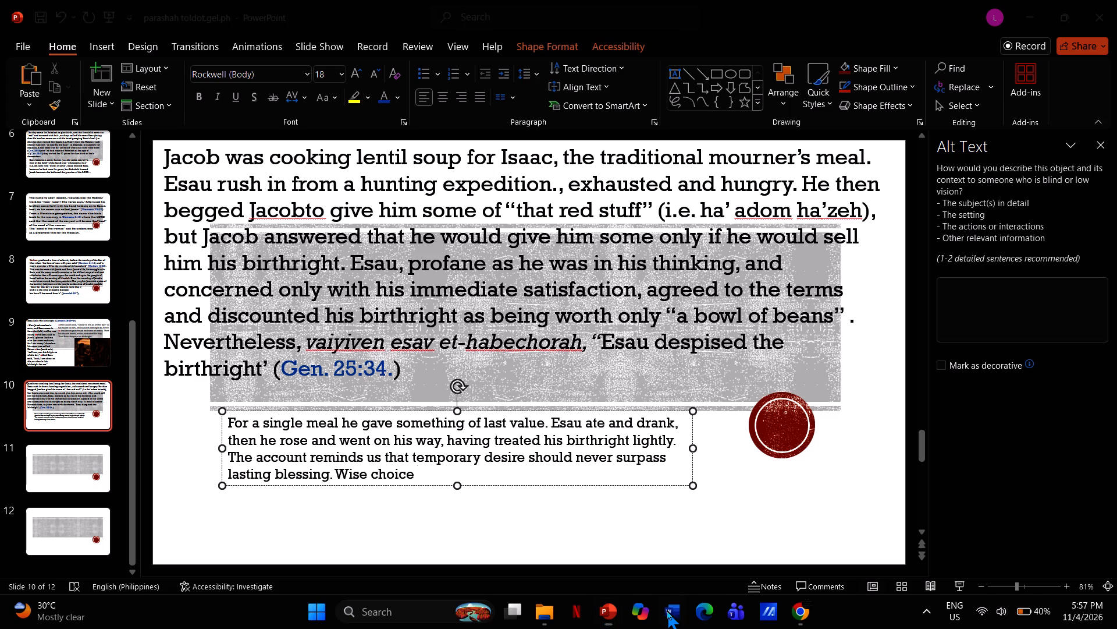
left_click(667, 610)
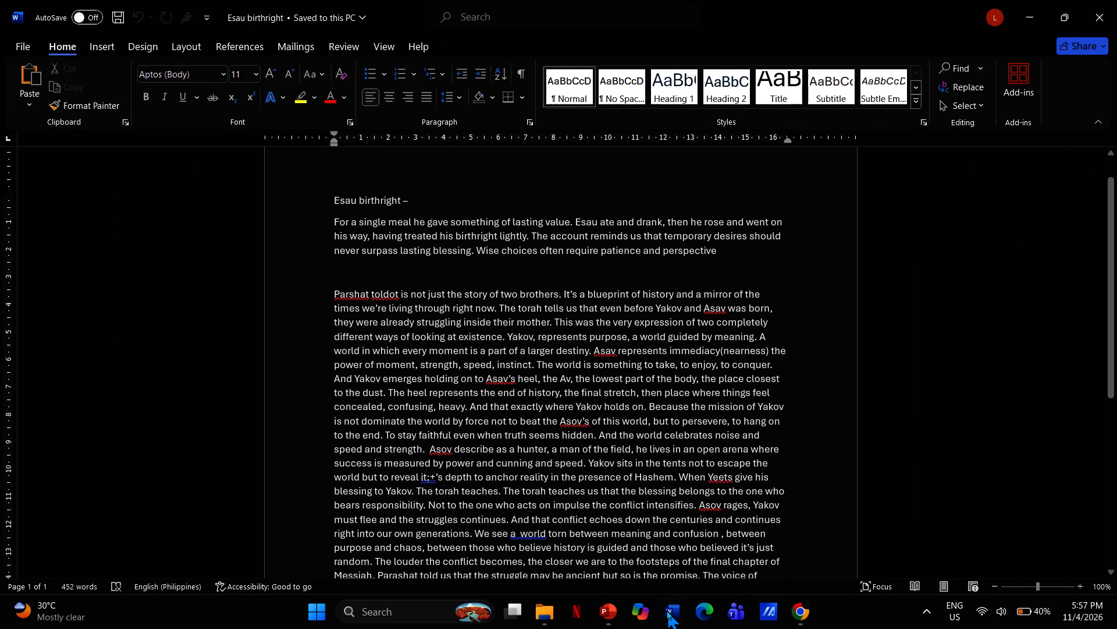
key("s")
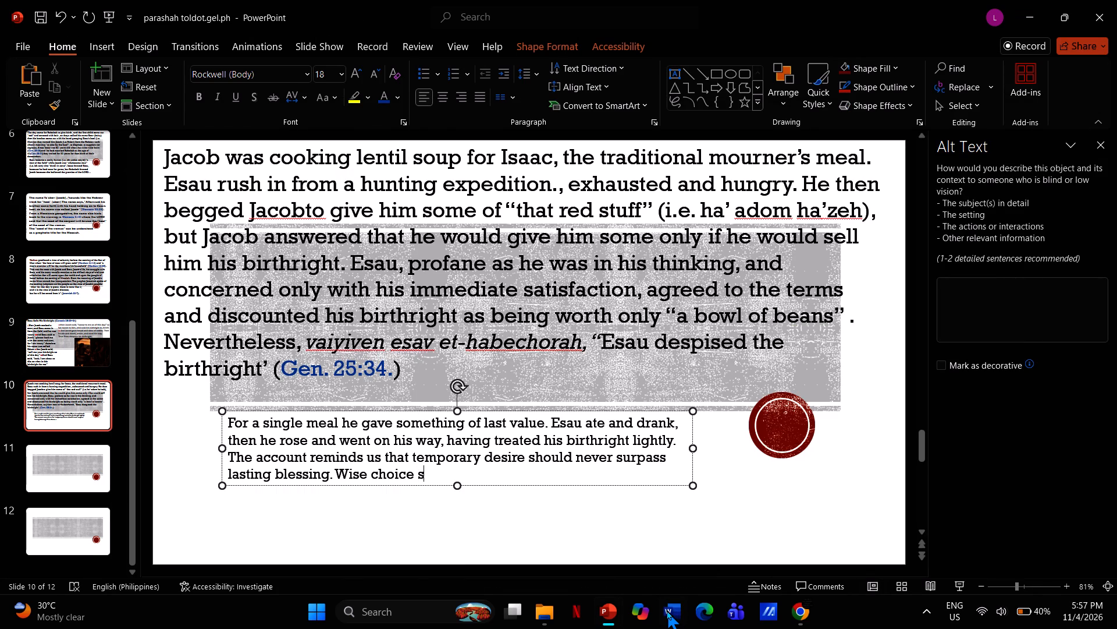
key("BackSpace")
key("BackSpace")
type("s often")
key("space")
Continue the fourth sentence with "require patience and", checking the wording against the Esau birthright document.
left_click(667, 610)
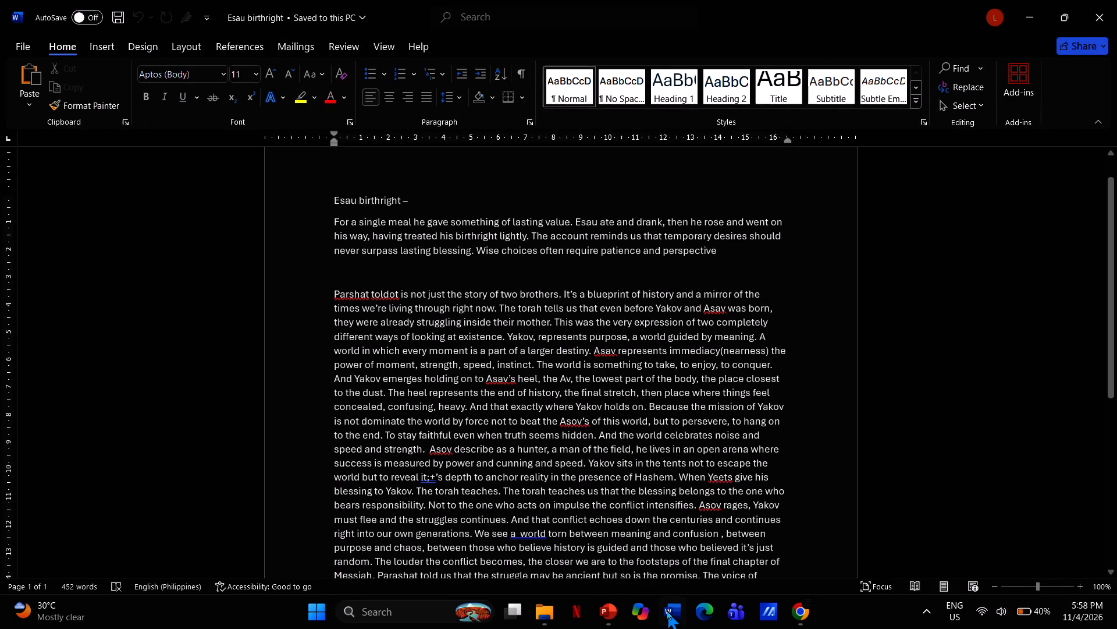
left_click(667, 610)
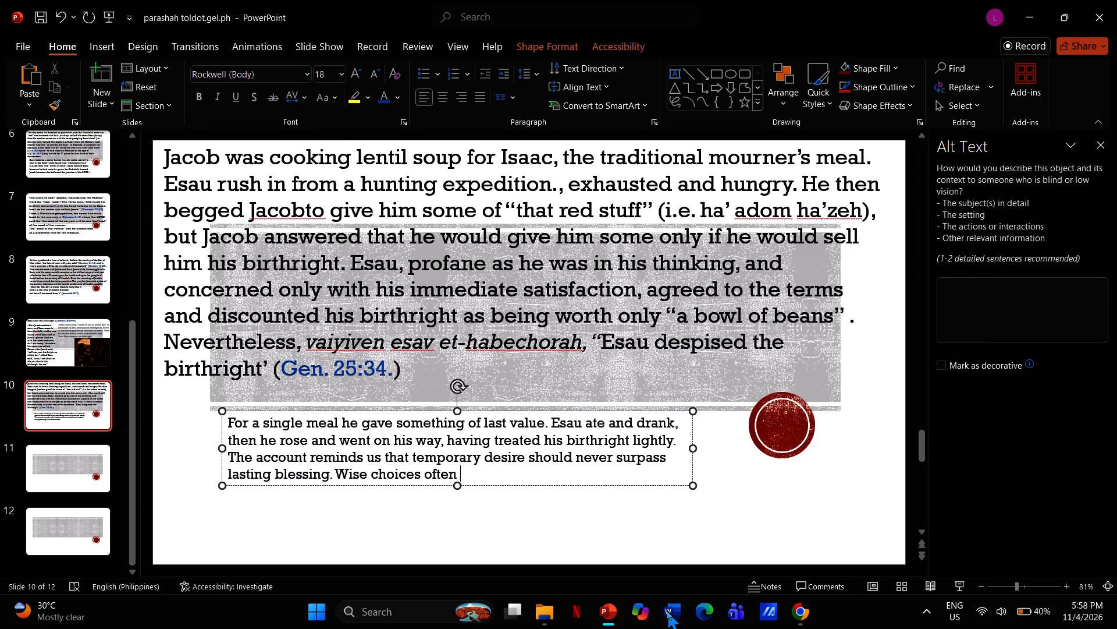
type("re")
type("quires")
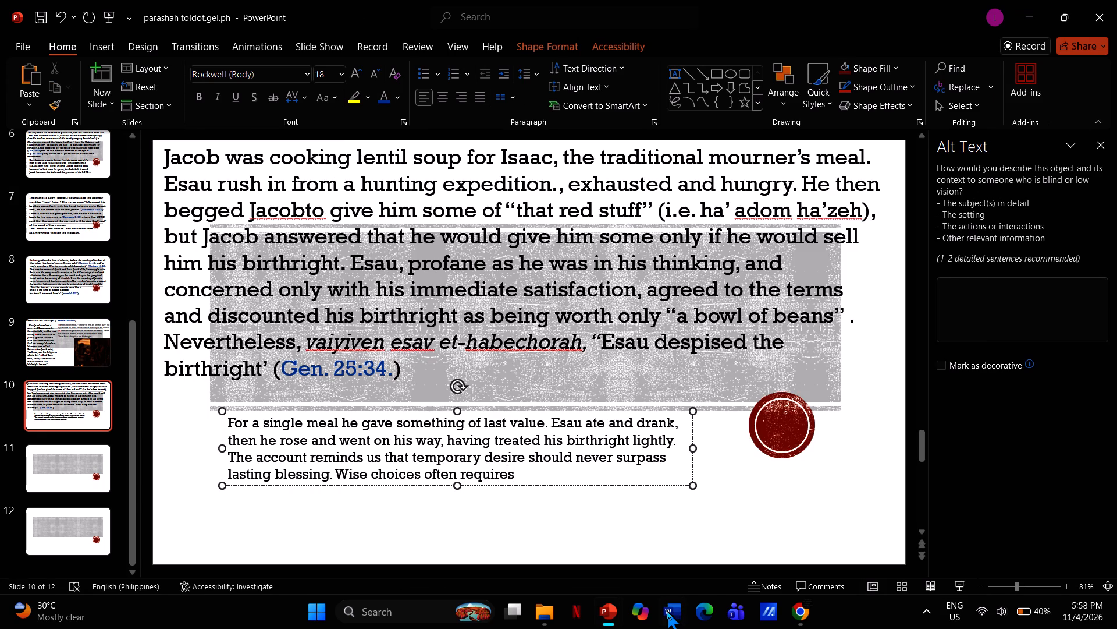
left_click(667, 610)
left_click(667, 610)
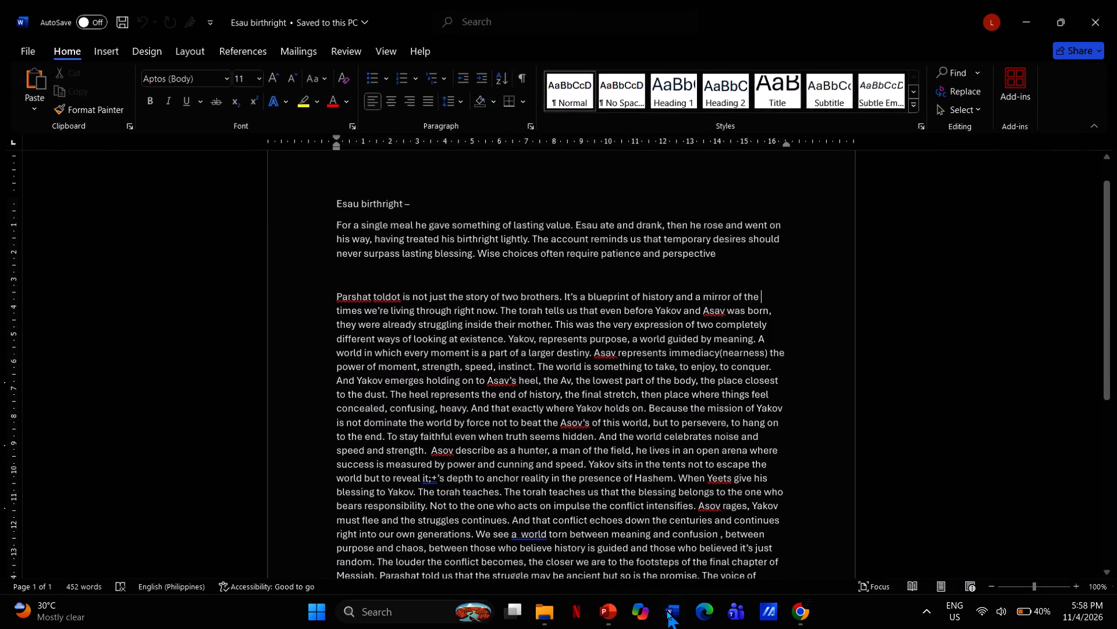
key("BackSpace")
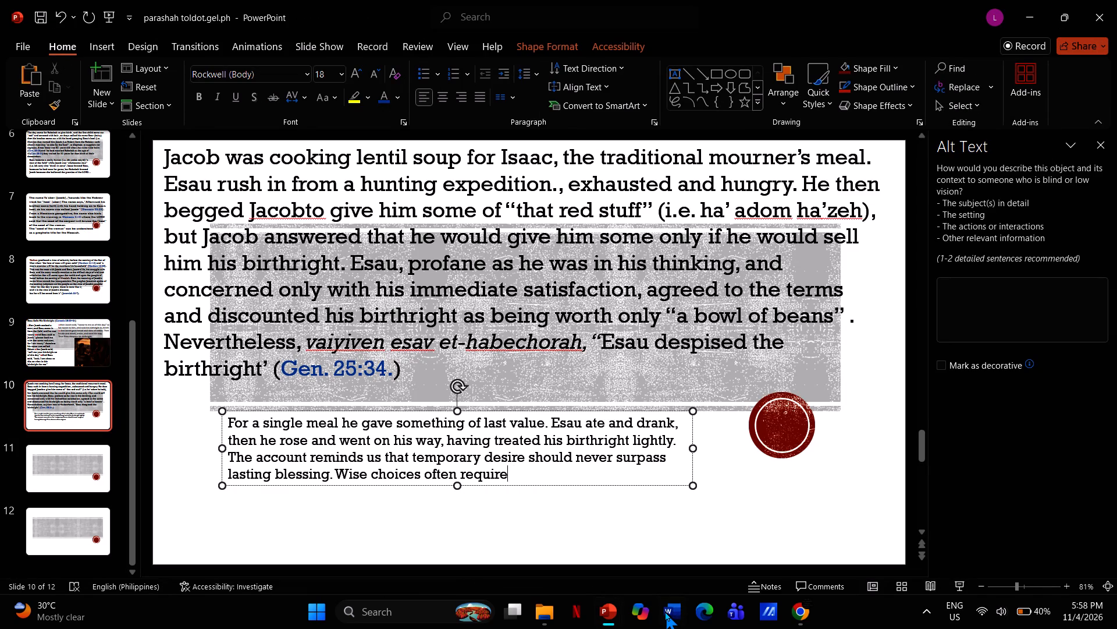
key("space")
left_click(665, 611)
left_click(665, 610)
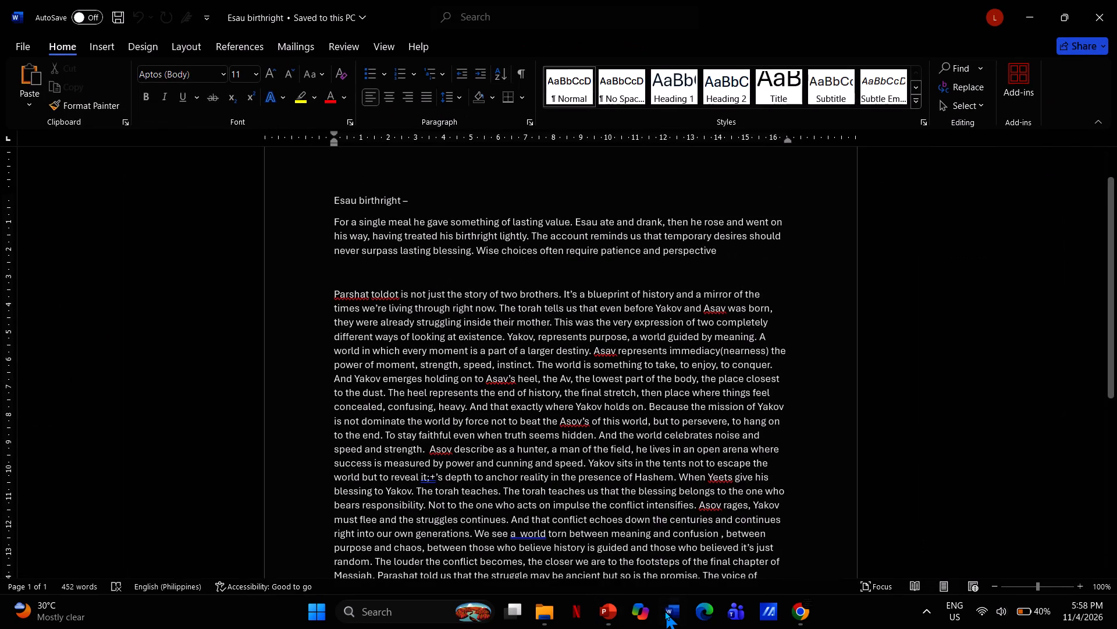
type("patience")
key("space")
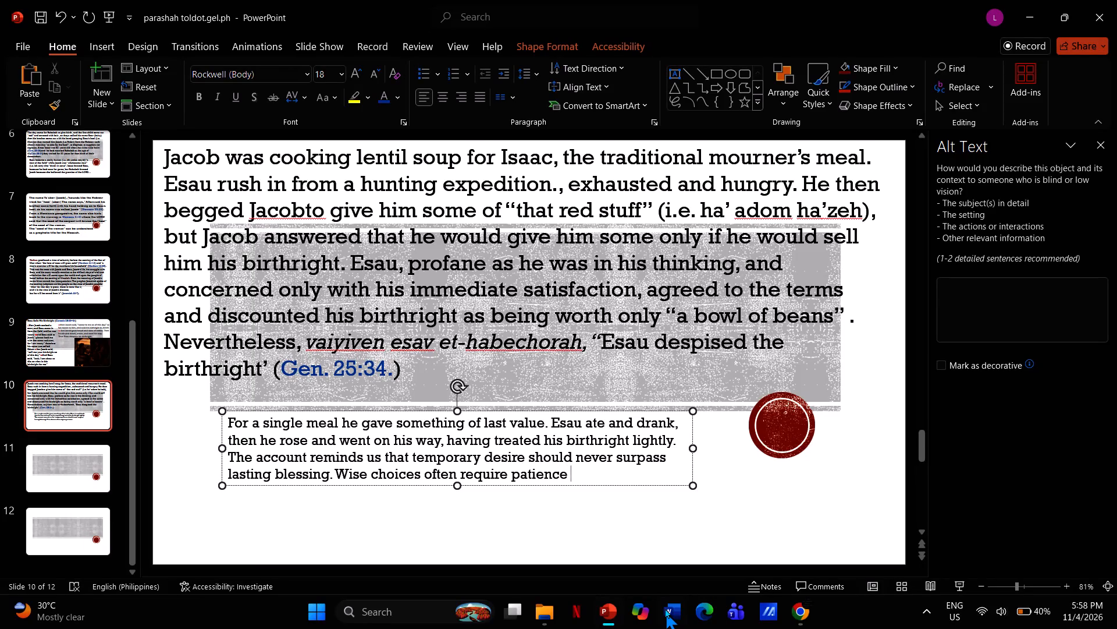
type("and")
key("space")
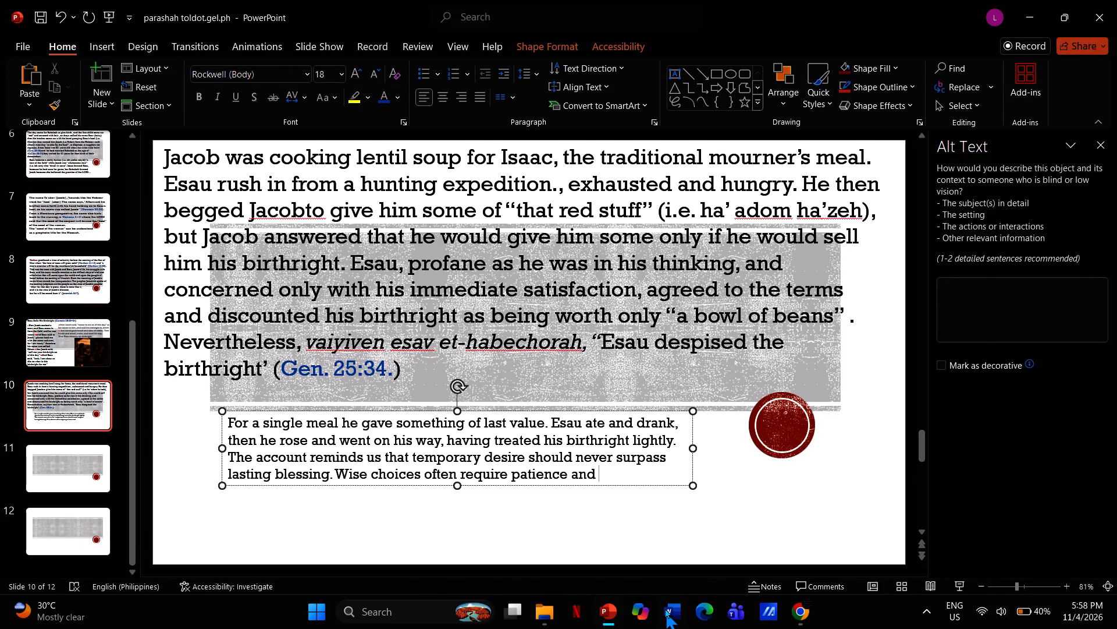
left_click(665, 610)
left_click(665, 610)
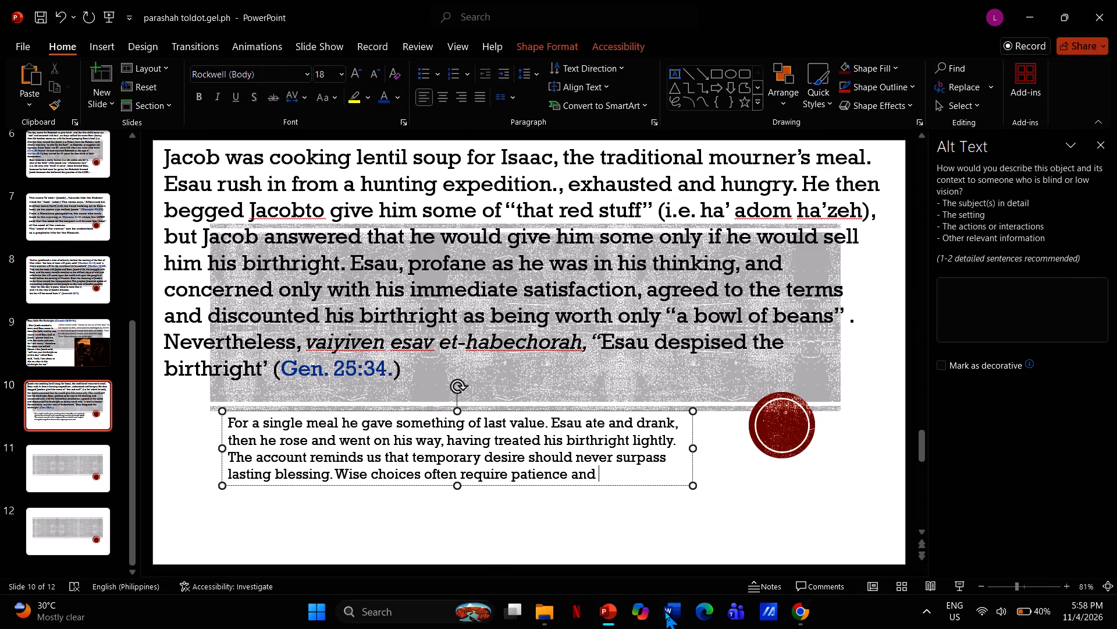
Complete the text box's fourth sentence with "perspective.".
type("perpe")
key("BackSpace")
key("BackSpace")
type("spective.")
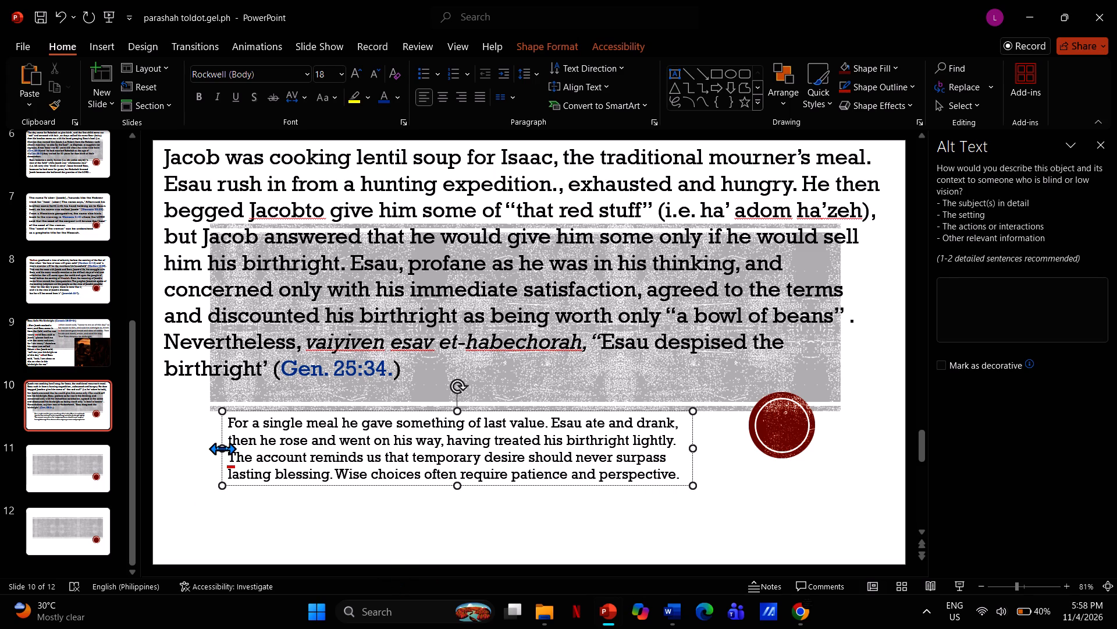
Widen the lower text box on both sides, extending it toward the slide's left edge and up to the red circular seal.
left_click_drag(222, 448, 170, 449)
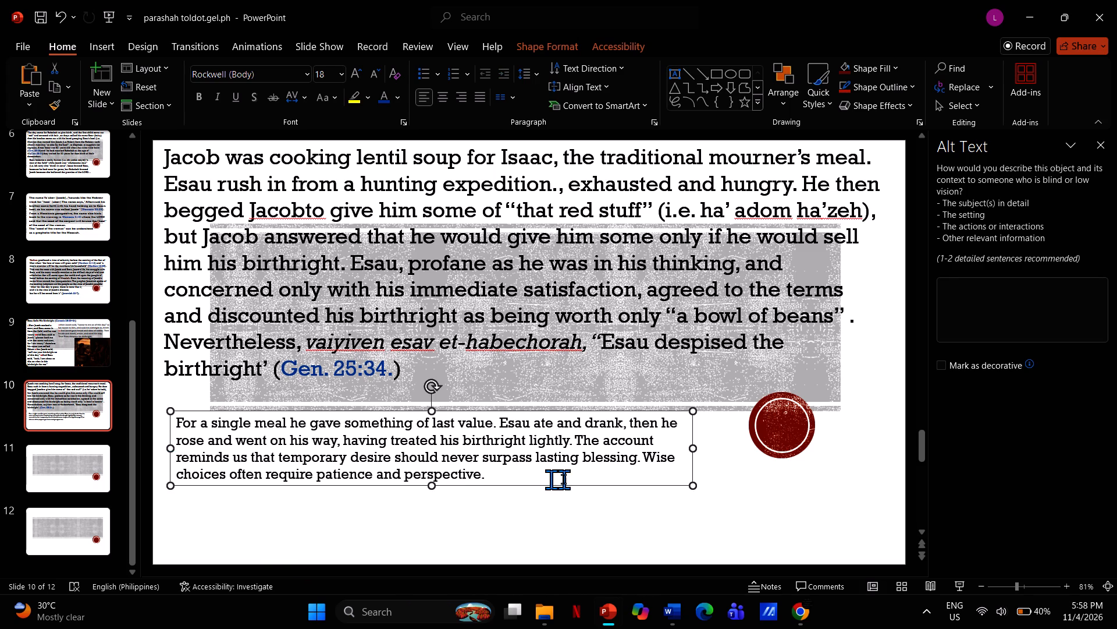
left_click_drag(691, 447, 738, 454)
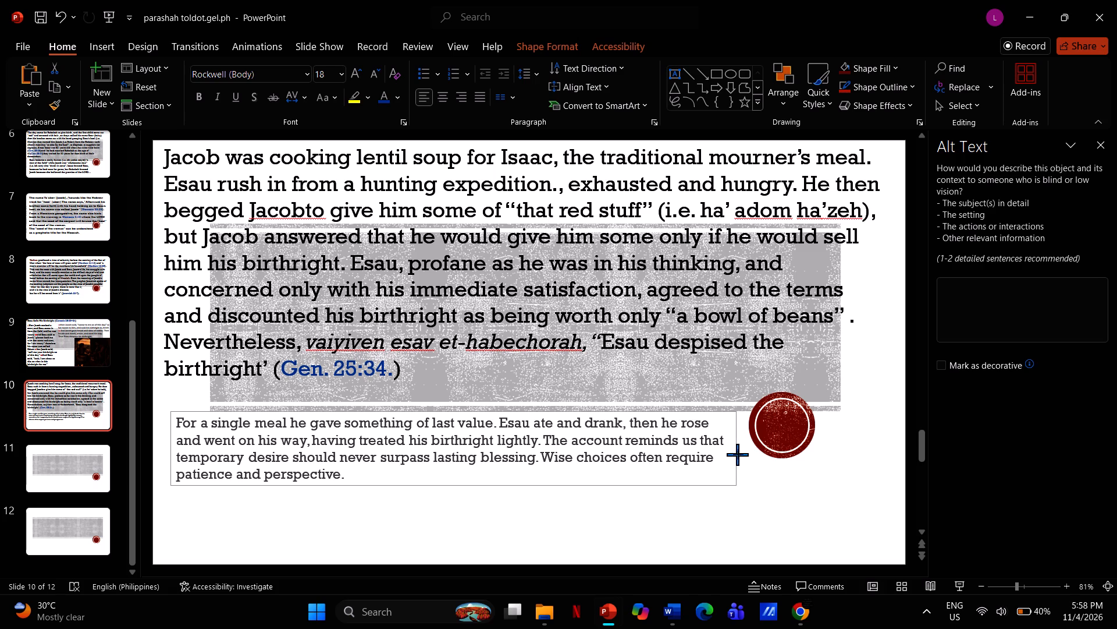
left_click_drag(738, 454, 749, 457)
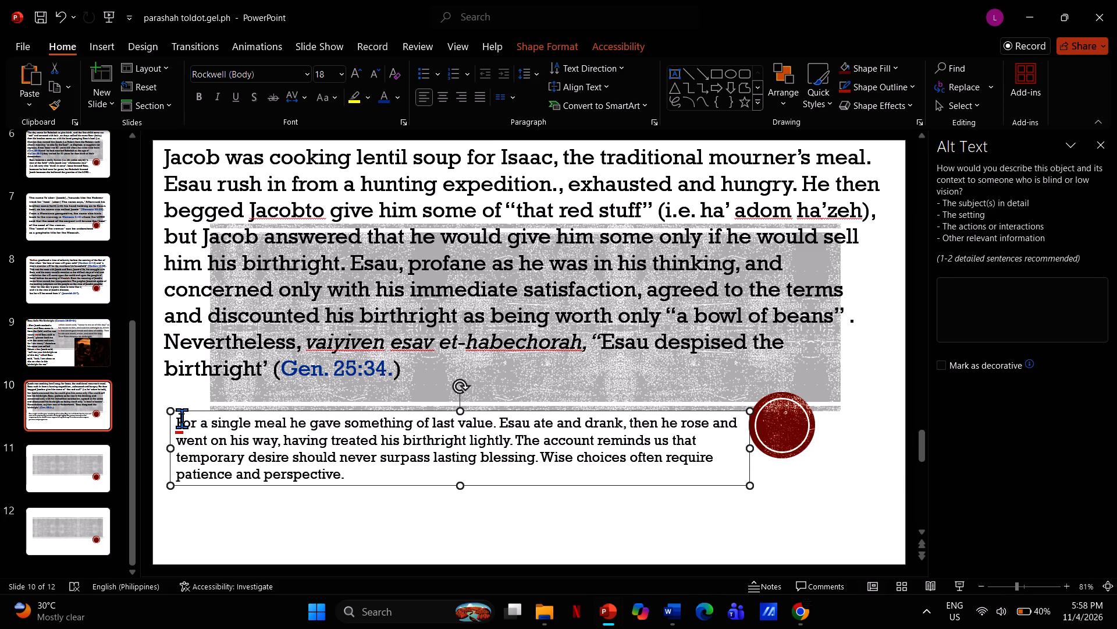
Enlarge the whole "For a single meal" paragraph to font size 28 and deselect the text box.
left_click_drag(179, 418, 361, 474)
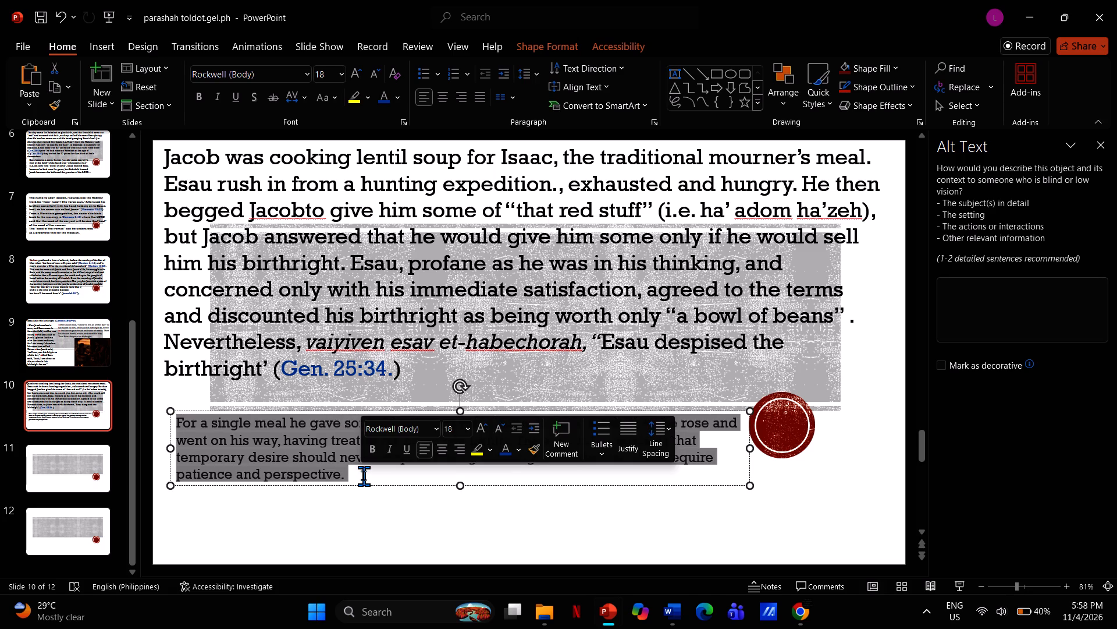
key("ctrl+bracketright")
key("ctrl+bracketright")
key("ctrl+bracketright")
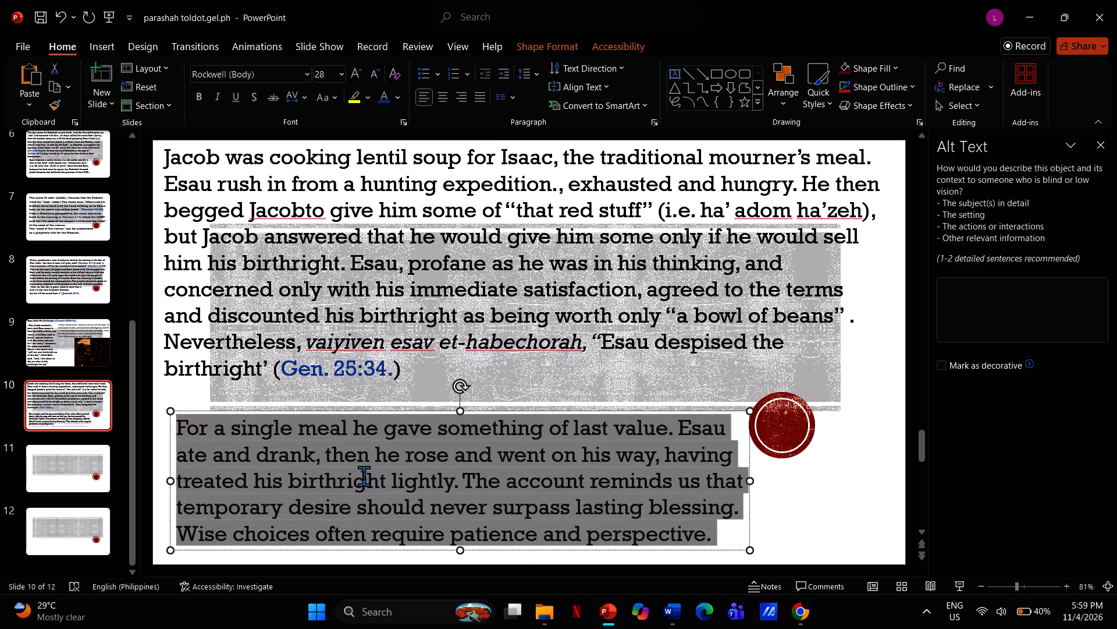
left_click(665, 384)
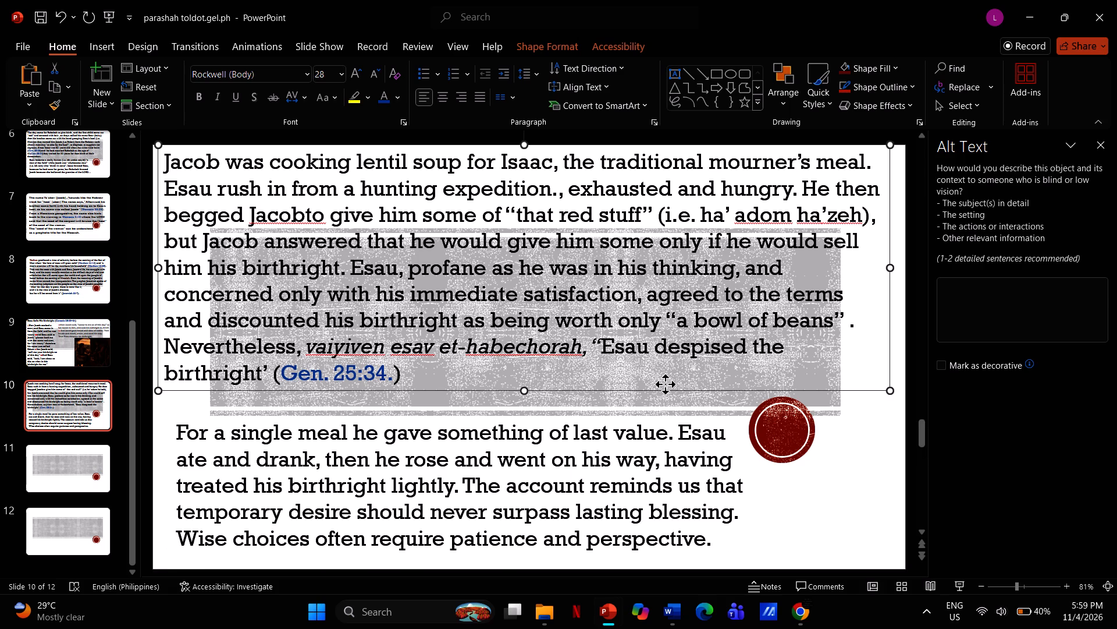
left_click_drag(807, 508, 852, 508)
left_click(810, 516)
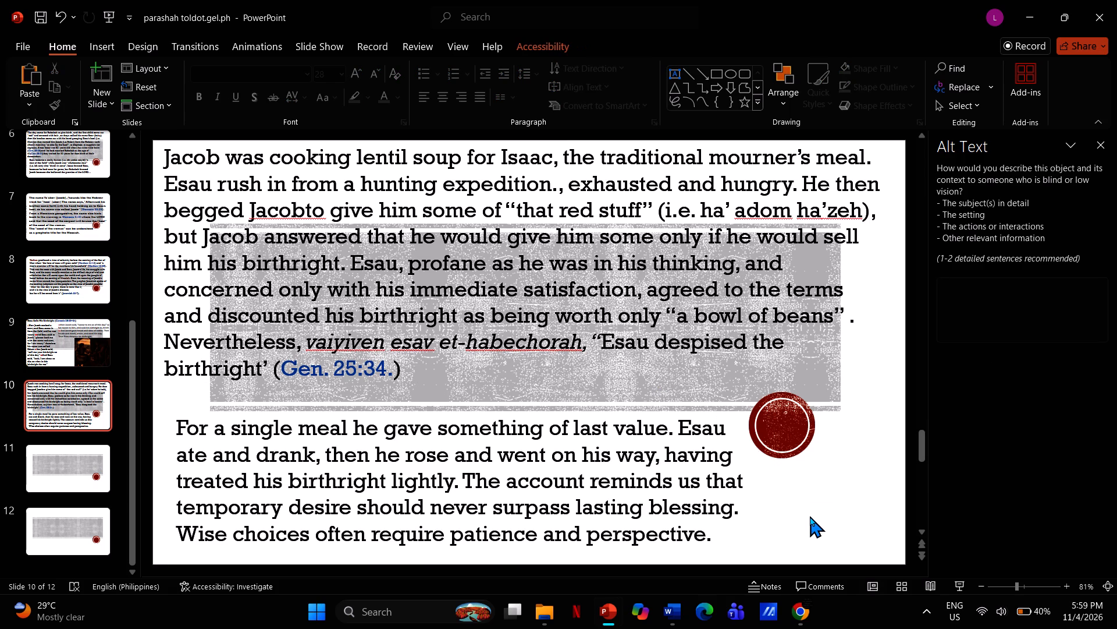
Show the hidden background app icons in the system tray.
left_click(924, 603)
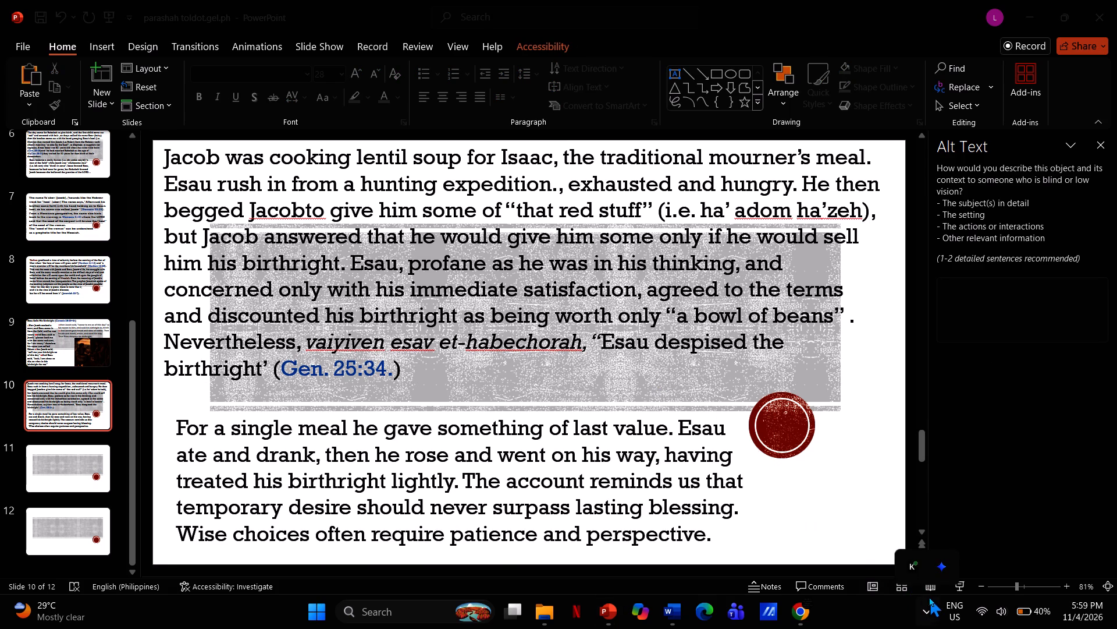
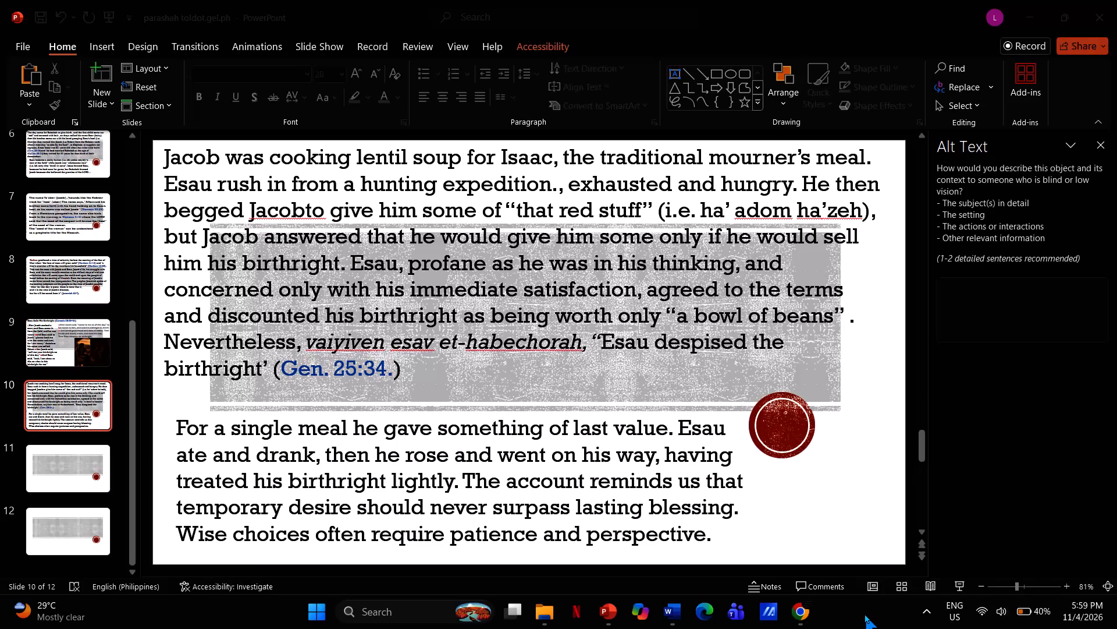
Switch to the Esau birthright document in Word to check the wording of the slide's finished paragraph.
left_click(674, 612)
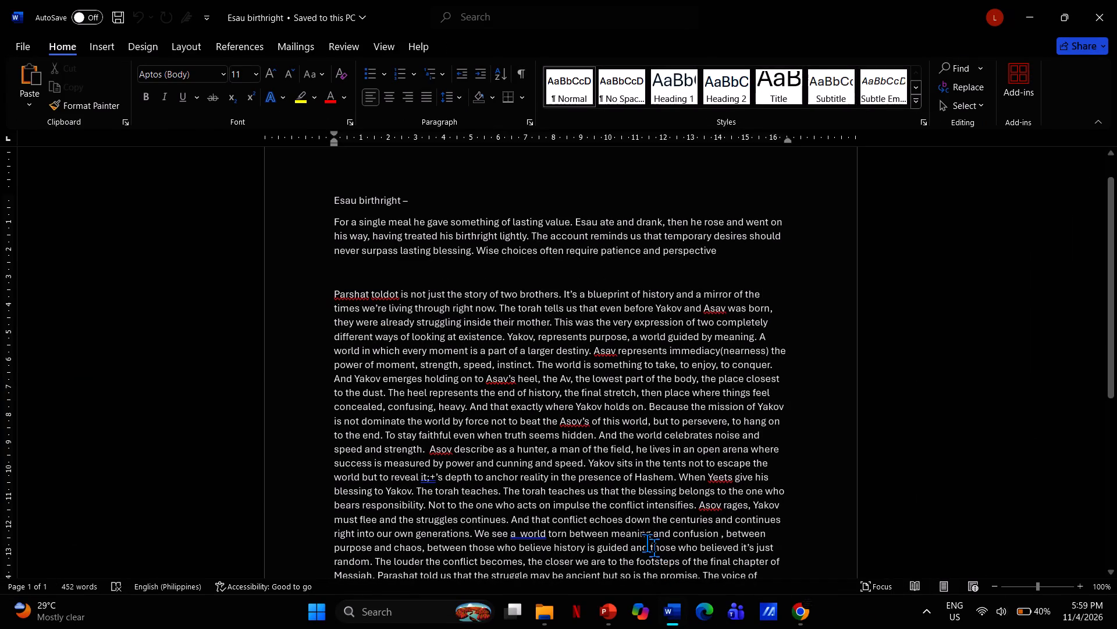
Switch to the Parashat Toldot summary page in Chrome to consult the text following Esau's birthright.
left_click(802, 617)
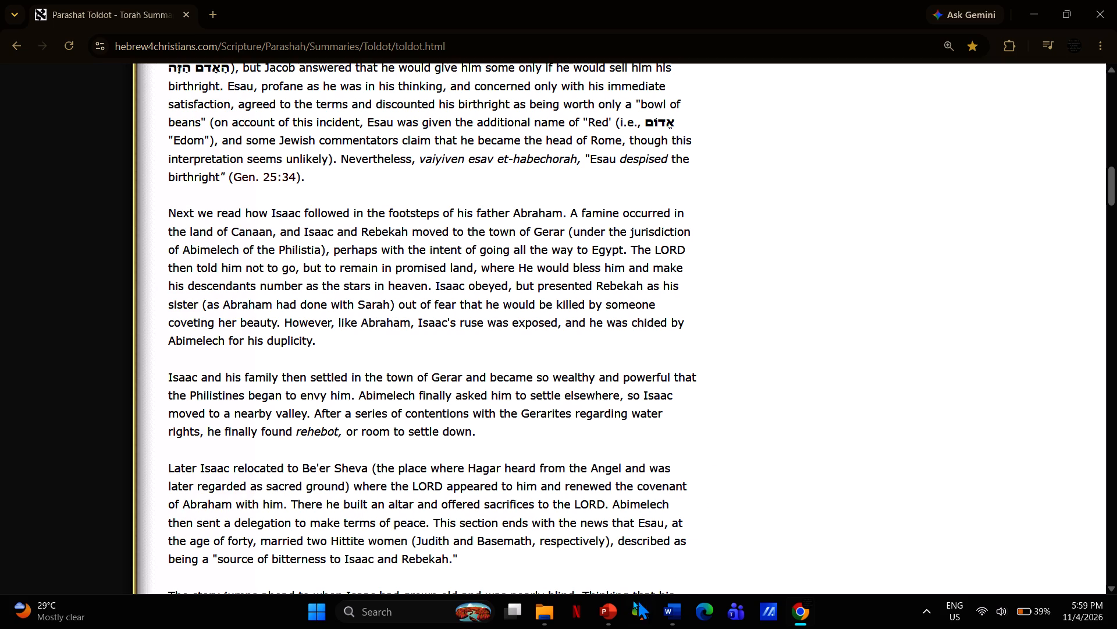
Copy the title "Isaac in Gerar (Genesis 26:1–33)" from slide 4 of toldot.gel.ph onto slide 11 of parashah toldot.gel.ph, keeping text only.
left_click(666, 523)
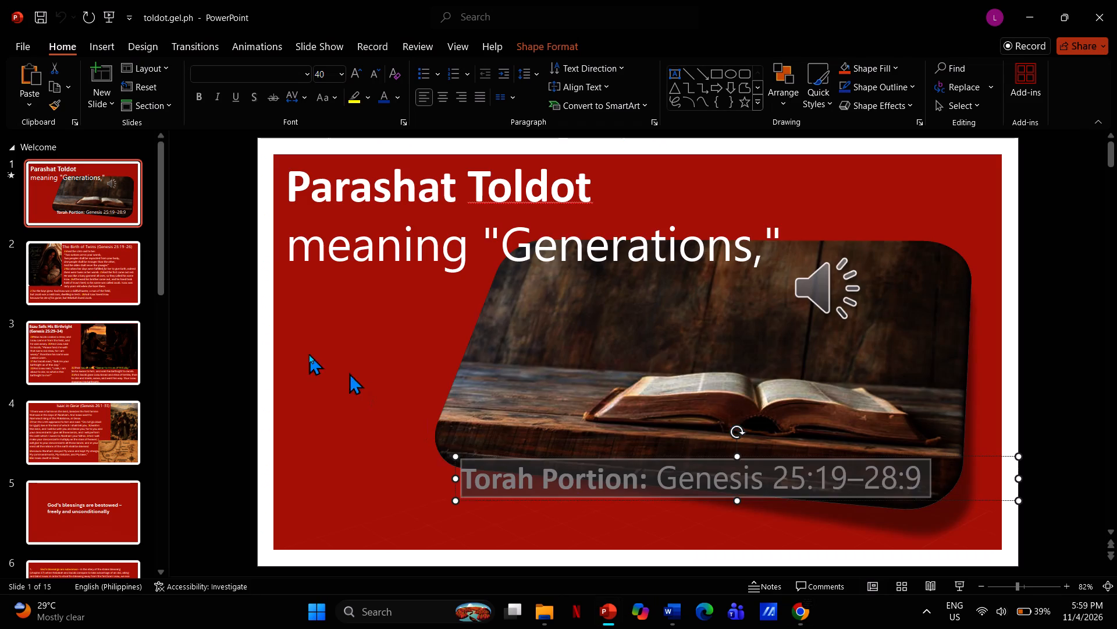
left_click(129, 436)
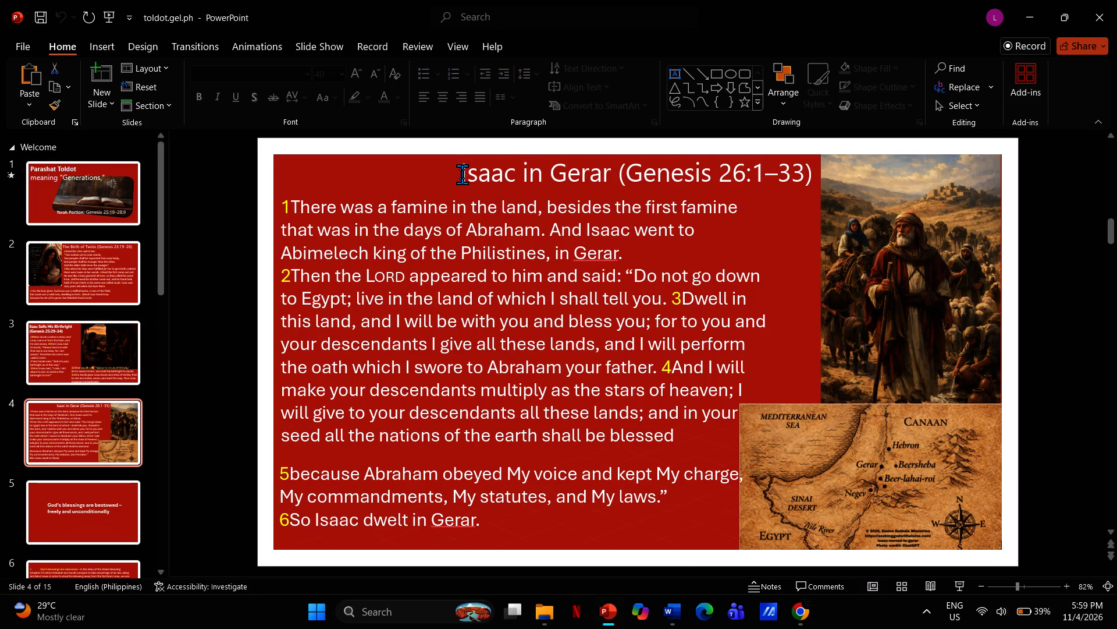
left_click_drag(462, 174, 813, 168)
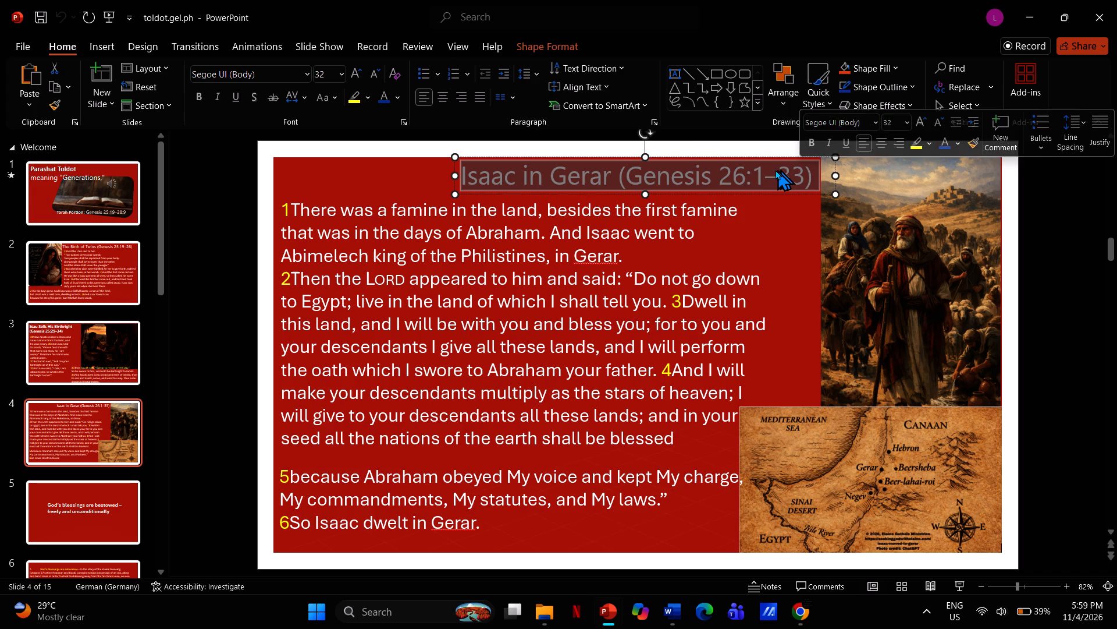
right_click(754, 174)
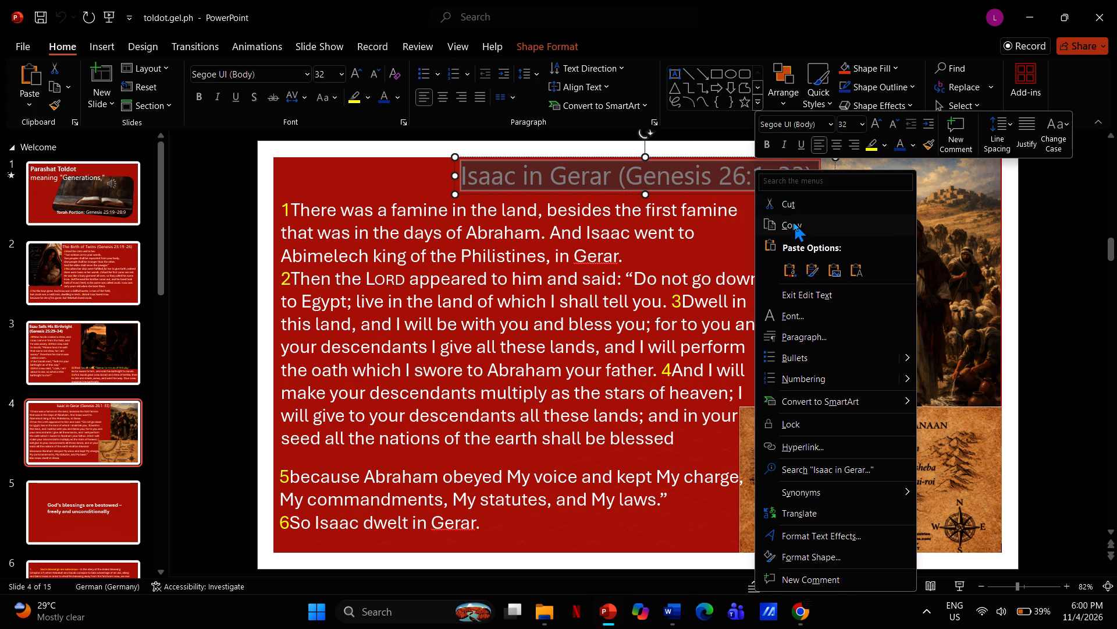
left_click(794, 221)
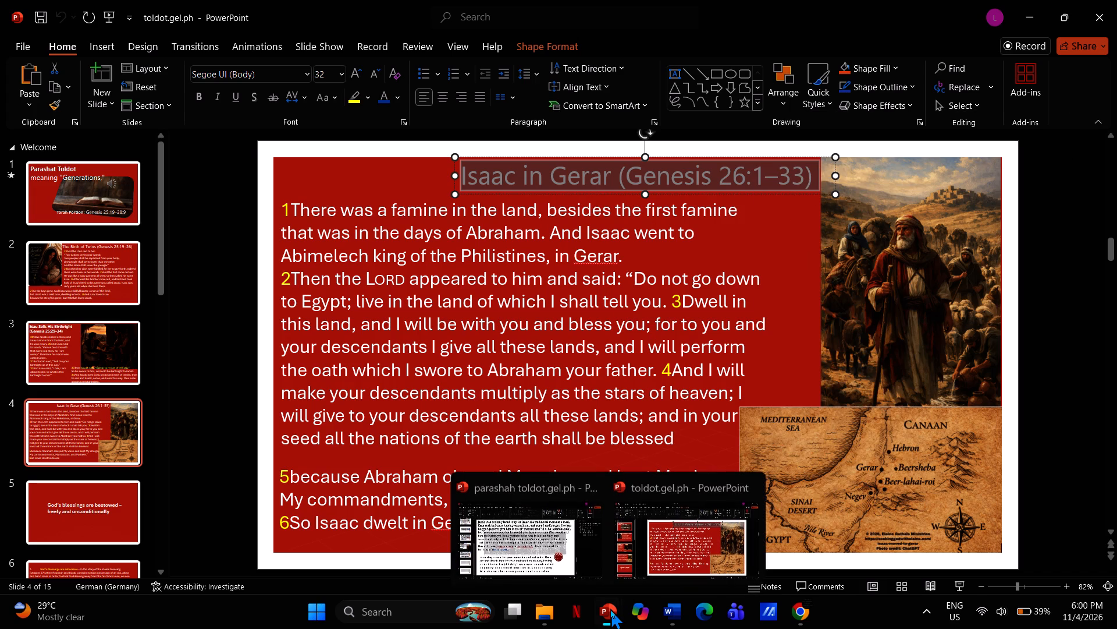
left_click(554, 553)
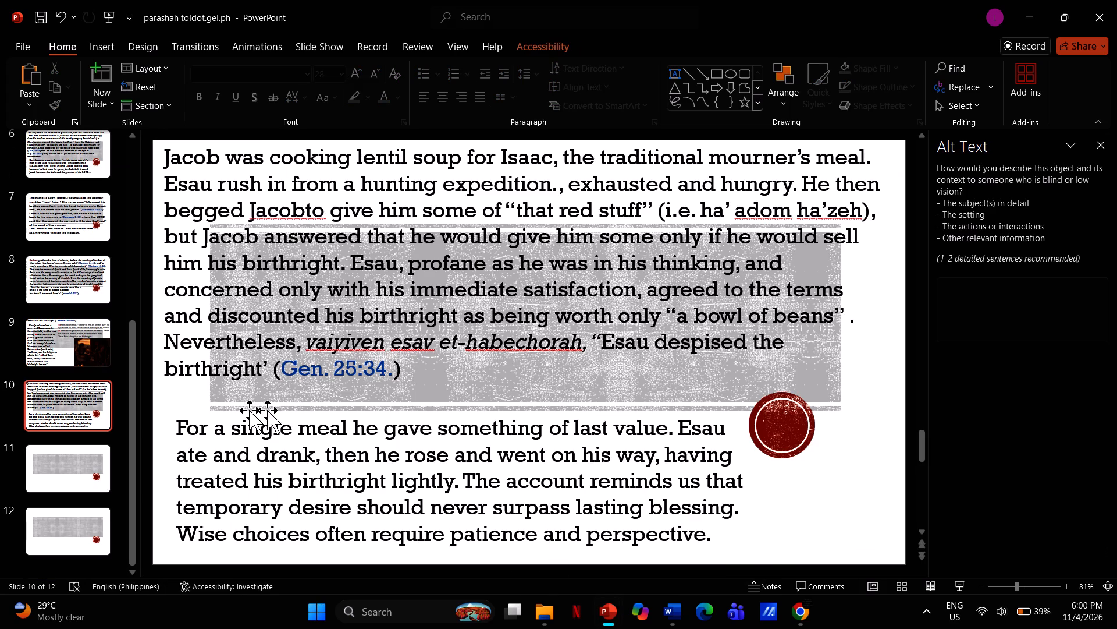
left_click(72, 462)
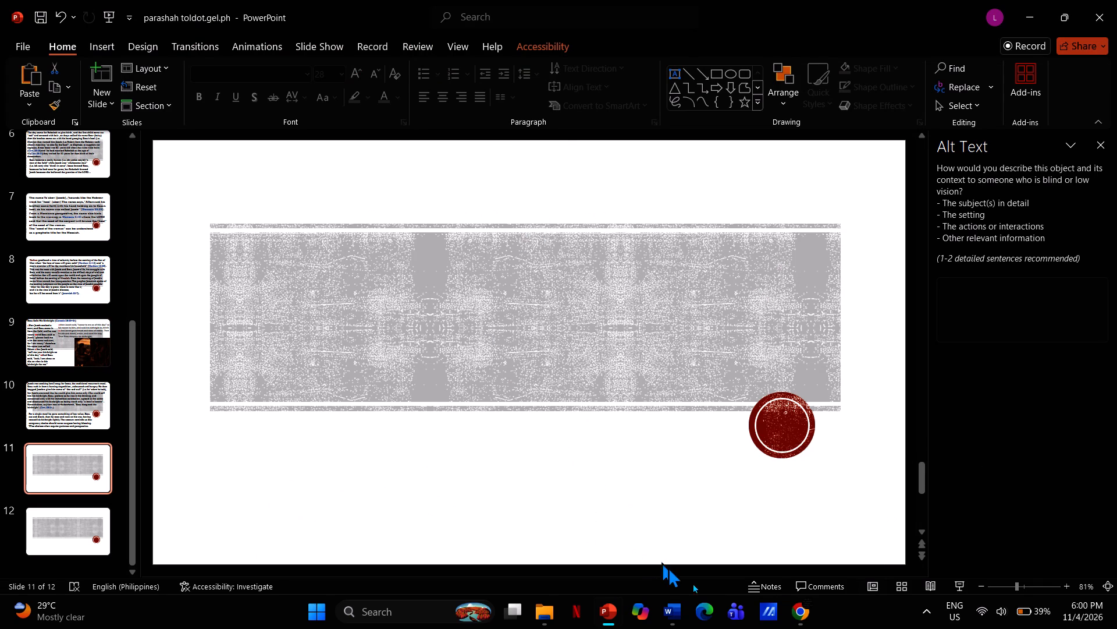
left_click(798, 605)
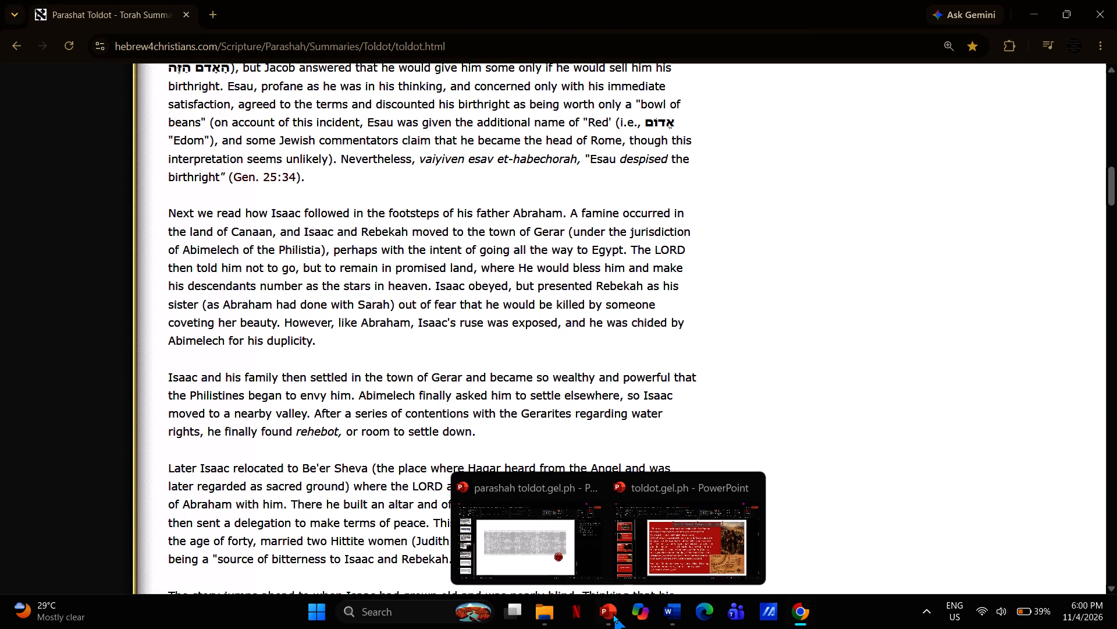
left_click(544, 522)
right_click(205, 158)
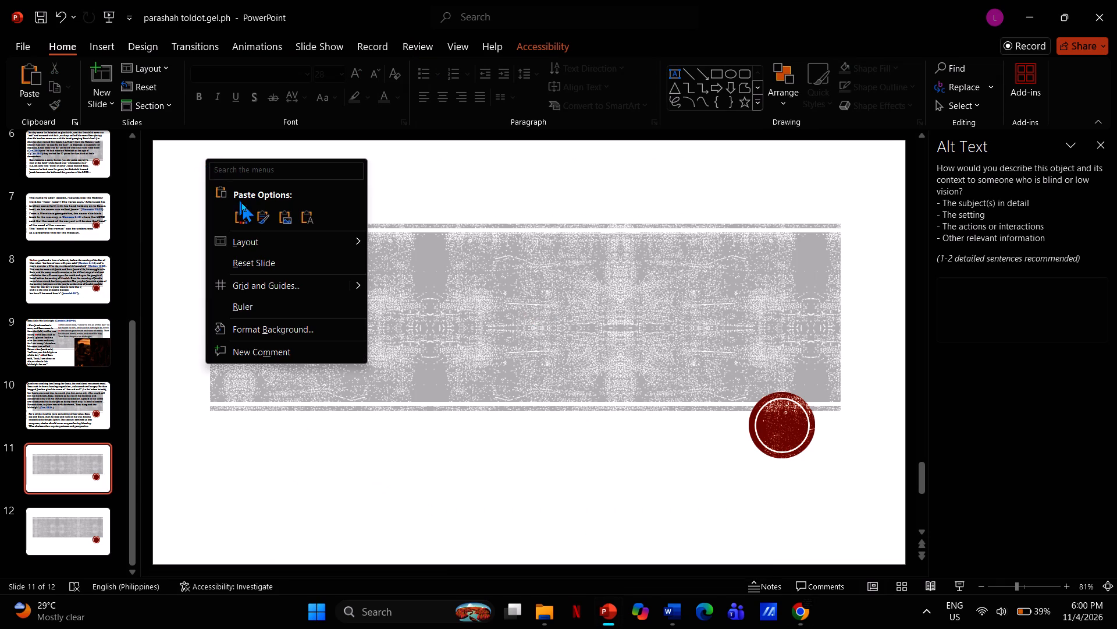
left_click(308, 218)
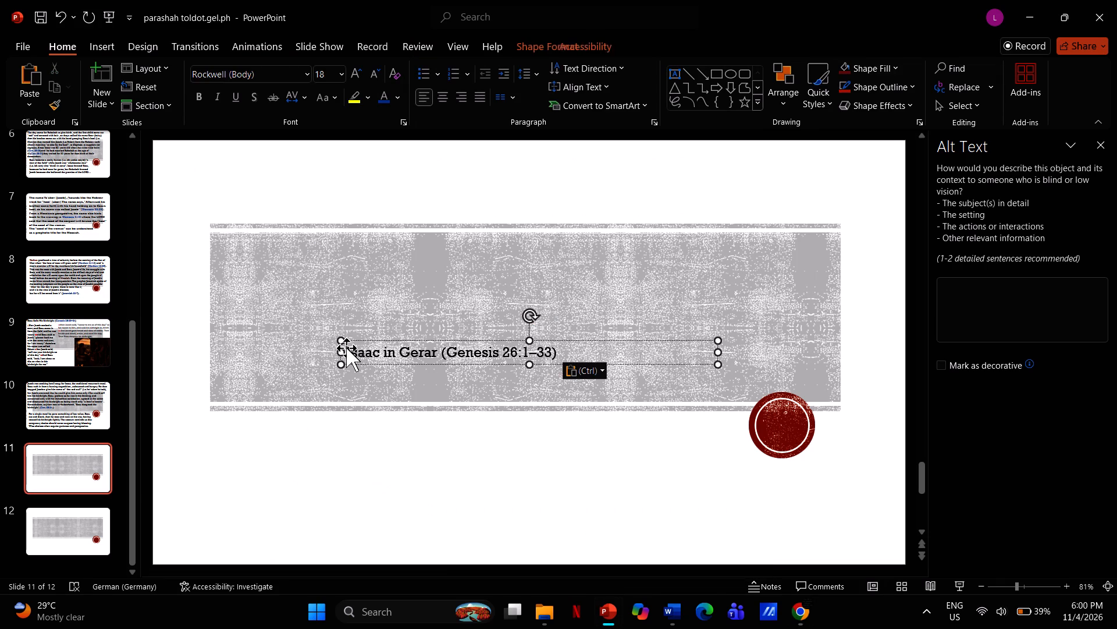
Enlarge the pasted "Isaac in Gerar (Genesis 26:1–33)" title text to 36 pt.
left_click_drag(350, 351, 580, 351)
key("ctrl+bracketright")
key("ctrl+bracketright")
key("ctrl+bracketright")
key("ctrl+bracketright")
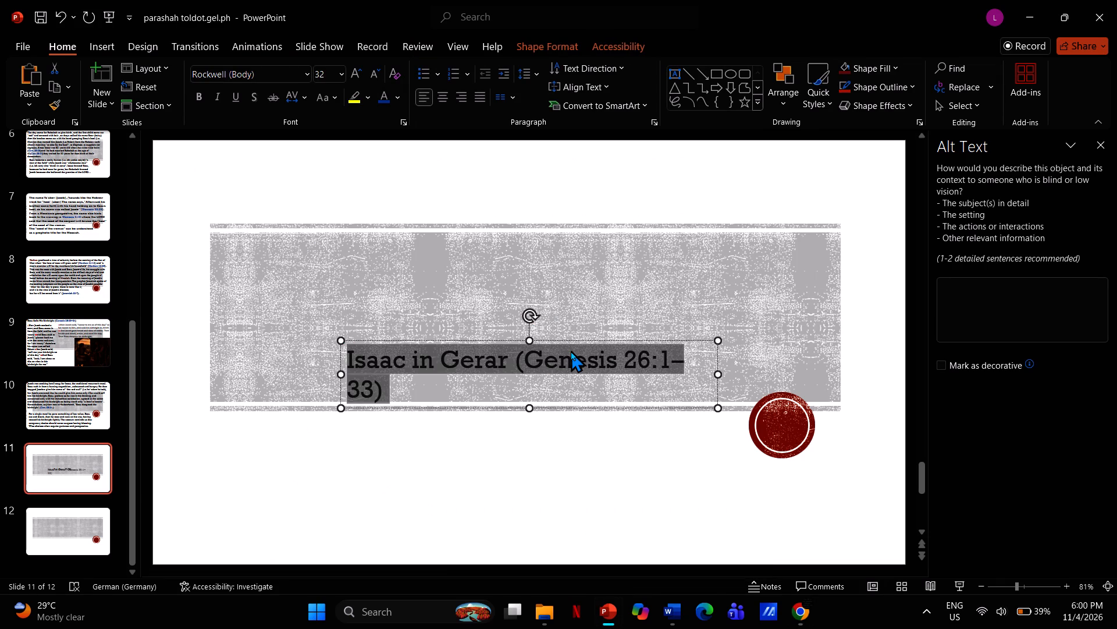
key("ctrl+bracketright")
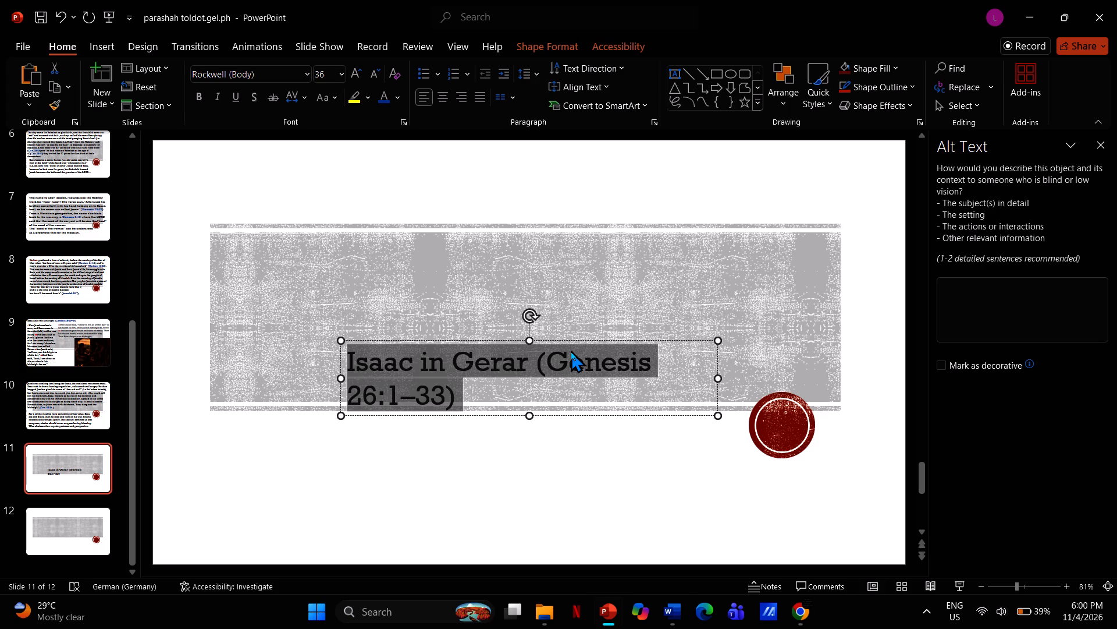
Widen the title box to the slide's left edge so the title fits one line, and move it to the slide's top.
left_click_drag(555, 341, 359, 123)
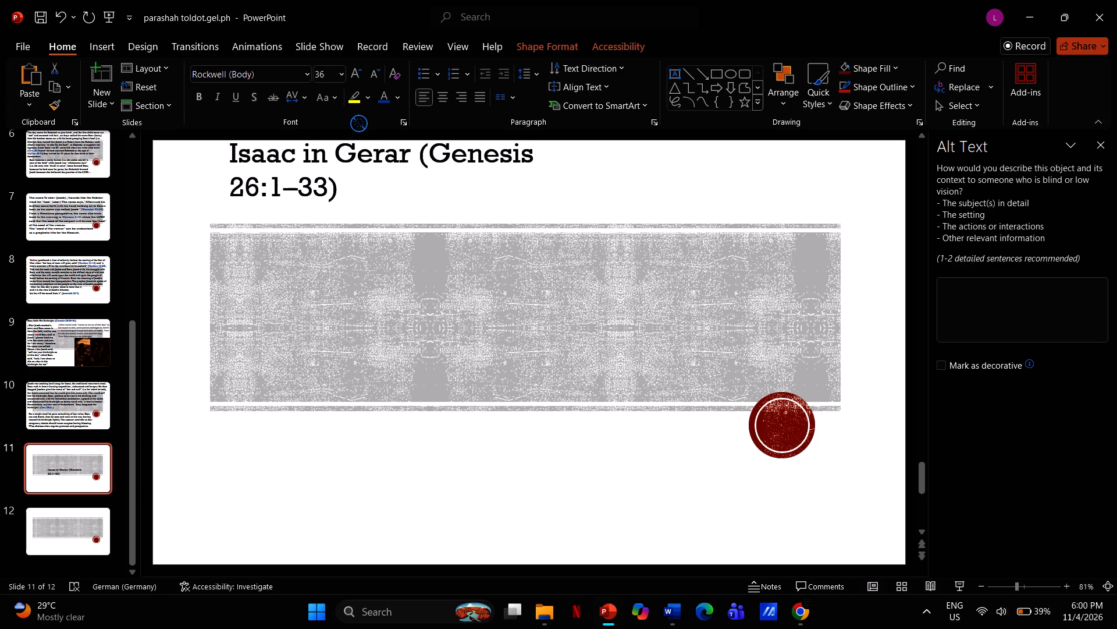
left_click_drag(359, 123, 340, 127)
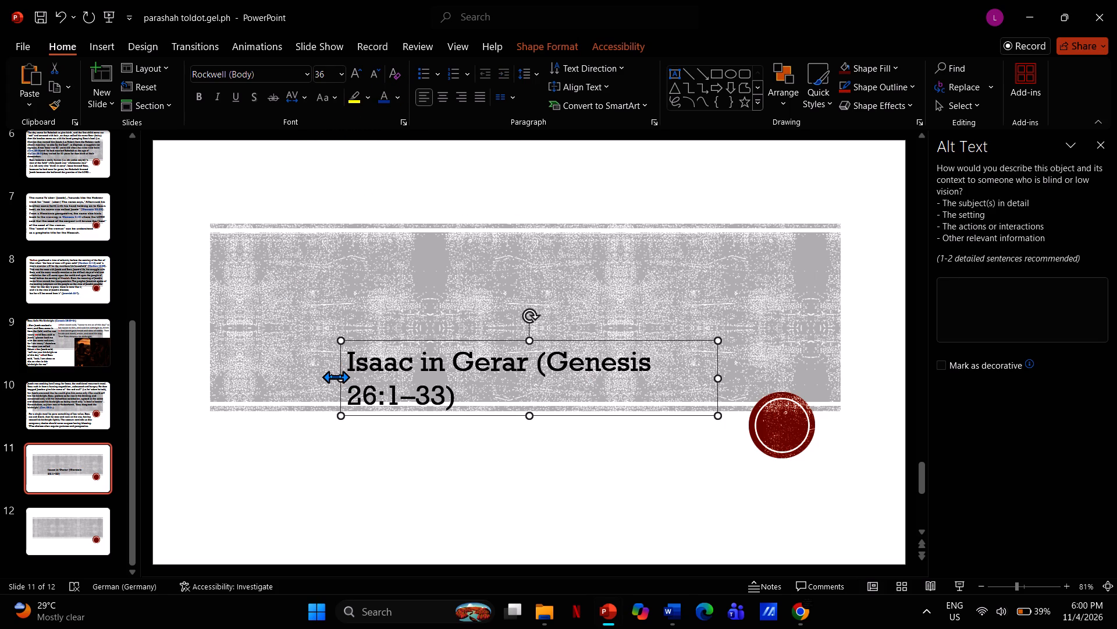
left_click(336, 377)
left_click_drag(336, 377, 162, 354)
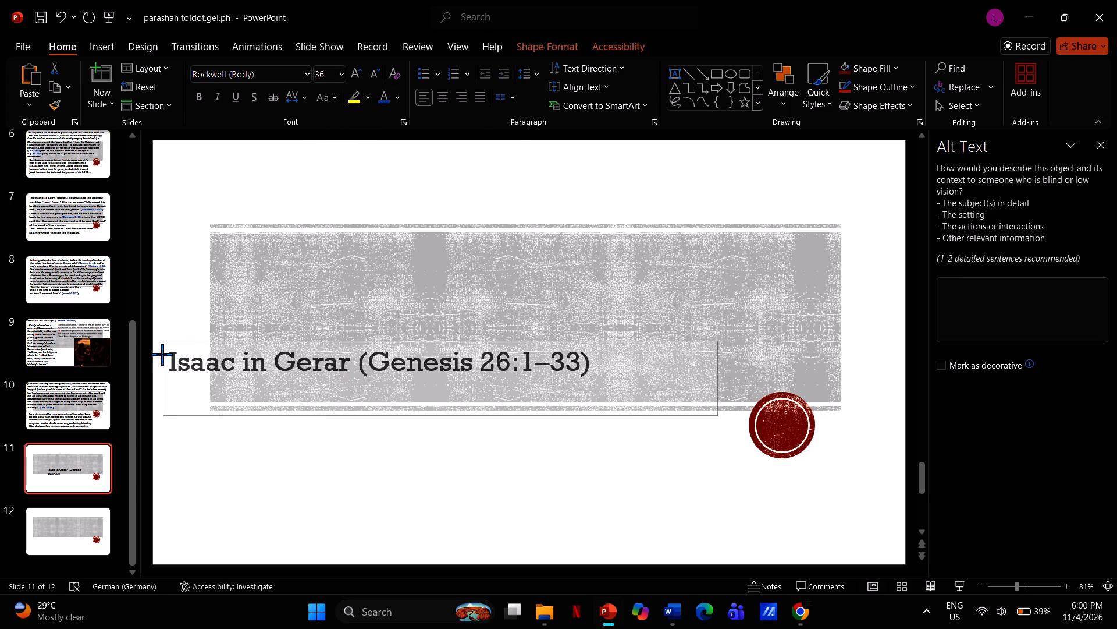
left_click_drag(162, 354, 158, 354)
left_click_drag(515, 341, 516, 312)
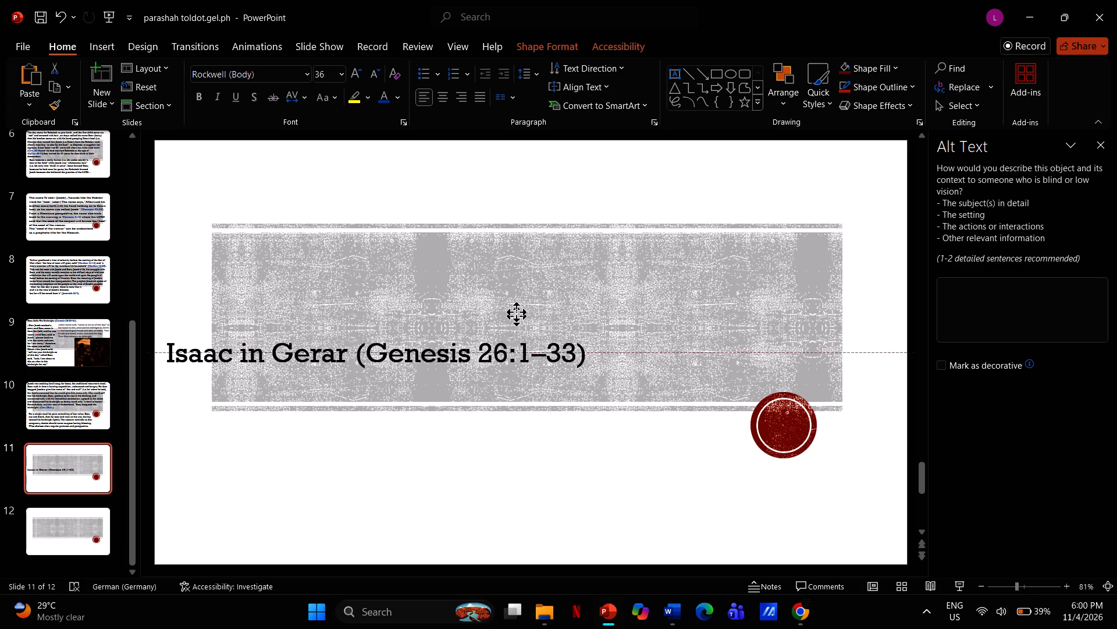
left_click_drag(516, 312, 513, 142)
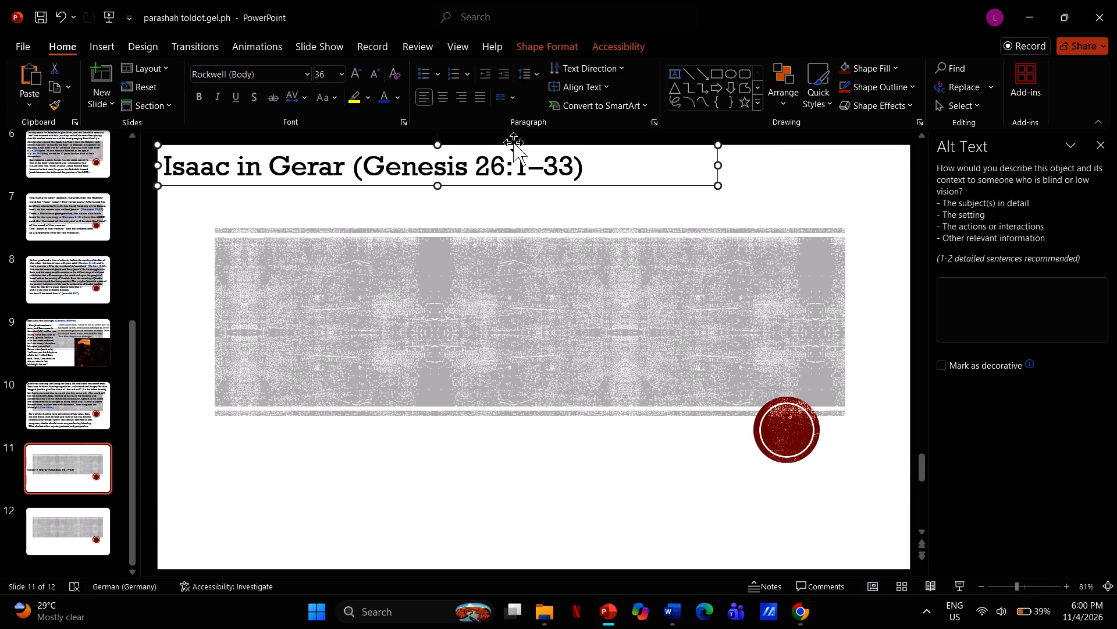
left_click(553, 436)
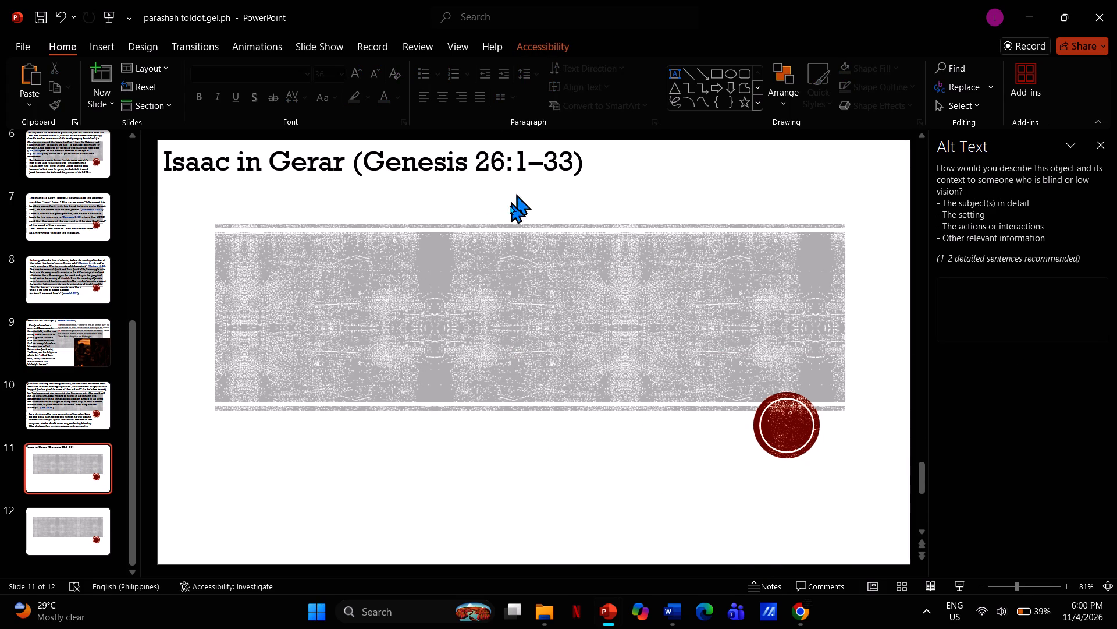
Colour the reference "Genesis 26:1–33" in the slide 11 title dark blue, leaving the parentheses black.
left_click_drag(367, 161, 565, 167)
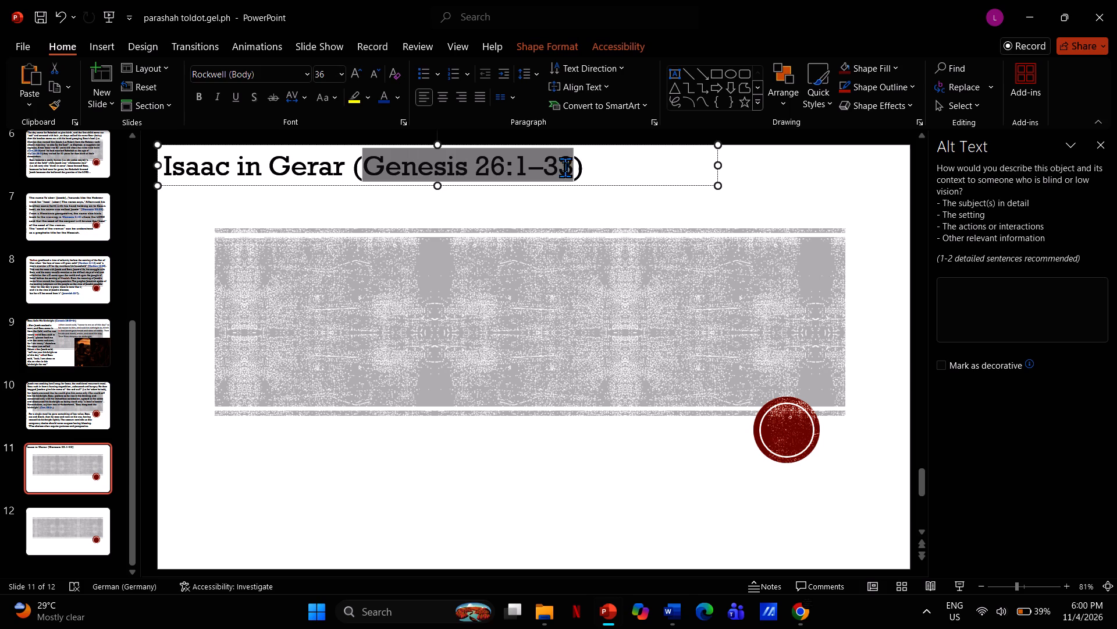
left_click_drag(565, 167, 572, 170)
left_click(383, 93)
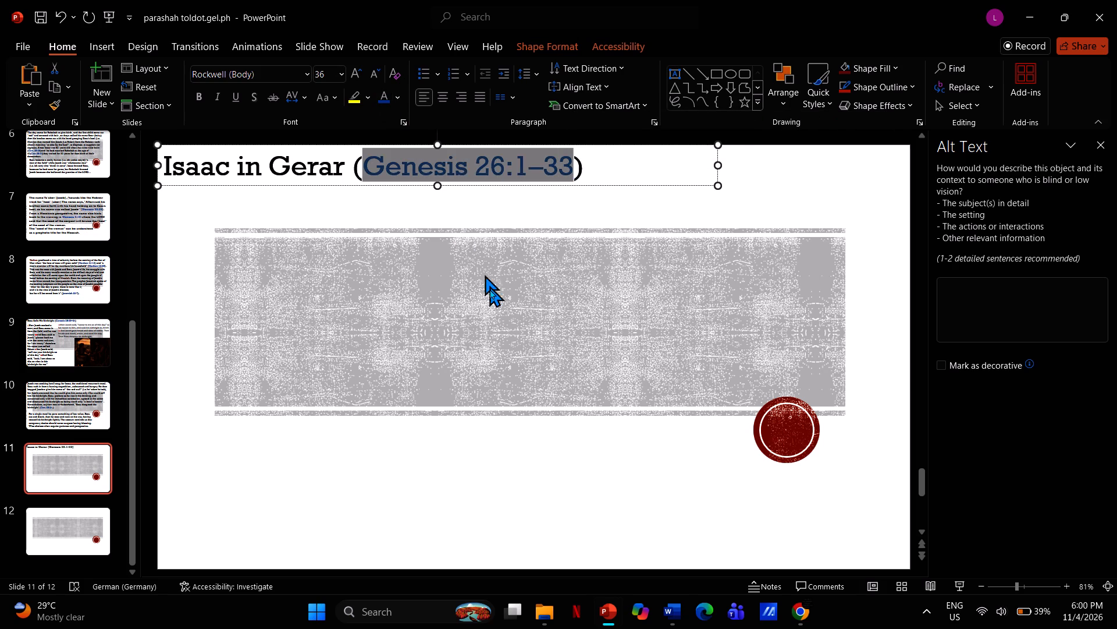
left_click(497, 355)
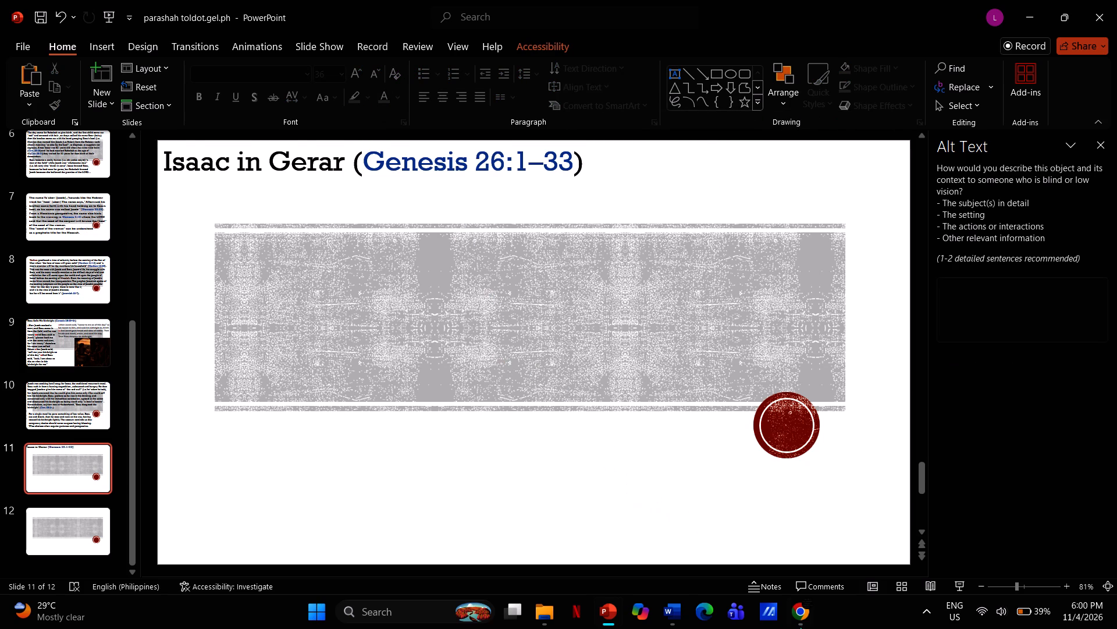
Copy the shepherd picture from slide 4 of toldot.gel.ph onto slide 11 of parashah toldot.gel.ph, using the destination theme.
left_click(804, 616)
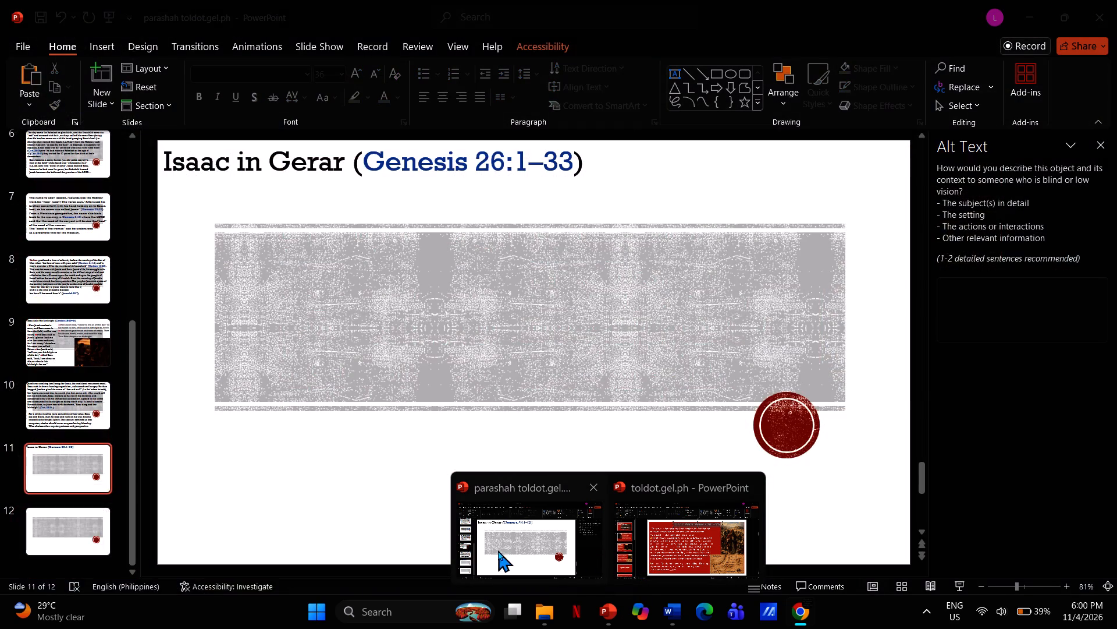
left_click(716, 538)
left_click(116, 275)
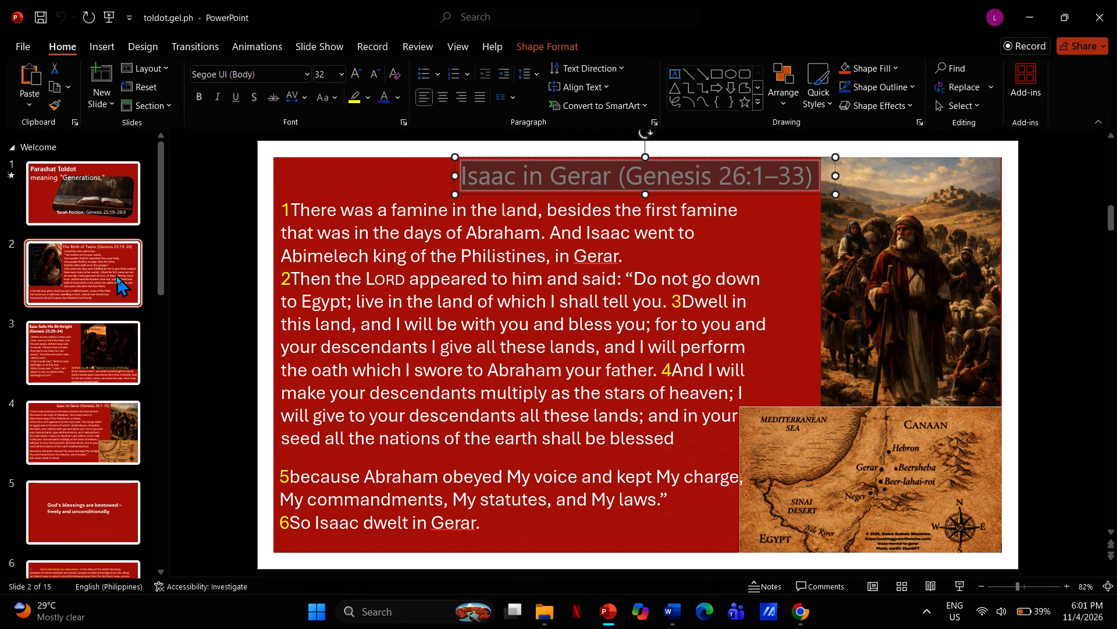
left_click(106, 440)
left_click(89, 499)
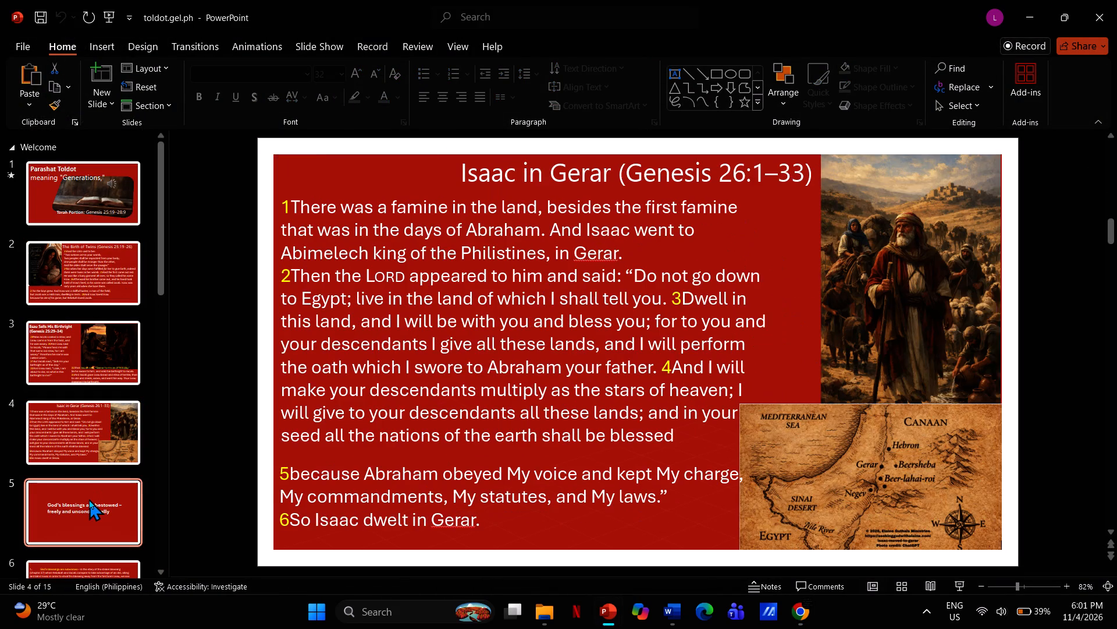
left_click(89, 558)
left_click(83, 423)
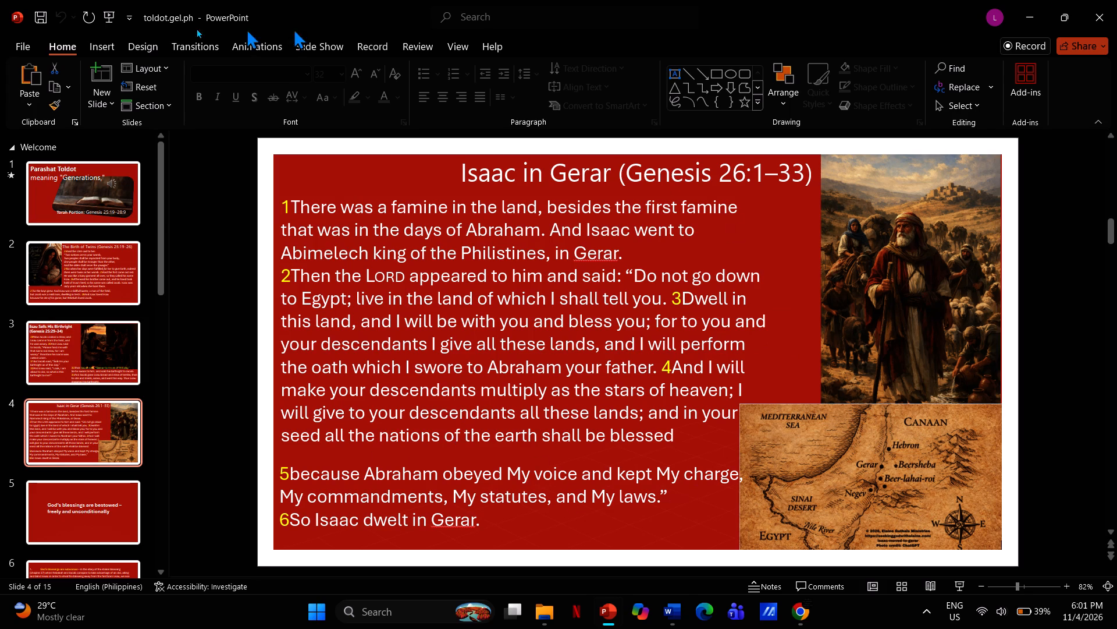
left_click(880, 232)
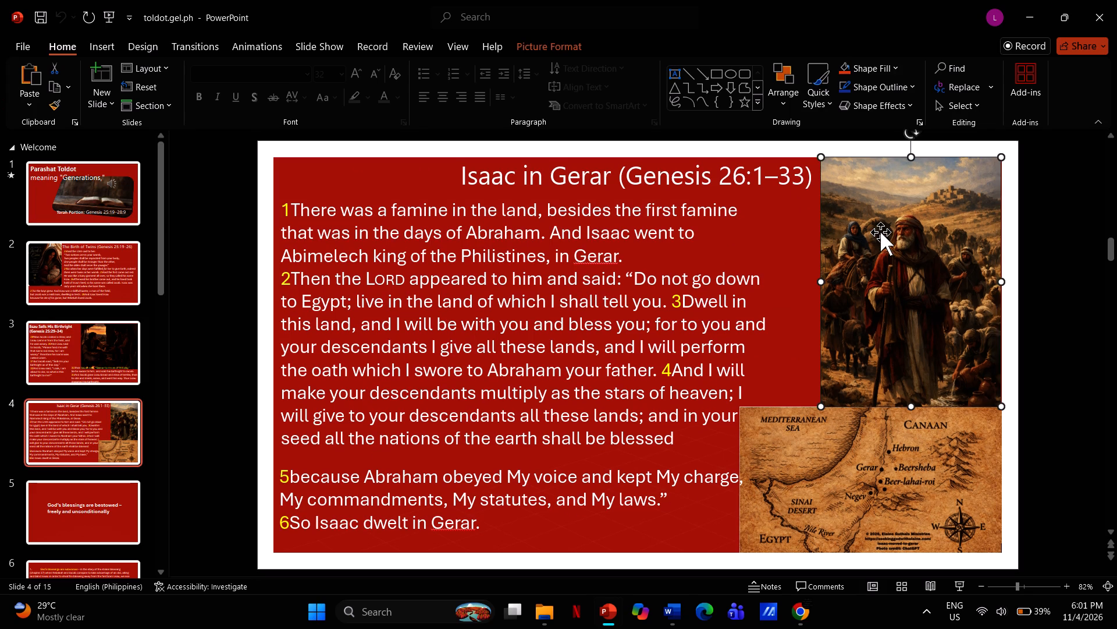
right_click(892, 210)
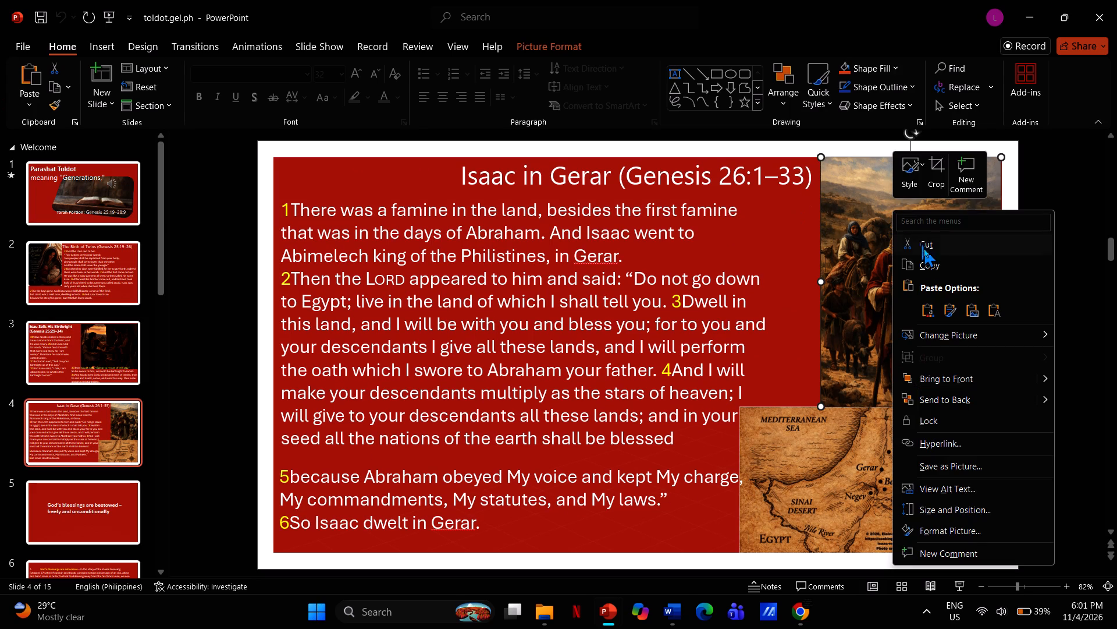
left_click(928, 267)
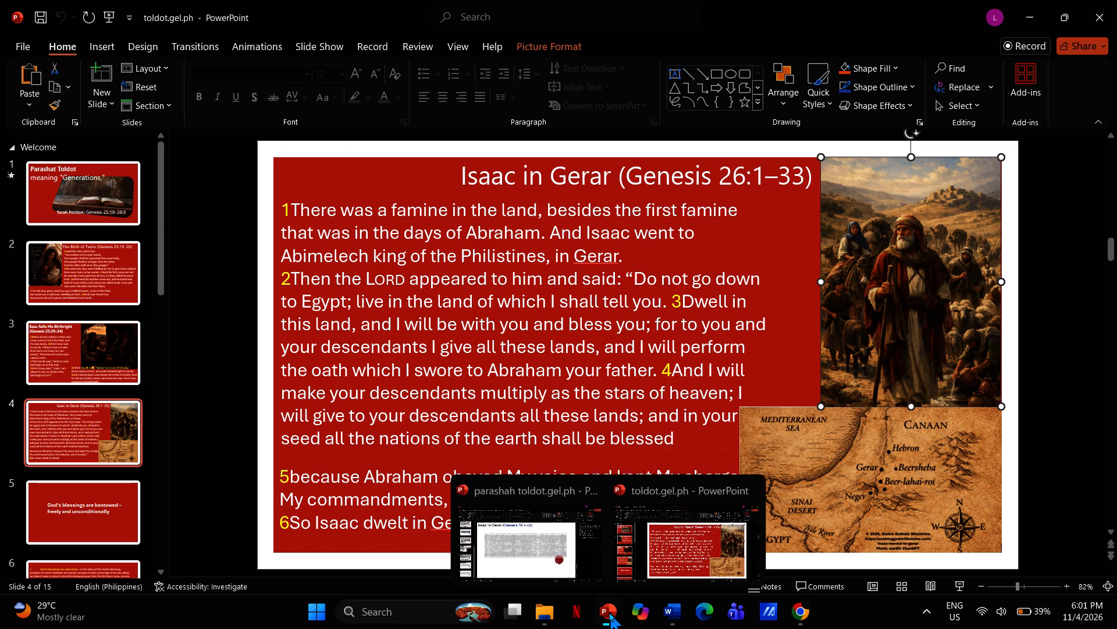
left_click(554, 545)
right_click(615, 238)
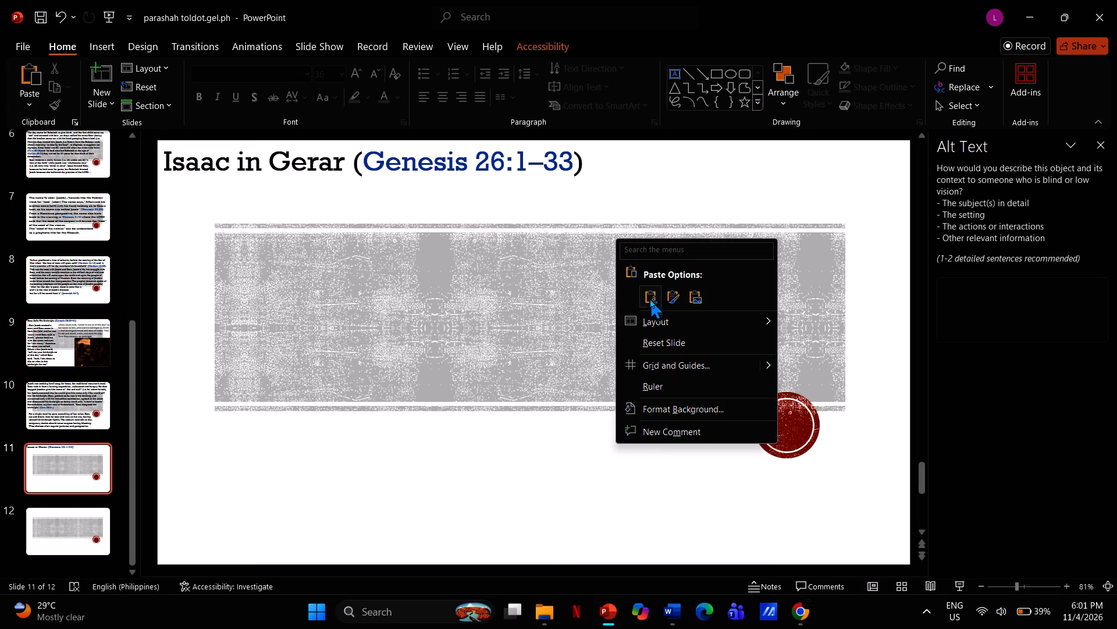
left_click(650, 298)
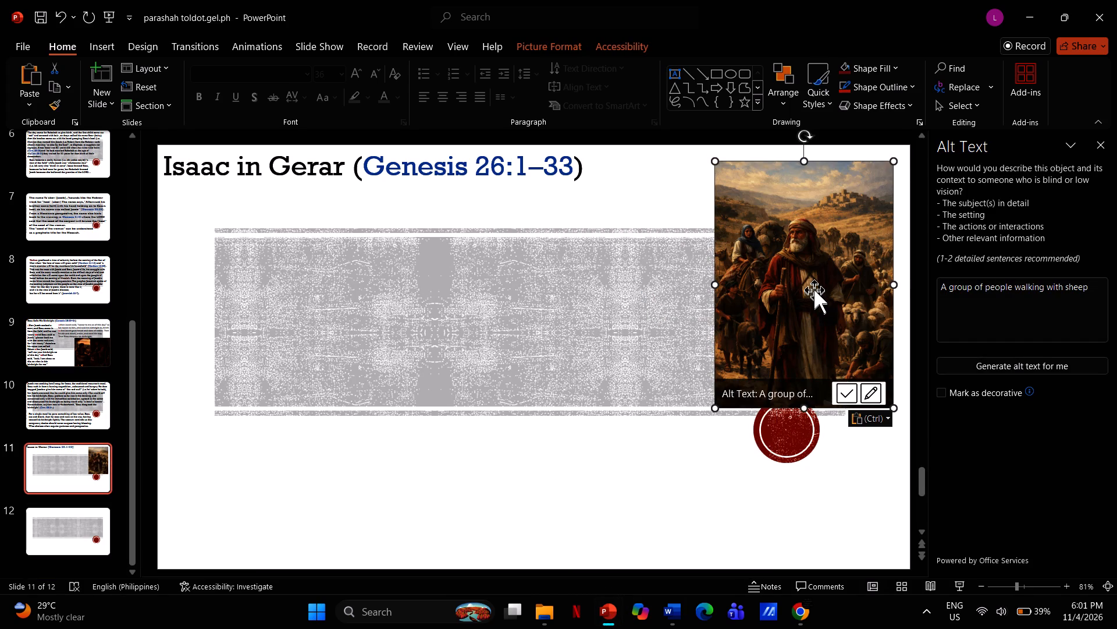
Move the shepherd picture into slide 11's top-right corner, flush with the slide's top and right edges.
left_click_drag(814, 286, 829, 276)
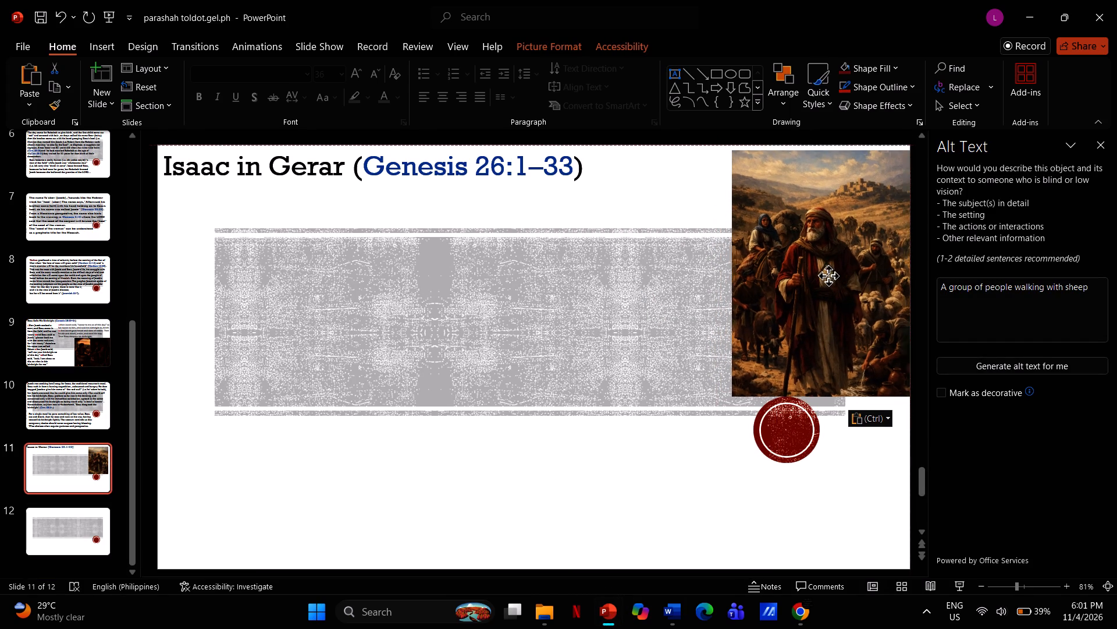
left_click_drag(829, 276, 828, 272)
key("Right")
key("Right")
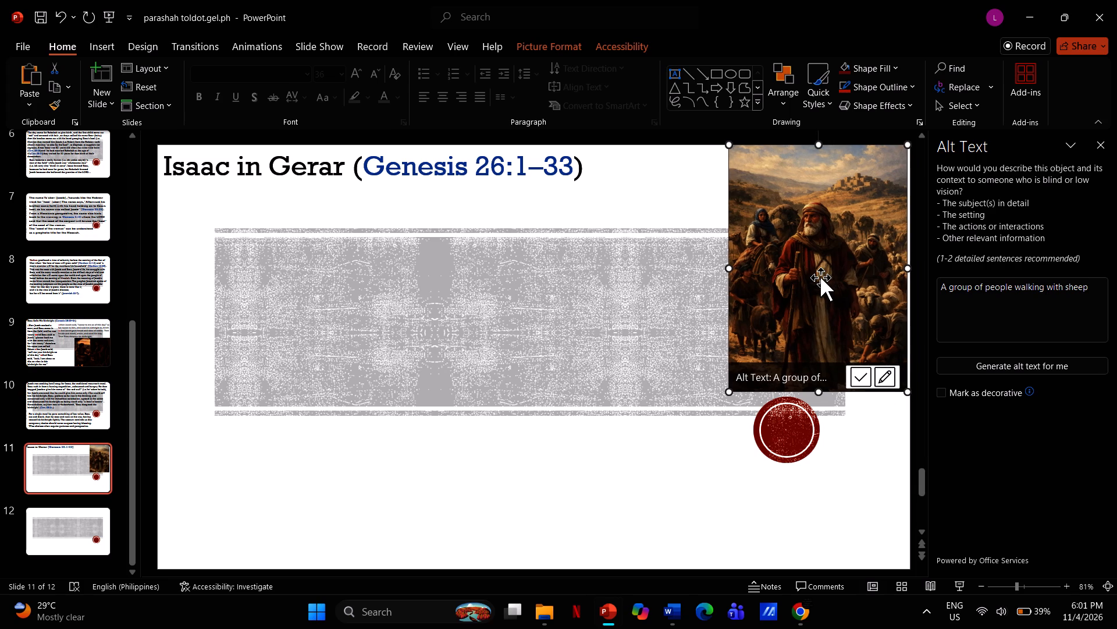
key("Right")
key("Right")
key("Right")
key("Right")
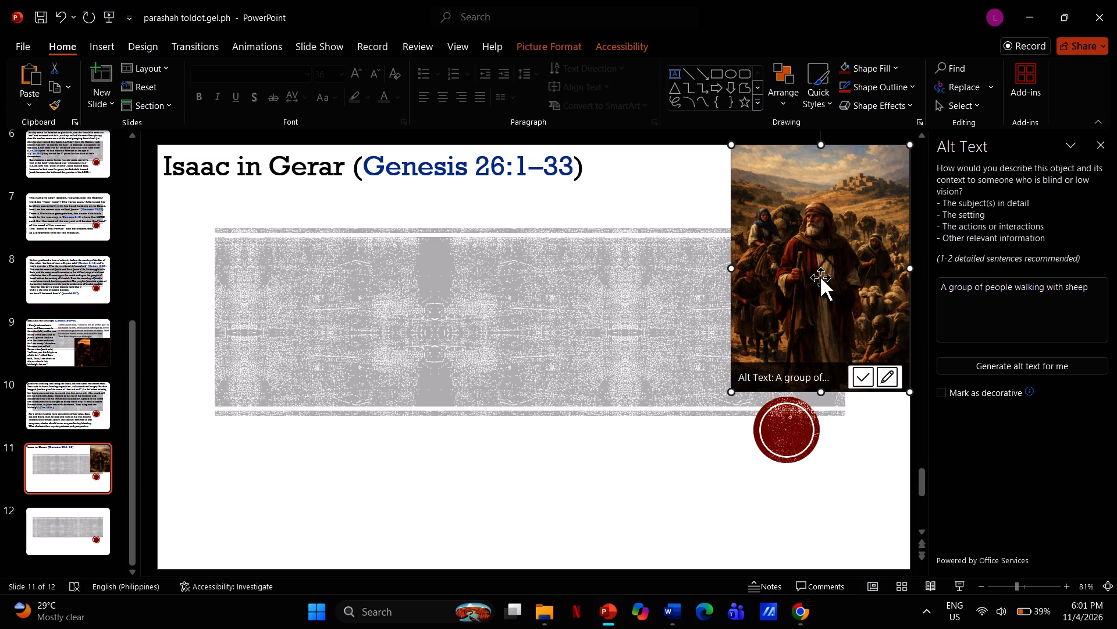
key("Right")
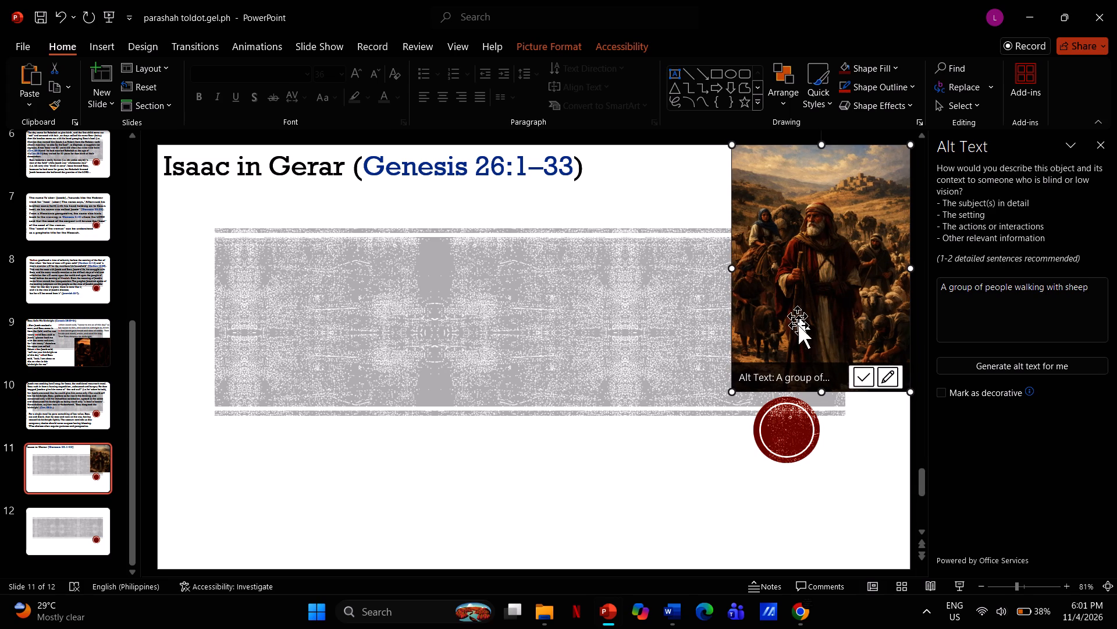
Approve the shepherd picture's suggested alt text, "A group of people walking with sheep".
left_click(865, 377)
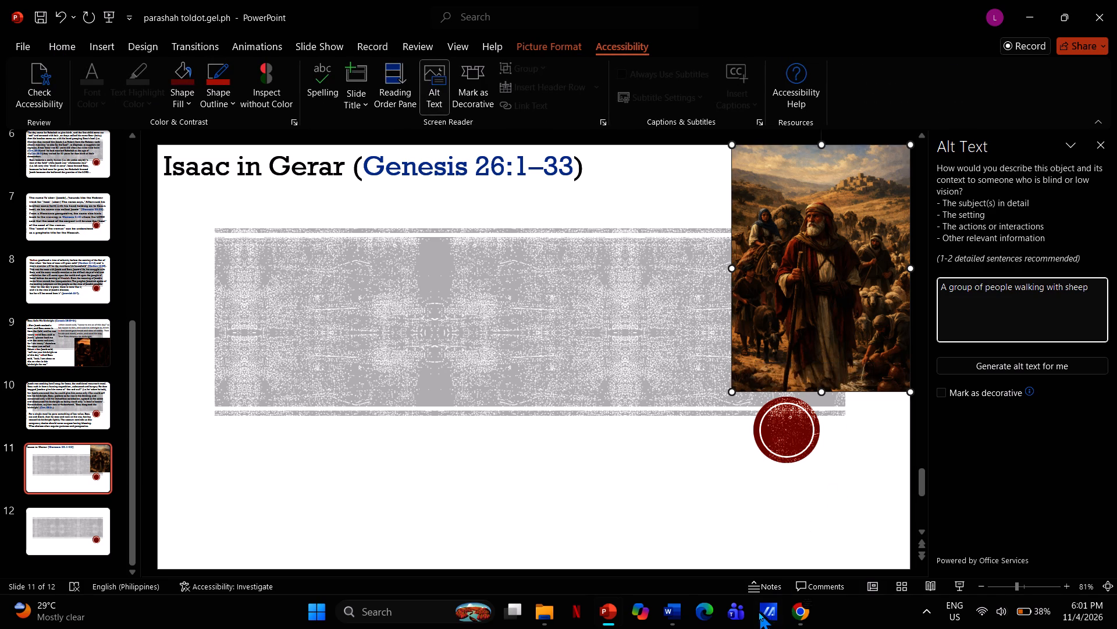
Copy the Canaan map picture from slide 4 of toldot.gel.ph onto slide 11 of parashah toldot.gel.ph, using the destination theme.
left_click(707, 516)
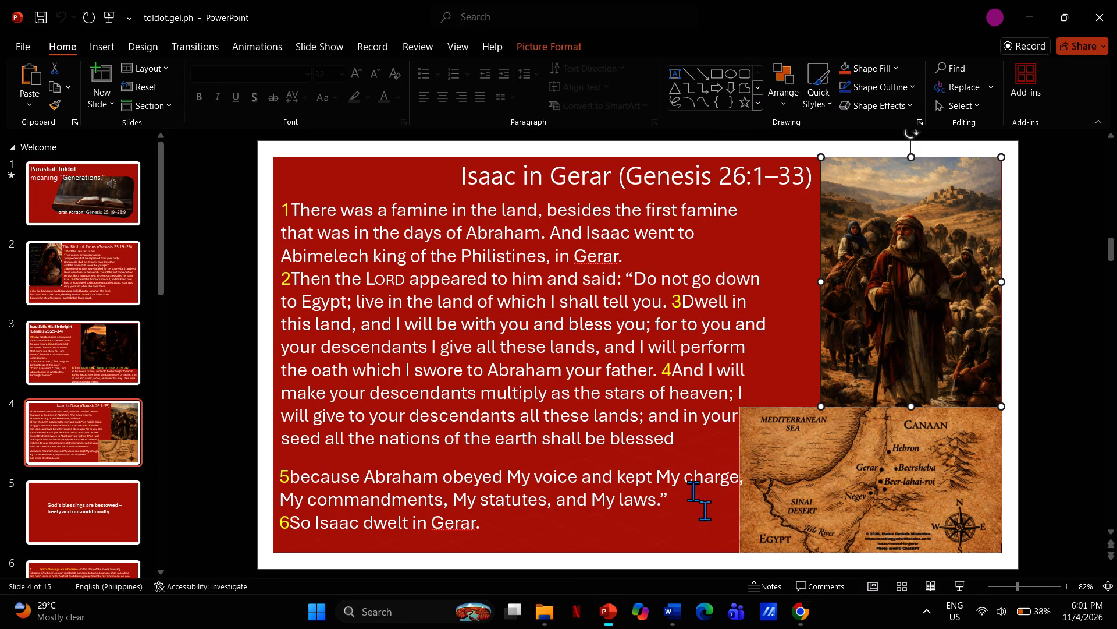
left_click(803, 480)
right_click(801, 480)
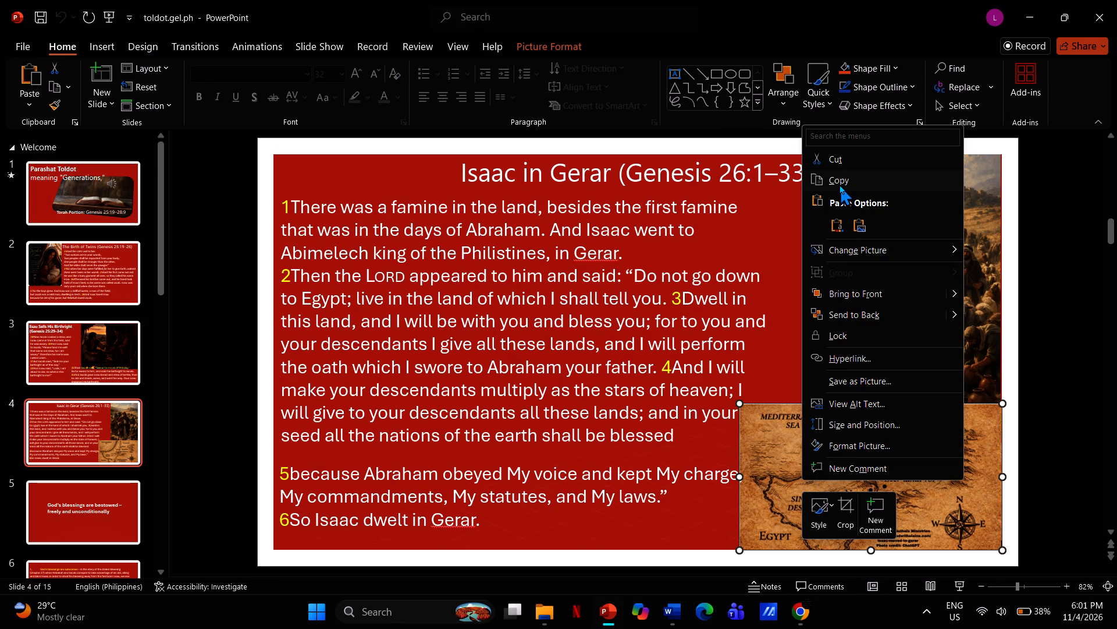
left_click(839, 184)
left_click(531, 529)
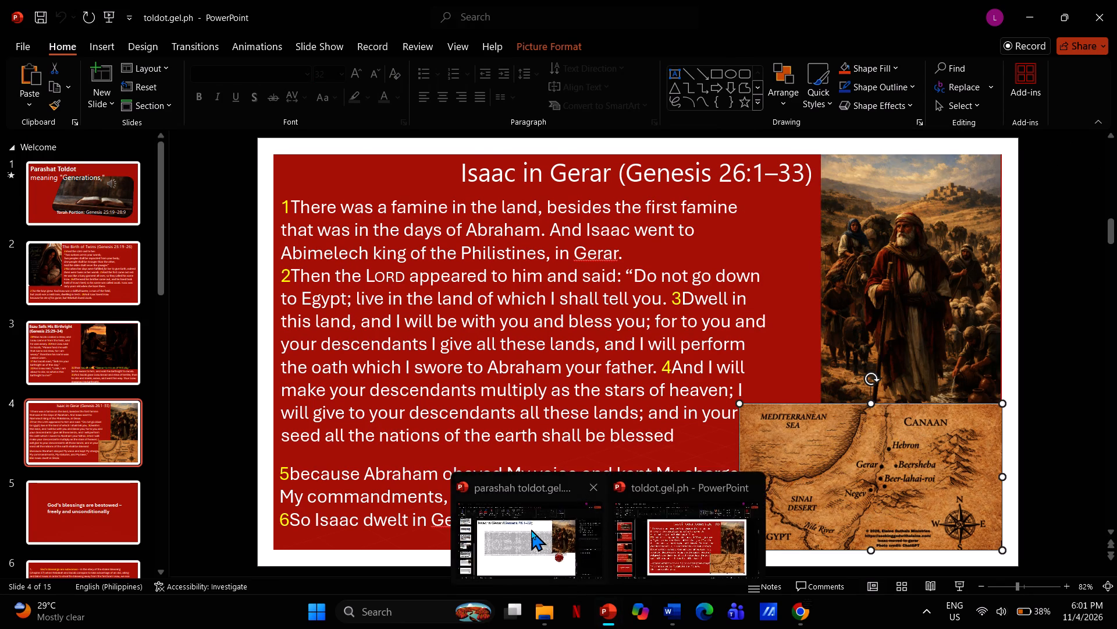
right_click(669, 428)
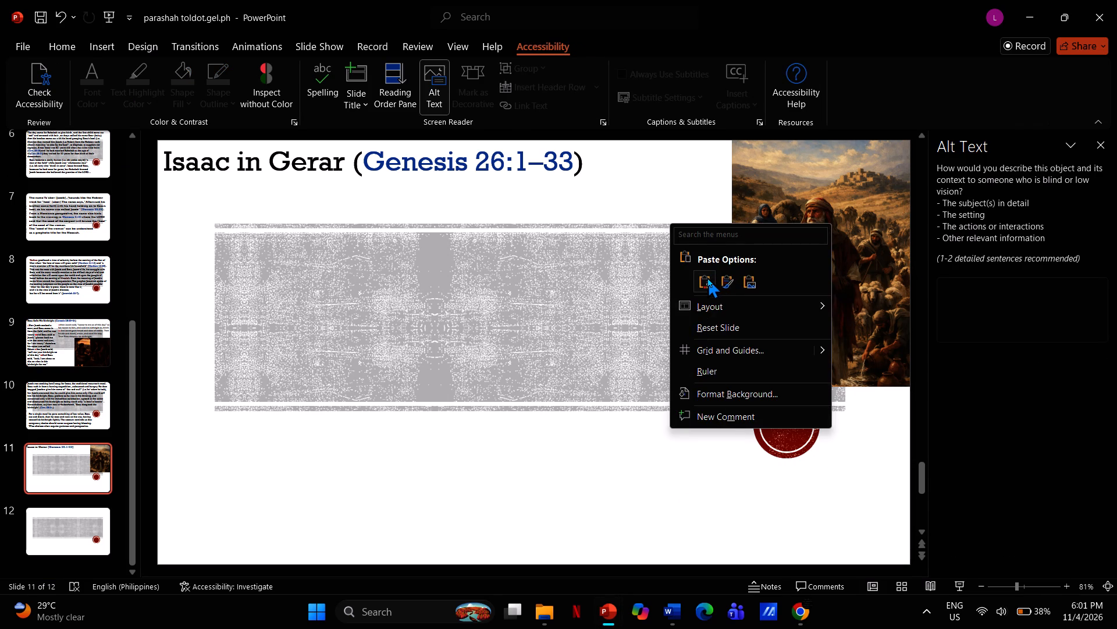
left_click(707, 277)
Move the map picture directly beneath the shepherd picture, flush with slide 11's right edge.
left_click_drag(756, 483, 781, 478)
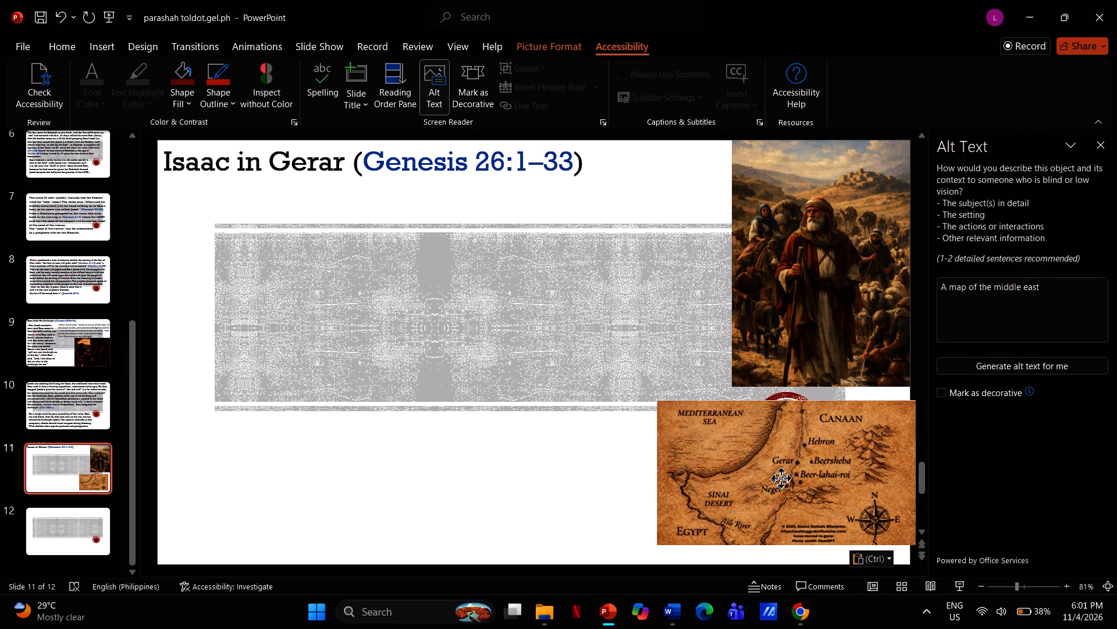
left_click_drag(781, 478, 774, 465)
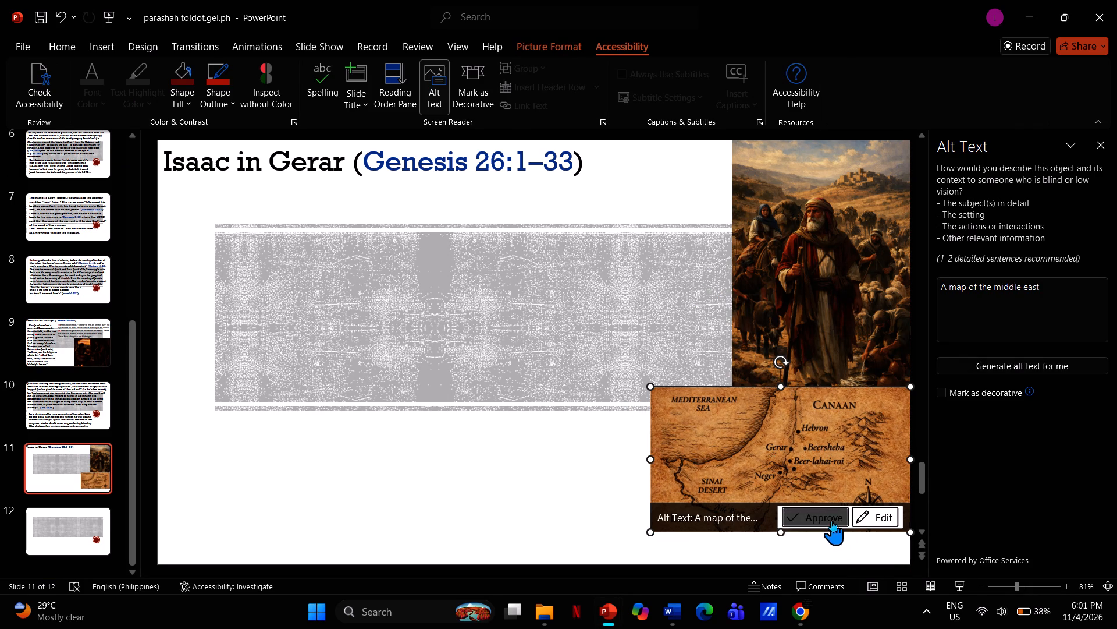
Approve the map picture's suggested alt text, "A map of the middle east".
left_click(823, 513)
left_click(614, 428)
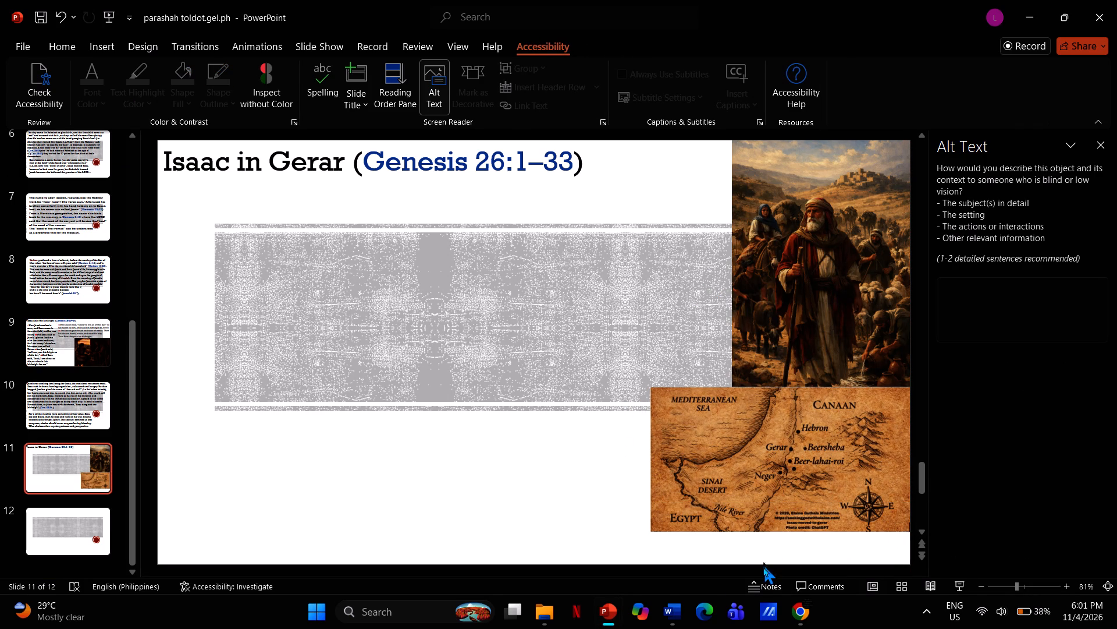
Enlarge the shepherd picture proportionally from its lower-left corner, keeping it in slide 11's top-right corner.
left_click(680, 538)
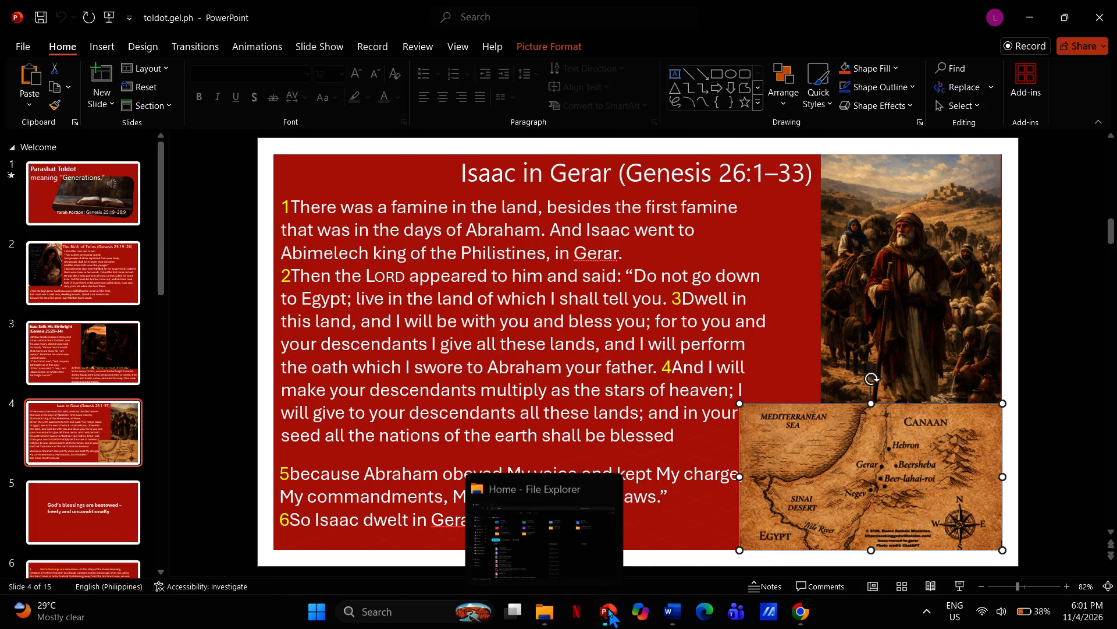
left_click(559, 553)
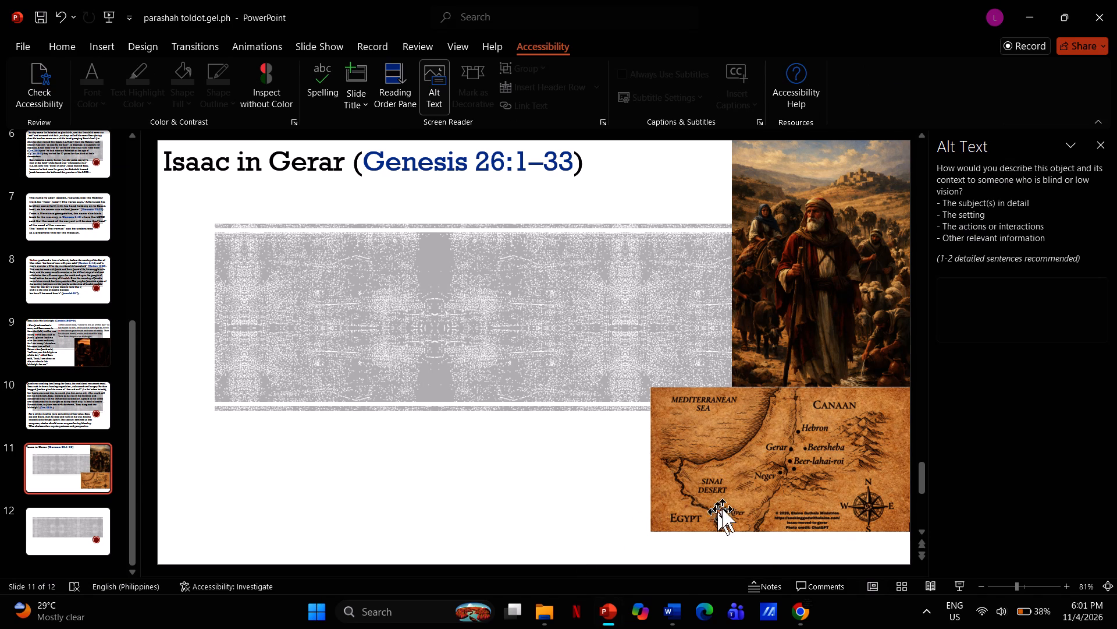
left_click(811, 318)
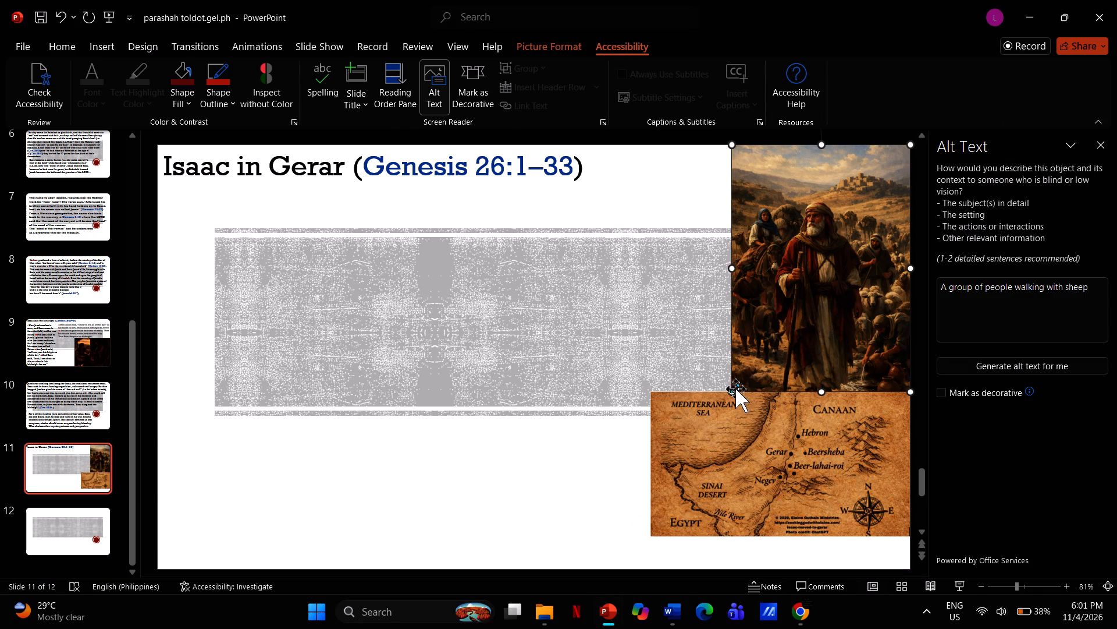
left_click_drag(730, 390, 705, 412)
Enlarge the map picture from its lower-left corner and fit it flush into slide 11's bottom-right corner.
left_click(811, 478)
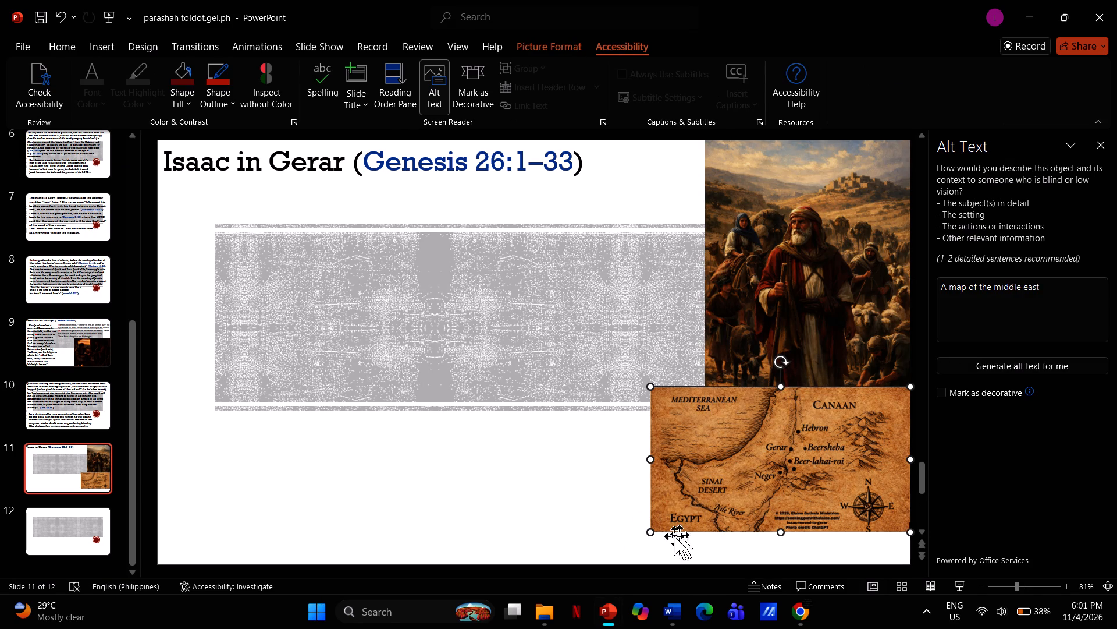
left_click_drag(652, 530, 639, 558)
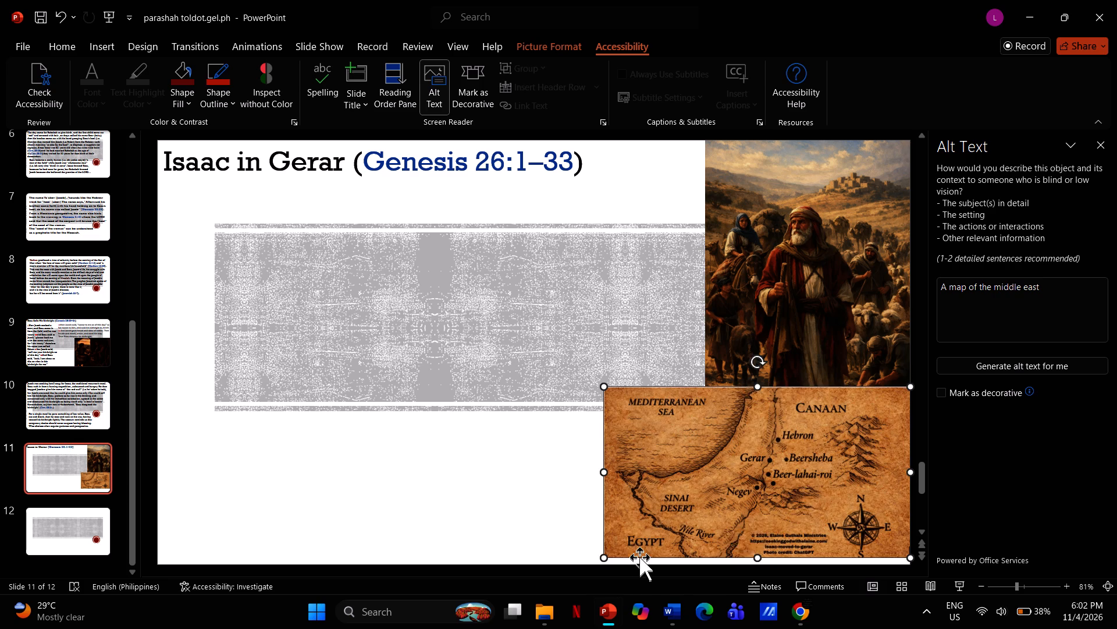
left_click_drag(803, 488, 805, 498)
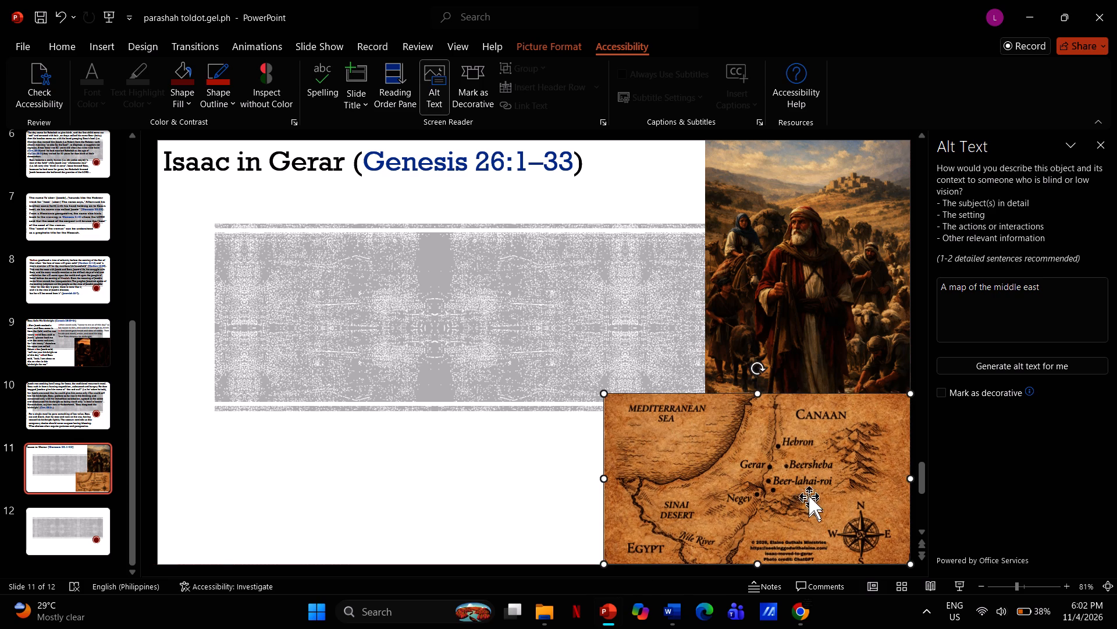
left_click(650, 296)
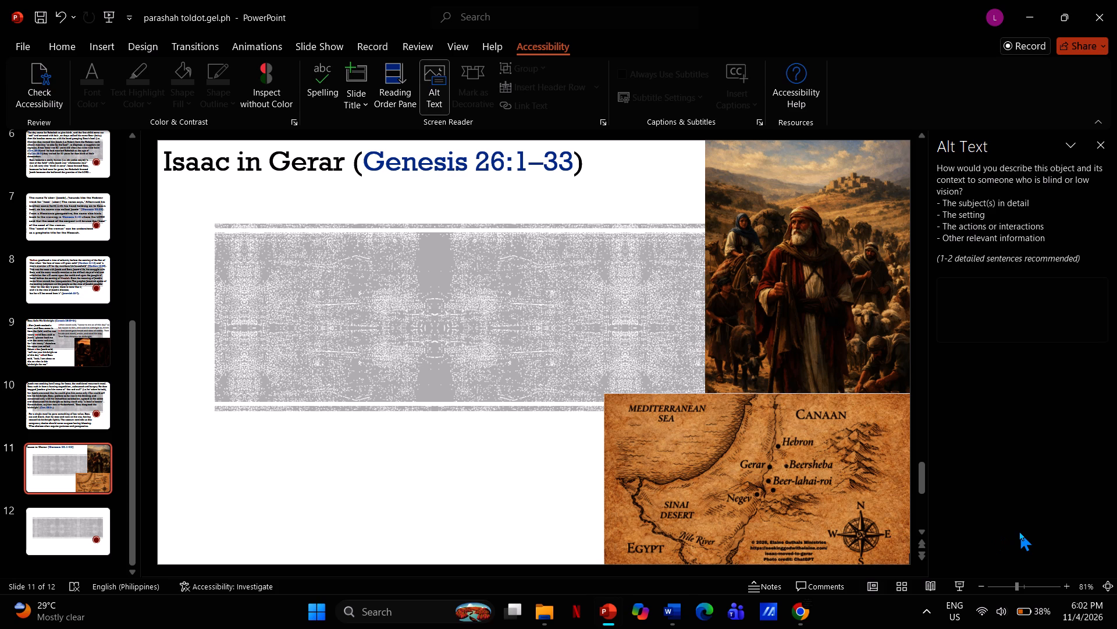
Insert a text box beneath slide 11's title and start the verse with "1there was a famine in the land".
left_click(610, 617)
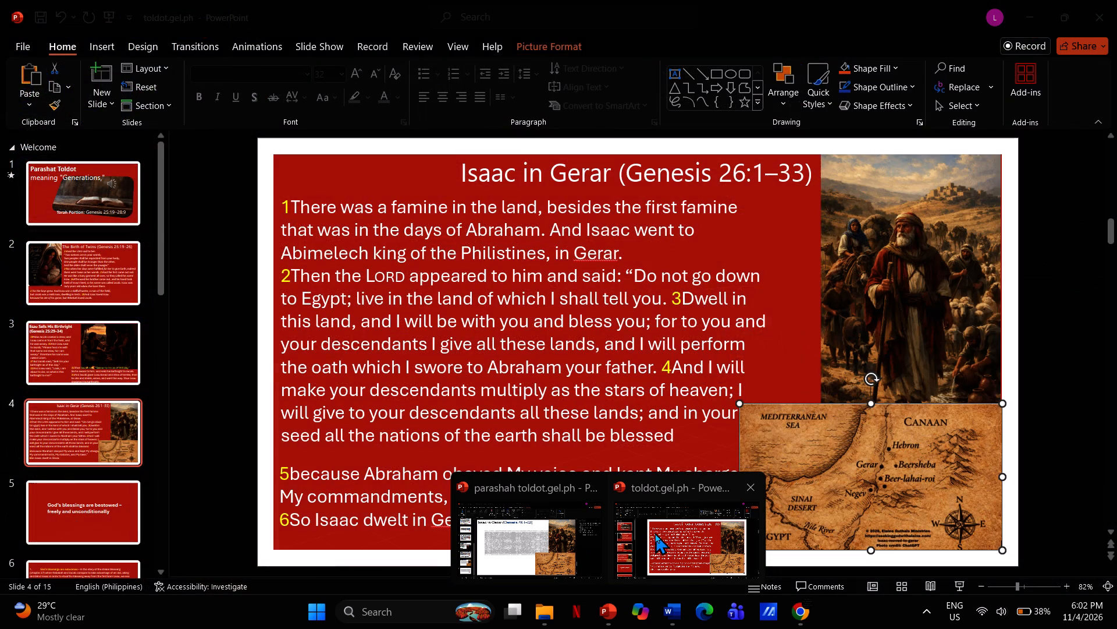
left_click(655, 533)
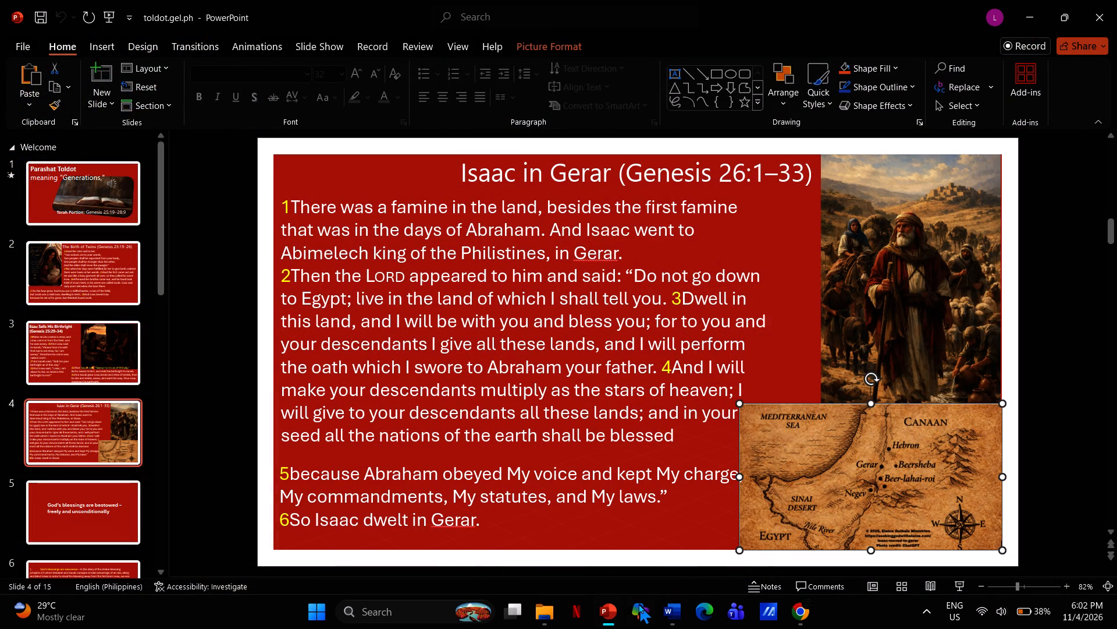
left_click(530, 545)
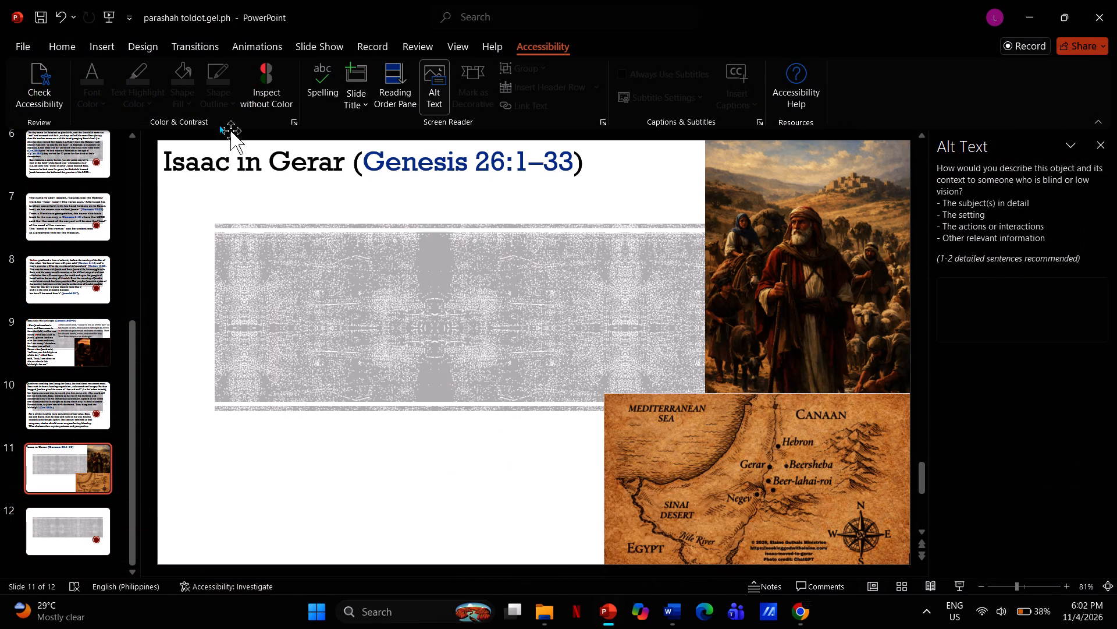
left_click(92, 44)
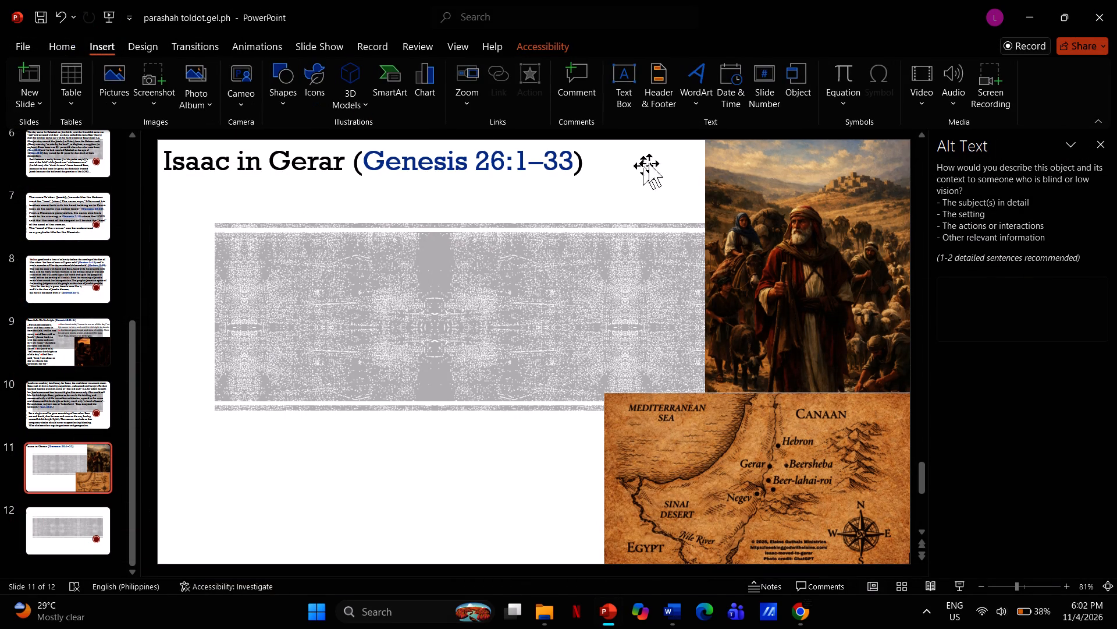
left_click(621, 104)
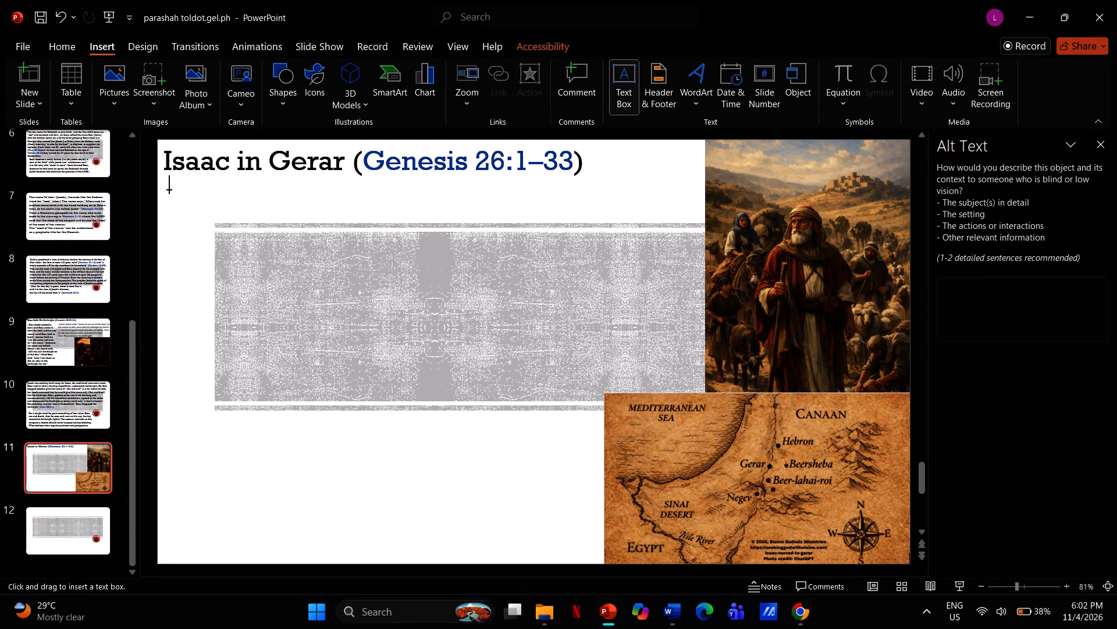
left_click_drag(169, 189, 546, 266)
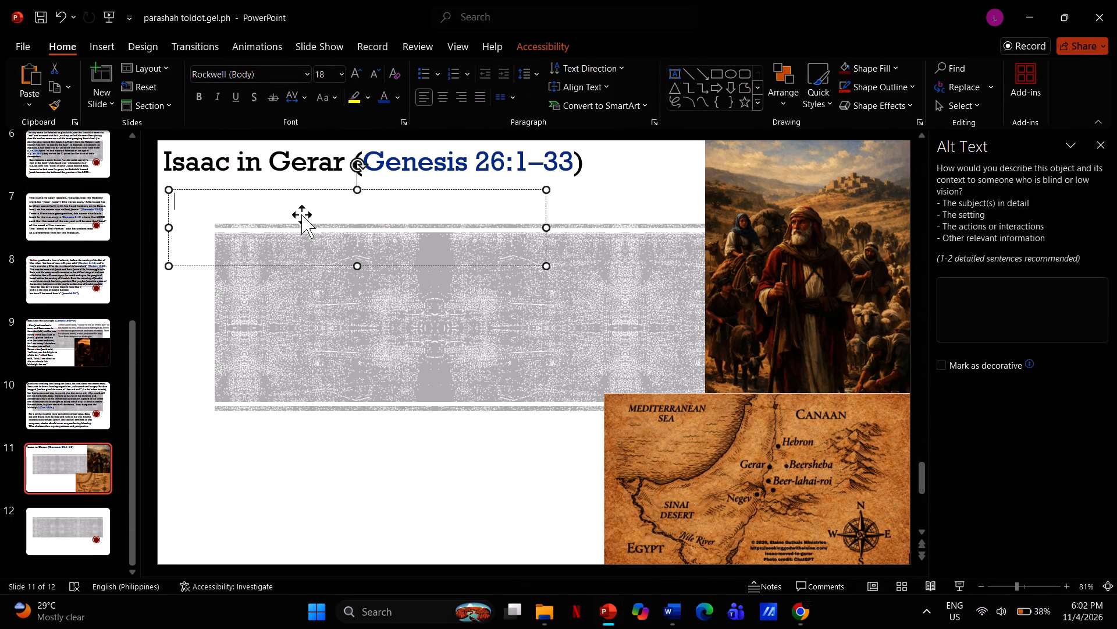
key("1")
key("space")
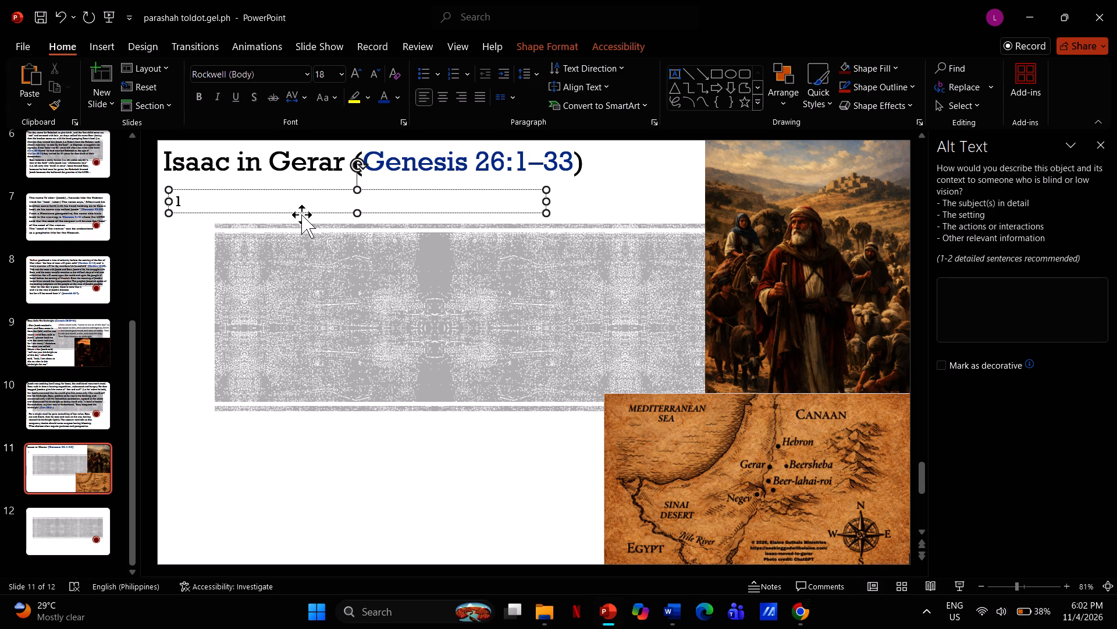
key("BackSpace")
type("there was a famine in the land")
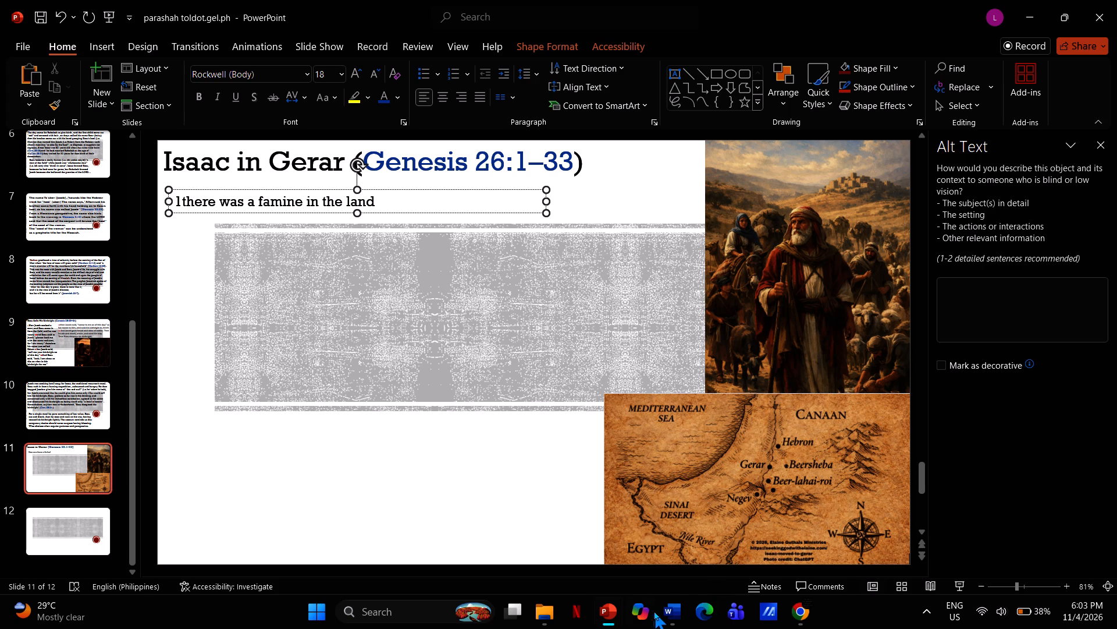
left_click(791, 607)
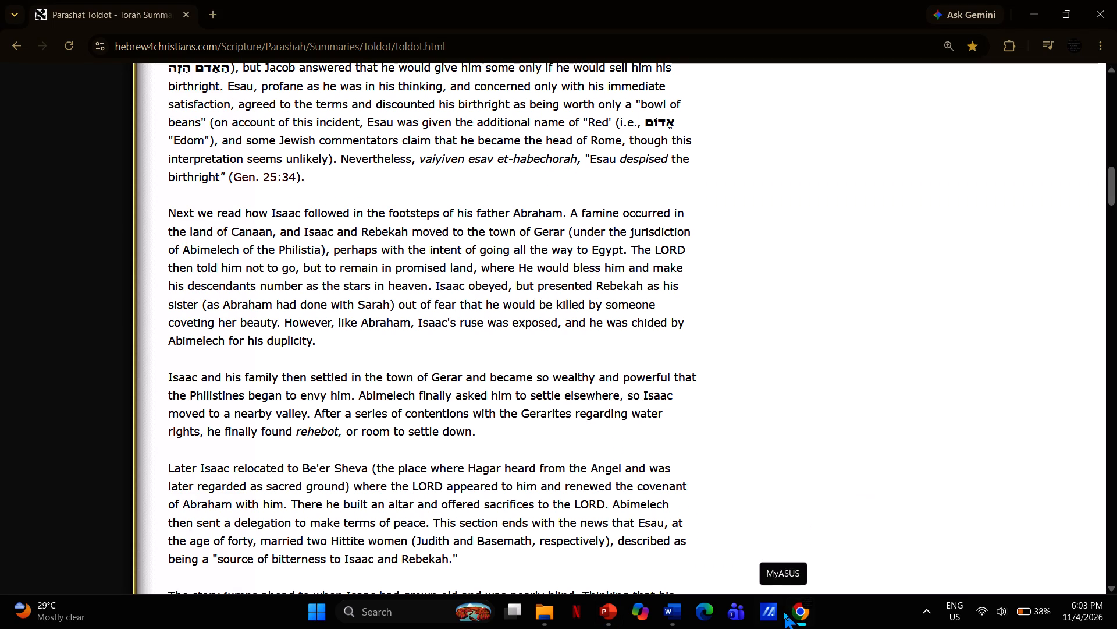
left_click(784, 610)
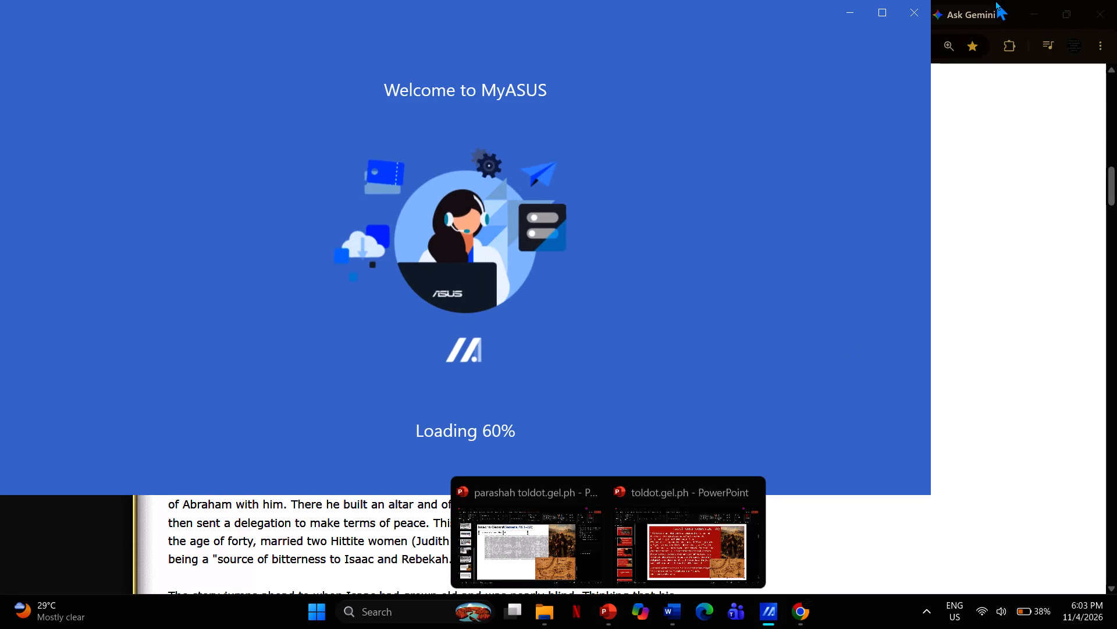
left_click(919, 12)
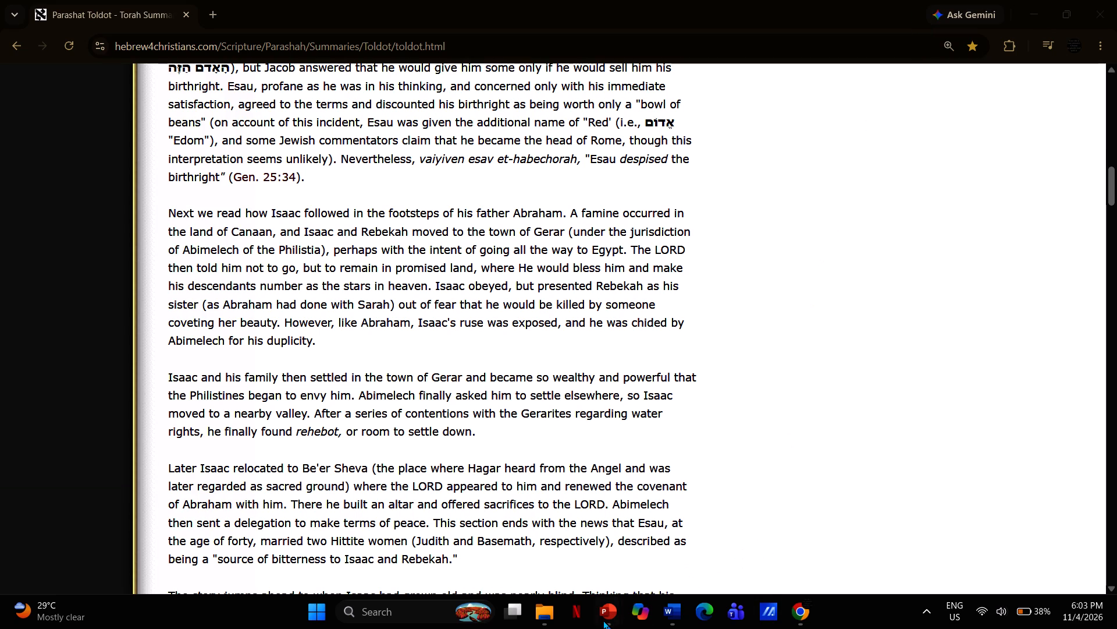
Check the verse on slide 4 of toldot.gel.ph and continue slide 11's verse text with ", besides the first".
left_click(682, 557)
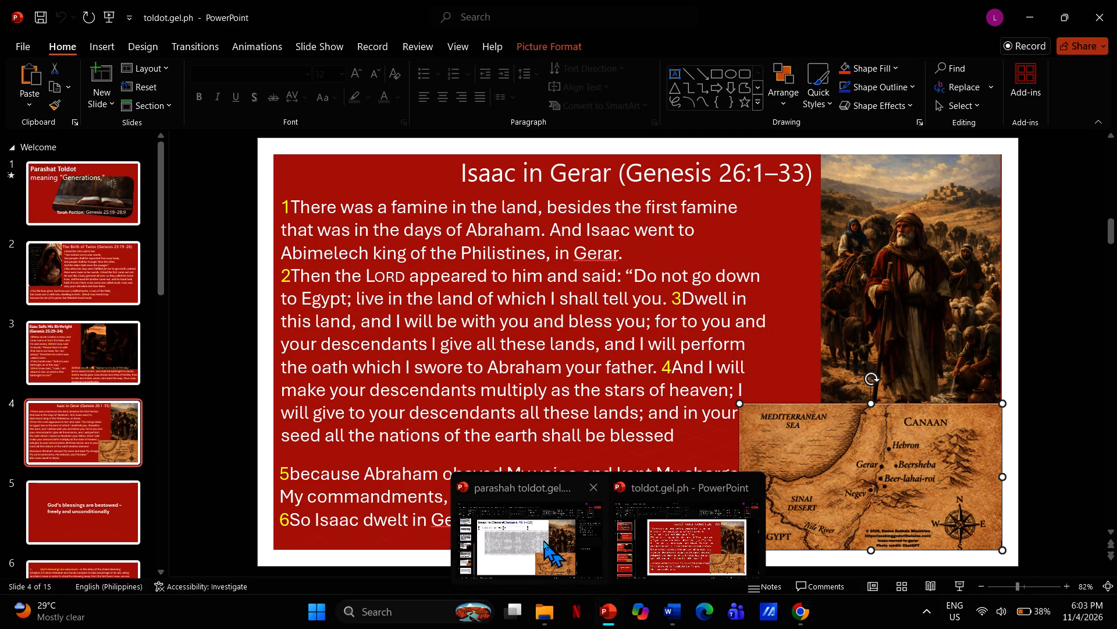
left_click(535, 532)
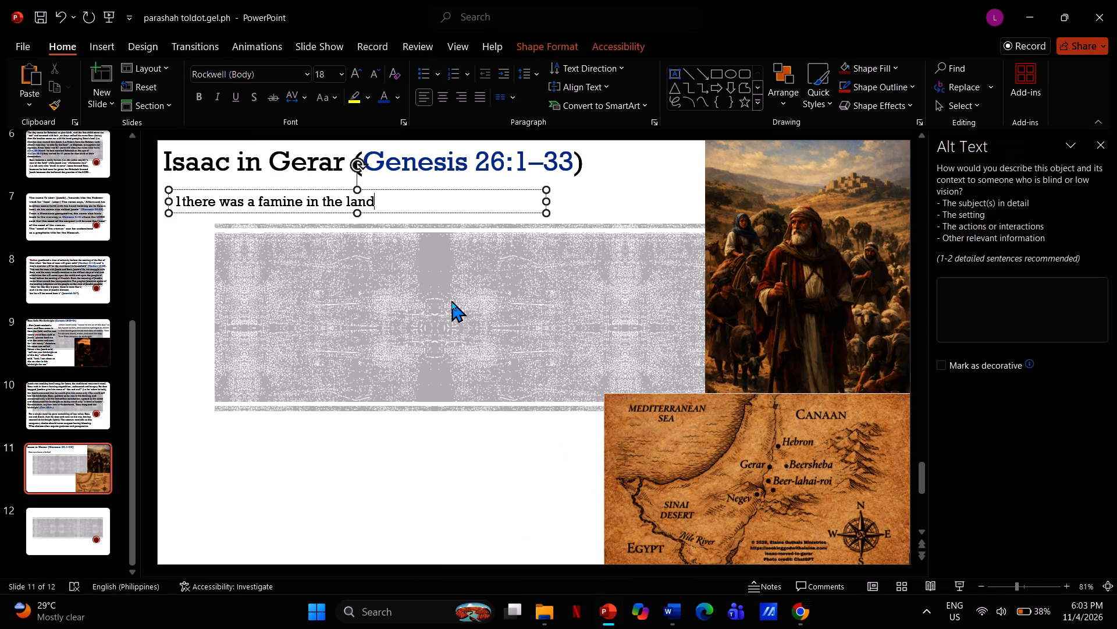
type(", beside")
key("space")
key("BackSpace")
type("s the foirst")
key("space")
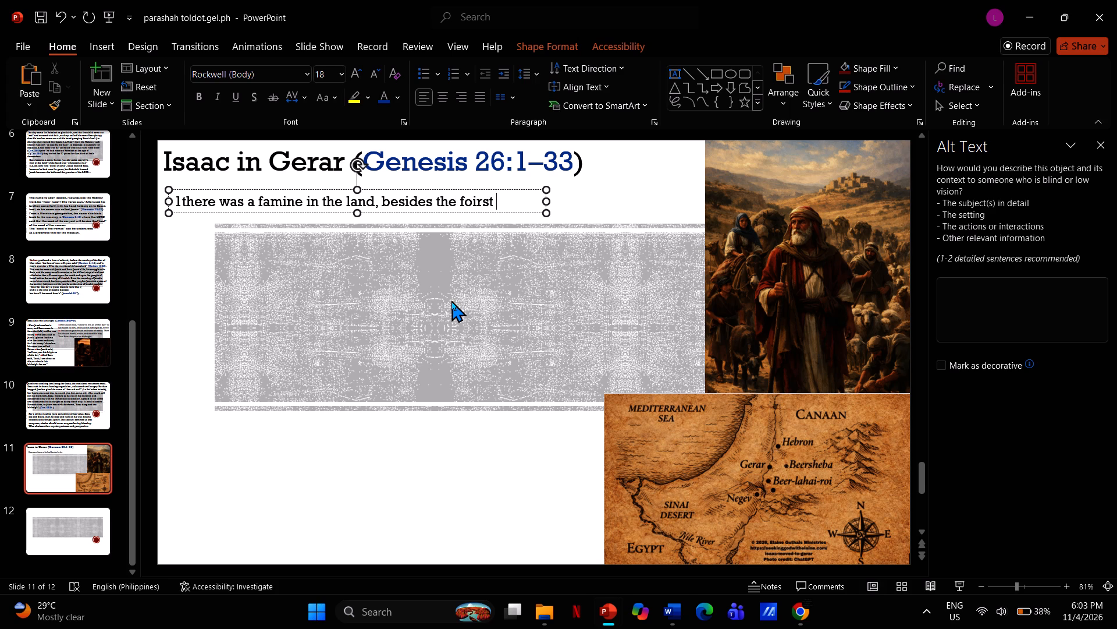
key("BackSpace")
key("BackSpace")
key("BackSpace")
key("BackSpace")
key("BackSpace")
key("BackSpace")
type("irst")
key("space")
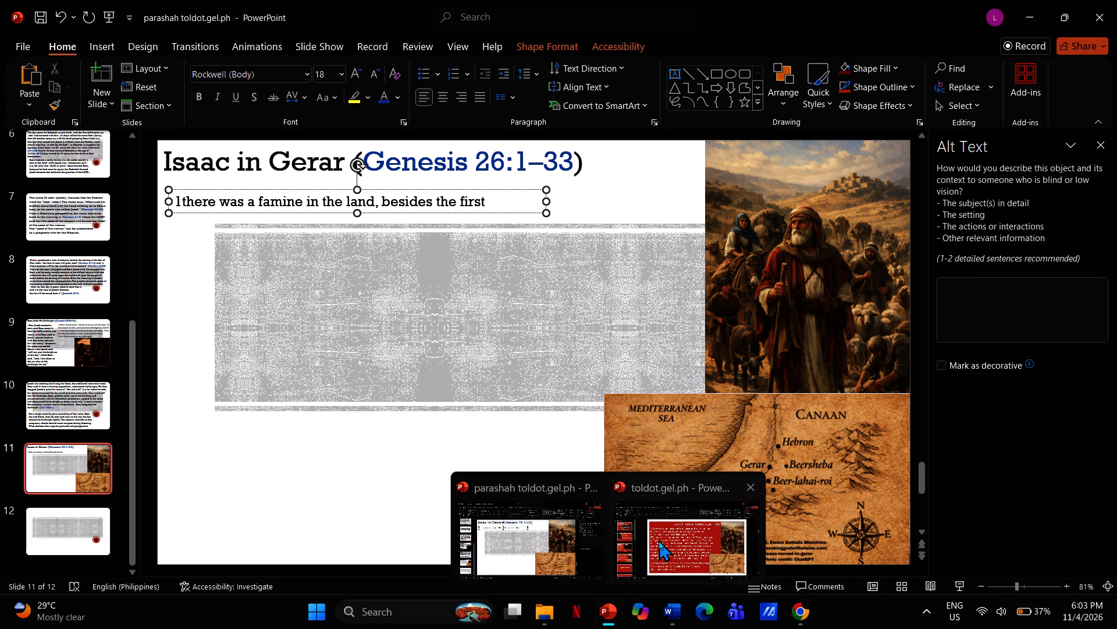
Check the verse on slide 4 of toldot.gel.ph and change "besides" to "beside" in slide 11's verse text.
left_click(659, 540)
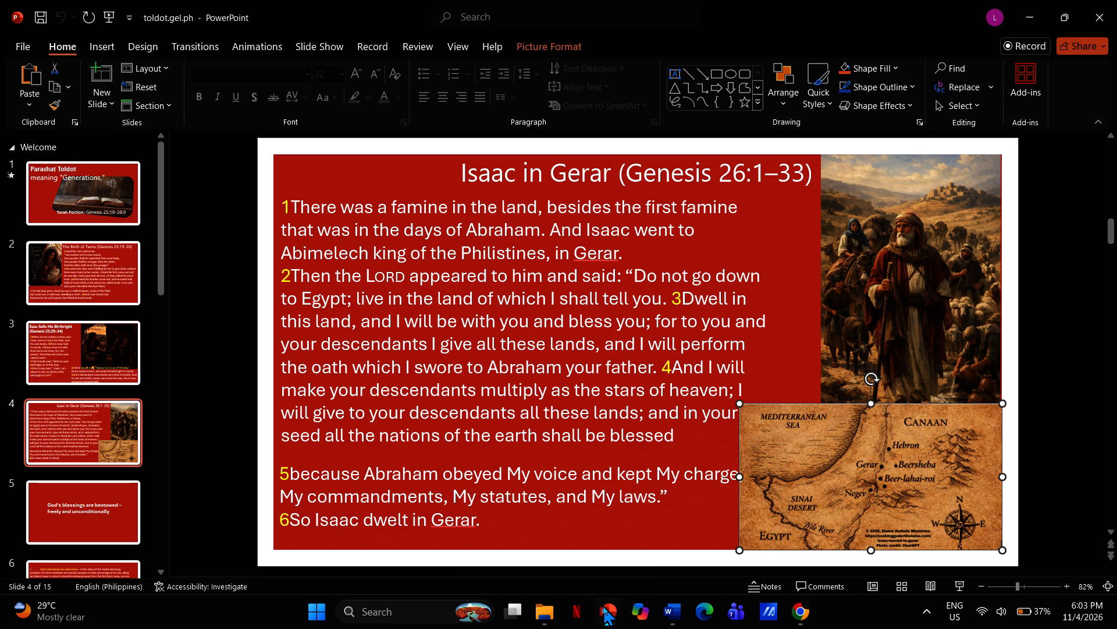
left_click(558, 549)
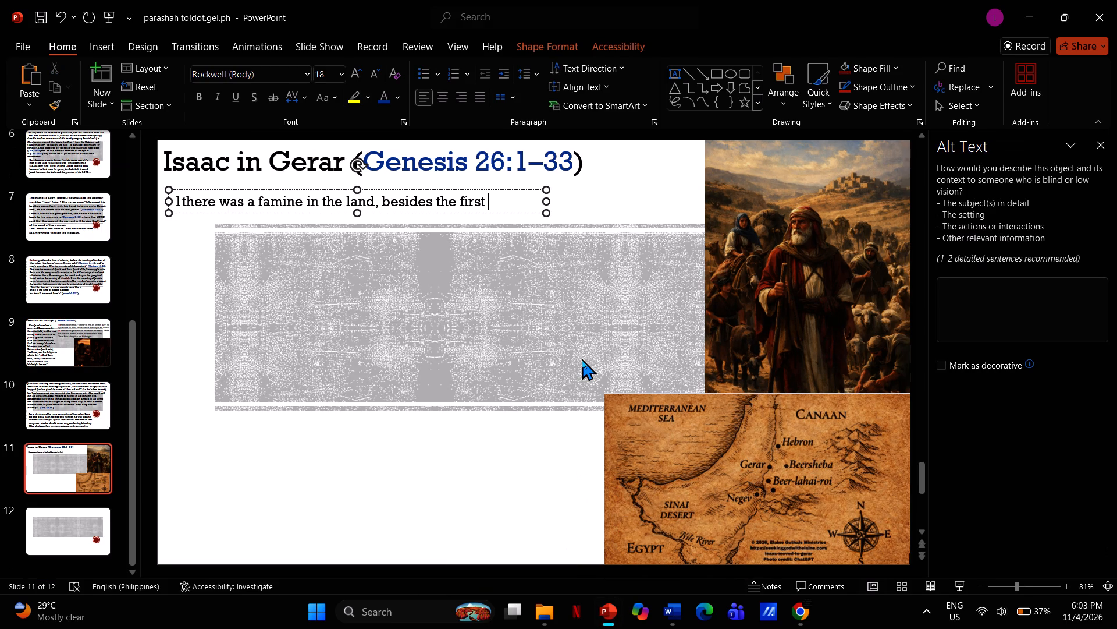
key("Left")
key("Left")
key("Left")
key("Left")
key("Left")
key("Left")
key("Left")
key("Left")
key("Left")
key("Left")
key("Left")
key("Left")
key("Left")
key("Right")
key("Right")
key("BackSpace")
Continue the end of slide 11's verse text with the word "famine".
key("Right")
key("Right")
key("Right")
key("Right")
key("Right")
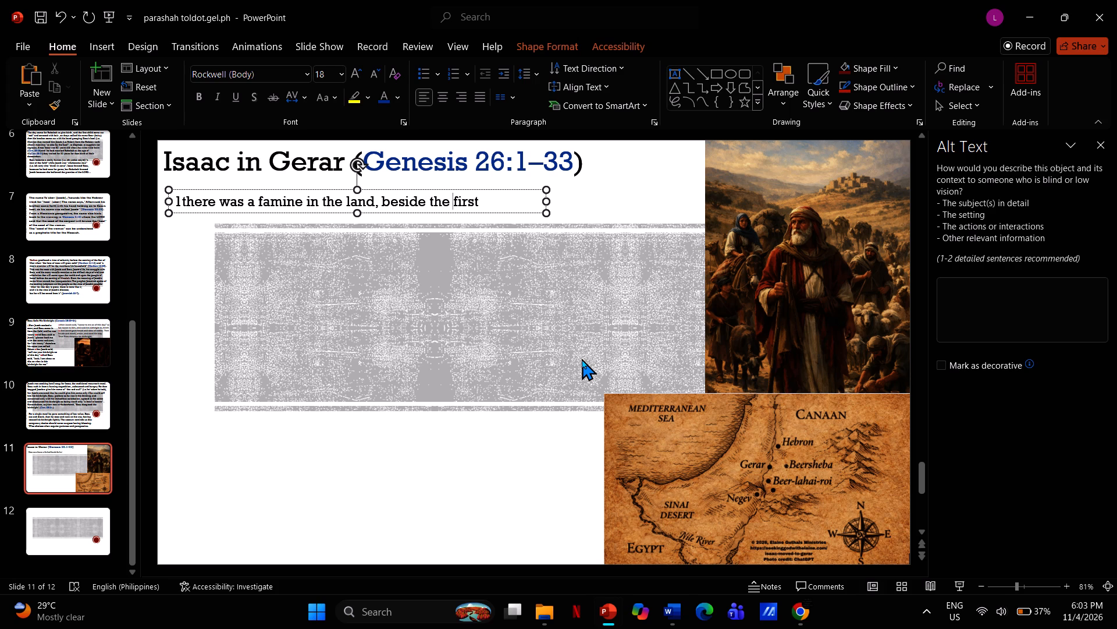
key("Right")
key("Right")
key("Right")
key("Right")
key("Right")
key("space")
type("famine")
key("space")
Check slide 4 of toldot.gel.ph again and add "that" after "the first famine" in slide 11's verse text.
left_click_drag(565, 234, 550, 243)
left_click(714, 613)
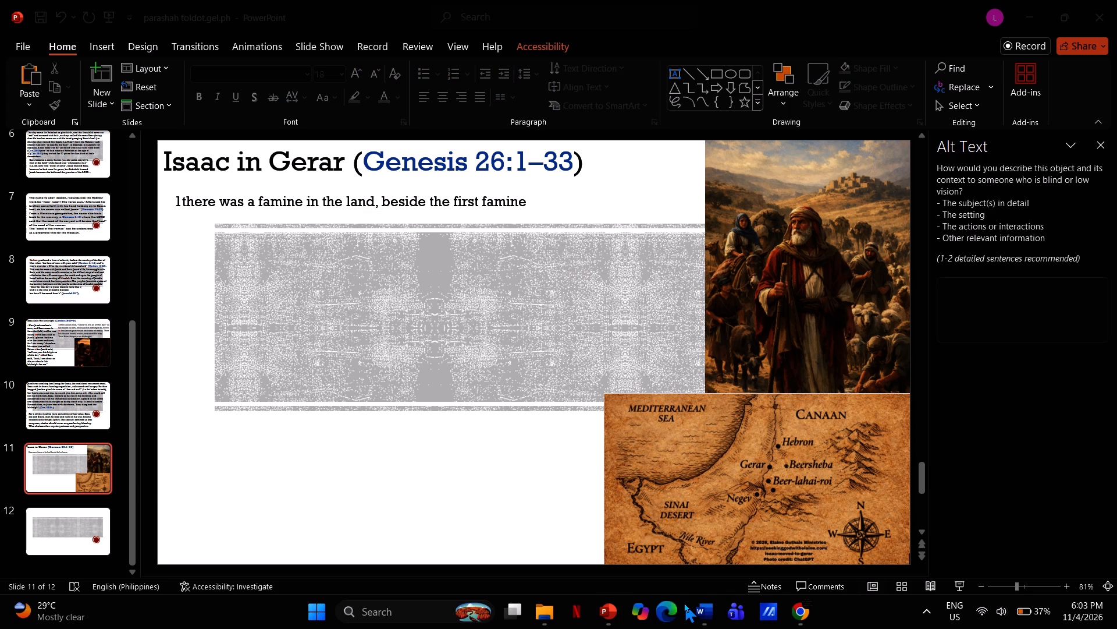
left_click(684, 602)
left_click(613, 613)
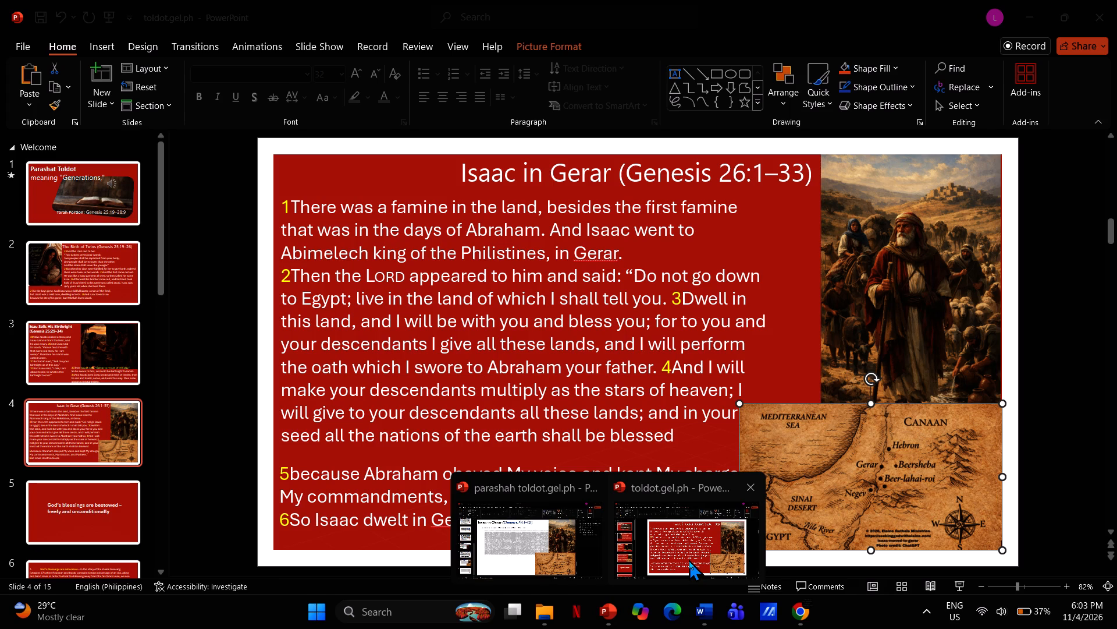
left_click(689, 560)
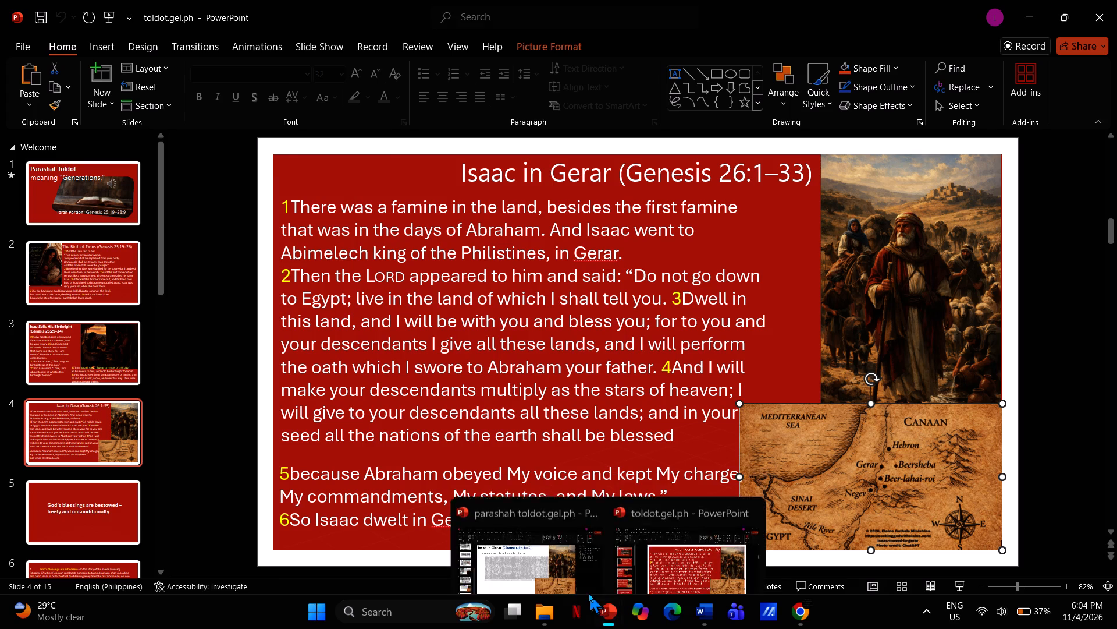
left_click(529, 550)
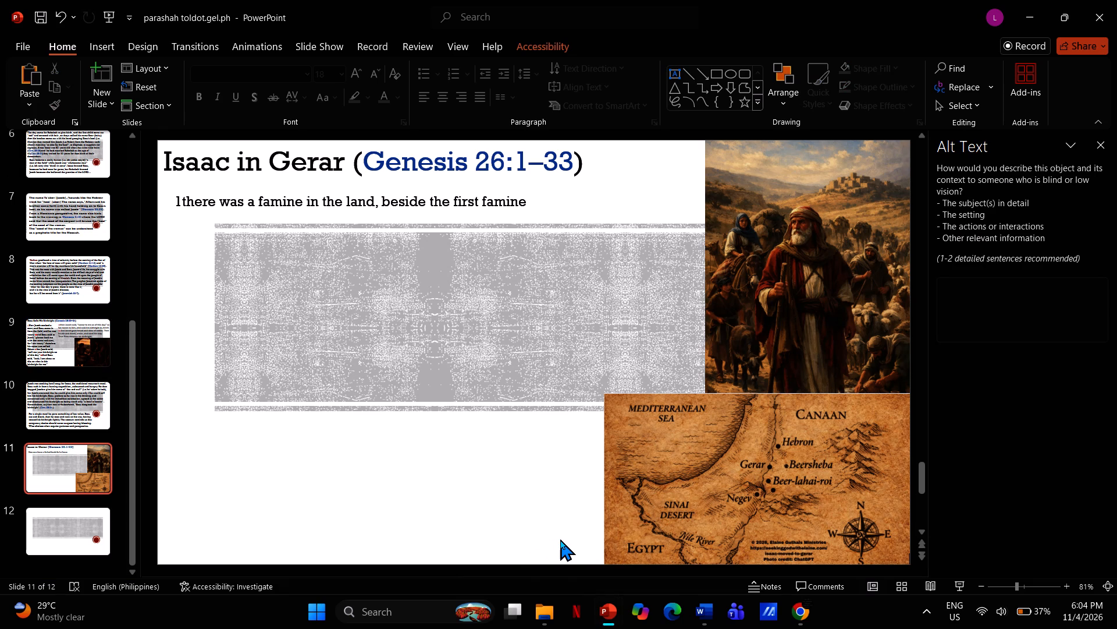
type("tah")
left_click(528, 199)
key("space")
type("that")
key("space")
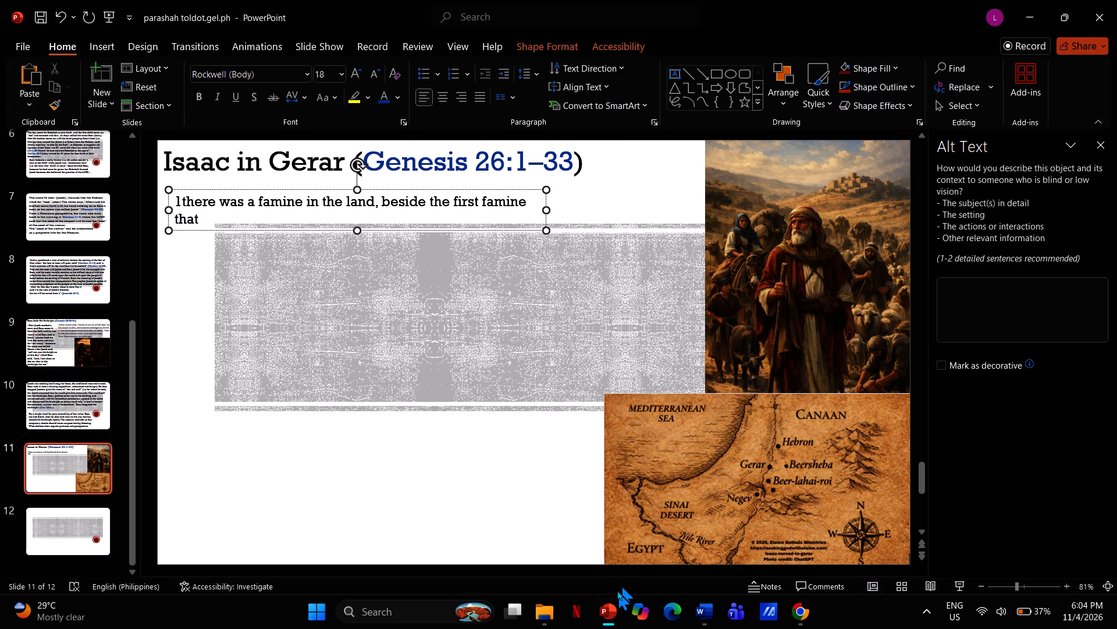
Check slide 4 of toldot.gel.ph and continue slide 11's verse text with "was the days".
left_click(662, 542)
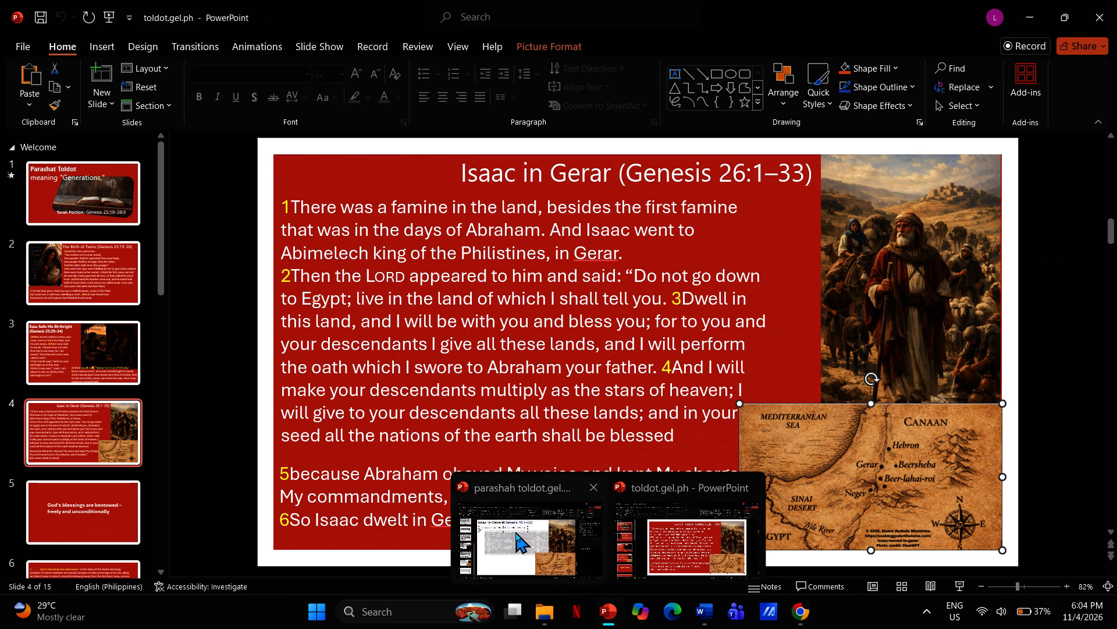
left_click(515, 532)
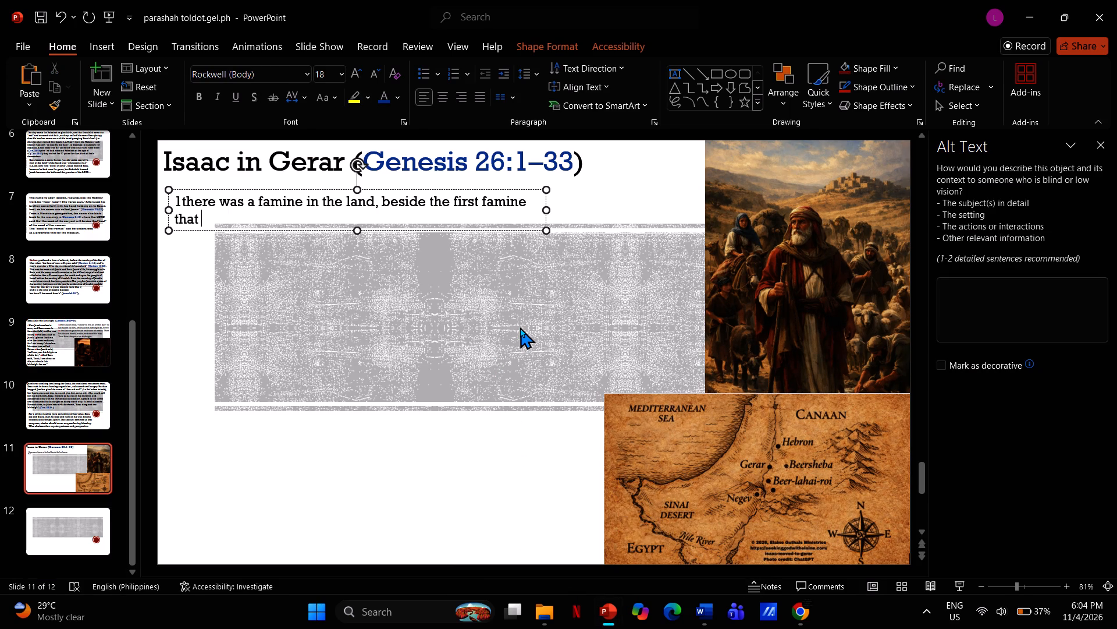
type("was then")
type("days")
key("space")
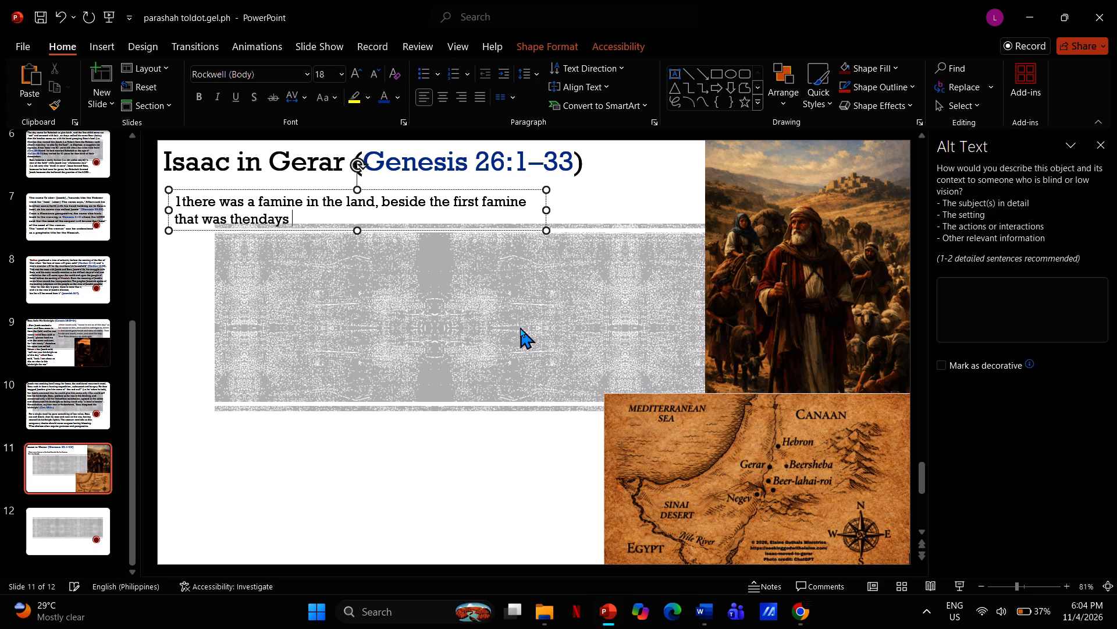
key("BackSpace")
key("BackSpace")
key("BackSpace")
key("BackSpace")
key("BackSpace")
key("BackSpace")
key("space")
type("days")
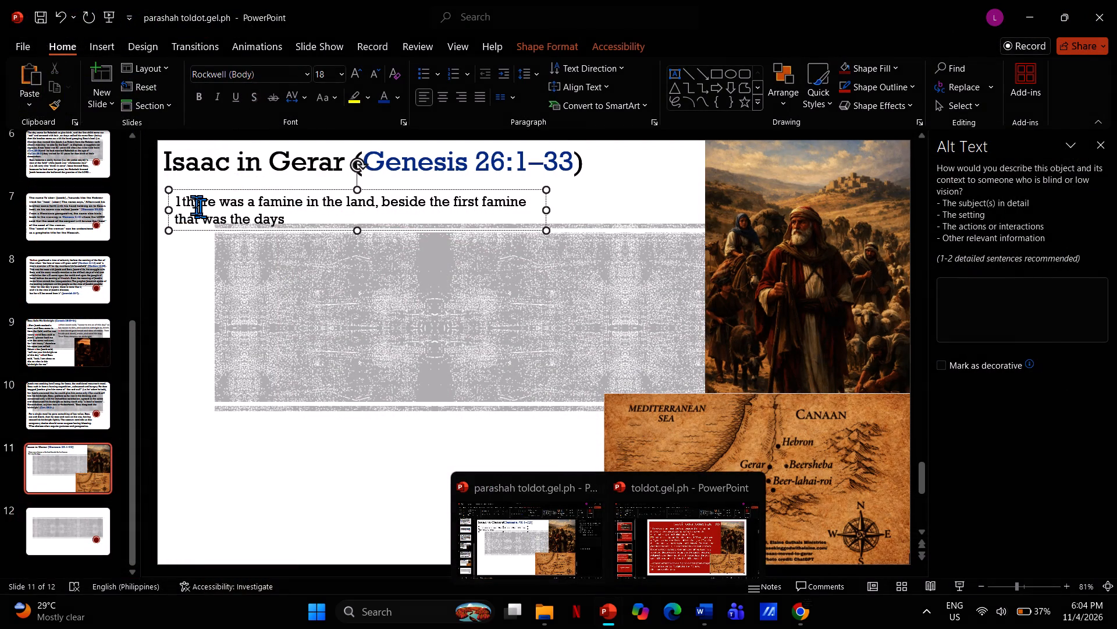
Insert "in" between "was" and "the days" in slide 11's verse text.
left_click(230, 221)
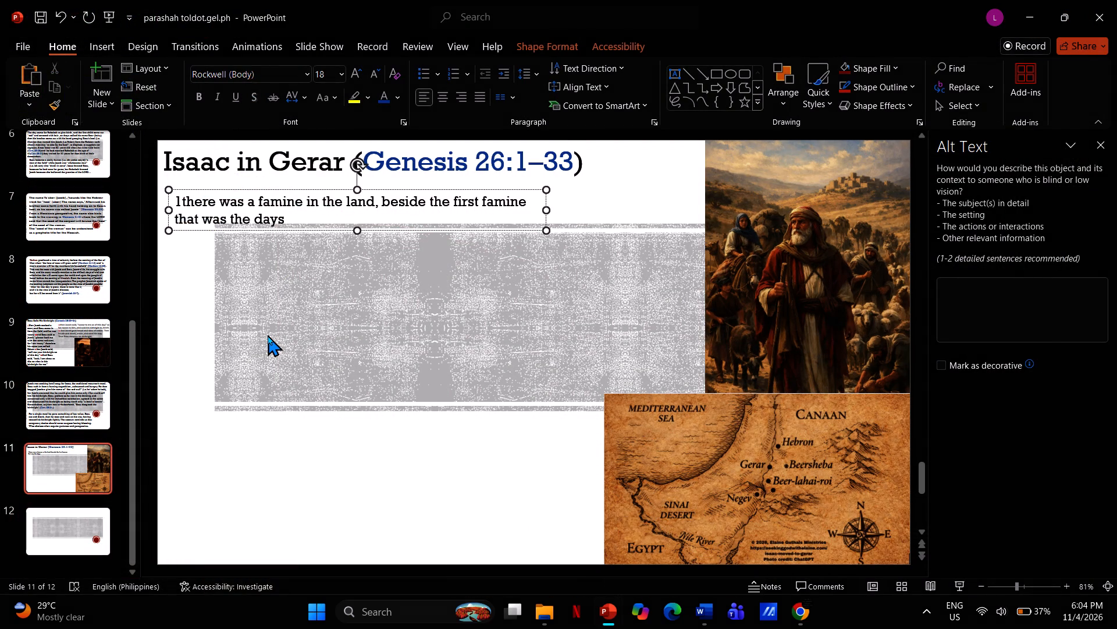
type("in")
key("space")
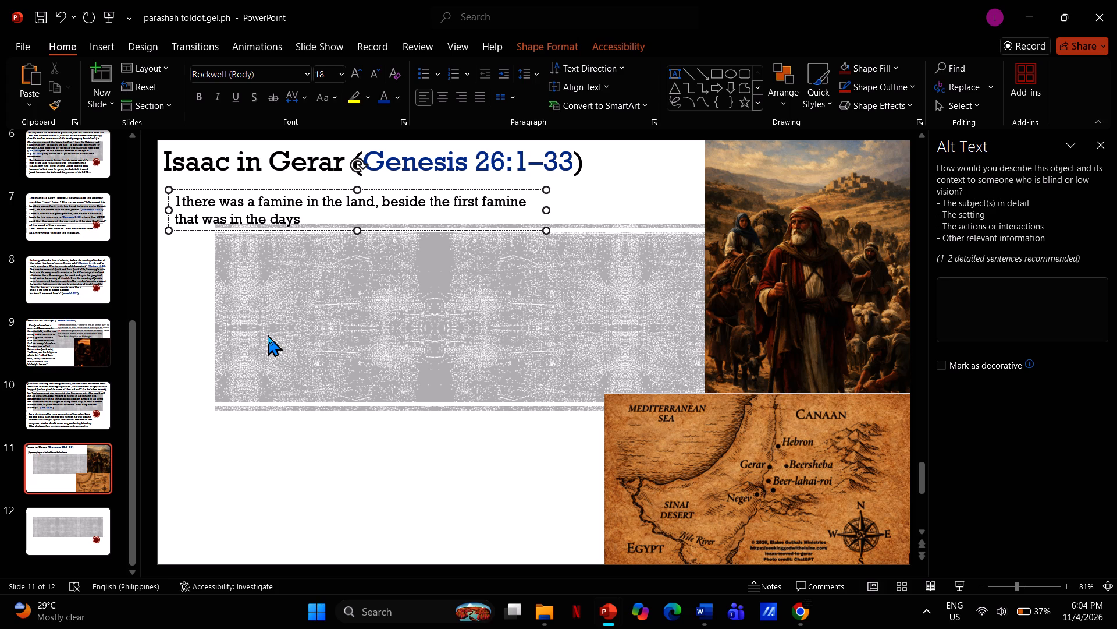
Continue the verse text after "days" with "of Abraham.".
key("Right")
key("Right")
key("Right")
key("Right")
key("Right")
key("Right")
key("Right")
key("Right")
key("space")
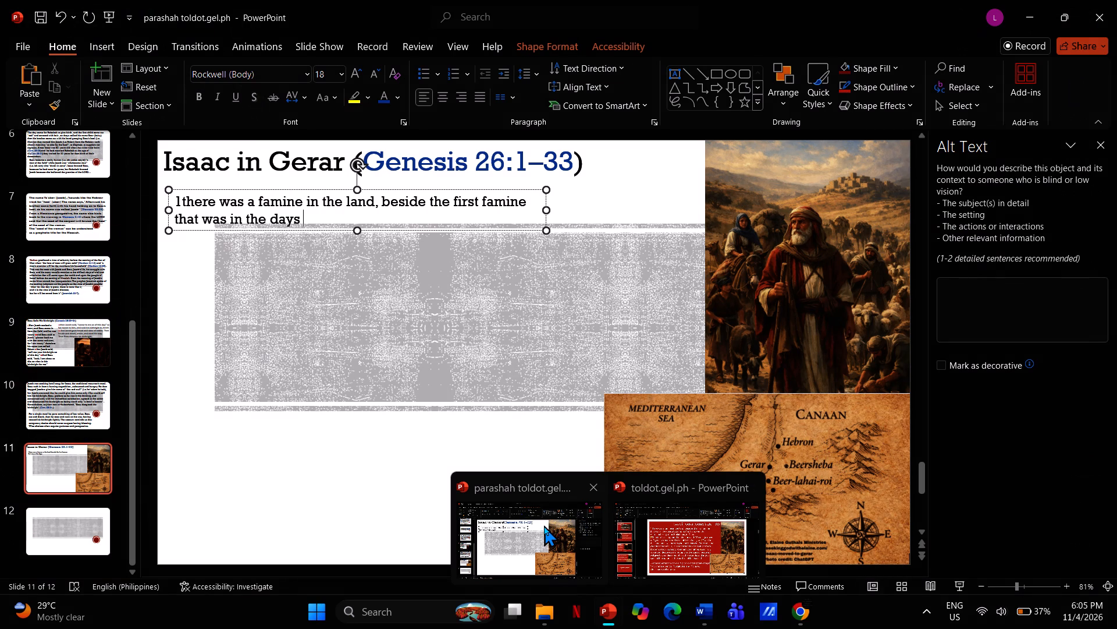
left_click(308, 219)
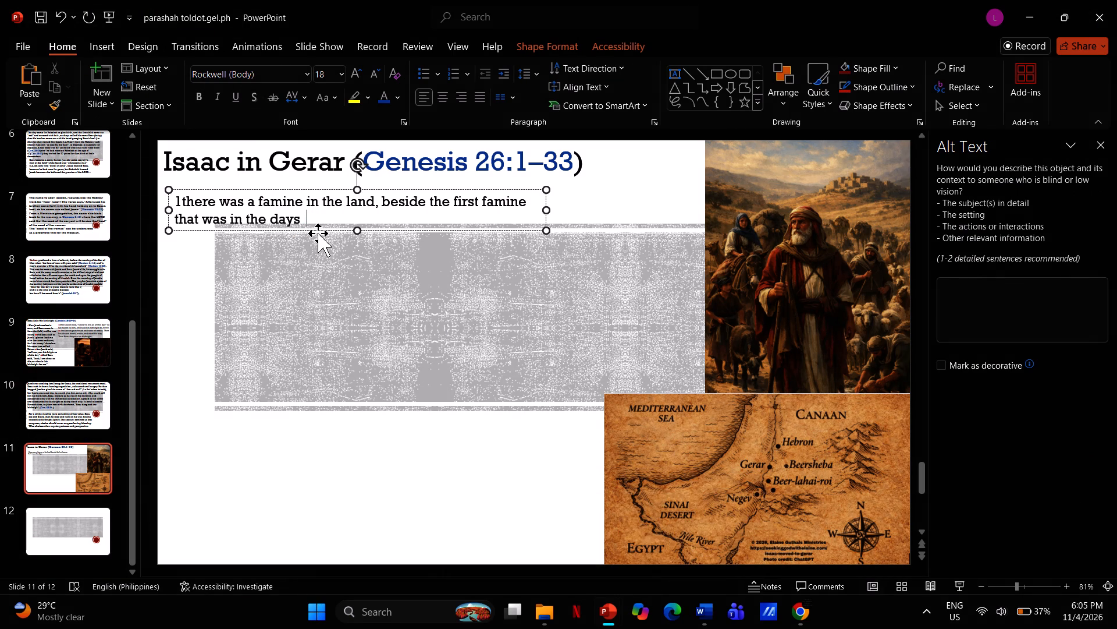
type("of Abraham")
key("period")
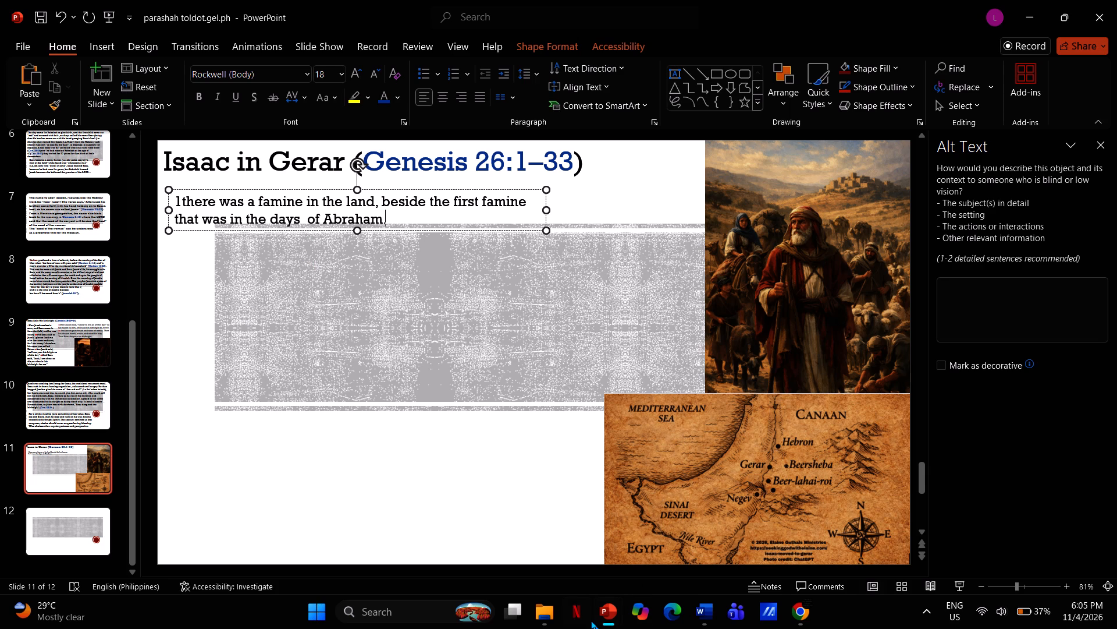
Check slide 4 of toldot.gel.ph and continue slide 11's verse text with "And Isaac went to A".
left_click(649, 547)
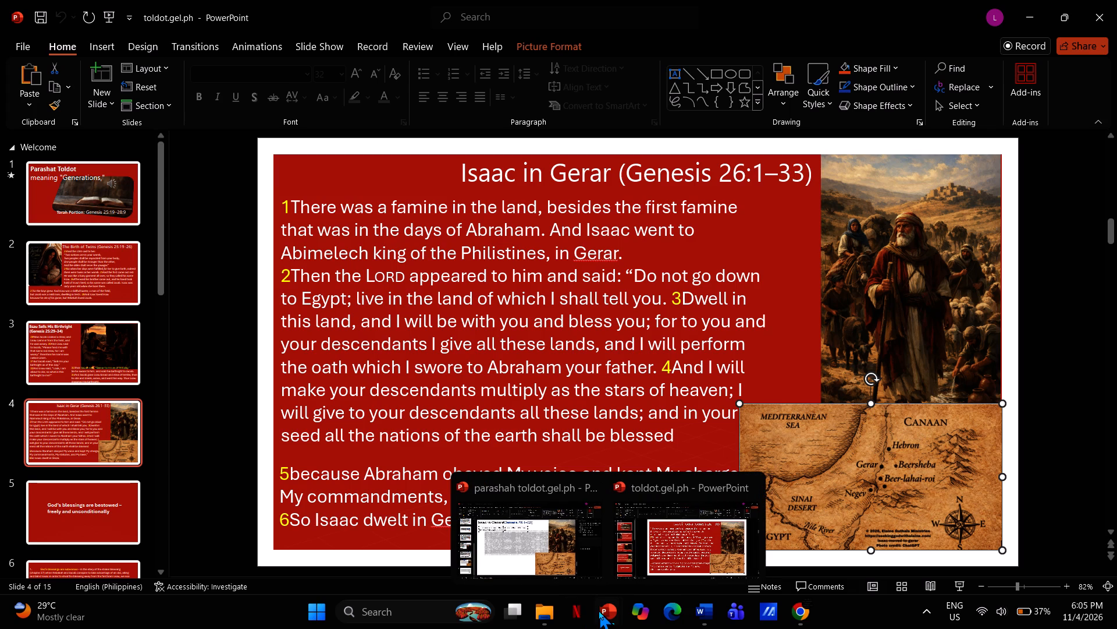
left_click(523, 532)
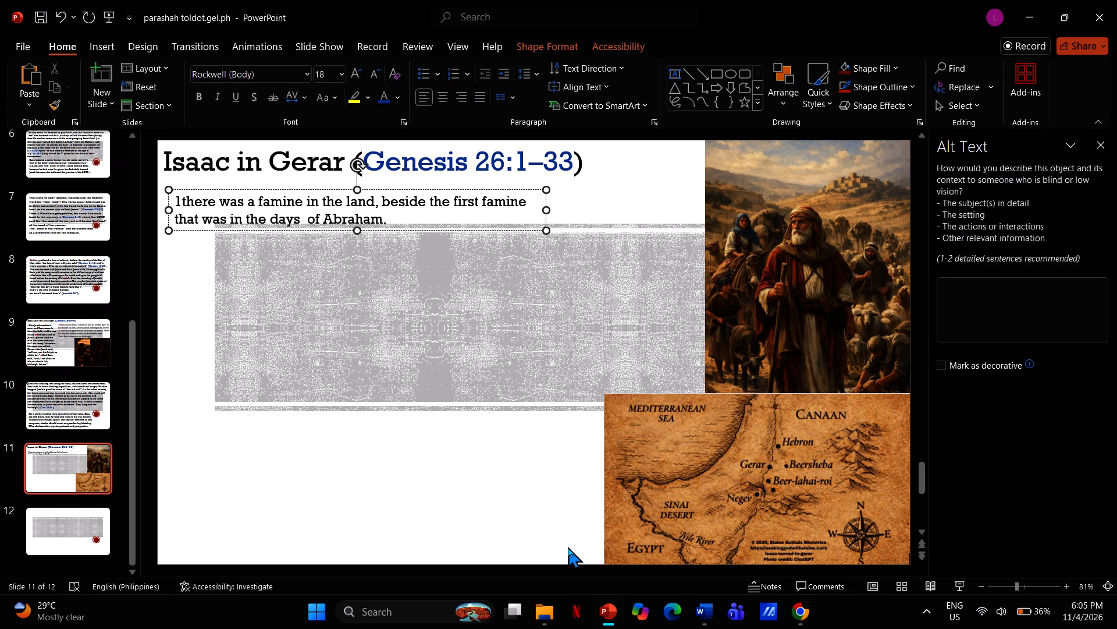
key("space")
type("and")
key("space")
key("i")
key("BackSpace")
type("Isaaac")
key("space")
key("BackSpace")
key("BackSpace")
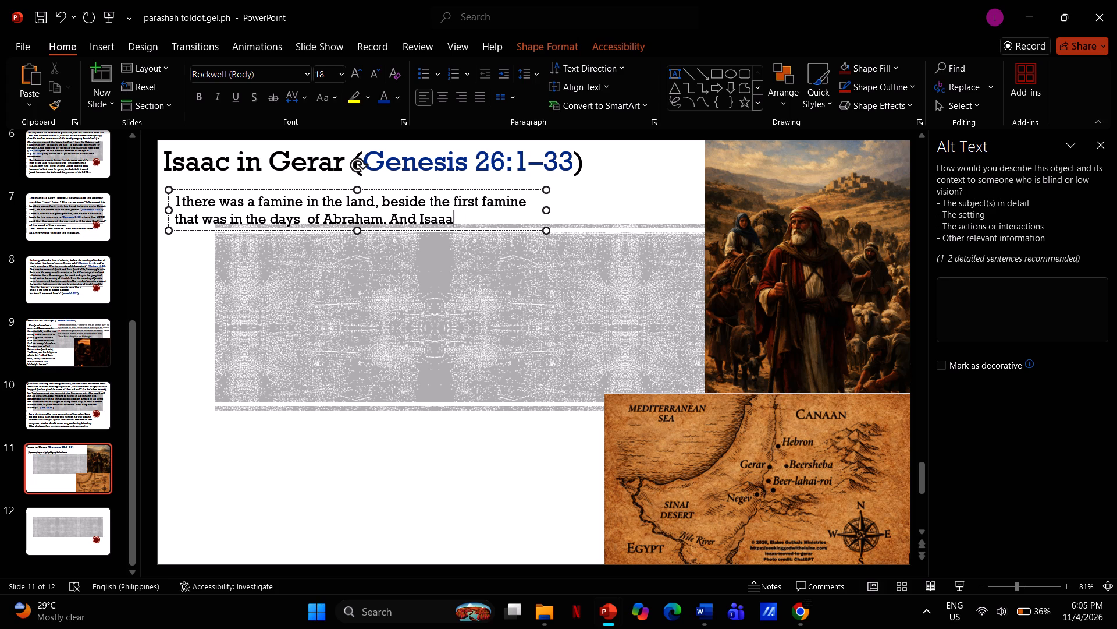
key("BackSpace")
key("BackSpace")
type("ac went")
key("space")
type("to A")
Check the name's spelling on slide 4 of toldot.gel.ph and complete it as "Abimelech" in slide 11's verse text.
left_click(639, 555)
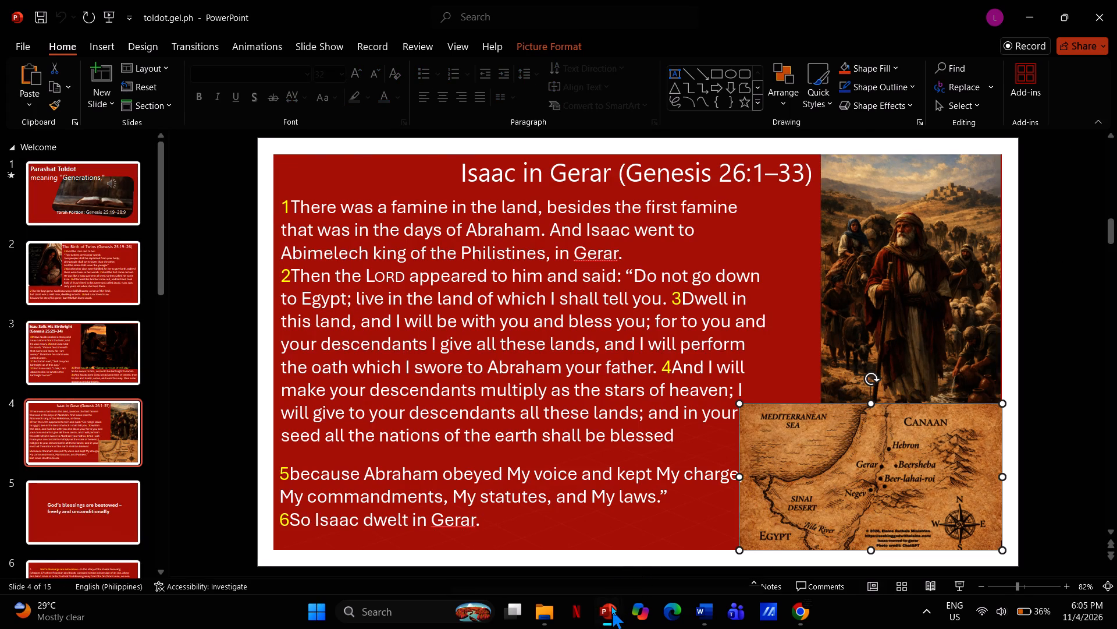
left_click(561, 551)
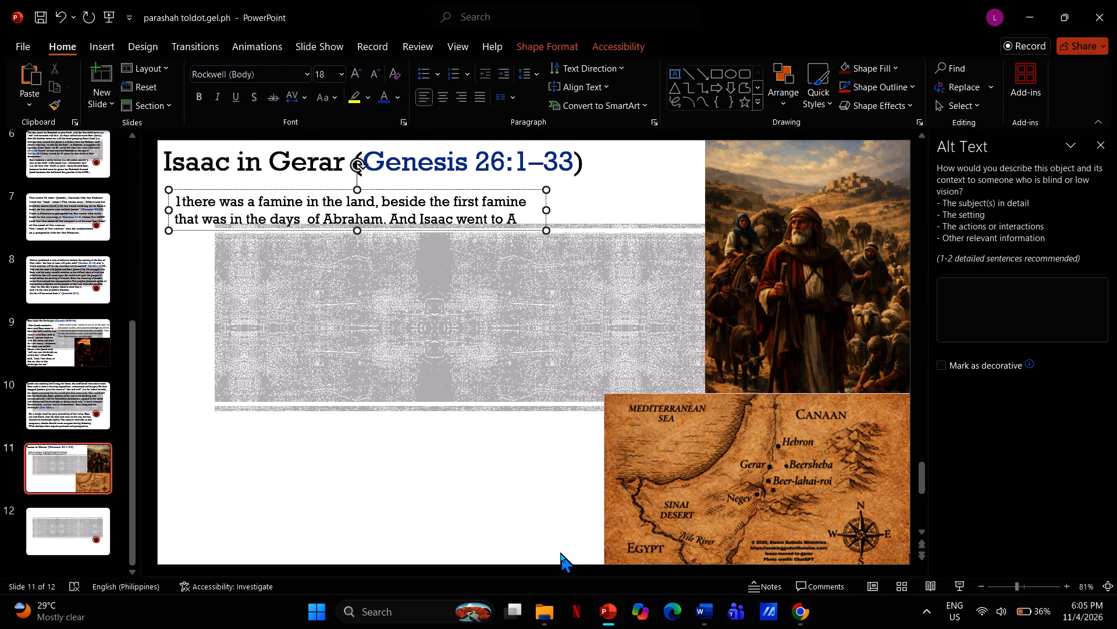
type("bimelech")
key("space")
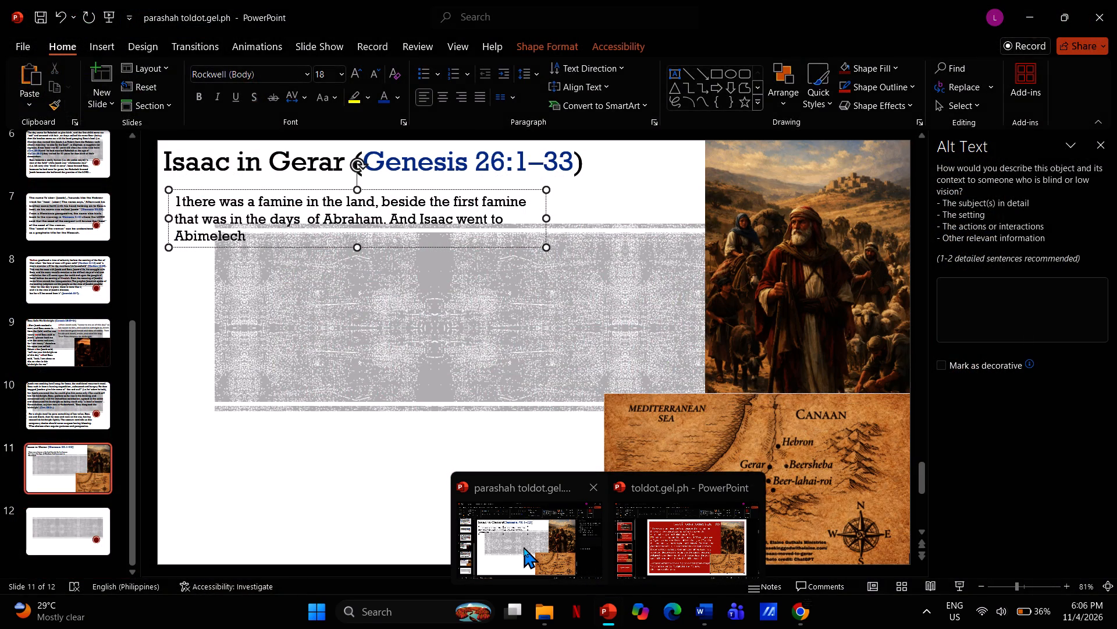
Continue slide 11's verse text after "Abimelech" with "king of palestines".
left_click(524, 547)
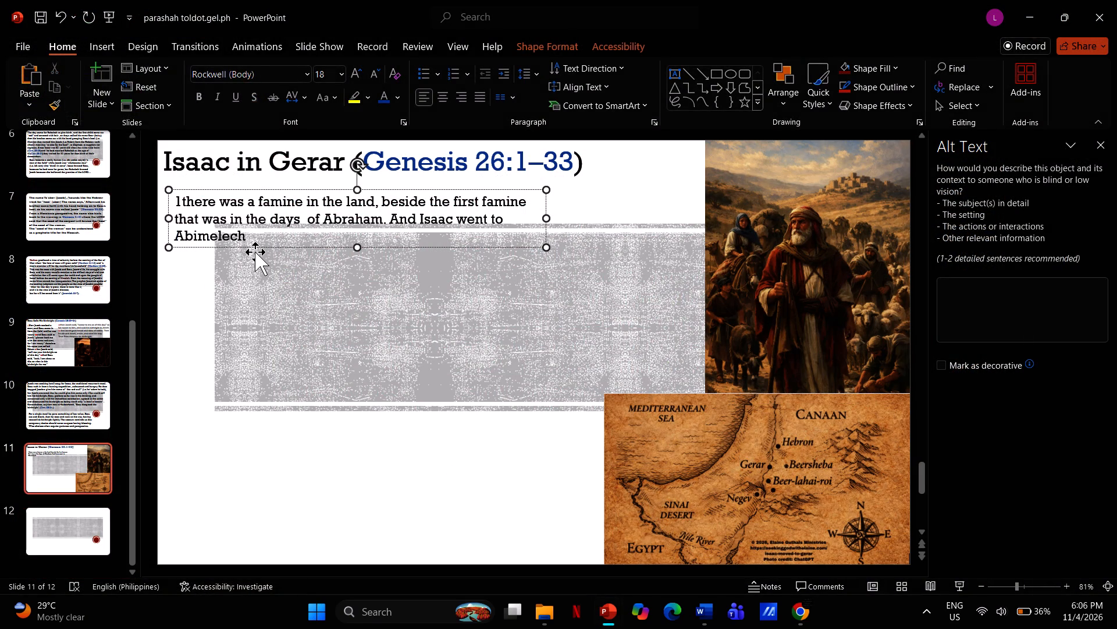
type("king")
type("of")
key("BackSpace")
key("plus")
key("BackSpace")
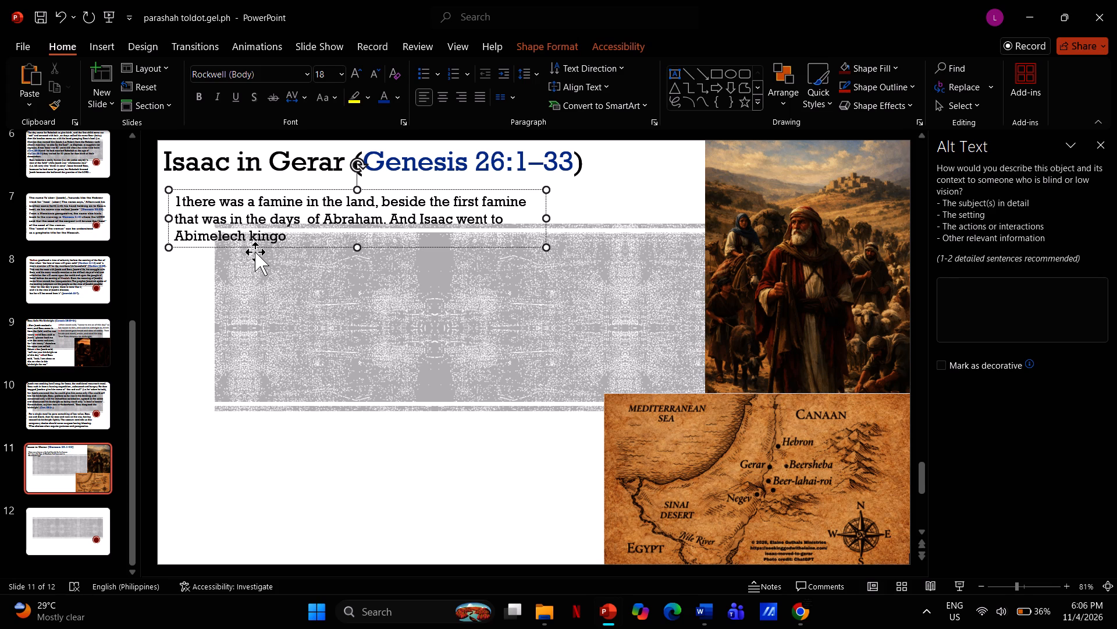
key("BackSpace")
key("space")
type("of palestines")
key("space")
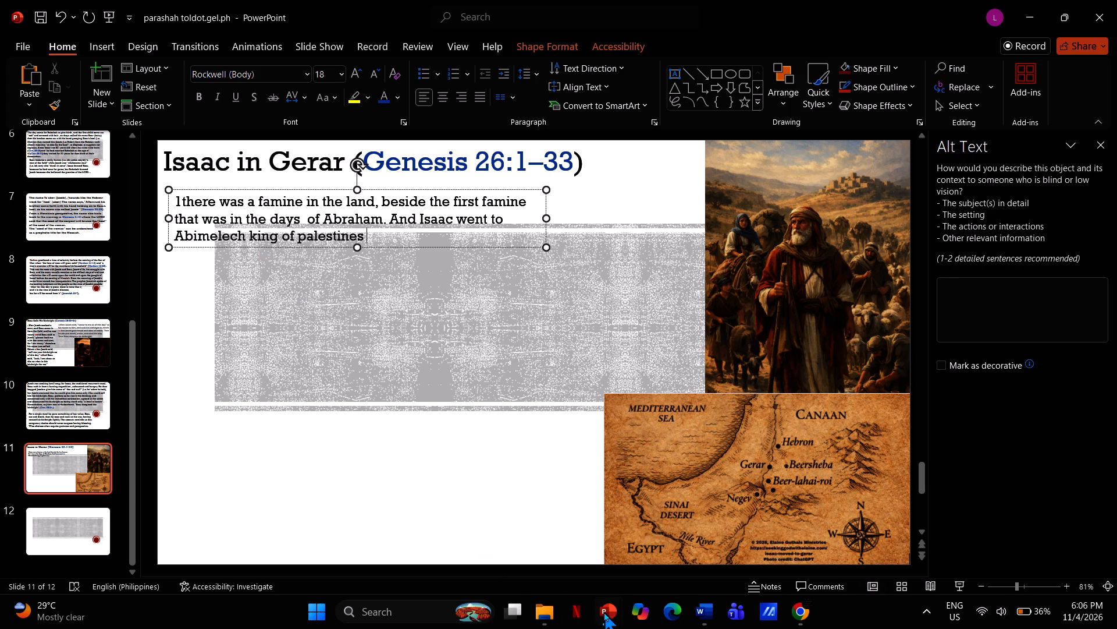
Check the spelling on slide 4 of toldot.gel.ph and correct "palestines" to "philistines" in slide 11's verse text.
left_click(675, 544)
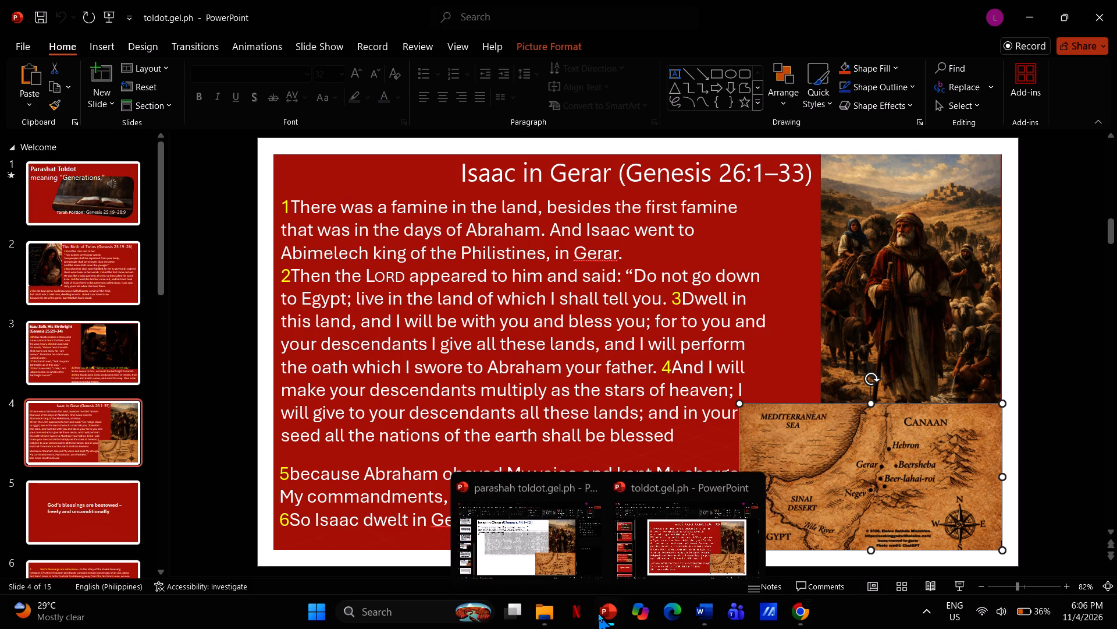
left_click(557, 552)
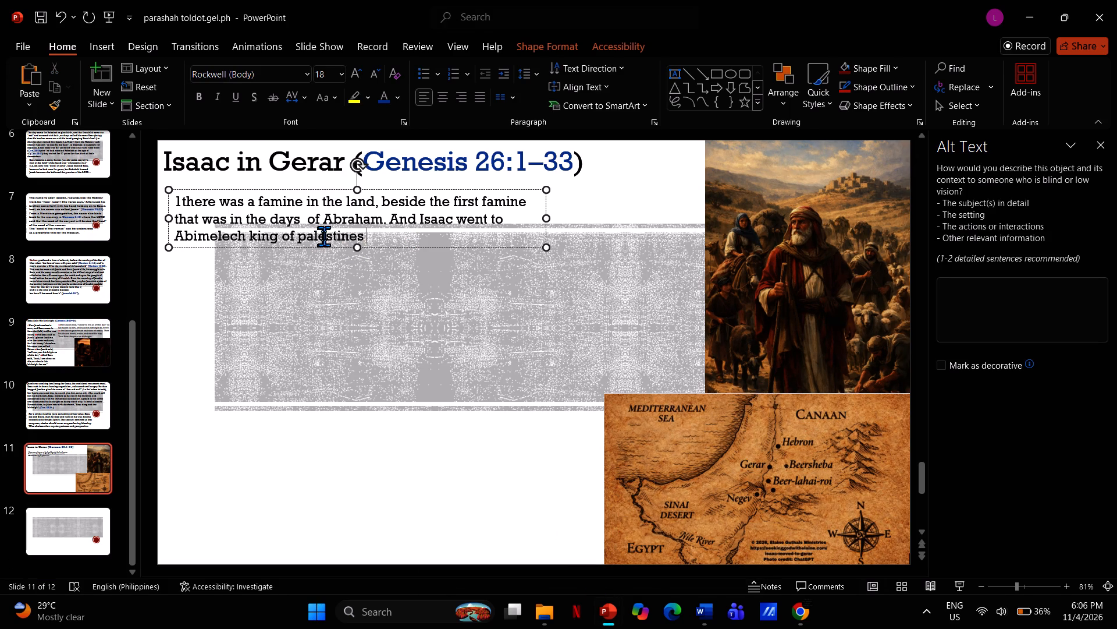
left_click(325, 236)
key("BackSpace")
key("BackSpace")
key("BackSpace")
type("hili")
key("s")
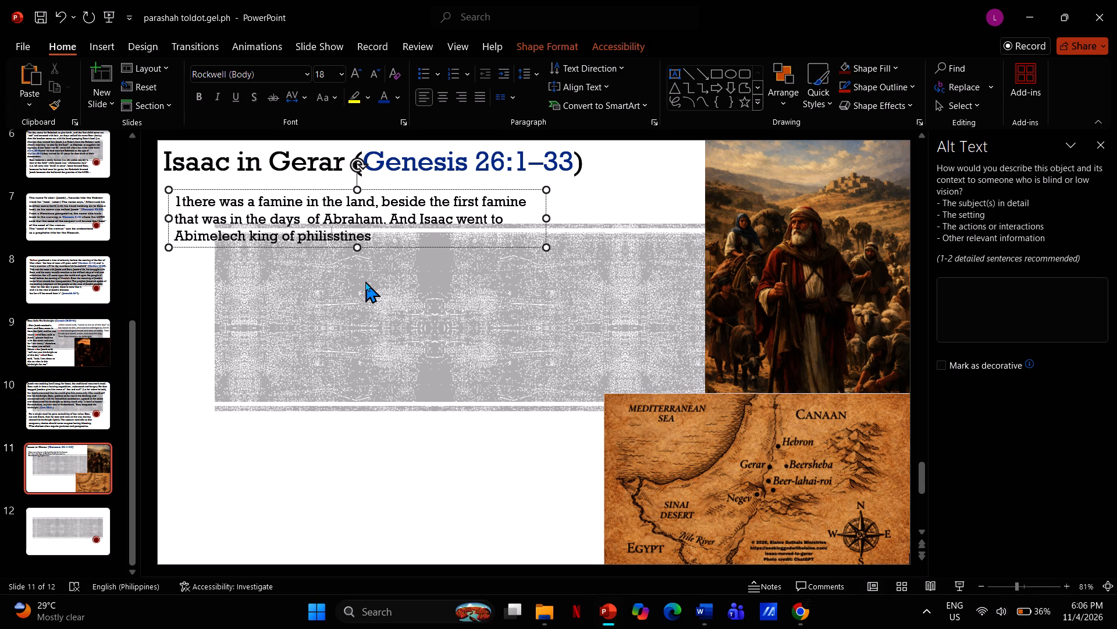
key("Delete")
Check slide 4 of toldot.gel.ph and continue slide 11's verse text after "philistines" with ", in Gerar.".
left_click(674, 521)
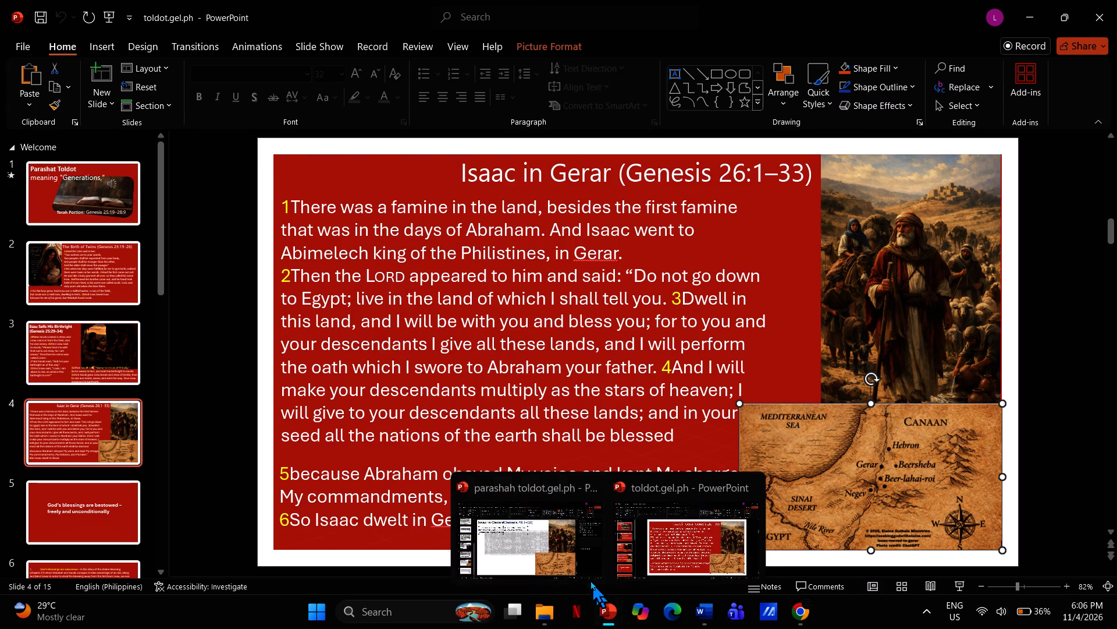
left_click(560, 554)
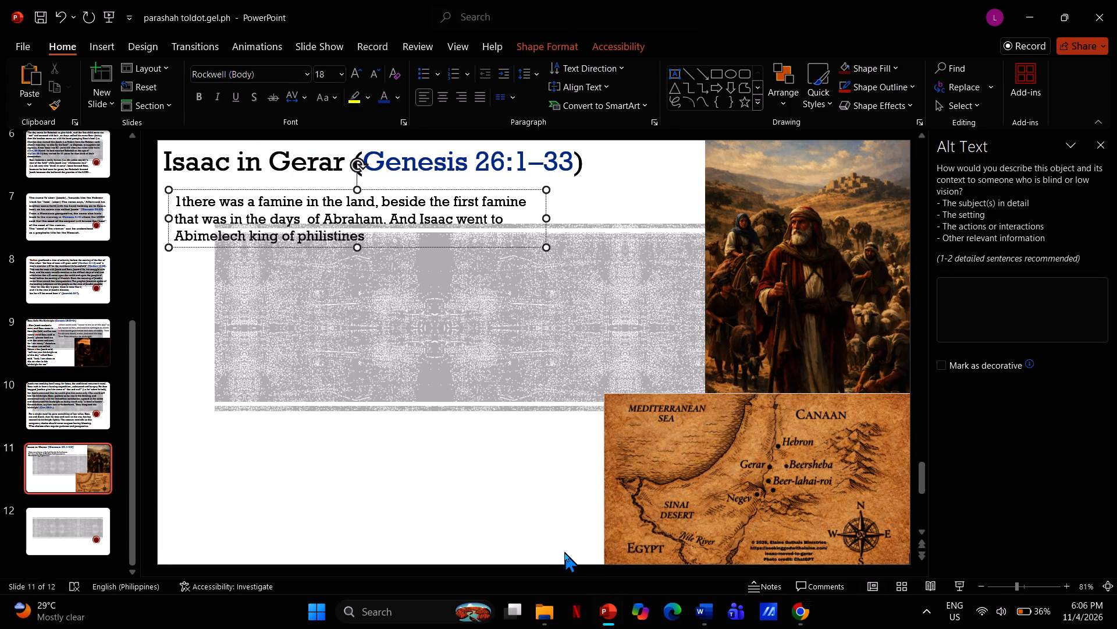
type(",")
key("space")
key("BackSpace")
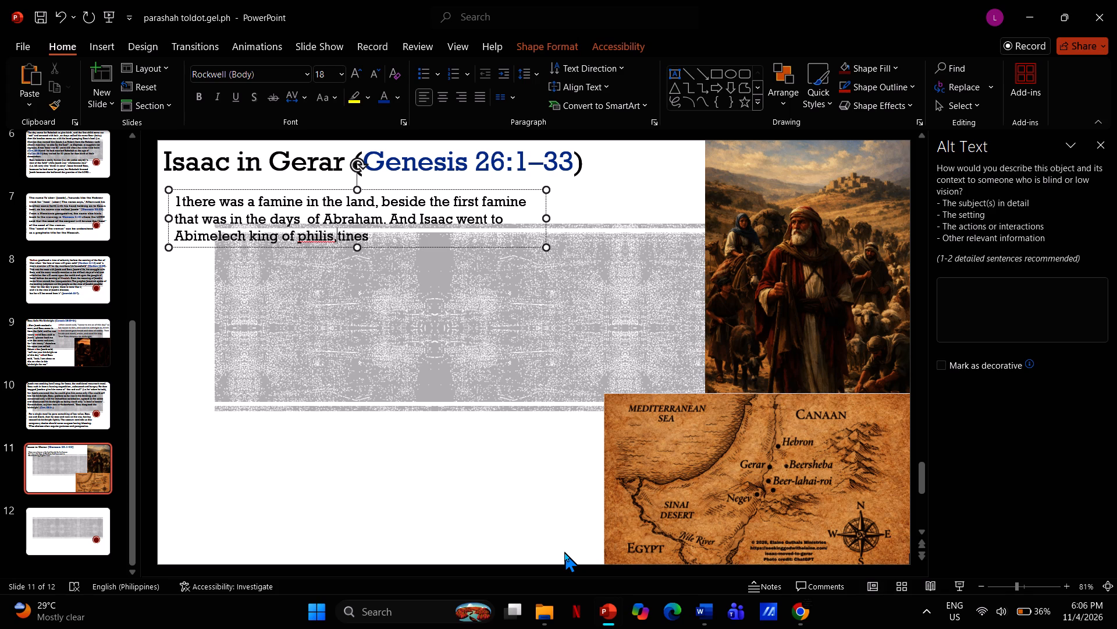
key("BackSpace")
key("Right")
key("Right")
key("Right")
key("Right")
key("Right")
key("Right")
key("BackSpace")
type(", in Ger")
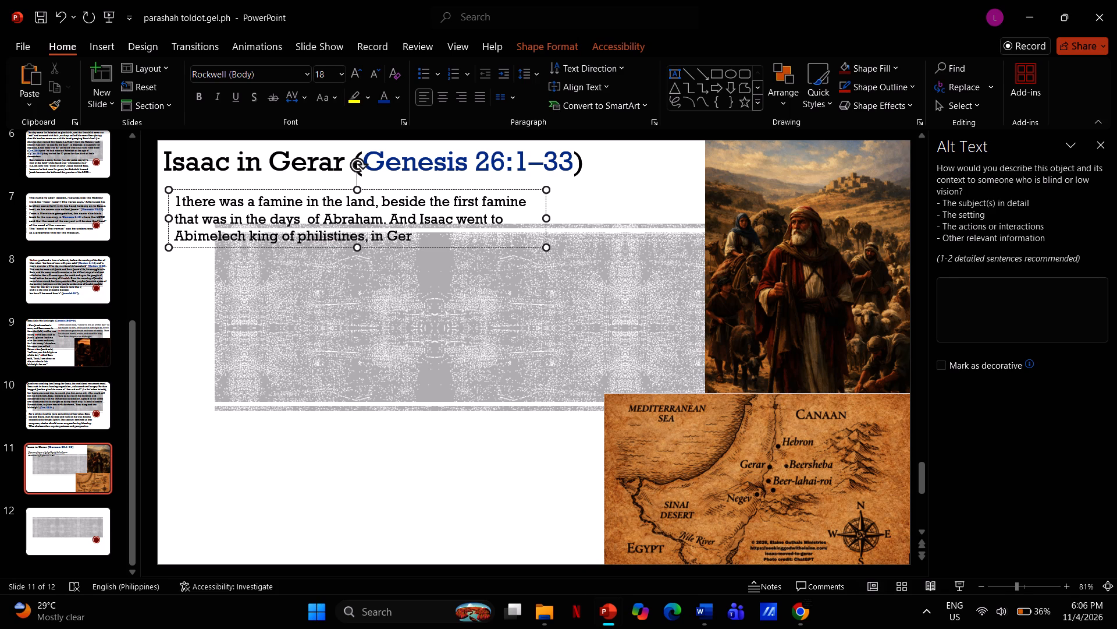
key("a")
key("r")
key("period")
Consult slide 4 of toldot.gel.ph and continue slide 11's verse text with ". 2Then the LORD appeared to him and said;".
left_click(634, 561)
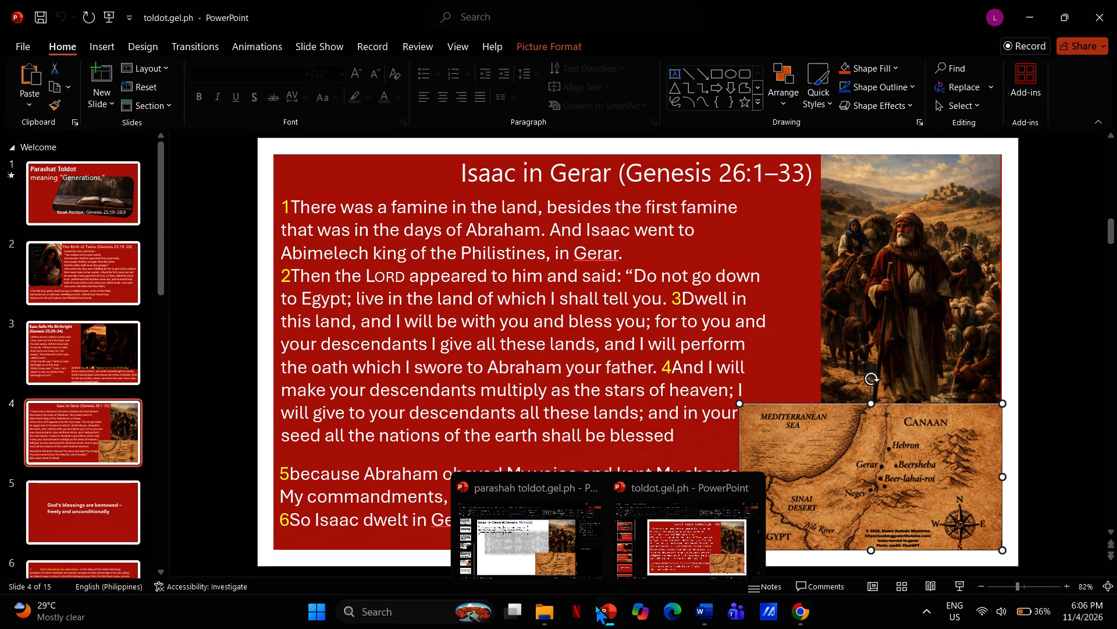
left_click(565, 552)
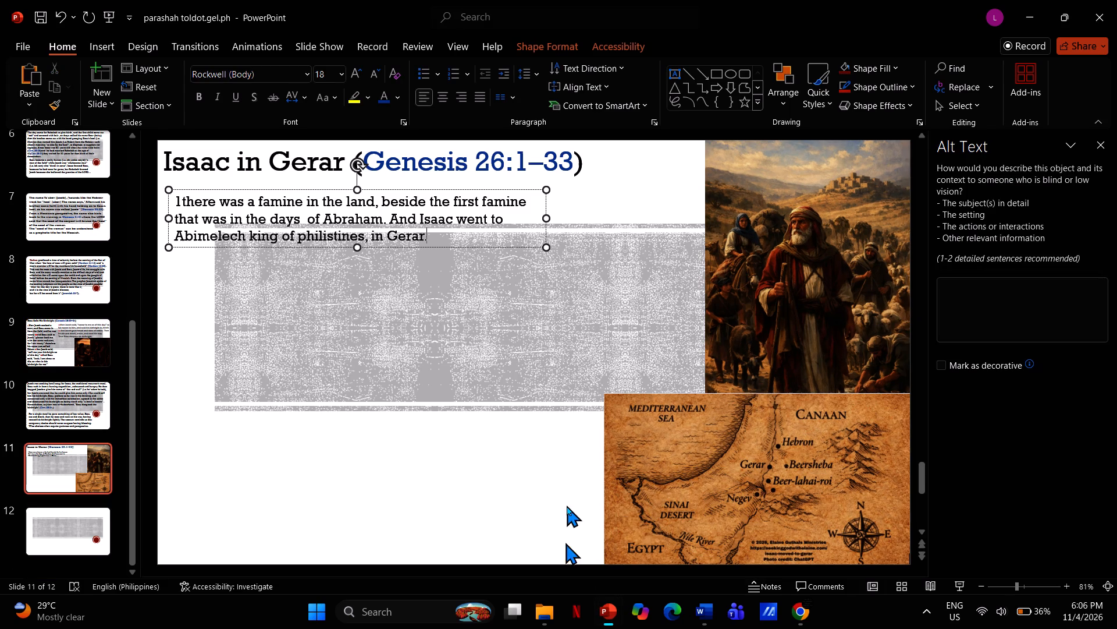
type(". 2")
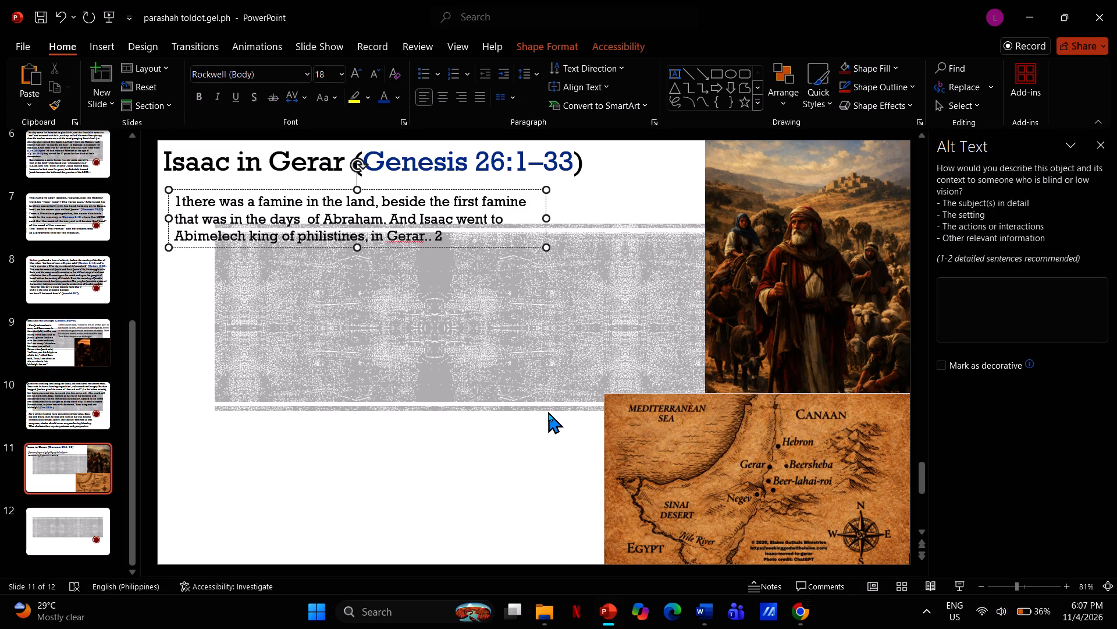
type("Then the LORD")
key("space")
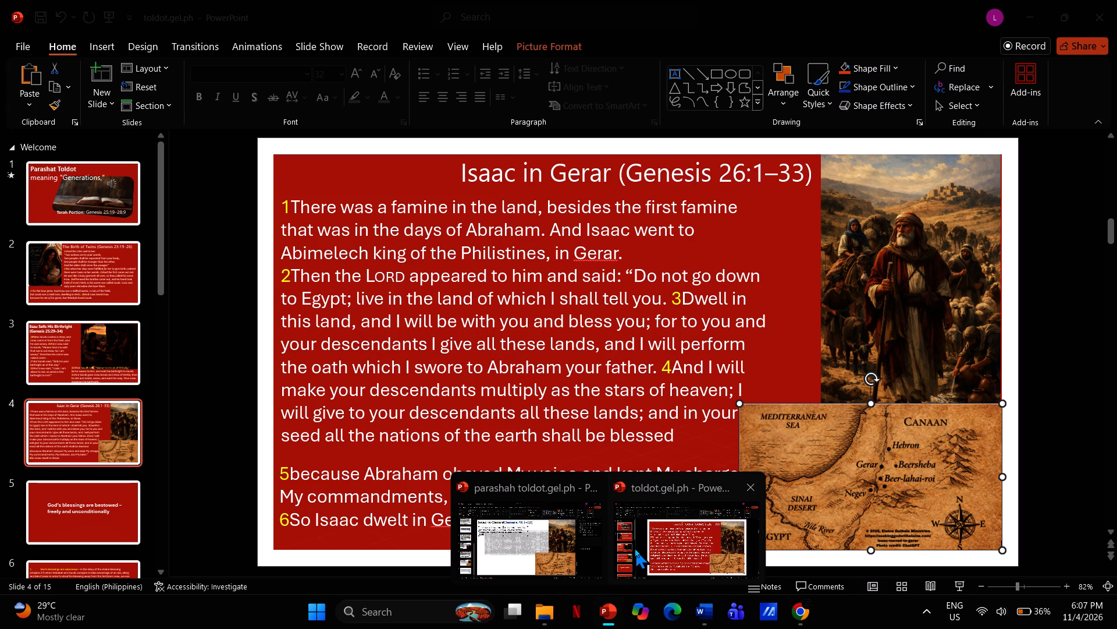
left_click(562, 546)
type("appeared to him and said")
key("shift+colon")
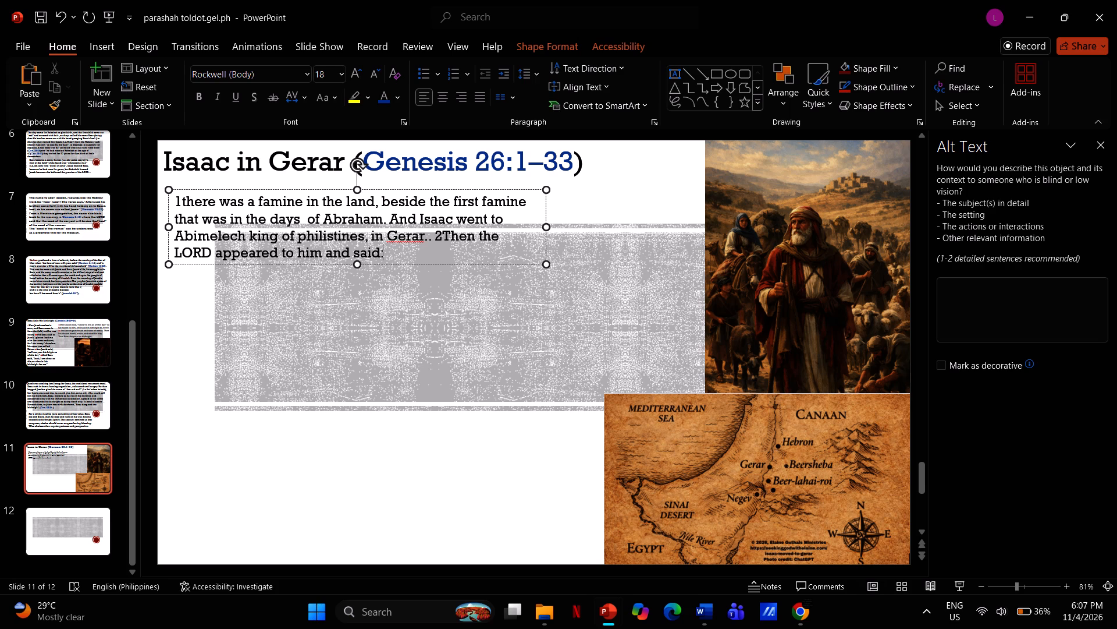
key("BackSpace")
key("semicolon")
Check slide 4 of toldot.gel.ph and continue slide 11's verse text with an opening quotation mark and "do not go down".
left_click(663, 529)
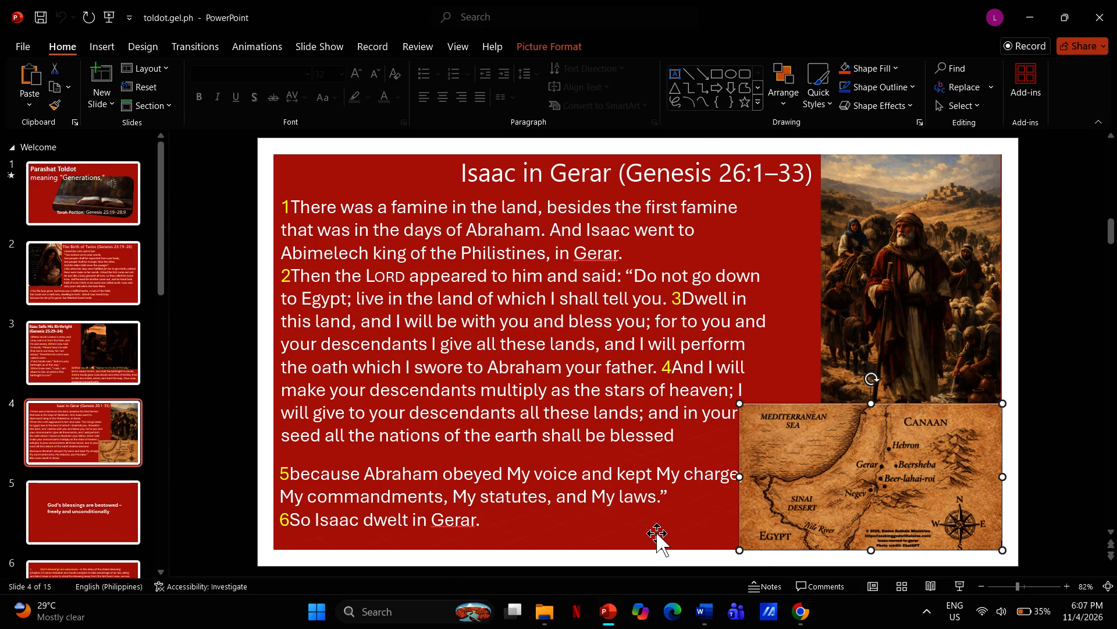
left_click(656, 533)
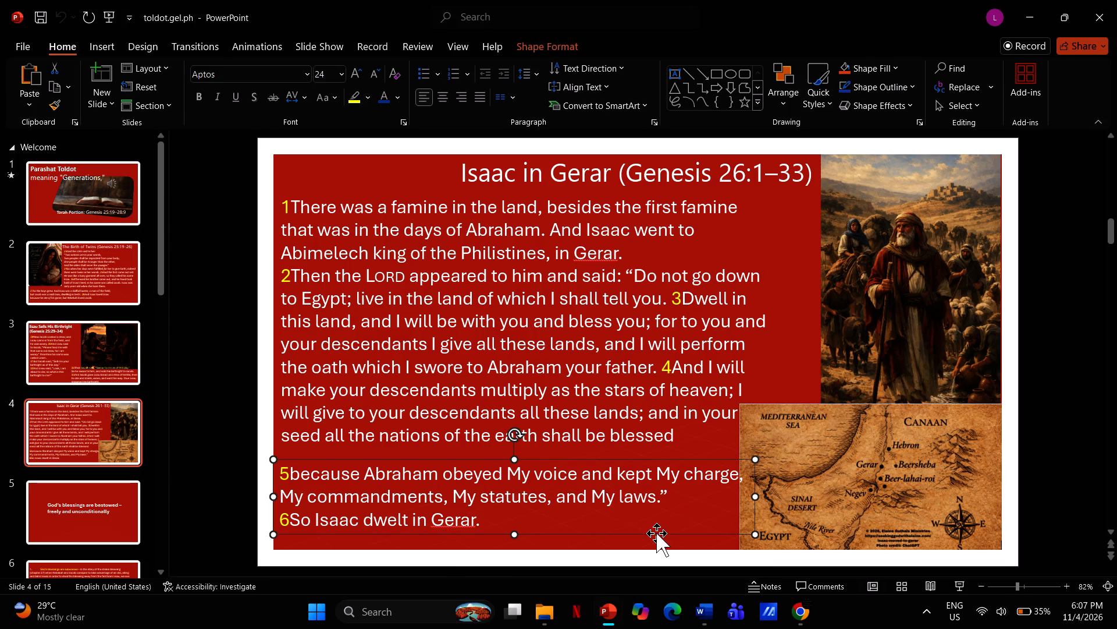
left_click(531, 543)
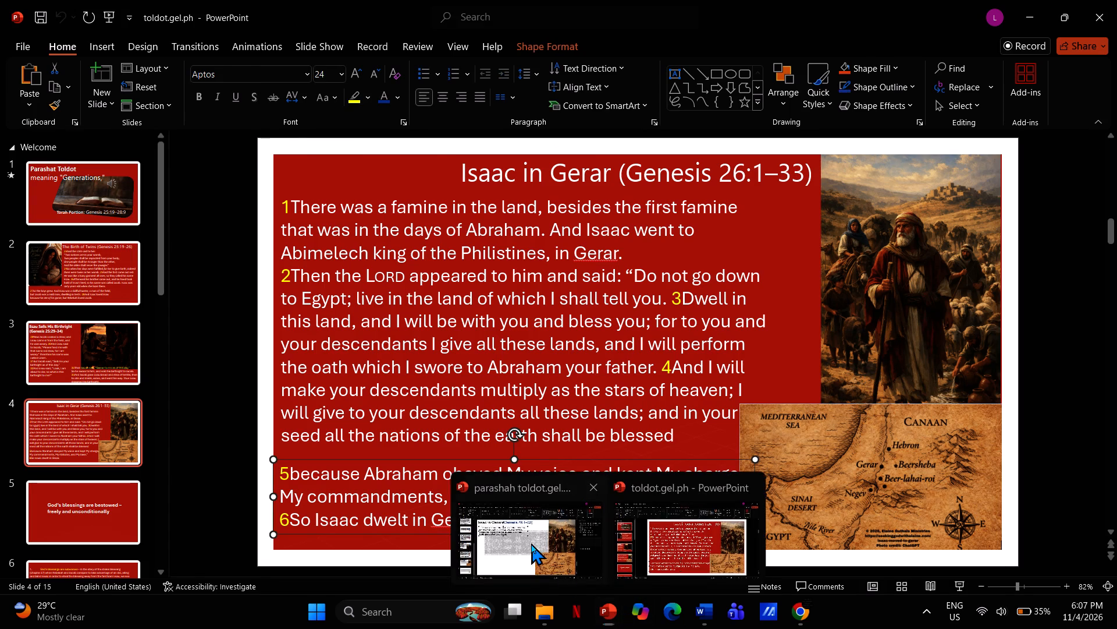
scroll(536, 543, "right", 1)
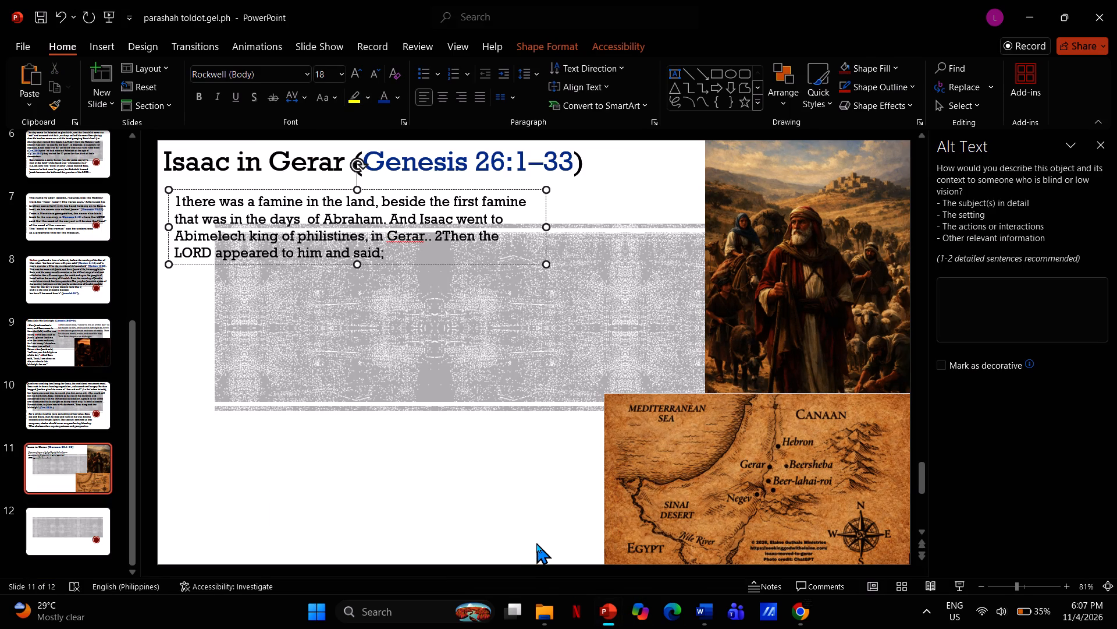
key("shift+quotedbl")
type("do")
key("space")
type("not go down")
key("space")
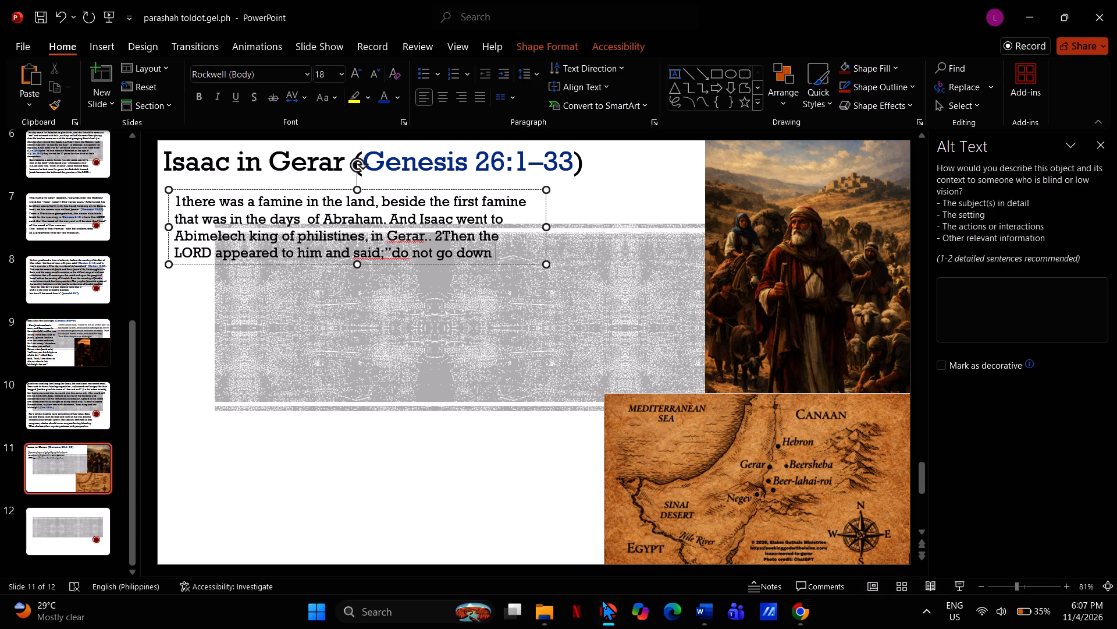
Check slide 4 of toldot.gel.ph and continue slide 11's verse text after "down" with "yo Egypt".
left_click(666, 567)
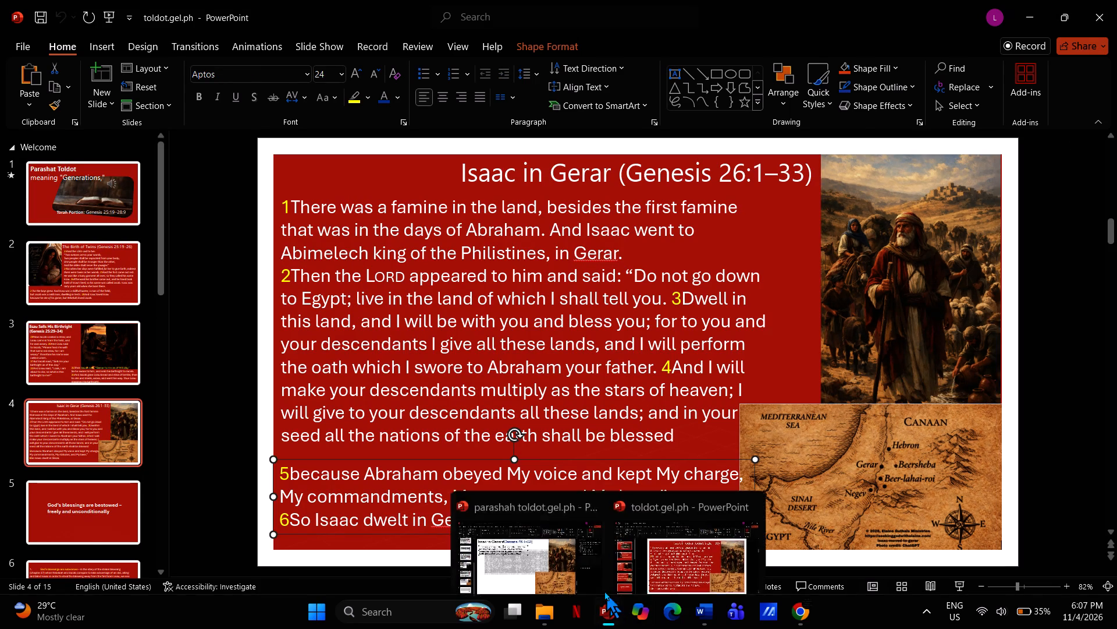
left_click(573, 557)
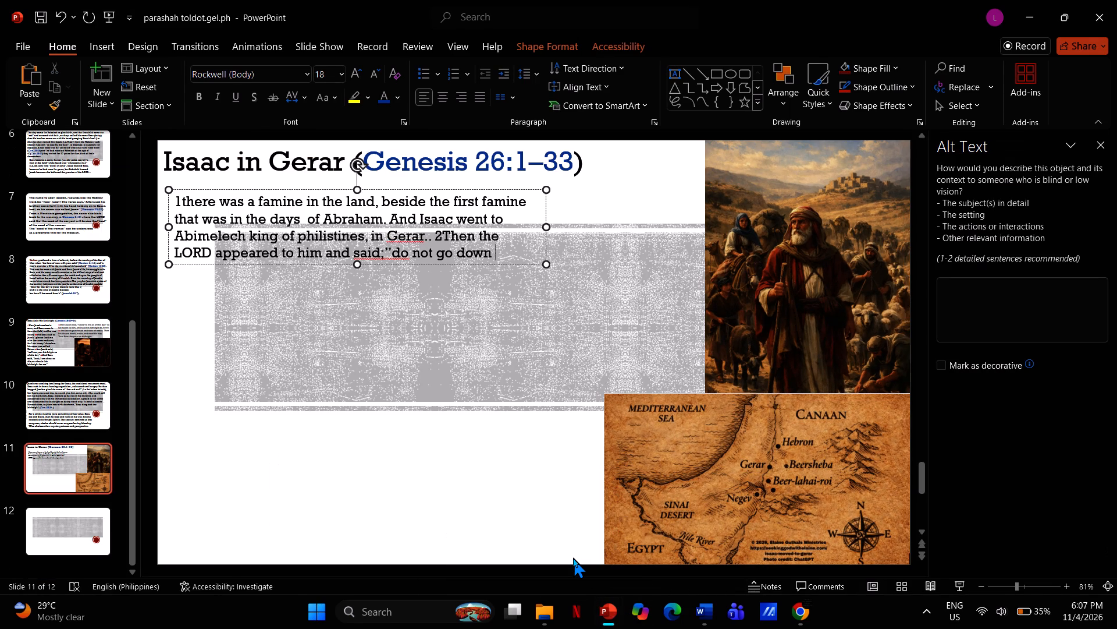
type("yo Eg")
type("ypt")
key("space")
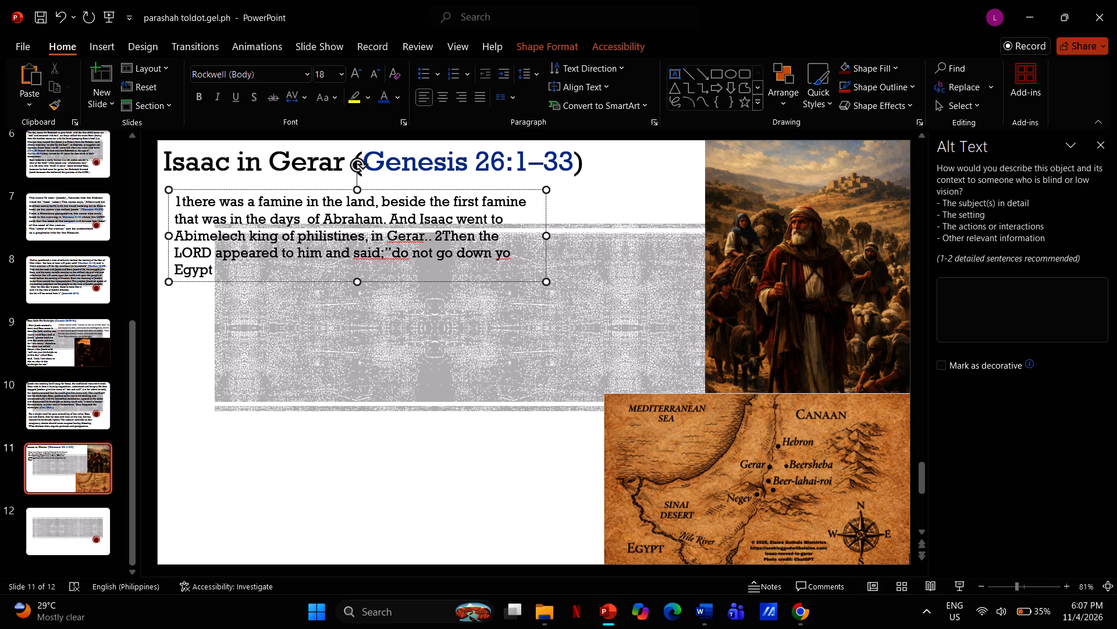
Check slide 4 of toldot.gel.ph and correct "yo" to "to" before "Egypt" in slide 11's verse text.
left_click(600, 613)
left_click(653, 547)
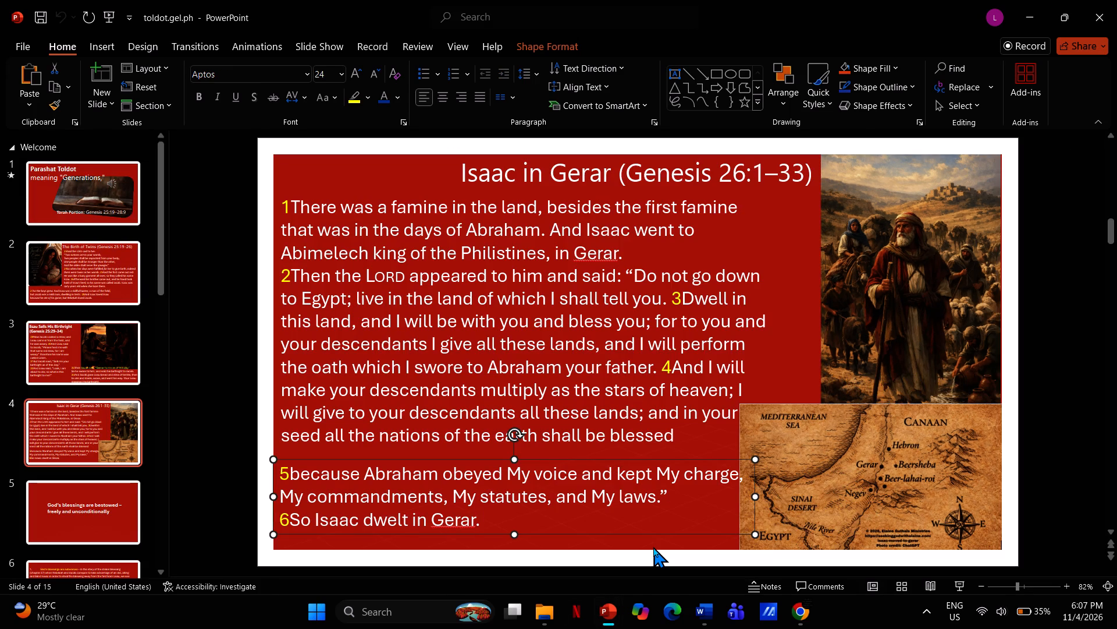
left_click(653, 547)
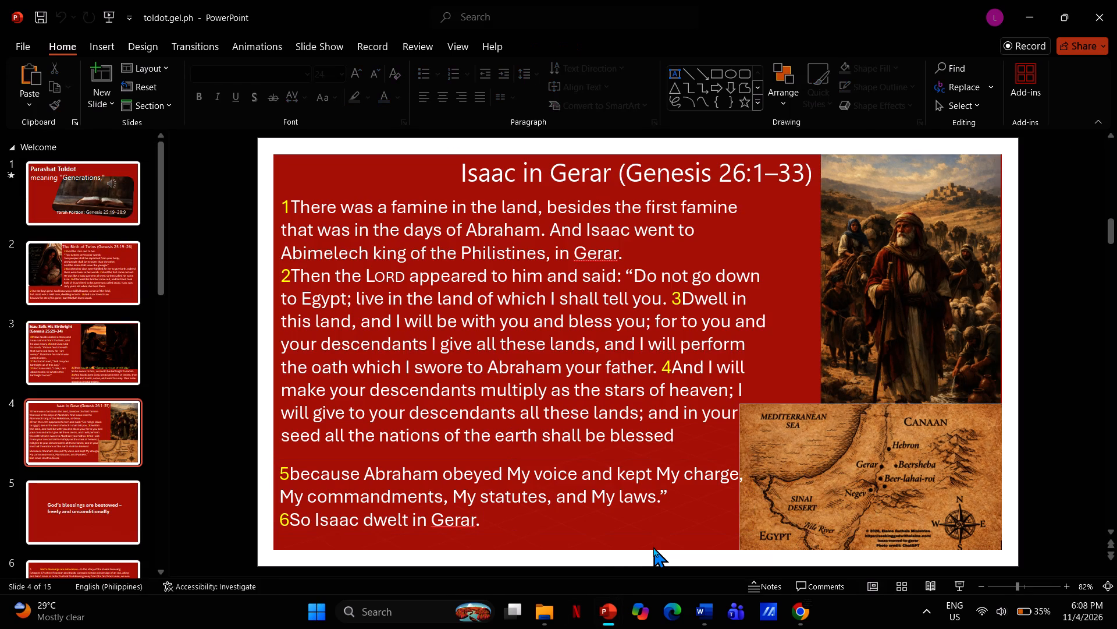
left_click(509, 522)
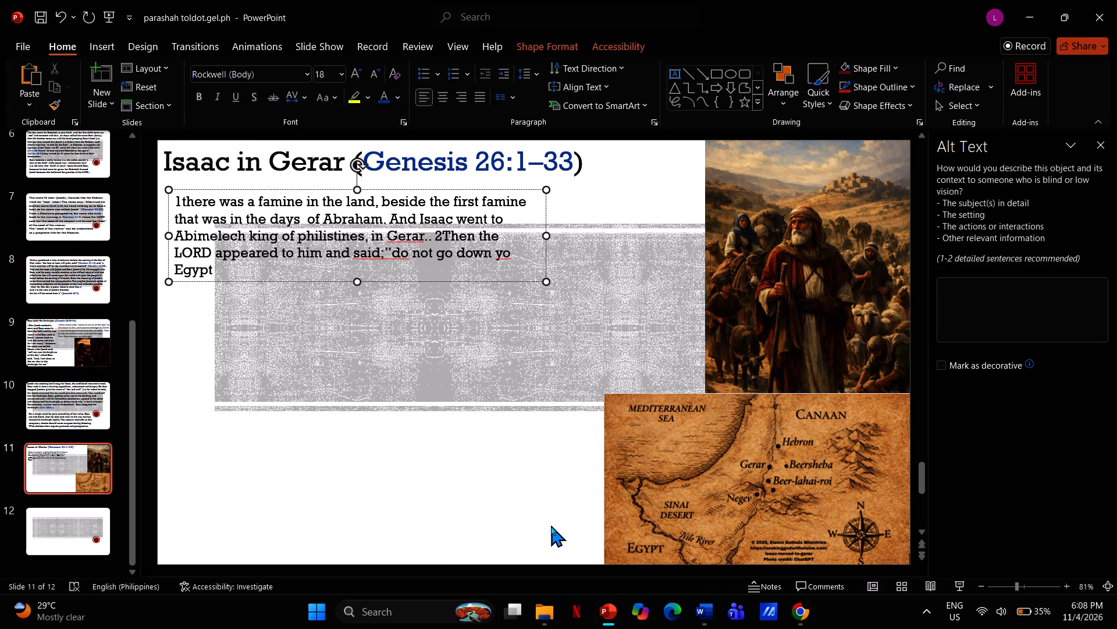
key("shift+quotedbl")
key("BackSpace")
left_click(517, 252)
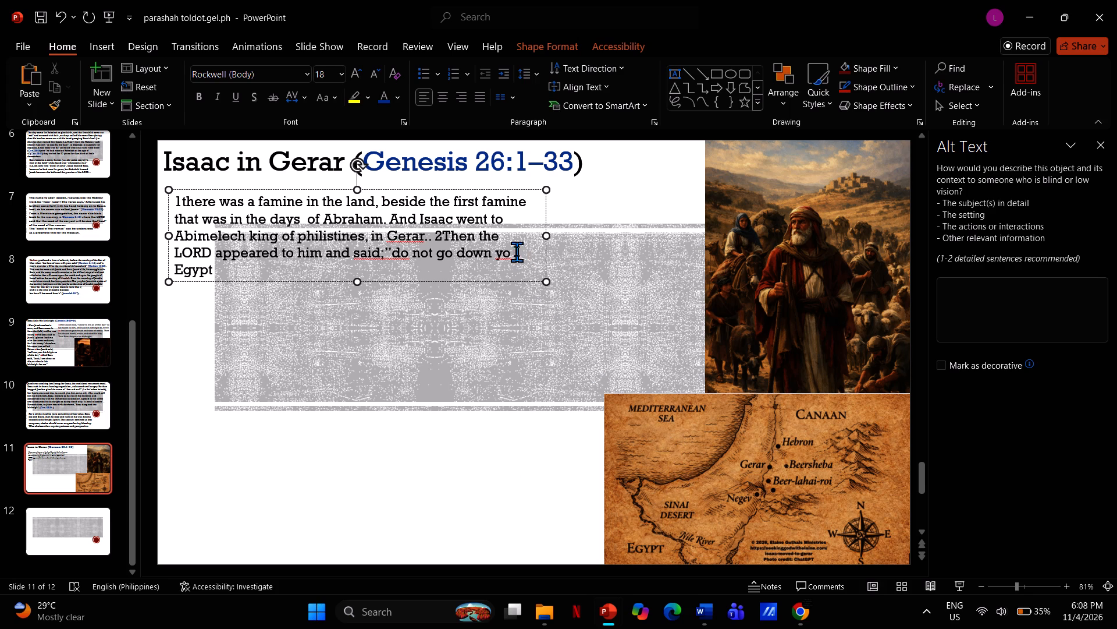
key("BackSpace")
key("BackSpace")
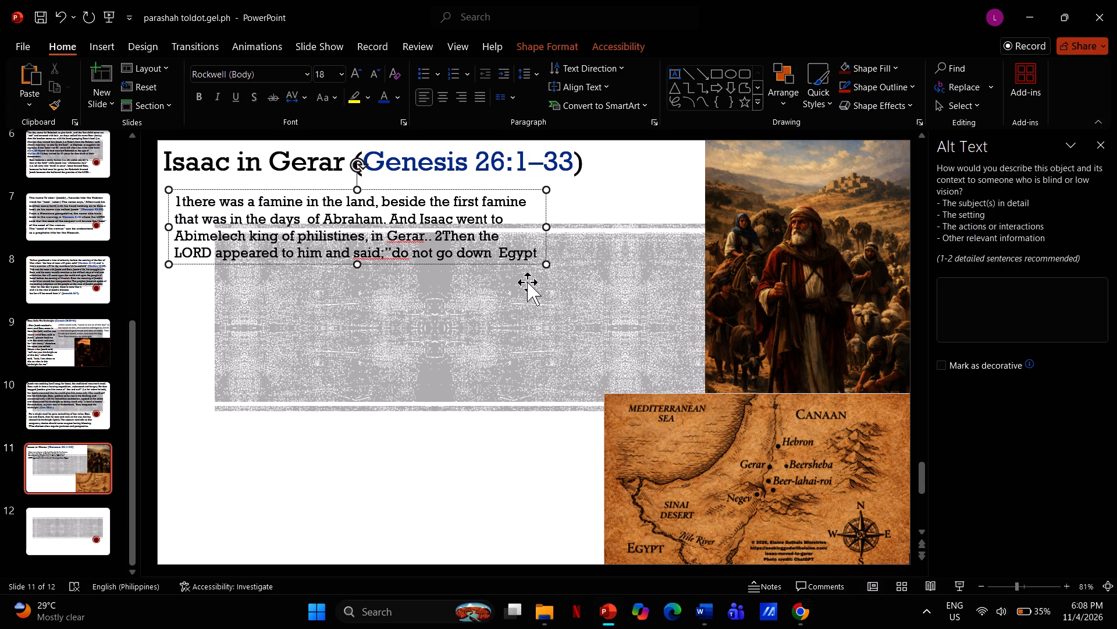
type("to")
key("space")
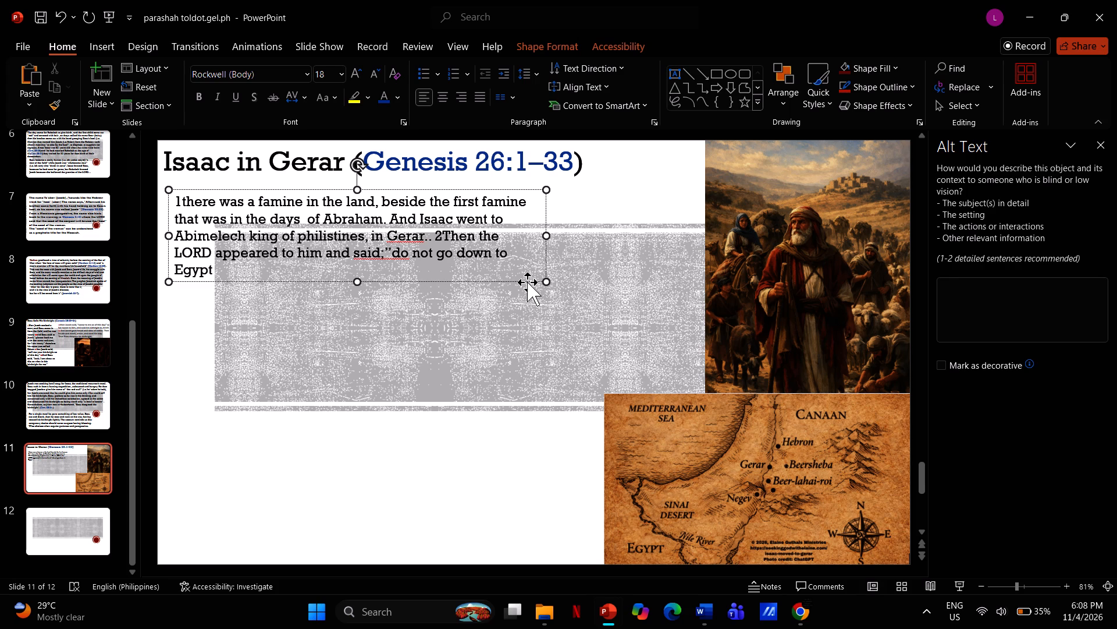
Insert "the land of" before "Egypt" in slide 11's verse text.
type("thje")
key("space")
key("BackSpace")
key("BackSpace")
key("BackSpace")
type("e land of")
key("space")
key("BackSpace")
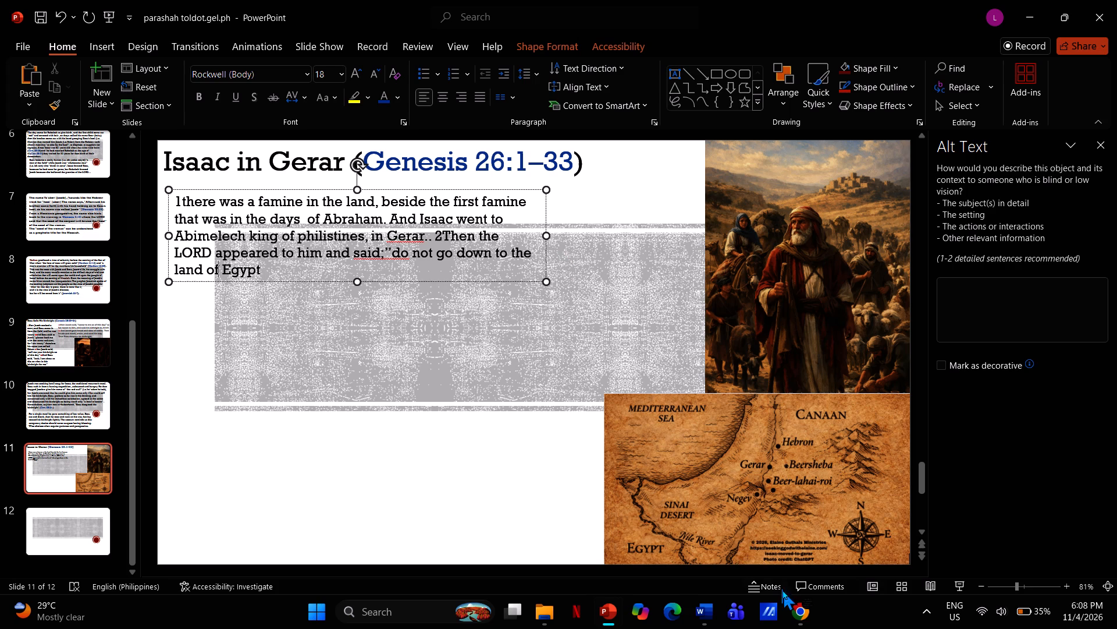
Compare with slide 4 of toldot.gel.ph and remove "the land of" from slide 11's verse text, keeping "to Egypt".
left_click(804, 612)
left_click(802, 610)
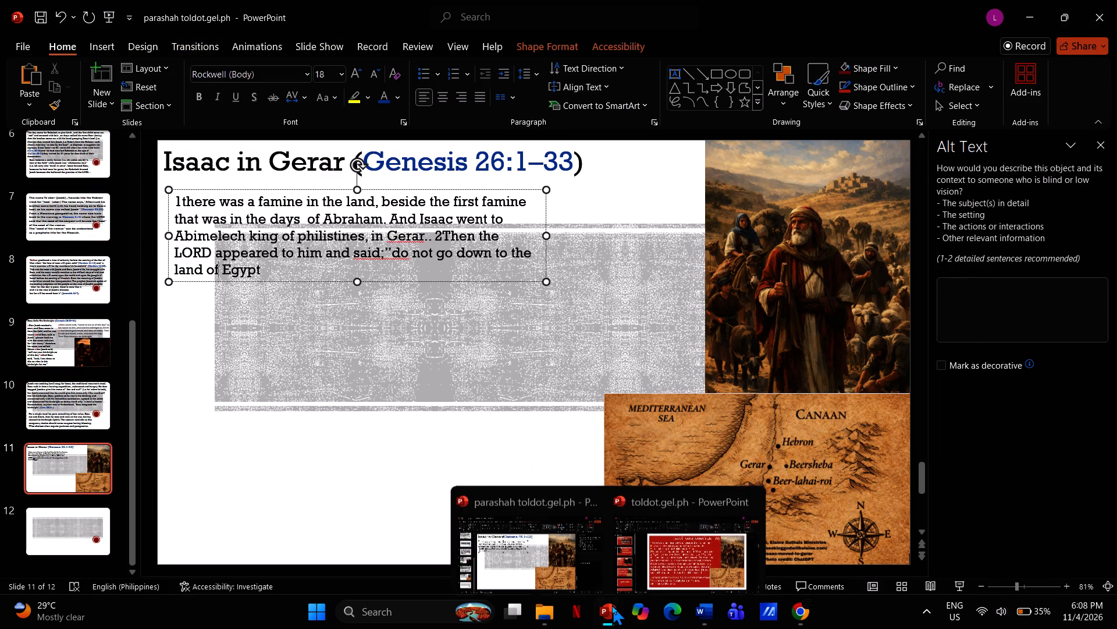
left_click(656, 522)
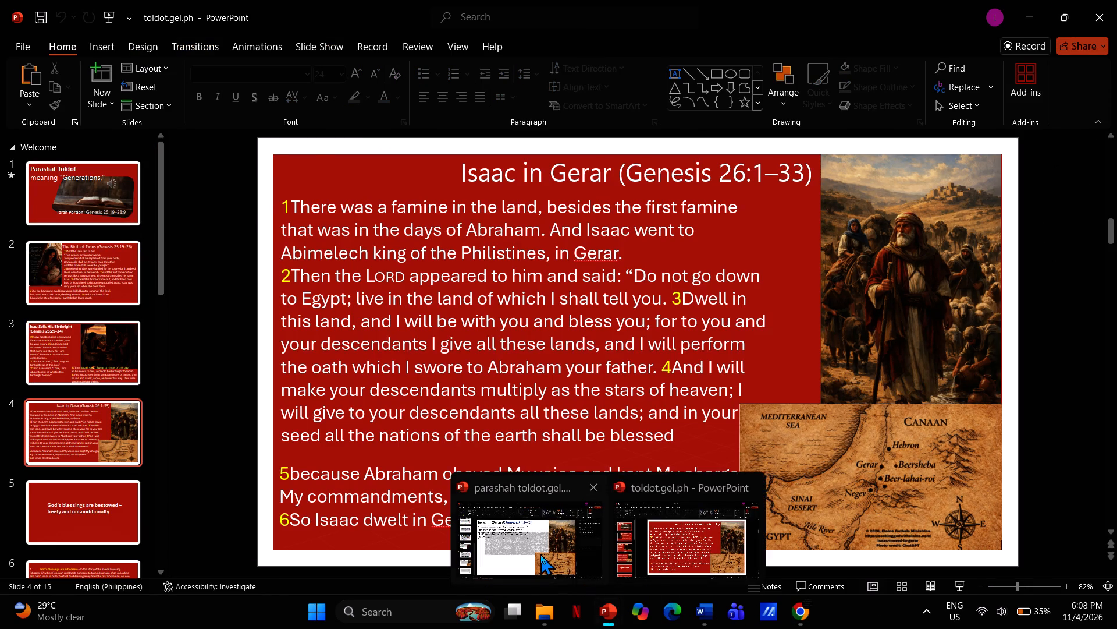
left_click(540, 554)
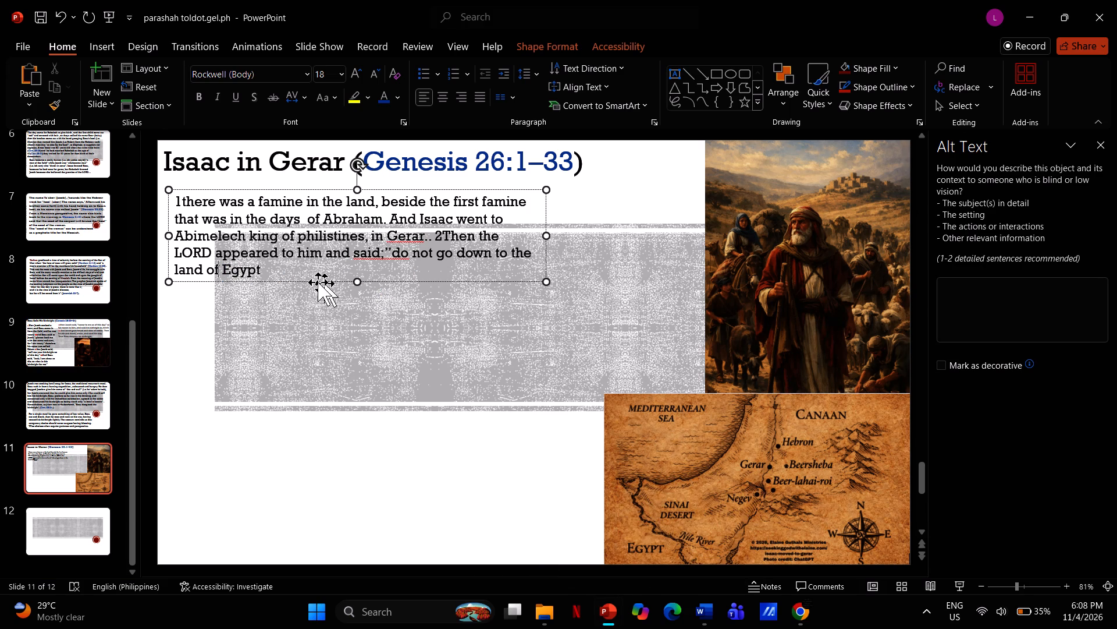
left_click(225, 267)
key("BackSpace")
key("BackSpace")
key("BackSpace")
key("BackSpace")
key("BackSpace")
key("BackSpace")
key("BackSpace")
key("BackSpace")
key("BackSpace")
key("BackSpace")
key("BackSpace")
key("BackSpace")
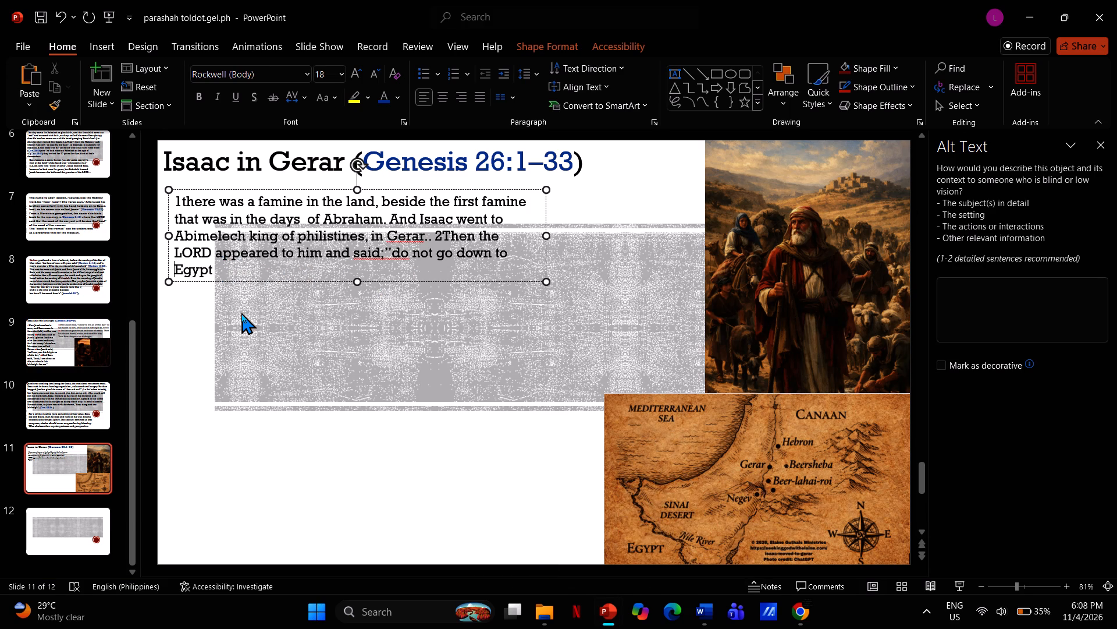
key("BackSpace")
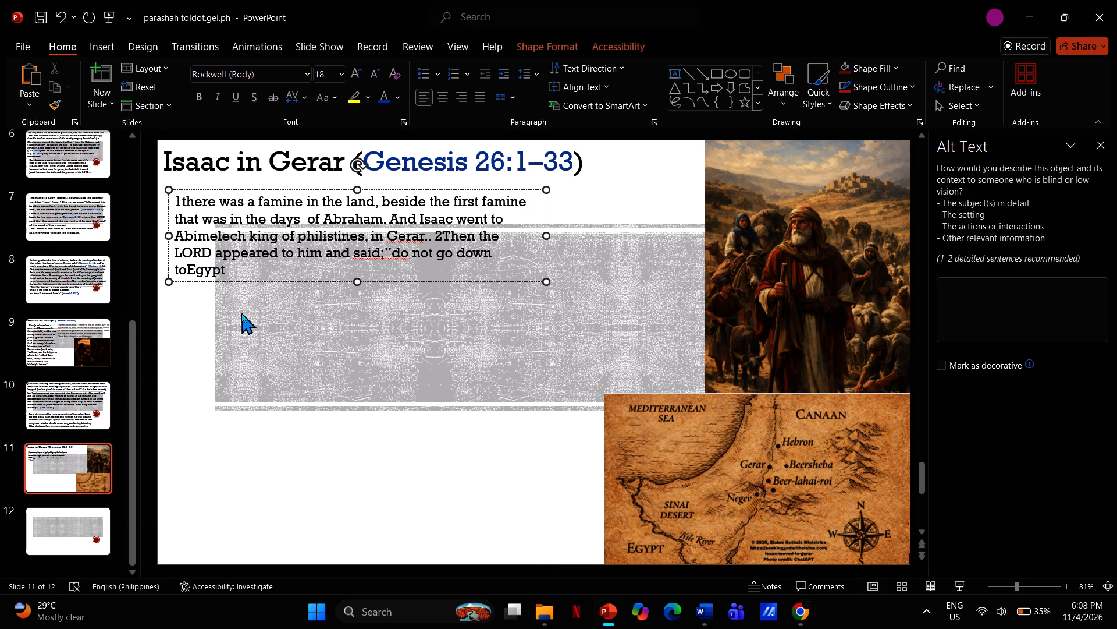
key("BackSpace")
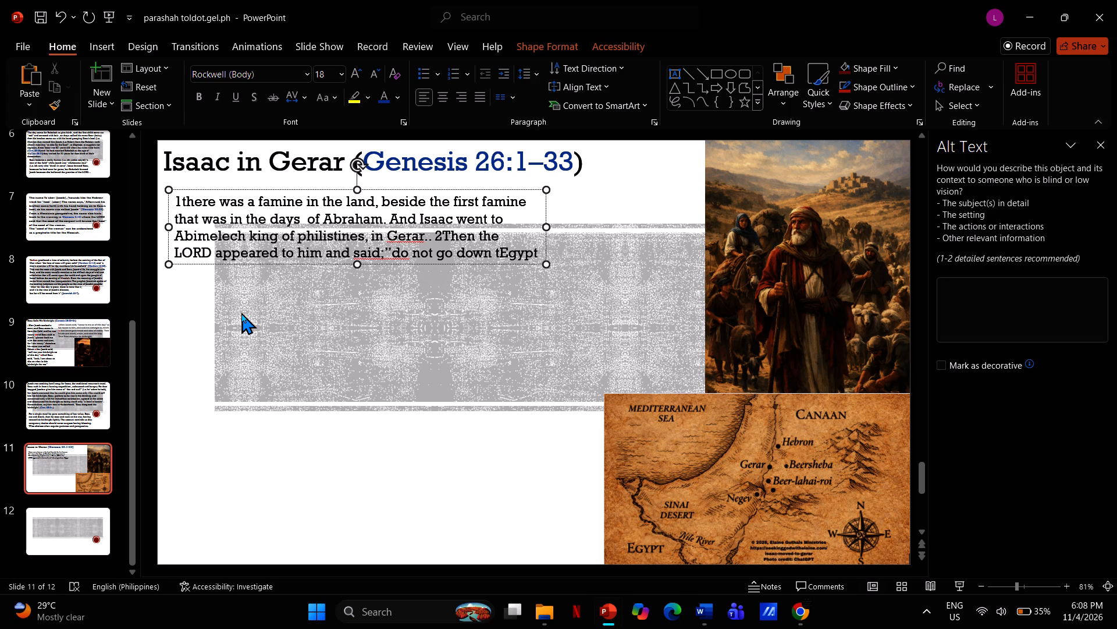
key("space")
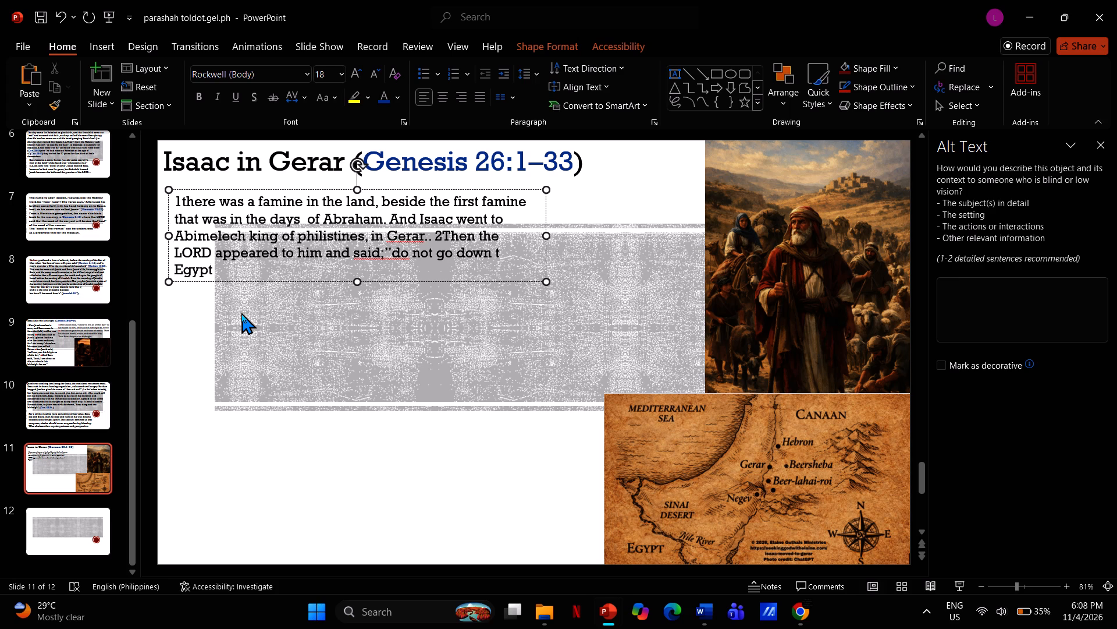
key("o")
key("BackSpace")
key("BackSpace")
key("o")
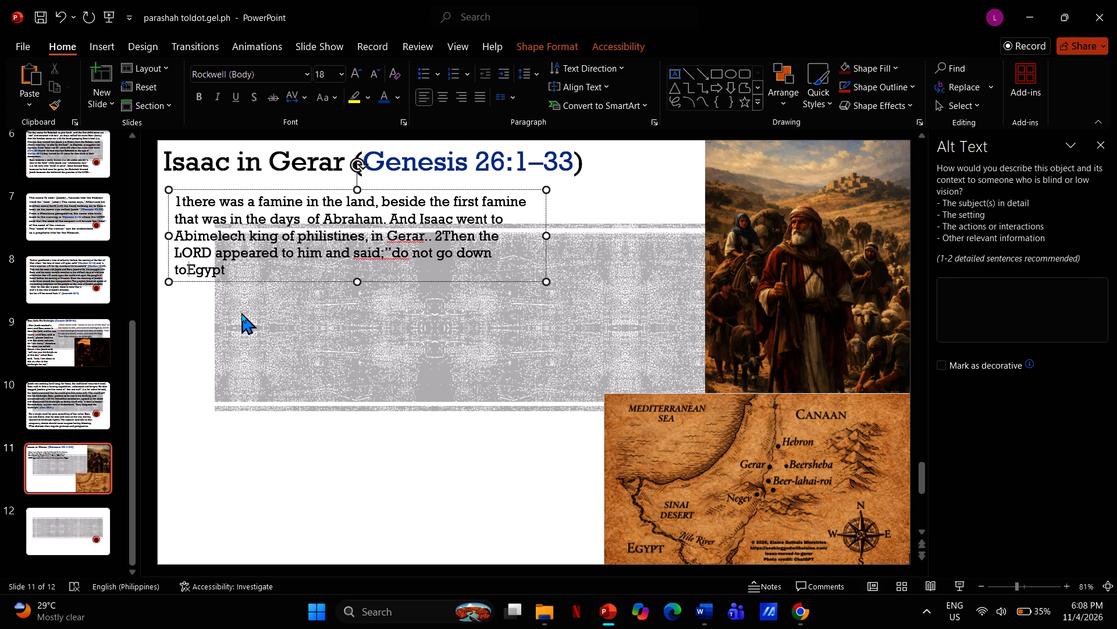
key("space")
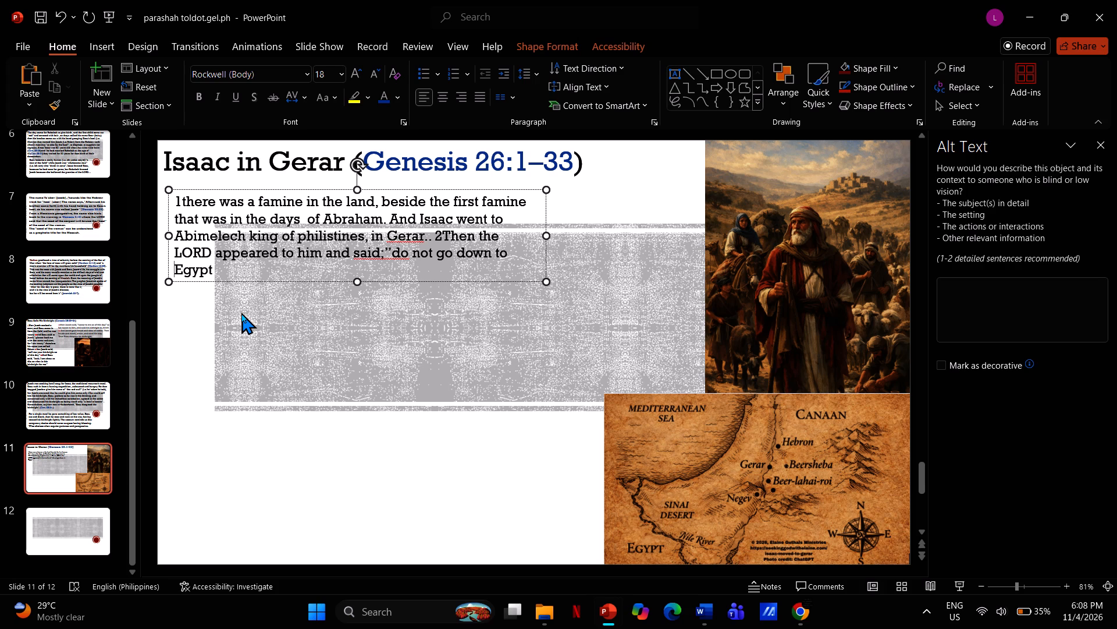
Apply the spelling suggestion 'said; "do' to the flagged words and check the suggestions for "Gerar" without applying any.
right_click(388, 248)
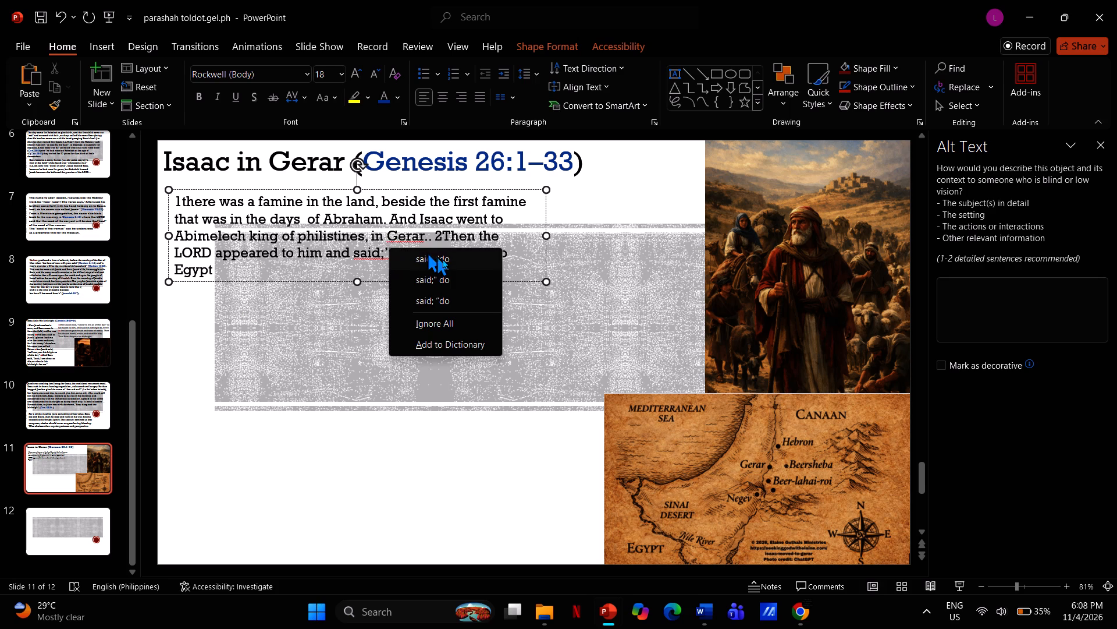
left_click(440, 259)
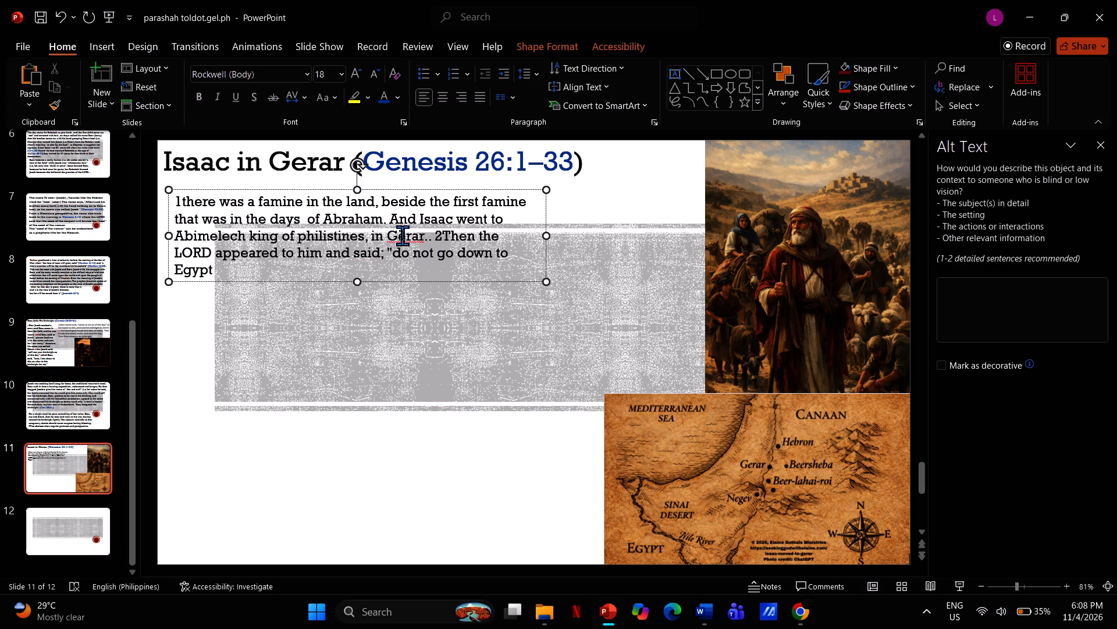
right_click(402, 235)
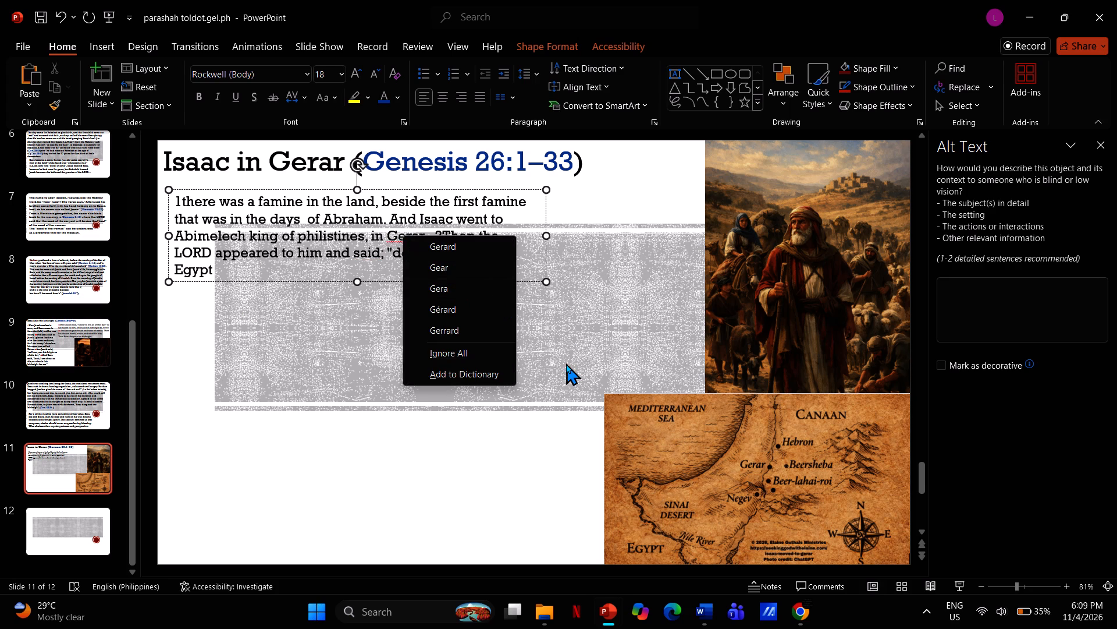
left_click(566, 364)
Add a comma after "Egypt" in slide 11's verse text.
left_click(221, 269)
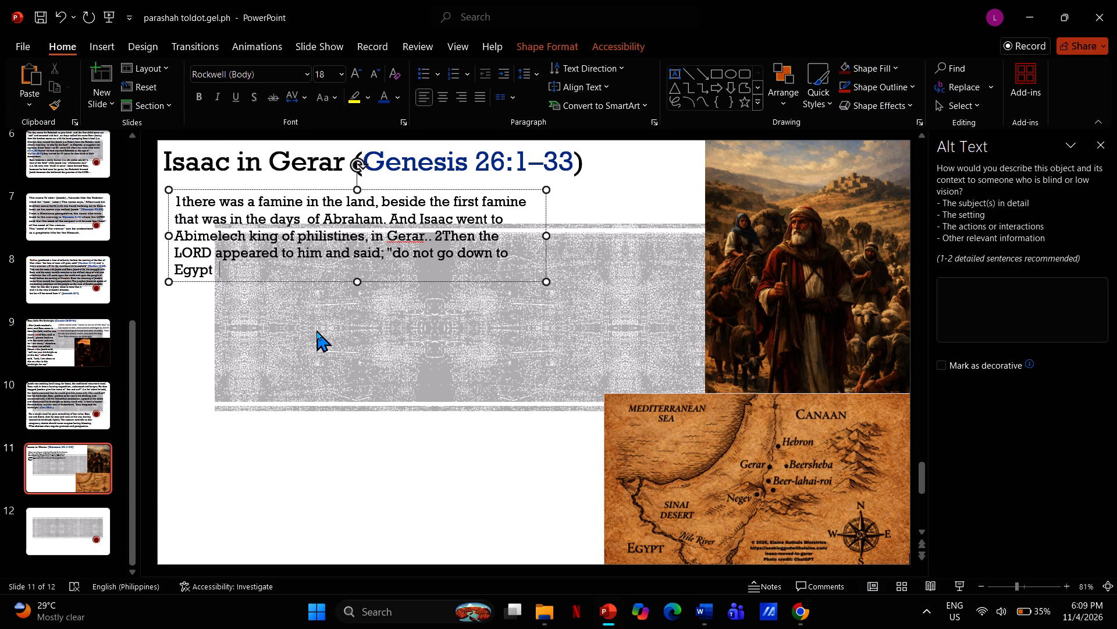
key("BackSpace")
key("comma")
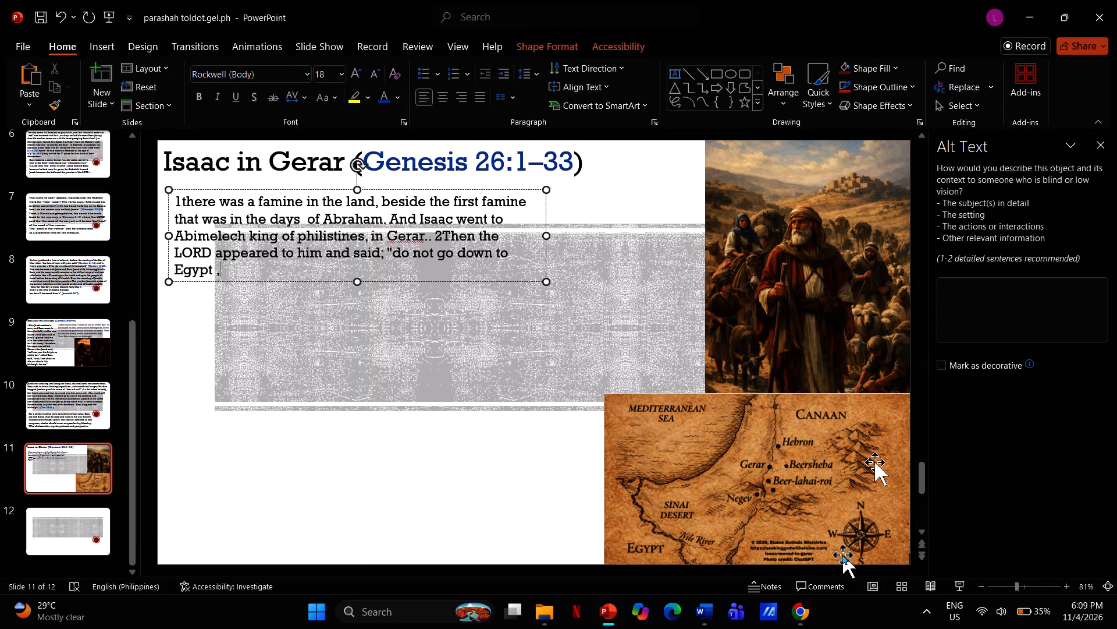
Check slide 4 of toldot.gel.ph and replace the comma after "Egypt" on slide 11 with "; live in the land".
left_click(788, 611)
left_click(788, 610)
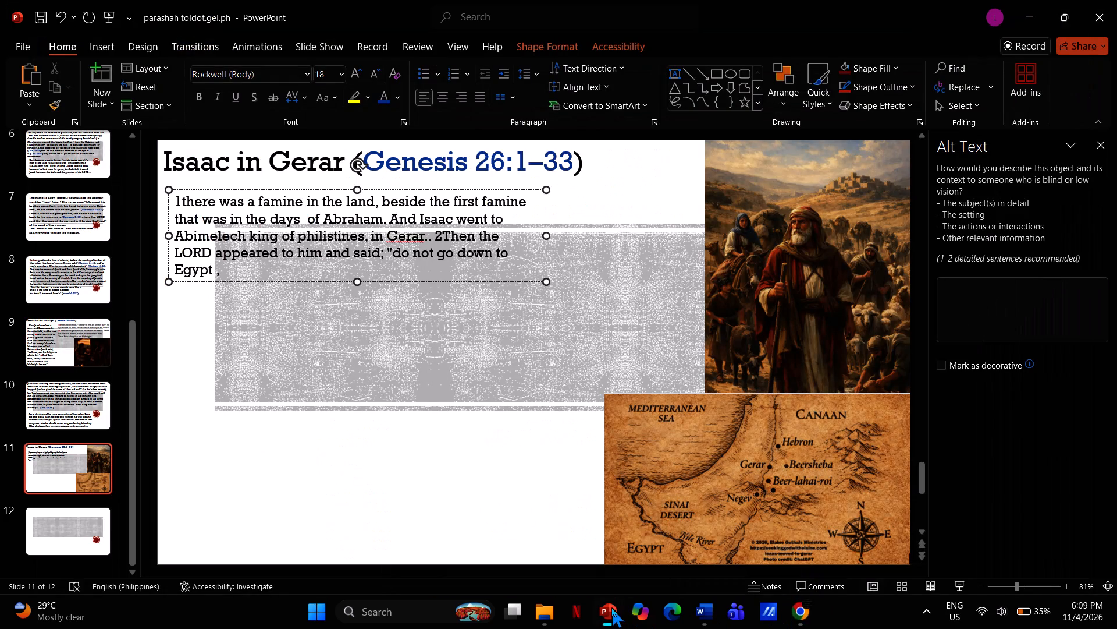
left_click(654, 563)
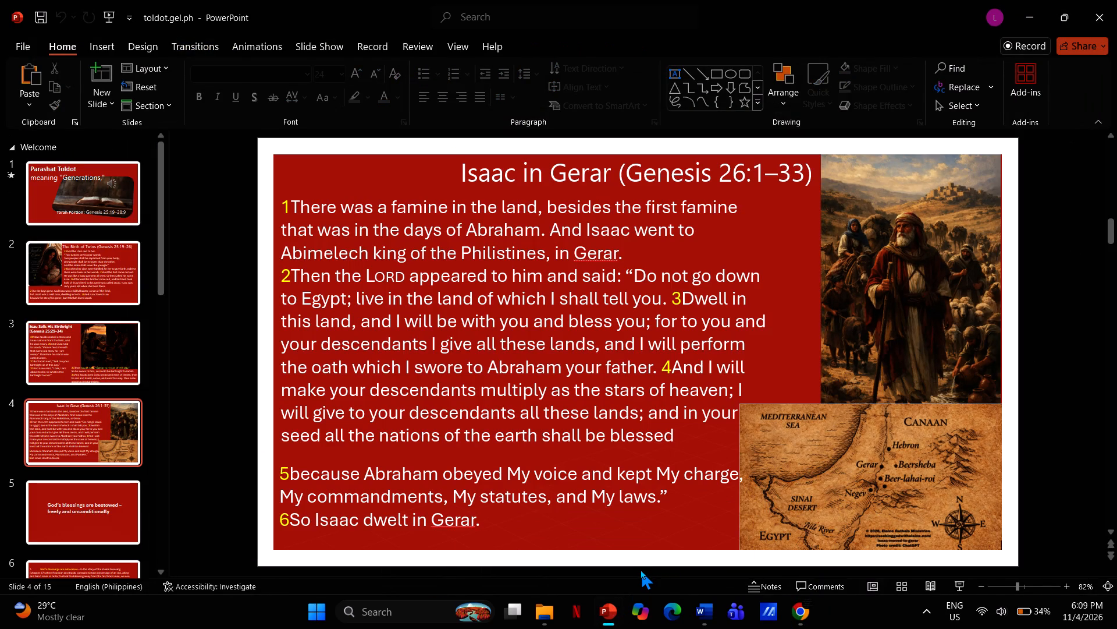
left_click(641, 569)
left_click(558, 536)
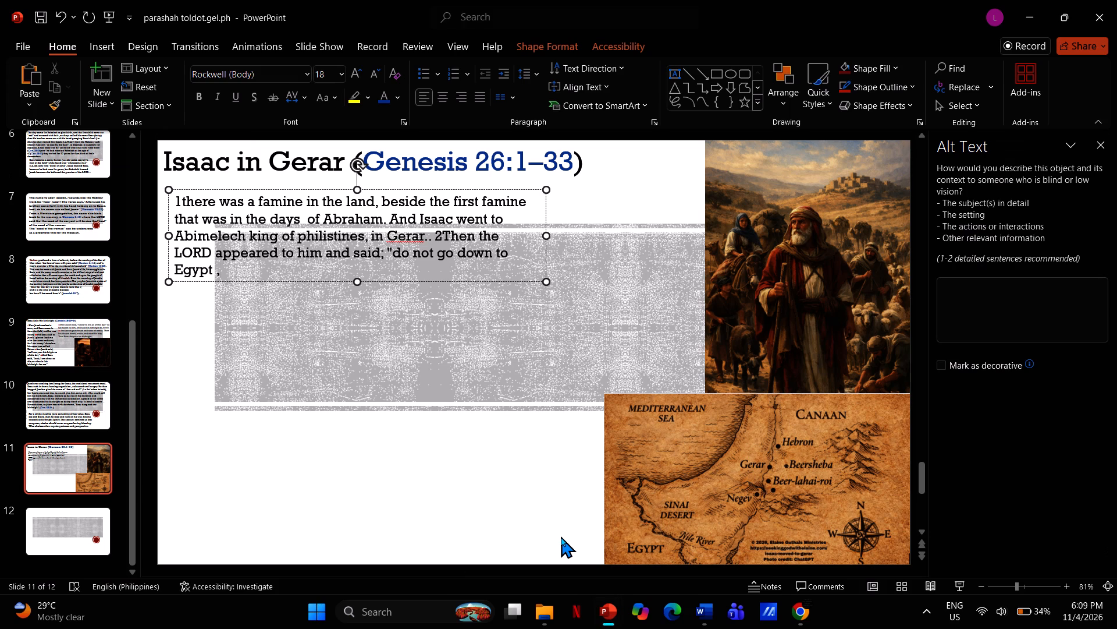
key("BackSpace")
type("; live in themland")
key("space")
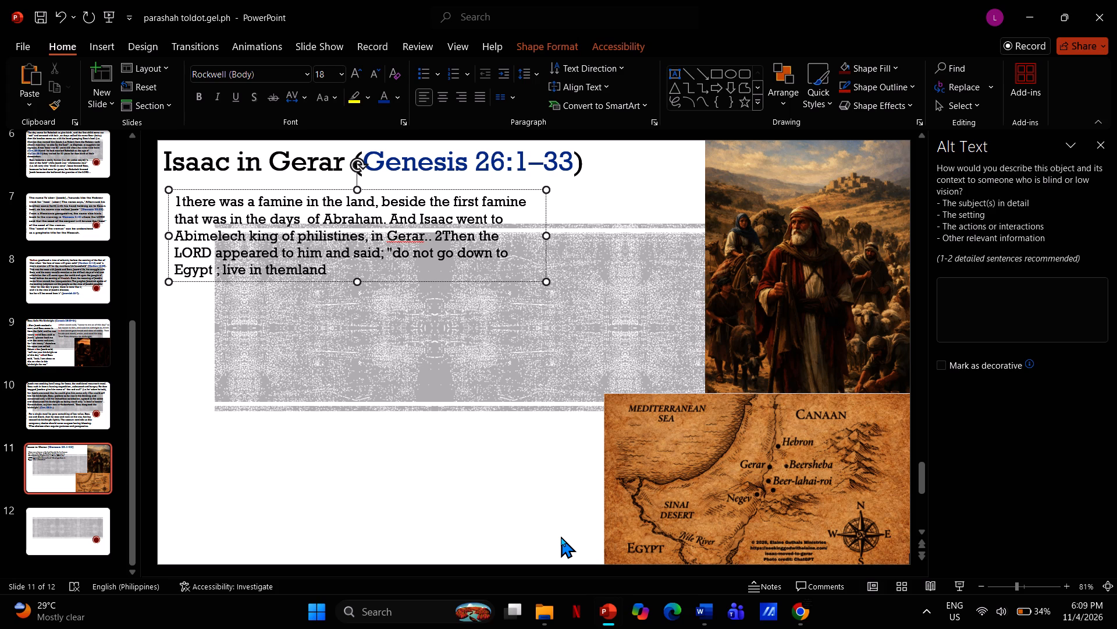
key("BackSpace")
key("BackSpace")
key("BackSpace")
key("BackSpace")
key("BackSpace")
key("BackSpace")
key("space")
type("land")
key("space")
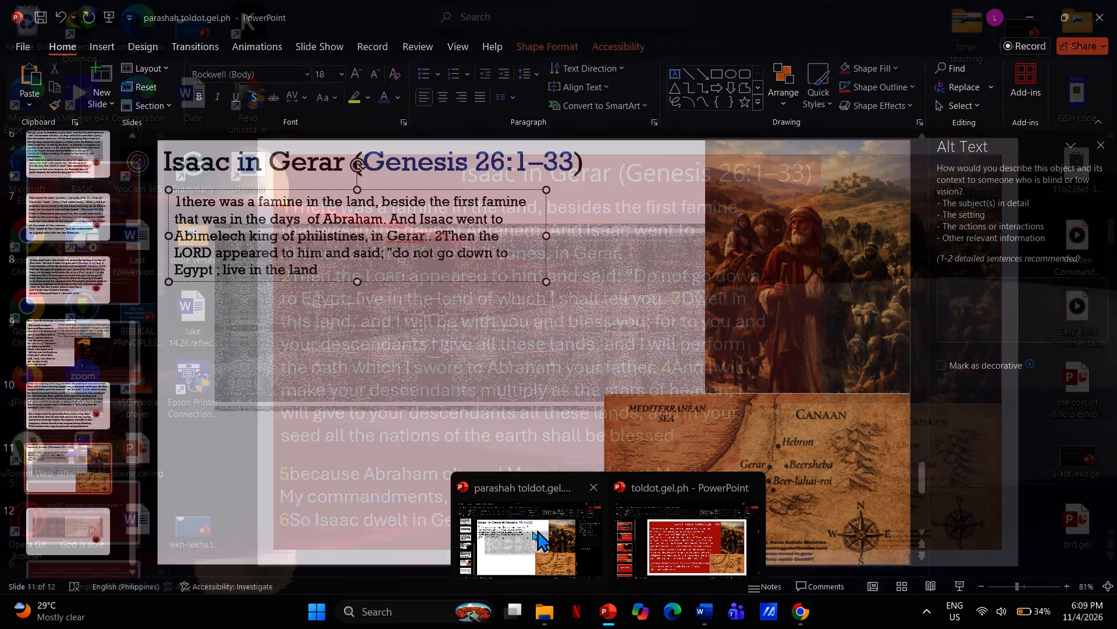
Finish verse 2 on slide 11 with "of which I shall tell you.", checking the wording against slide 4 of toldot.gel.ph.
left_click(495, 537)
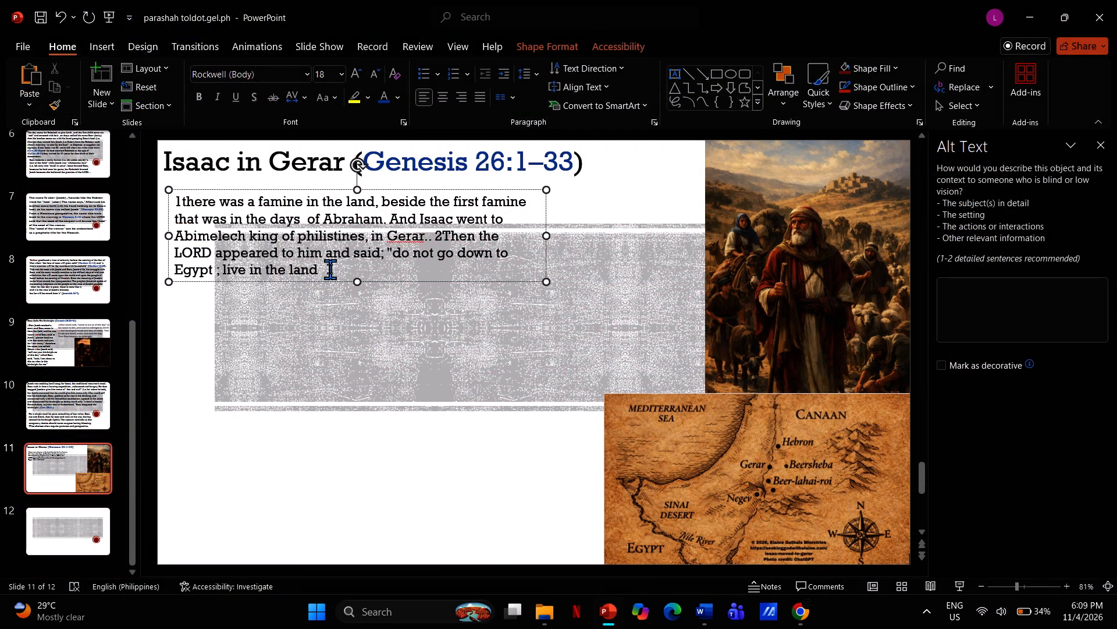
type("of")
key("space")
type("which")
key("space")
type("i w")
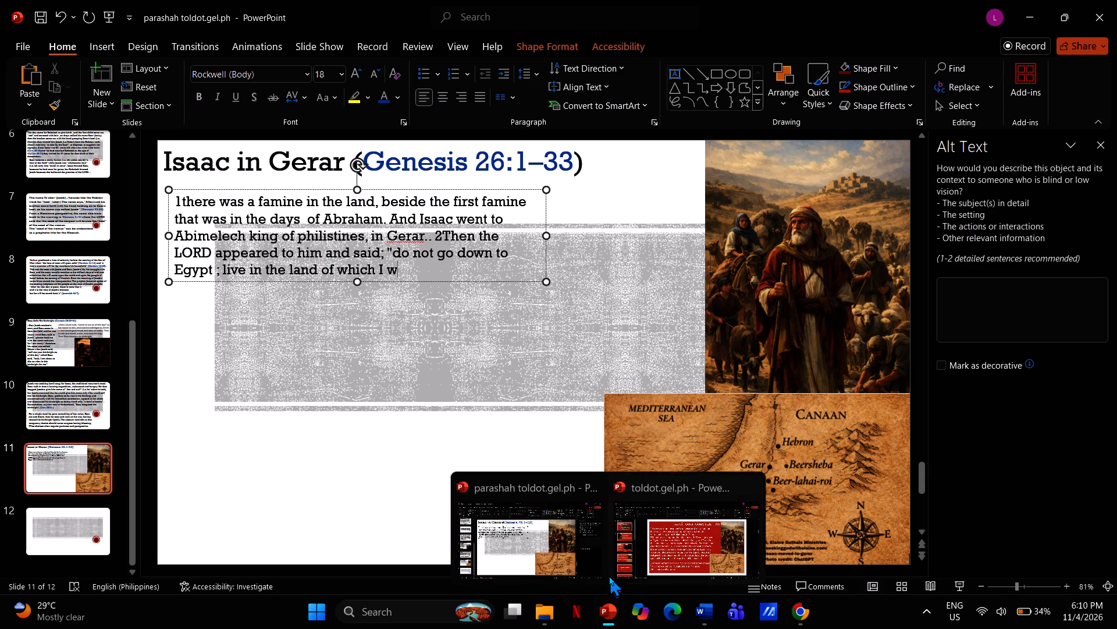
left_click(633, 552)
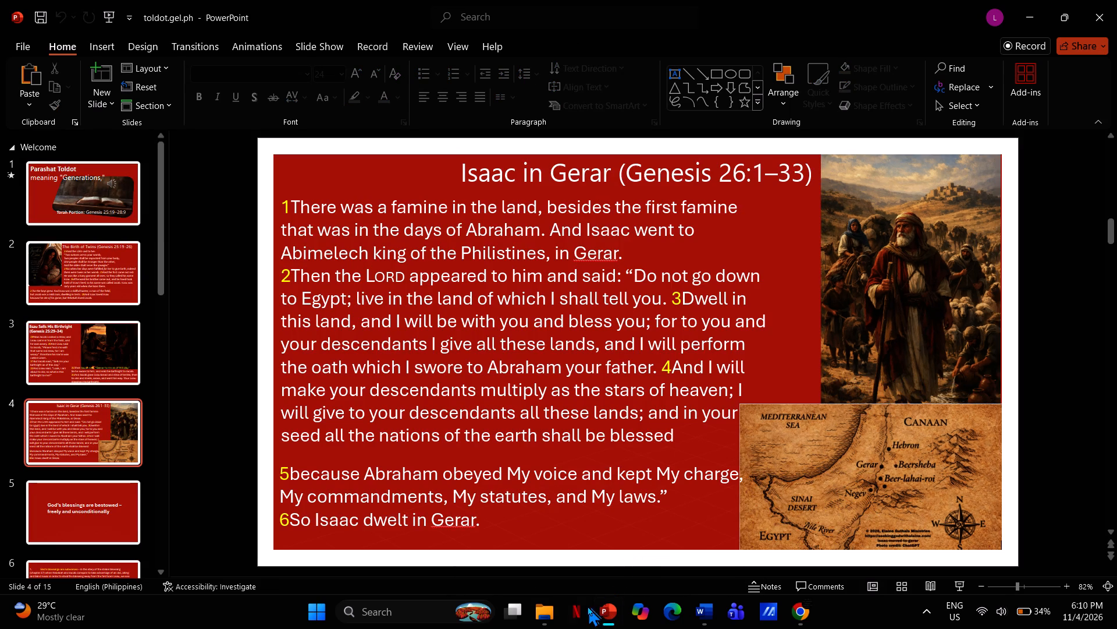
left_click(548, 546)
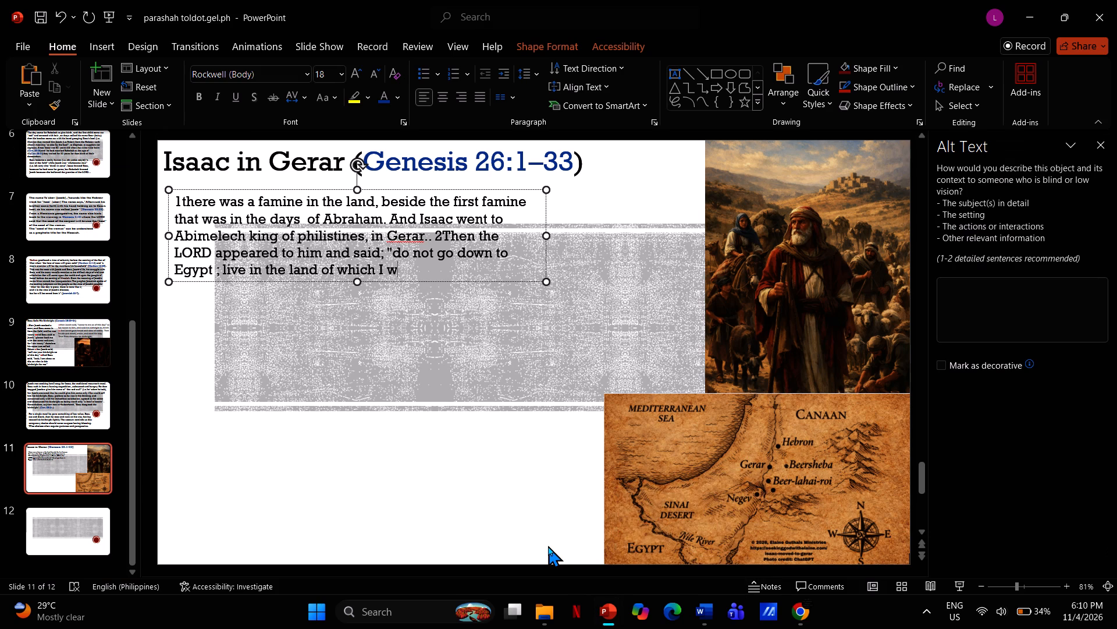
key("BackSpace")
type("shall tell you")
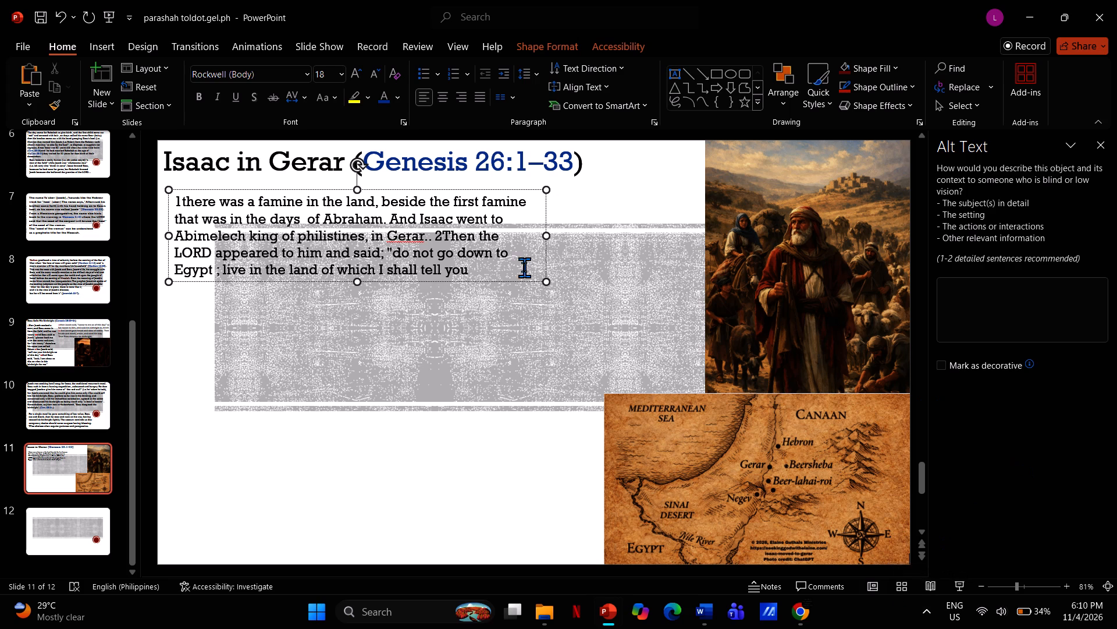
left_click(484, 275)
left_click(470, 273)
key("period")
Start verse 3 on slide 11 from slide 4 of toldot.gel.ph: "3Dwell in this land, and I will be with you".
left_click(632, 547)
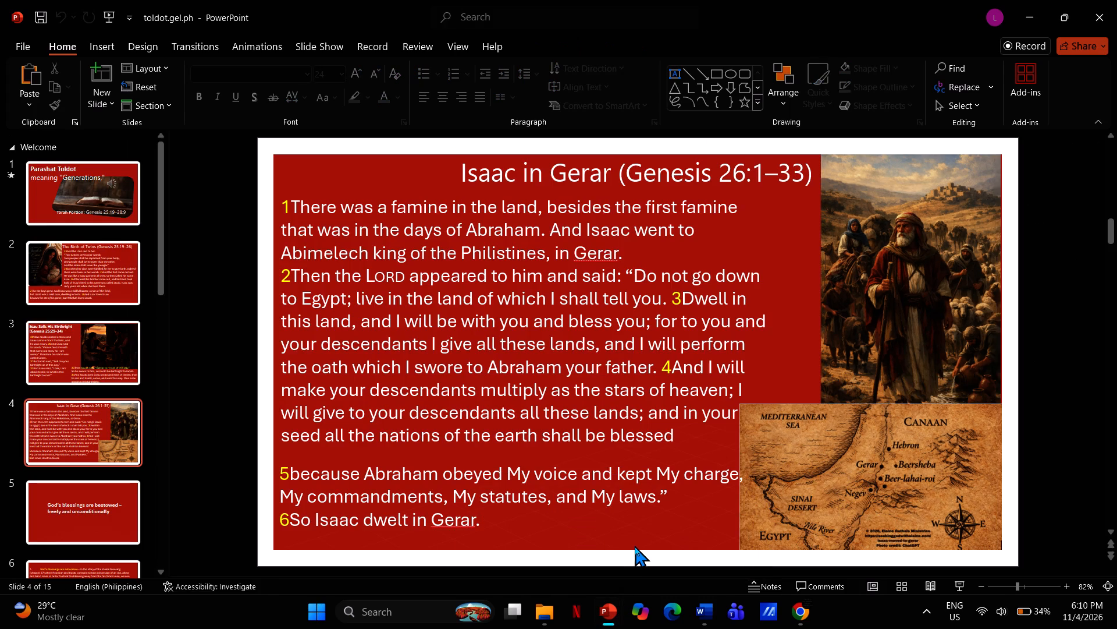
left_click(608, 609)
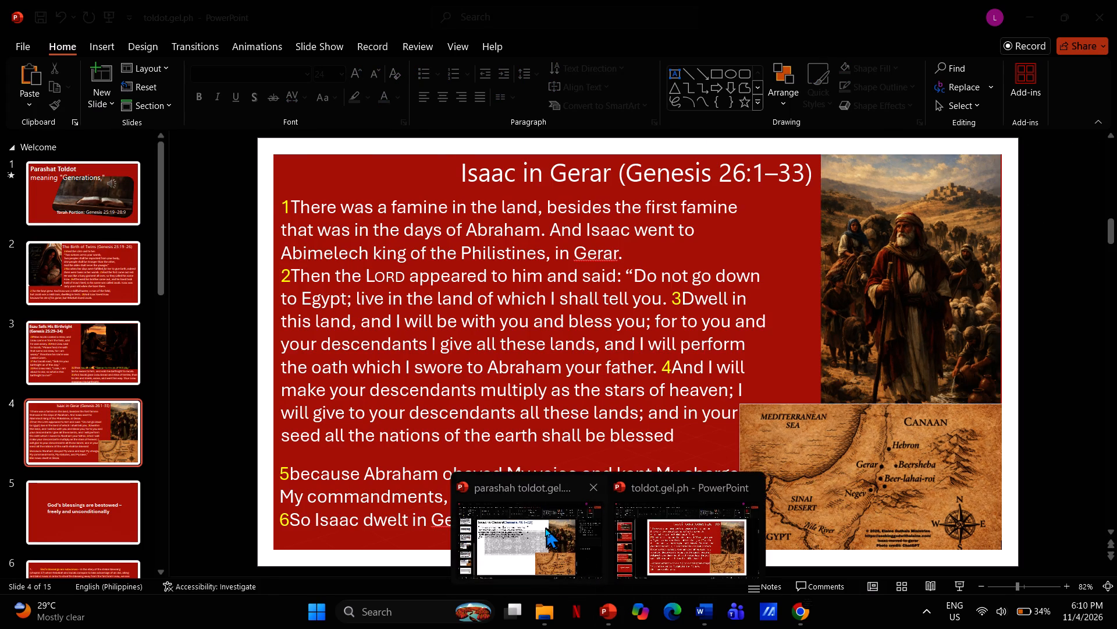
left_click(543, 526)
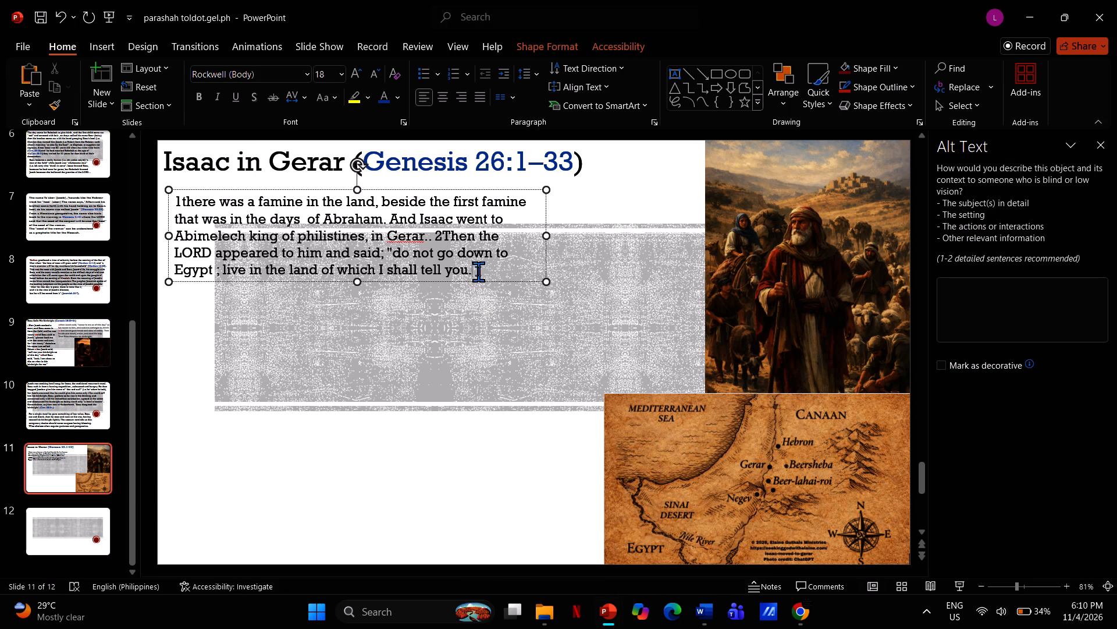
left_click(478, 270)
key("3")
type("Dwell in this land")
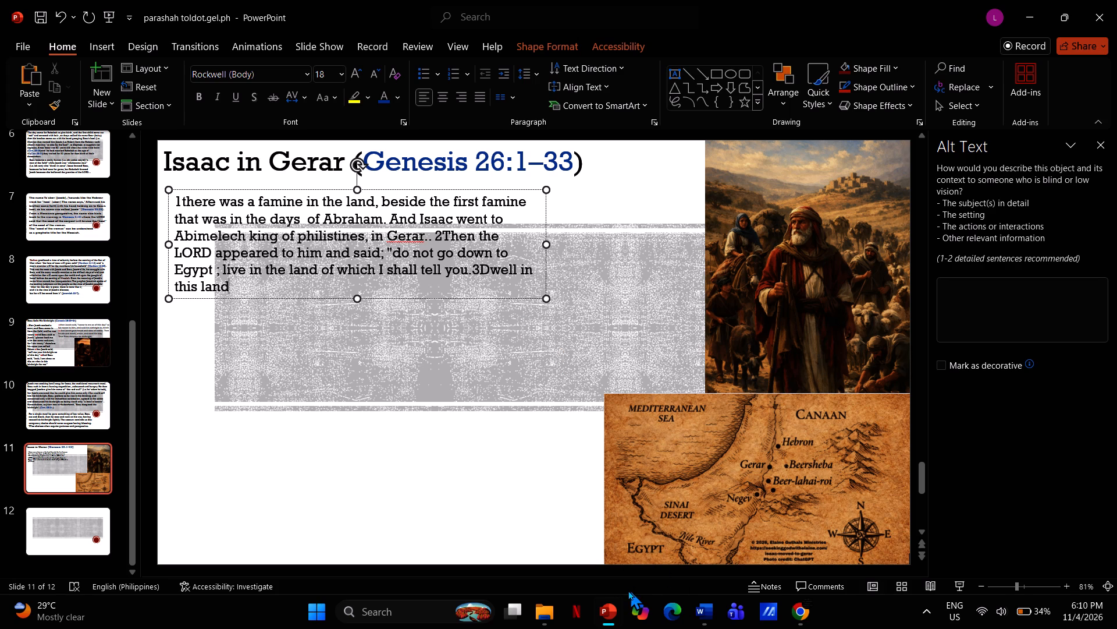
left_click(643, 552)
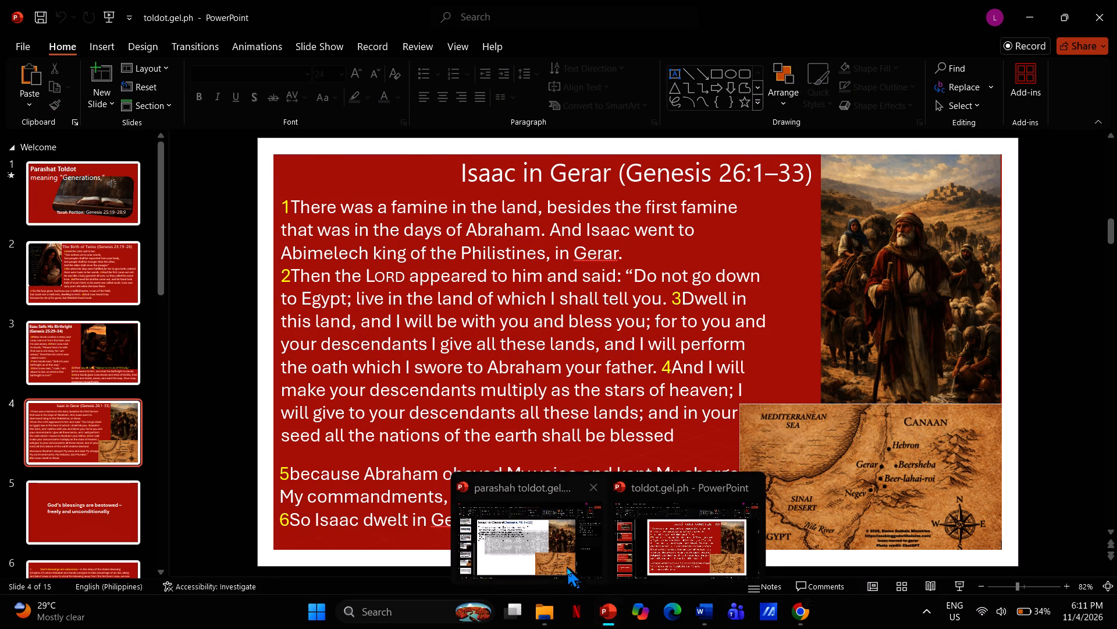
left_click(566, 566)
type(", and i will be with you")
key("space")
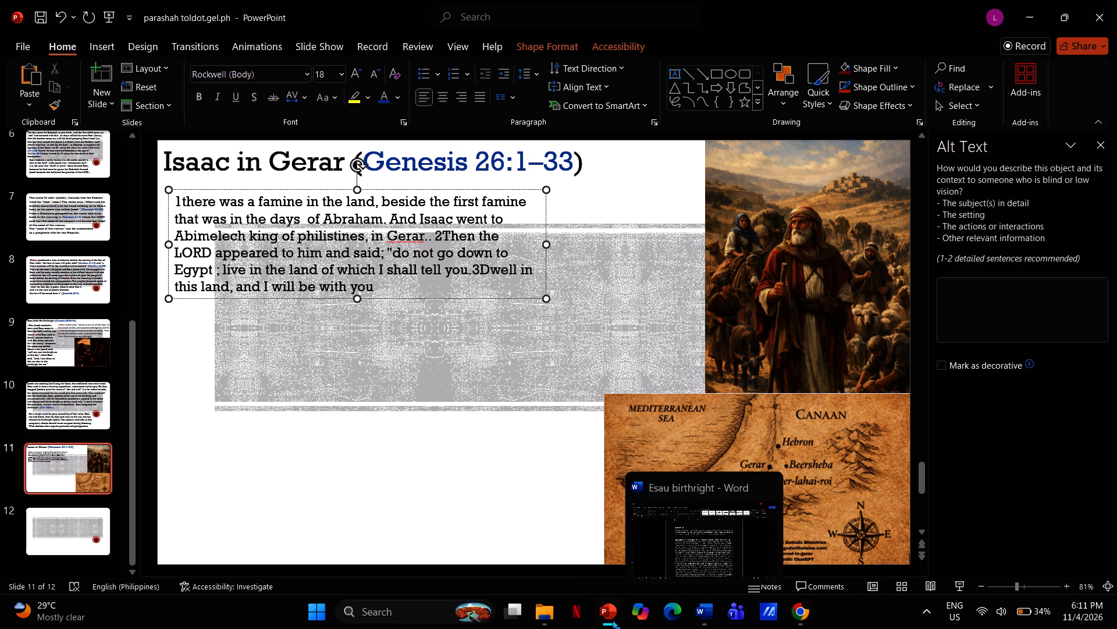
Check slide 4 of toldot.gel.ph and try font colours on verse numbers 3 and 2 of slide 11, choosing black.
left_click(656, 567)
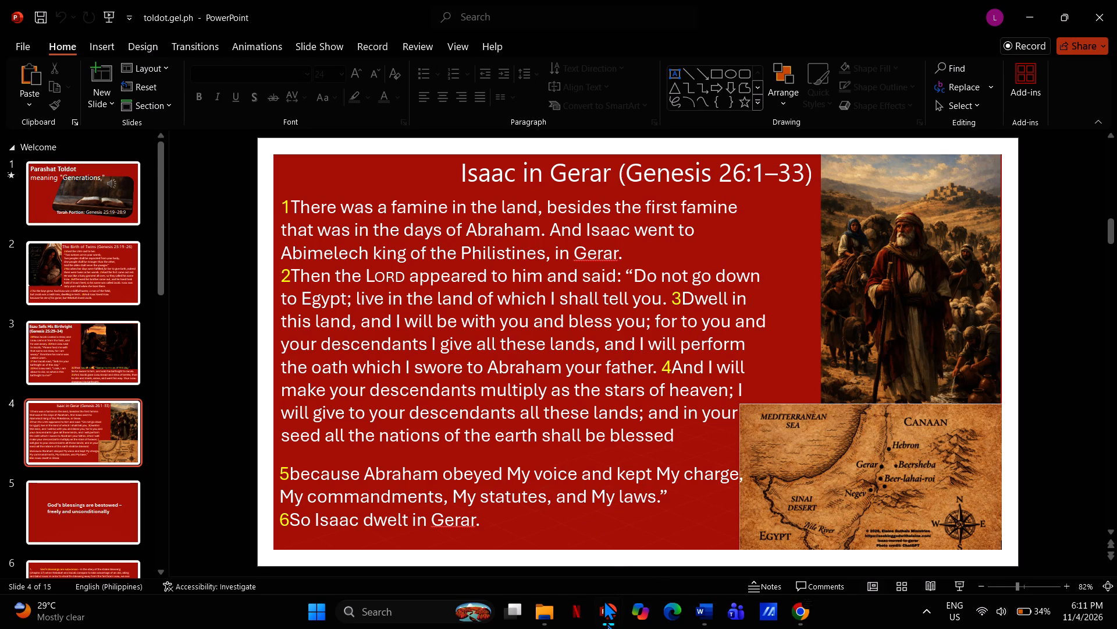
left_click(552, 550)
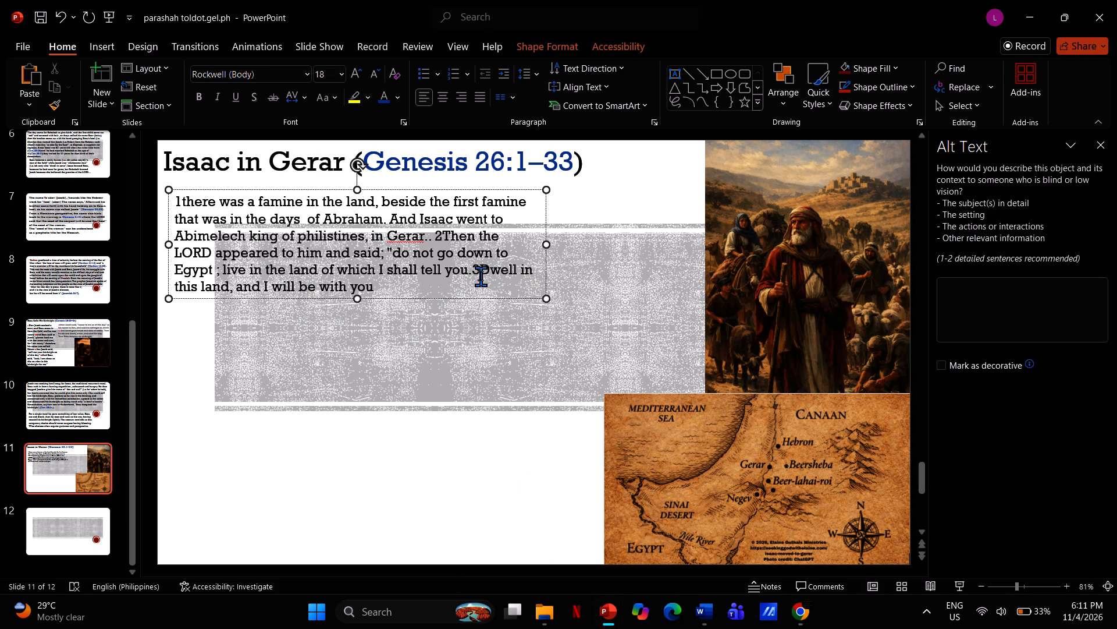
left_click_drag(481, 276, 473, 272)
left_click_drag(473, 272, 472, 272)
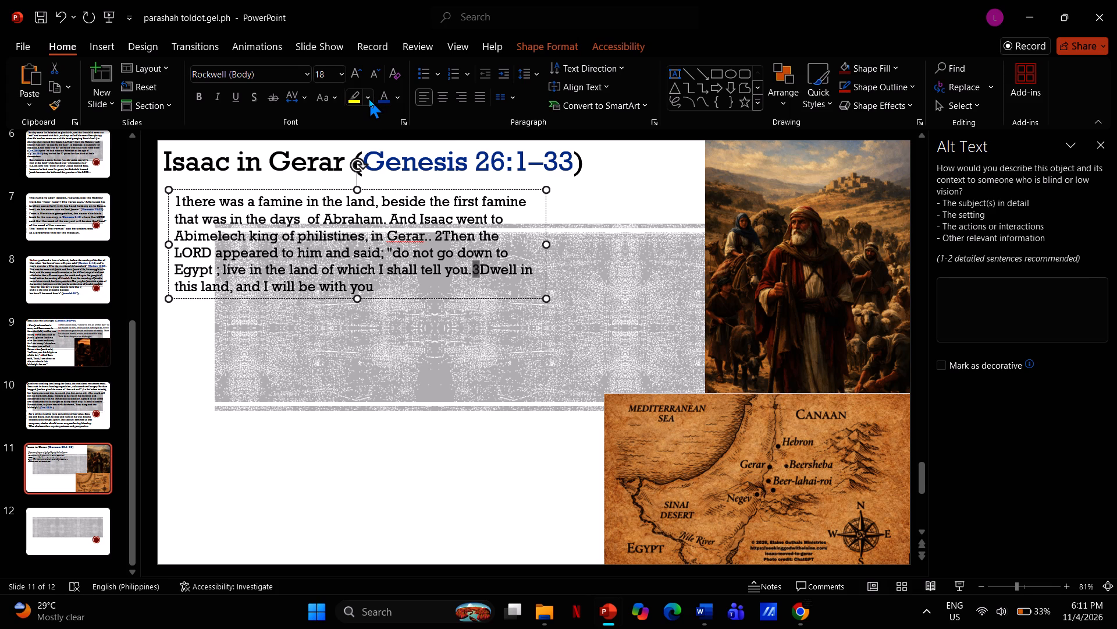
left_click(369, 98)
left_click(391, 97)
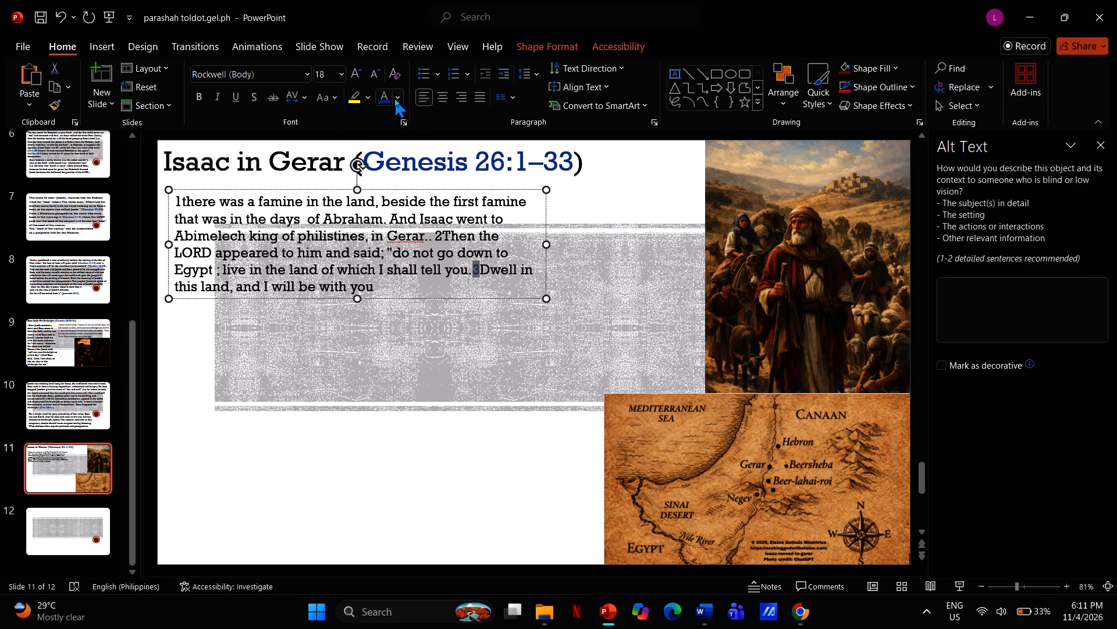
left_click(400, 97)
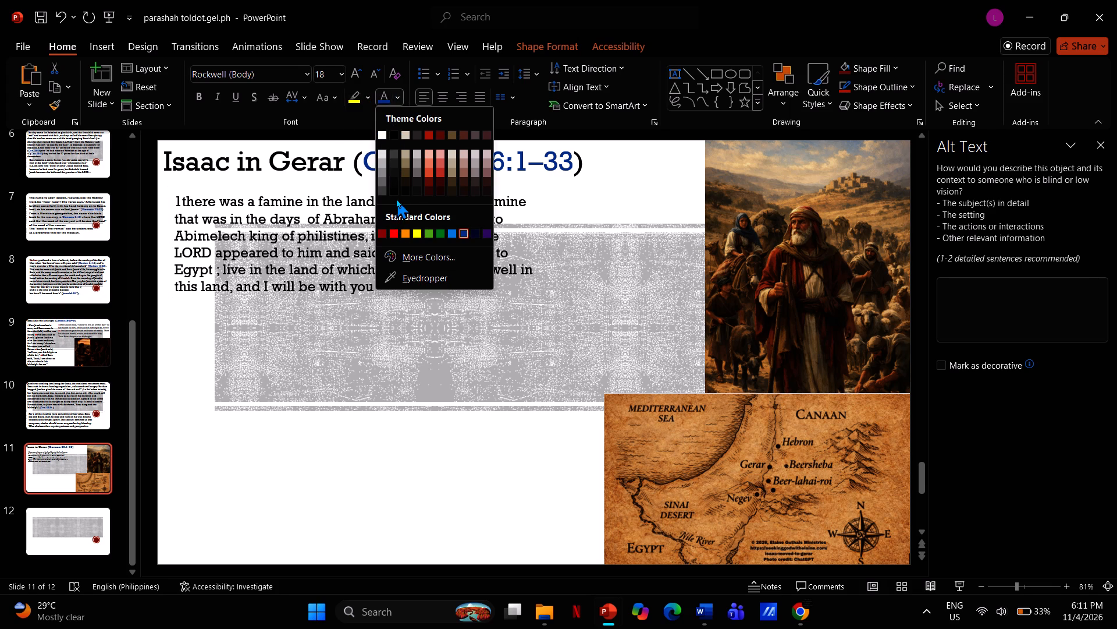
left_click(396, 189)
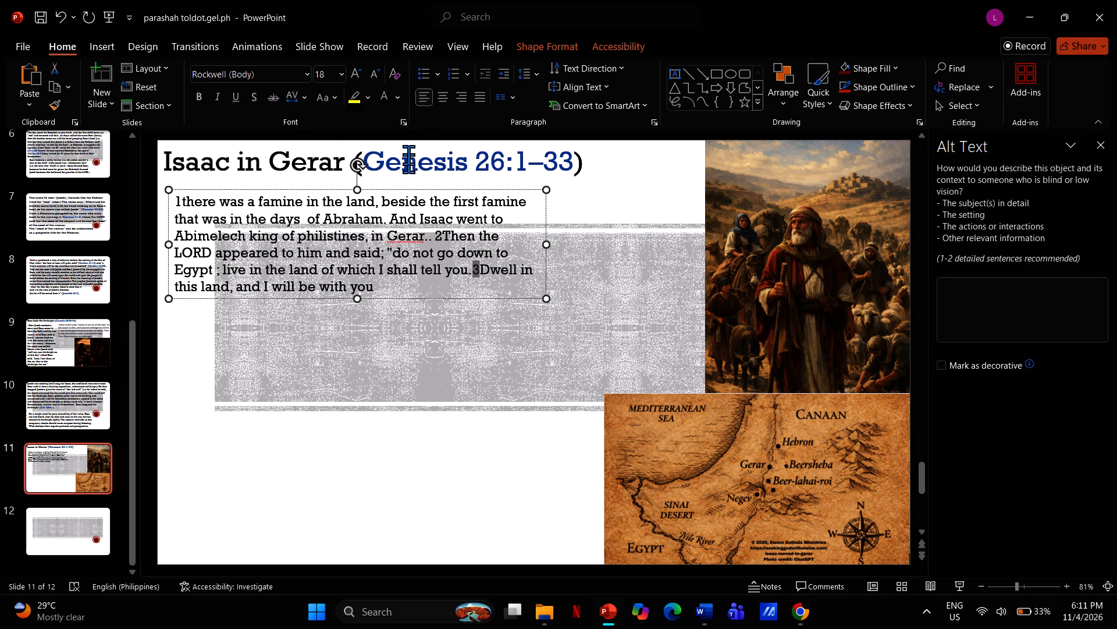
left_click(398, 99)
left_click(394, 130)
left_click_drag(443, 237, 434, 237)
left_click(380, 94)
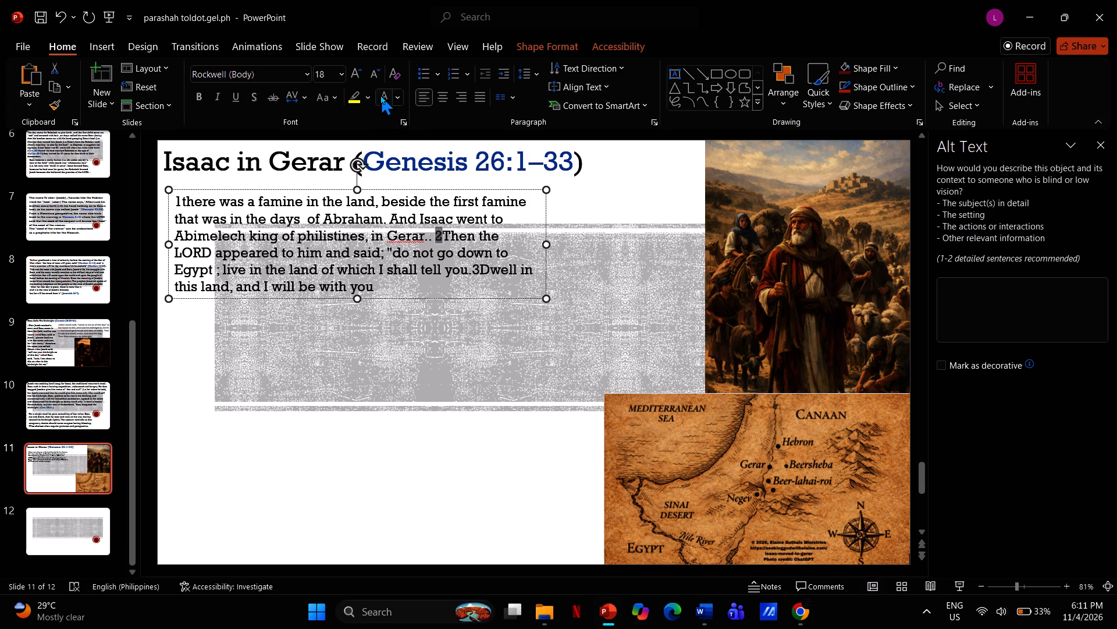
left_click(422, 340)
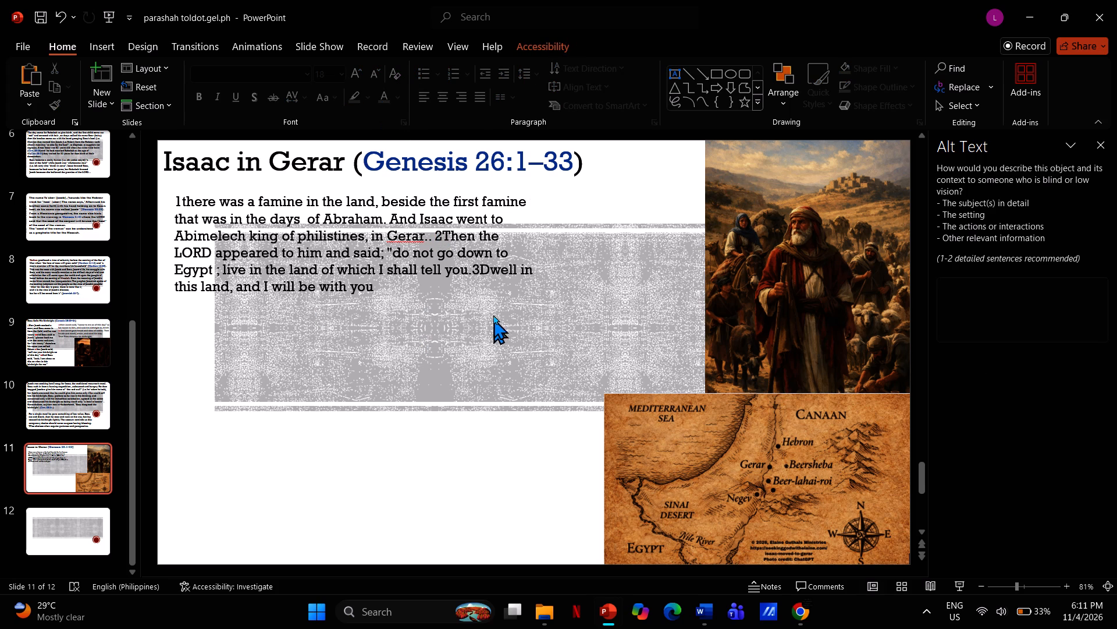
Colour verse numbers 2 and 1 in slide 11's verse text blue.
left_click(440, 235)
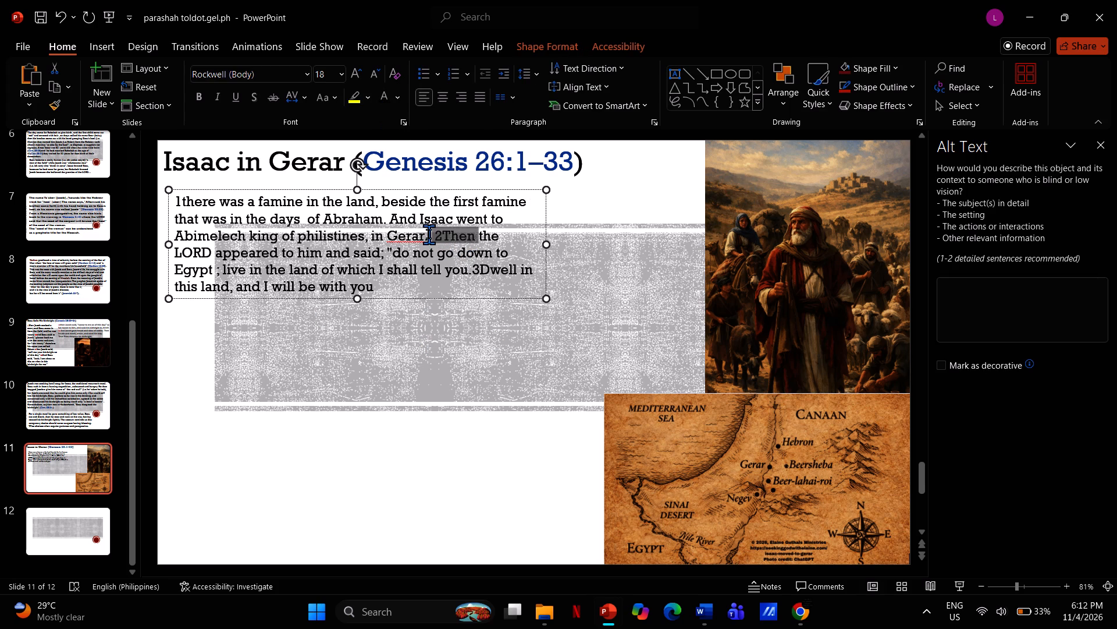
left_click(397, 94)
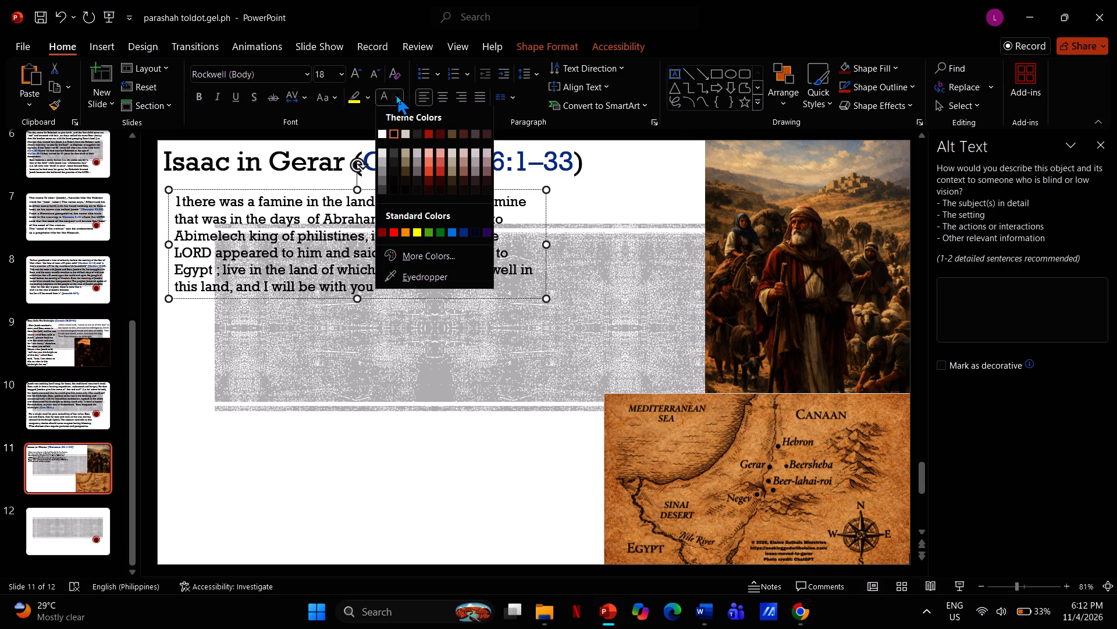
left_click(464, 230)
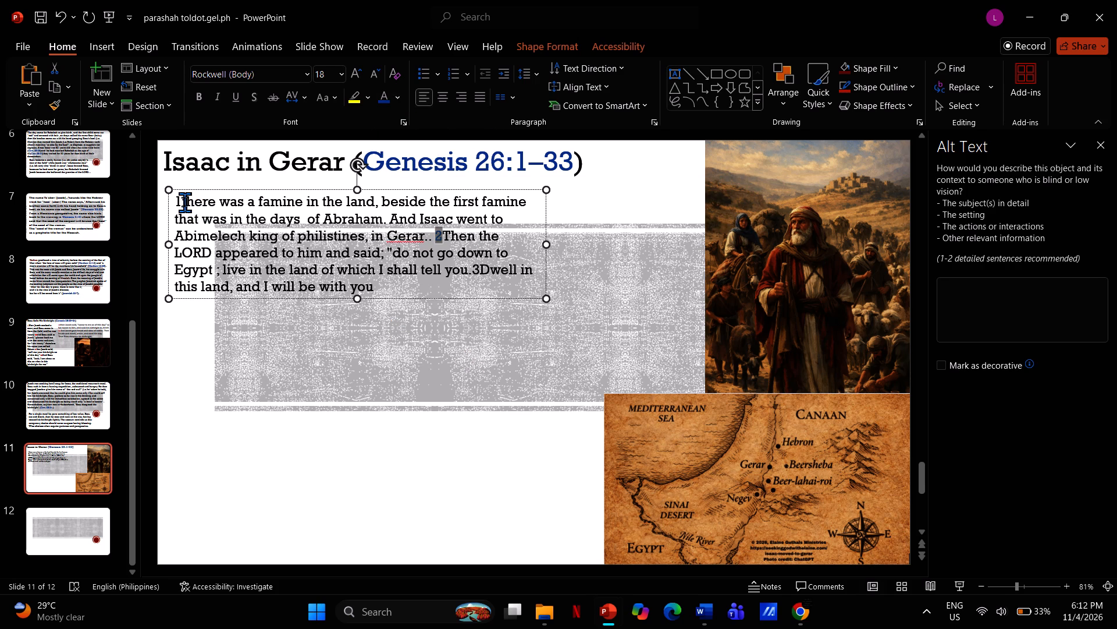
left_click_drag(182, 201, 173, 201)
left_click(384, 98)
left_click(409, 408)
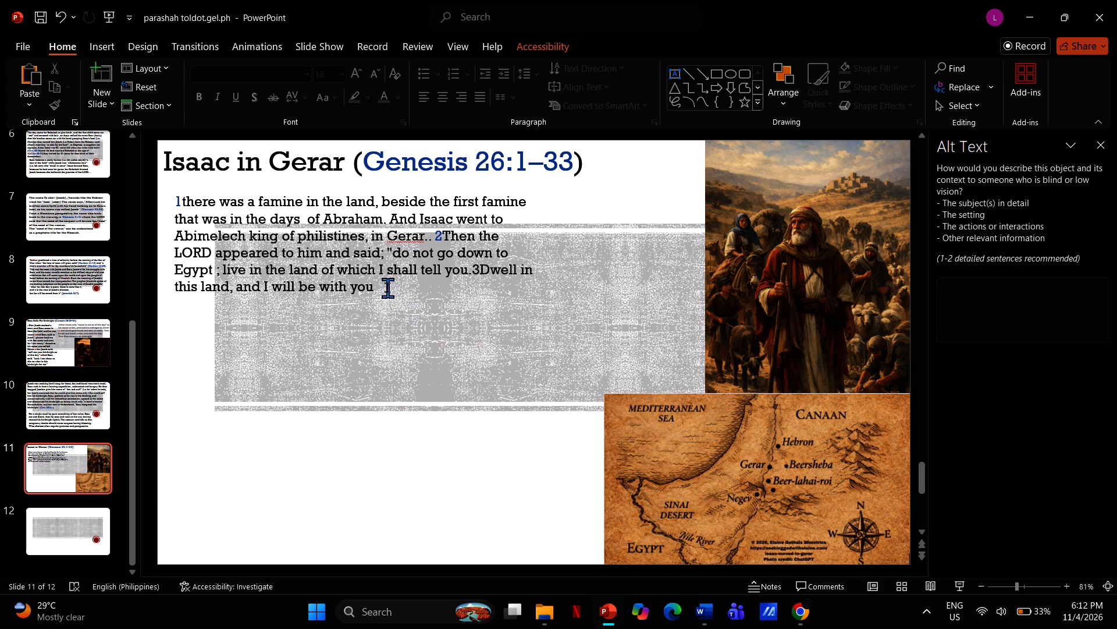
Continue verse 3 on slide 11 with "and bless you;", checking the wording against slide 4 of toldot.gel.ph.
left_click(387, 288)
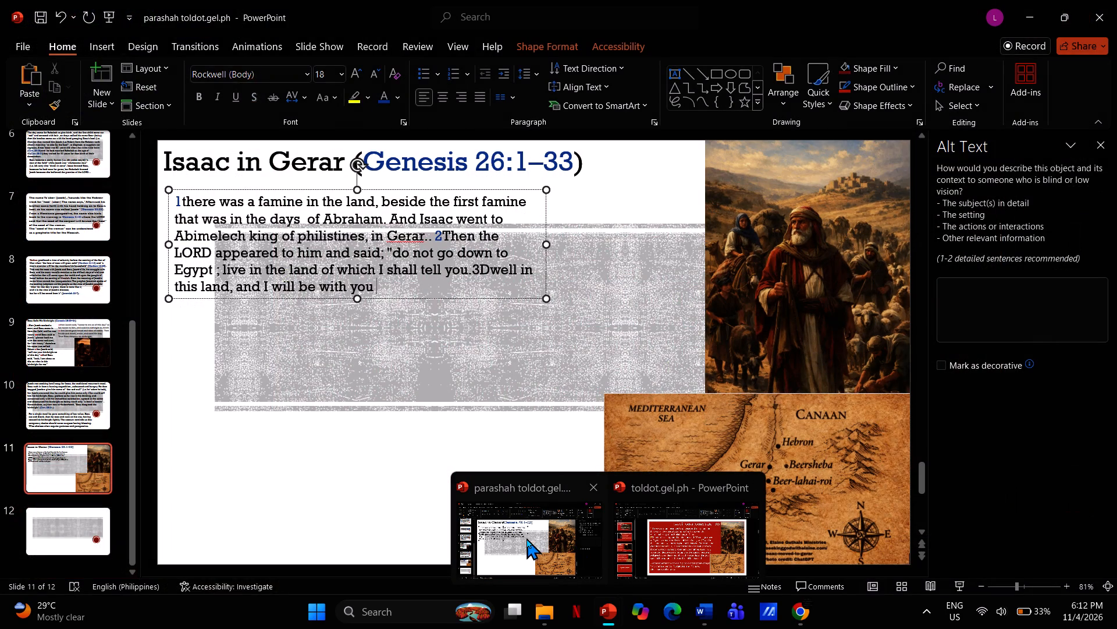
left_click(527, 538)
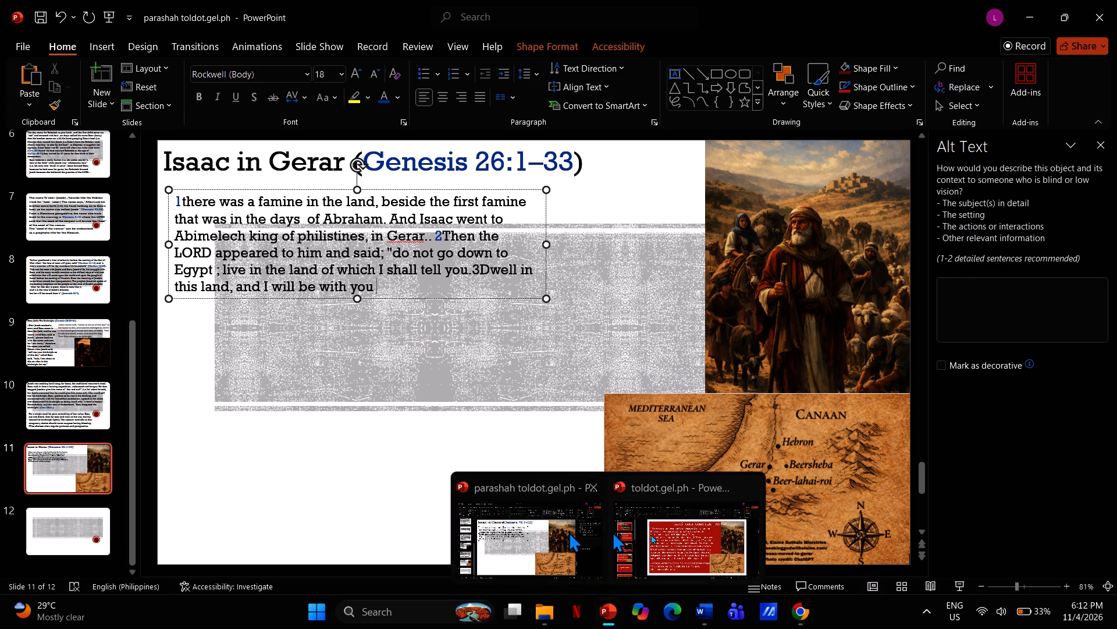
left_click(651, 534)
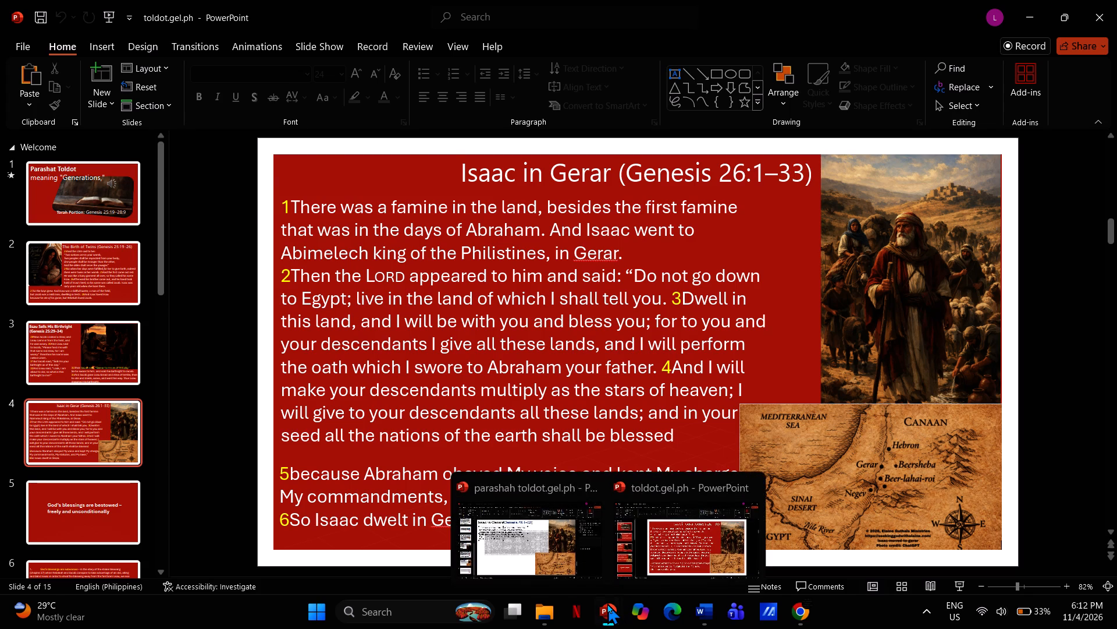
left_click(547, 552)
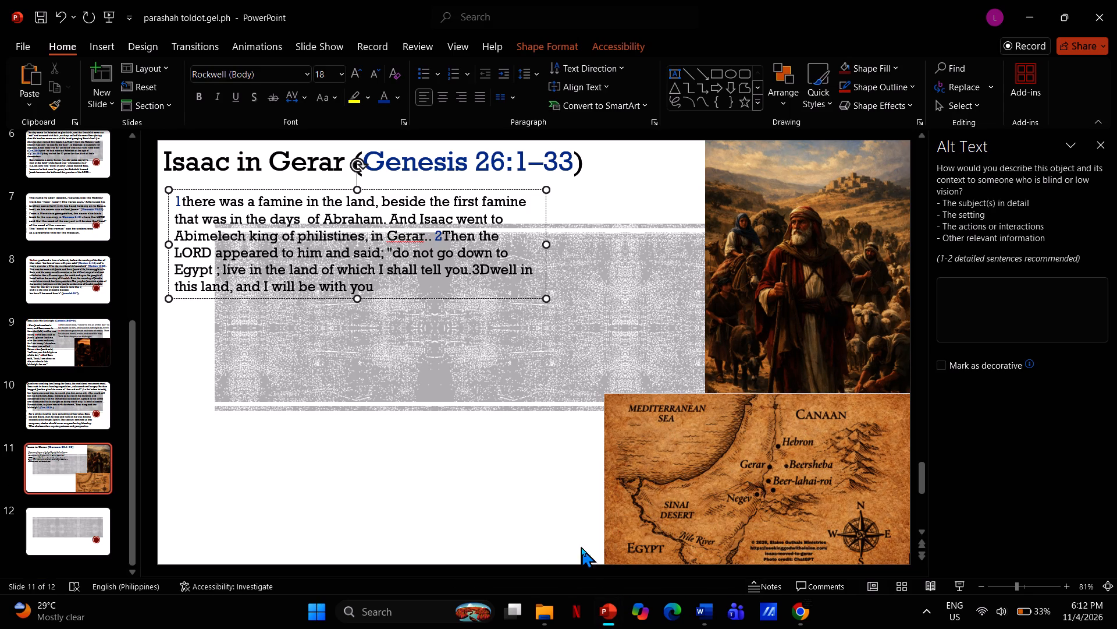
left_click(395, 287)
left_click(606, 613)
left_click(645, 547)
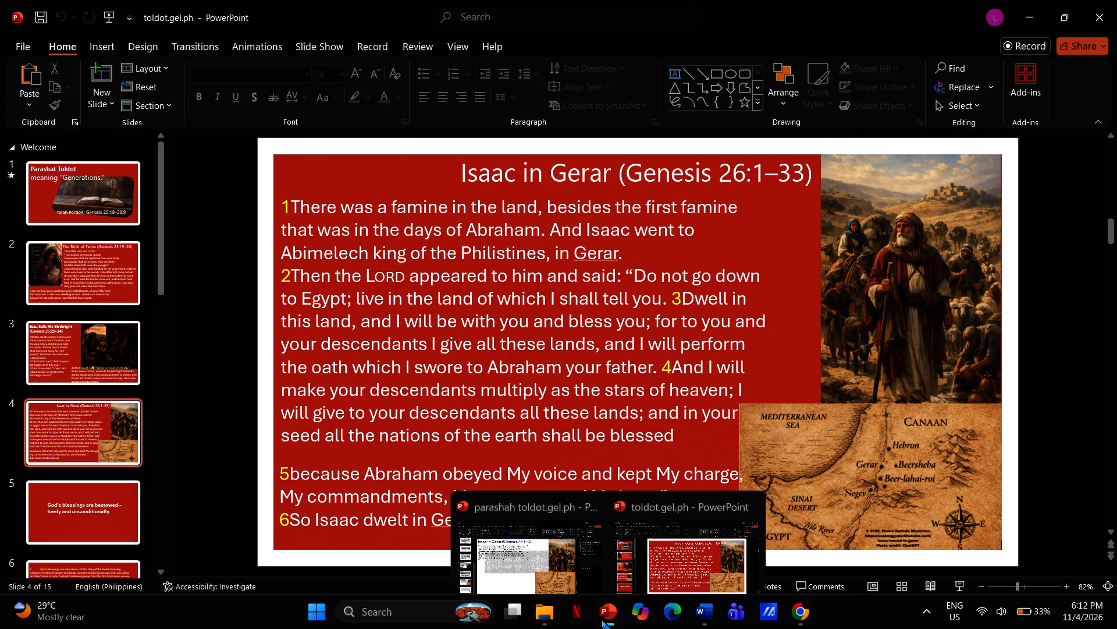
left_click(560, 562)
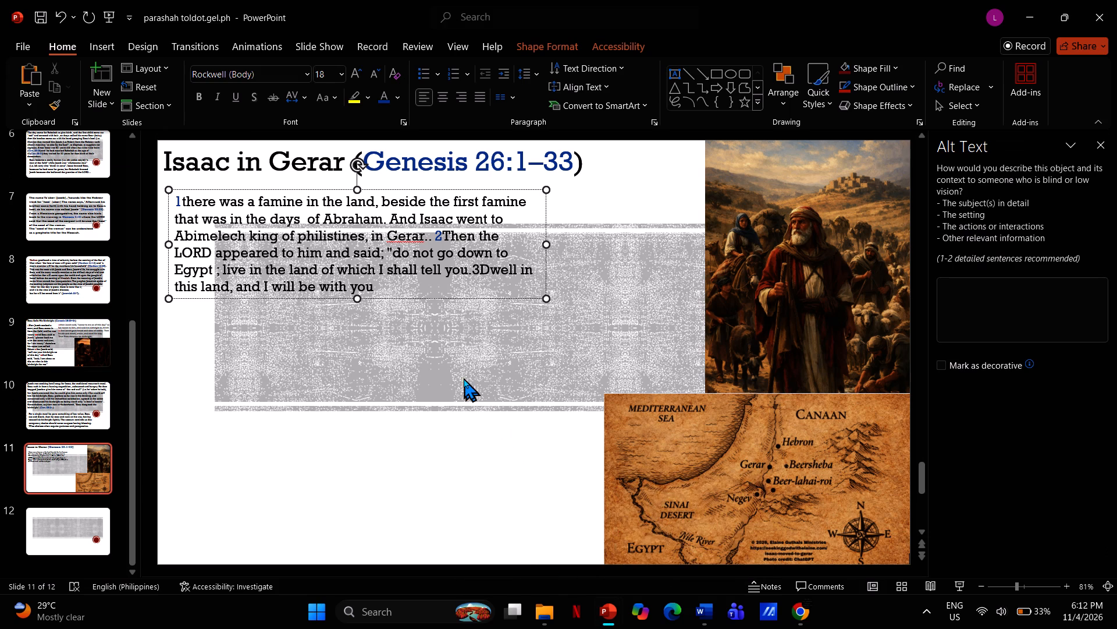
type("and")
key("space")
type("bless you")
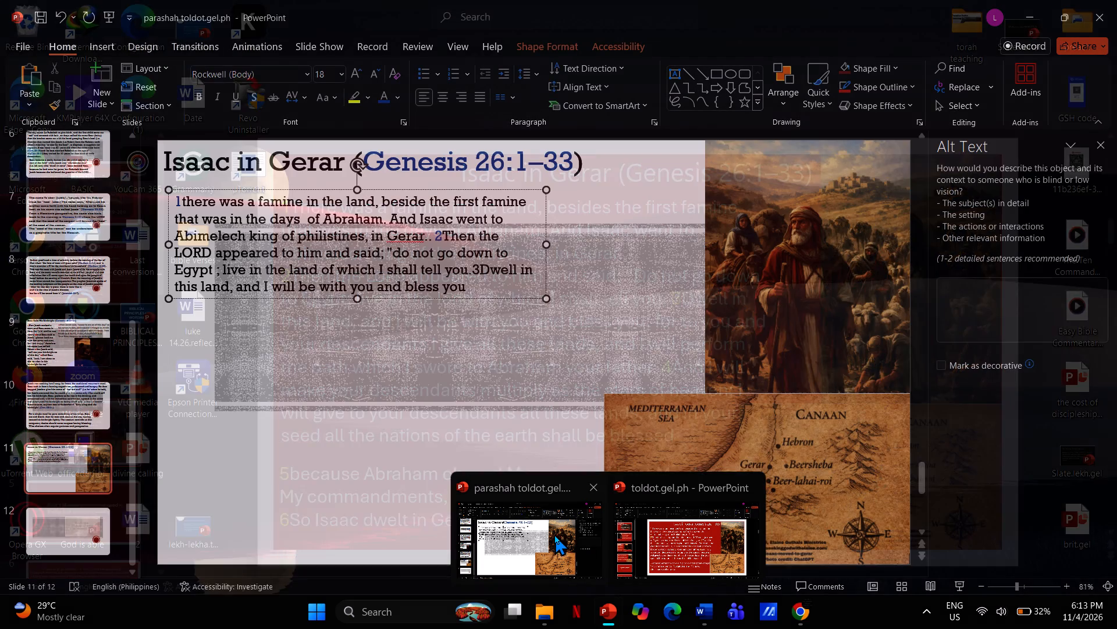
left_click(554, 534)
key("semicolon")
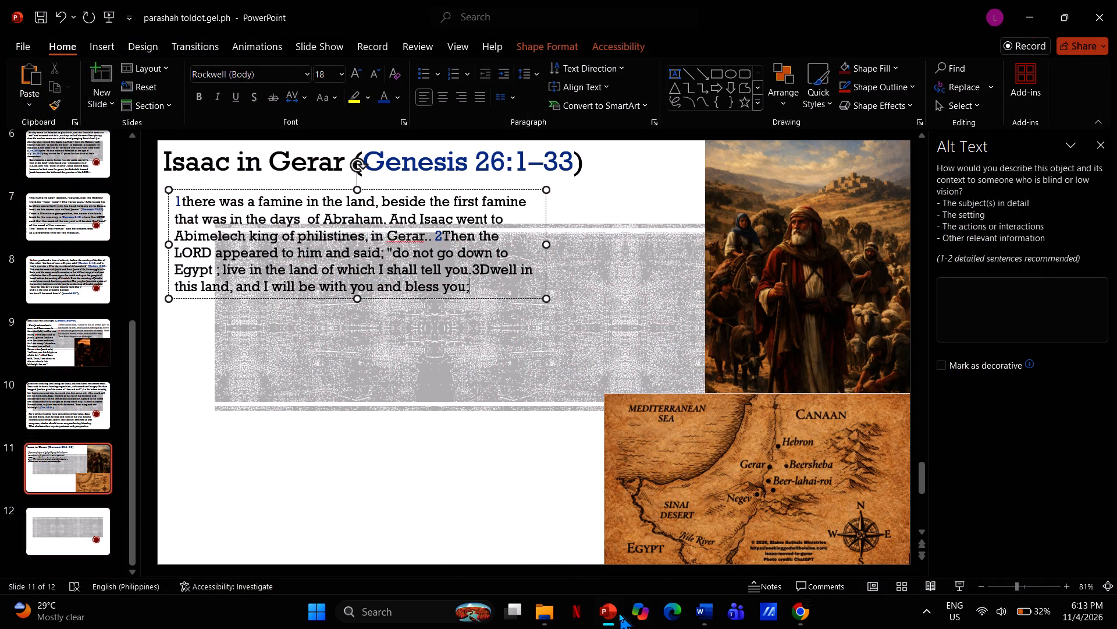
Continue verse 3 on slide 11 with "for to you and your descendants", following slide 4 of toldot.gel.ph.
left_click(657, 547)
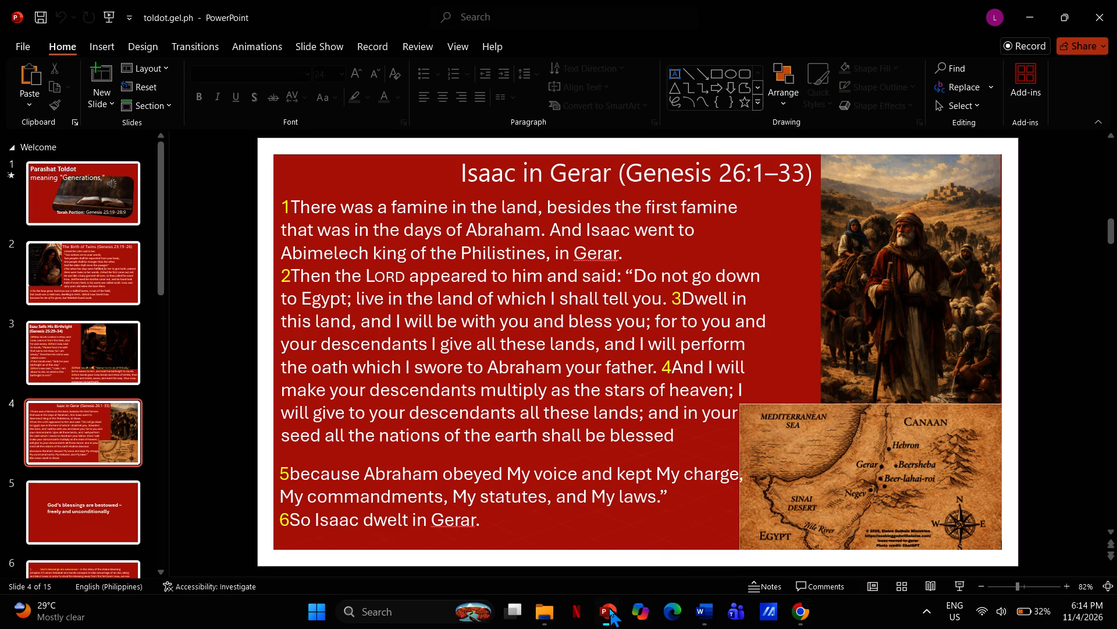
left_click(558, 547)
key("space")
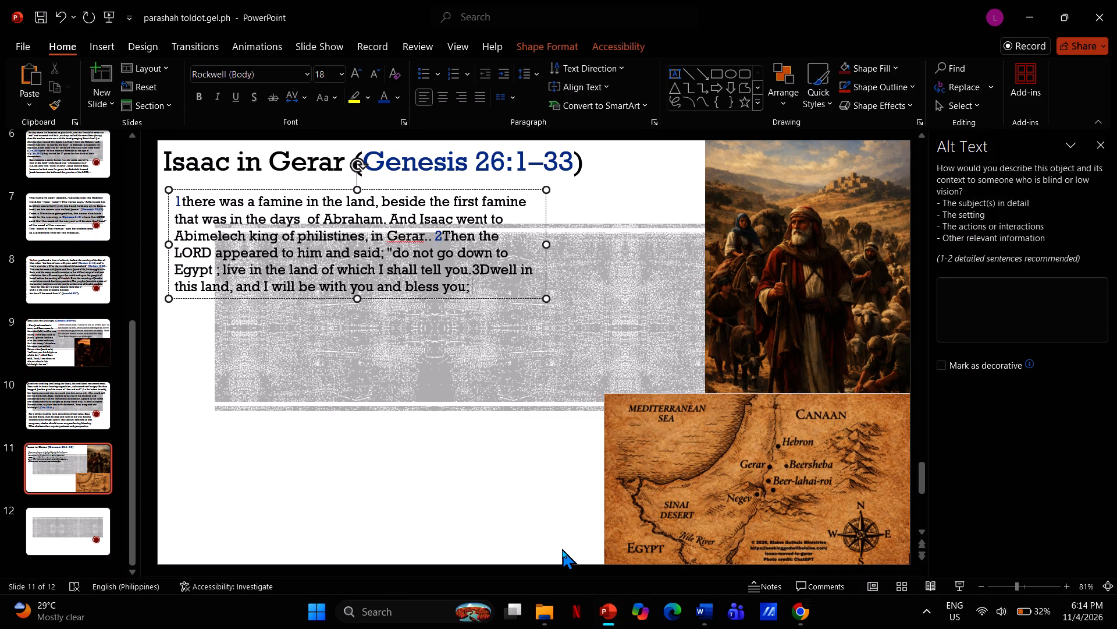
type("f")
type("or")
key("space")
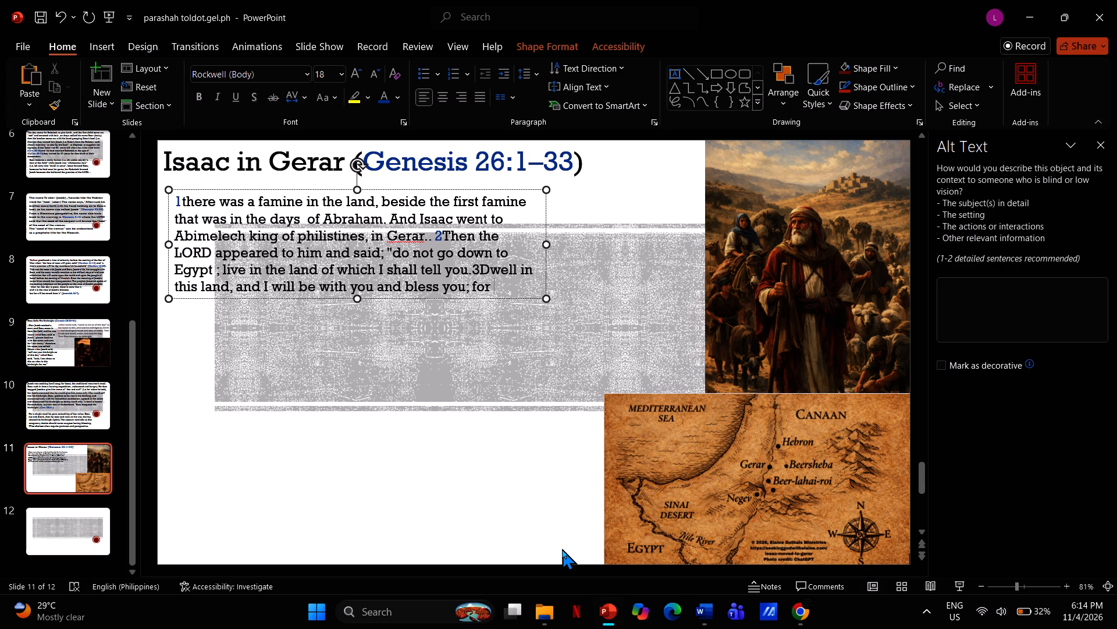
type("to you and")
key("space")
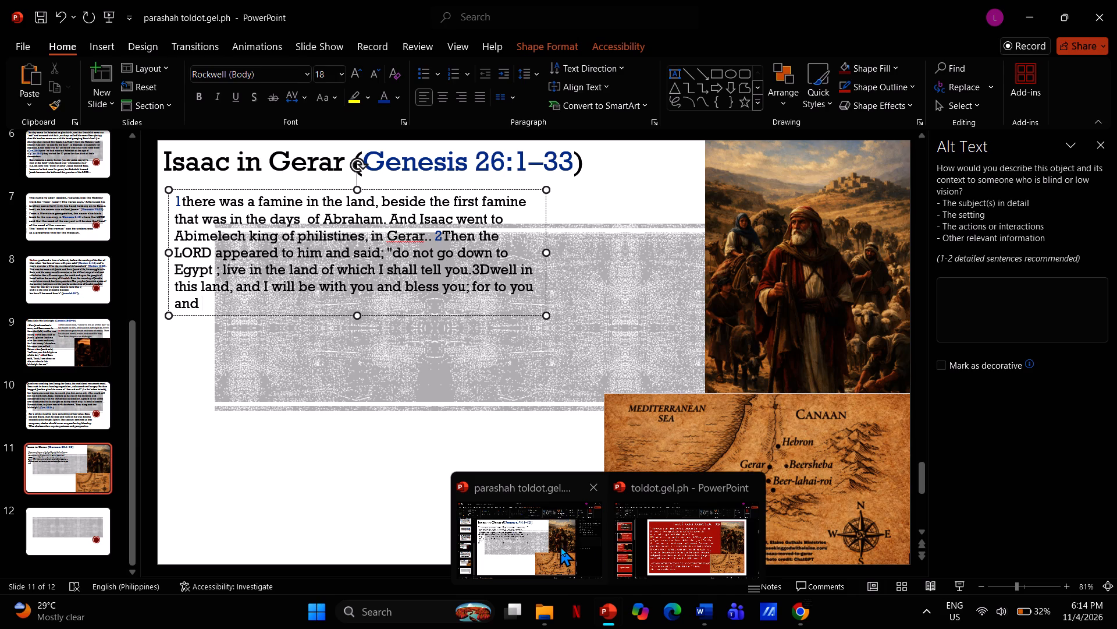
left_click(657, 546)
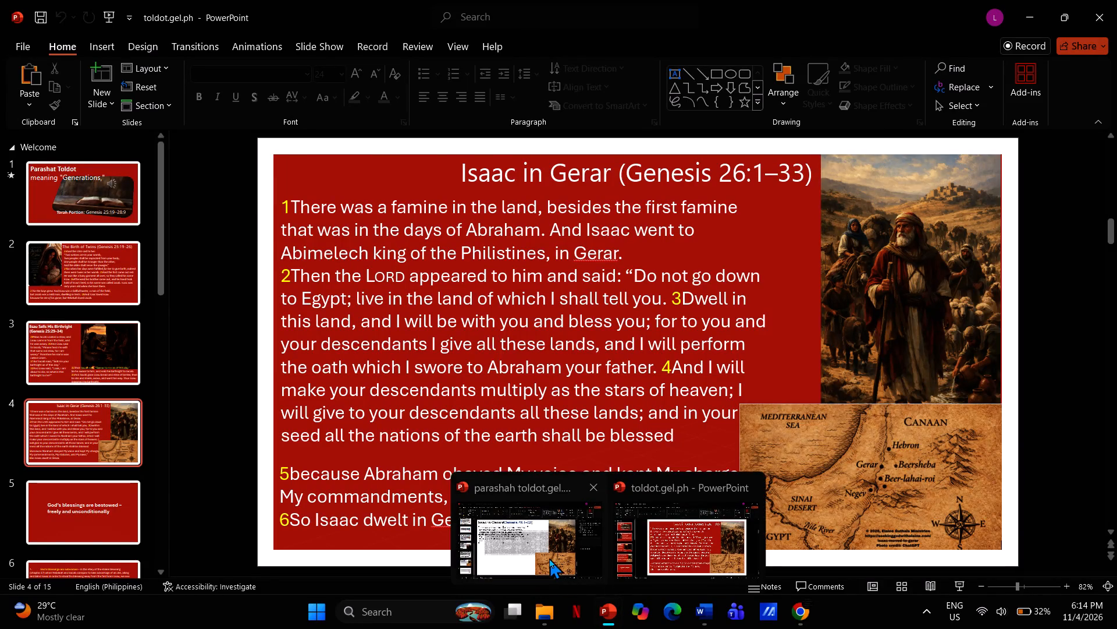
left_click(543, 552)
type("your descend")
type("ants")
key("space")
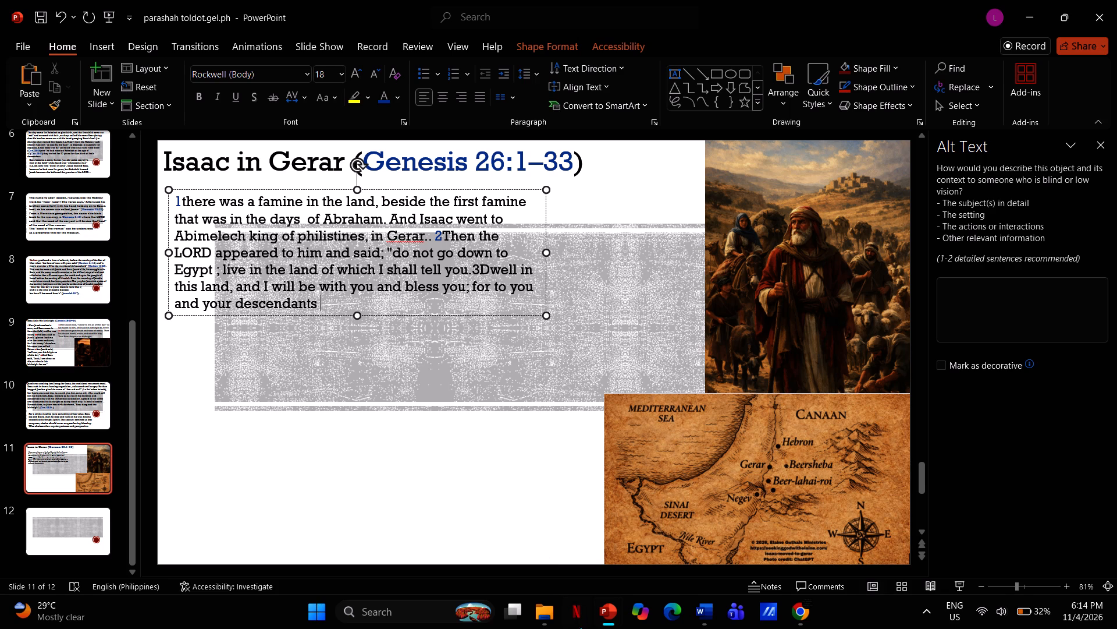
Continue verse 3 on slide 11 with "I give all this land", consulting slide 4 of toldot.gel.ph.
left_click(650, 552)
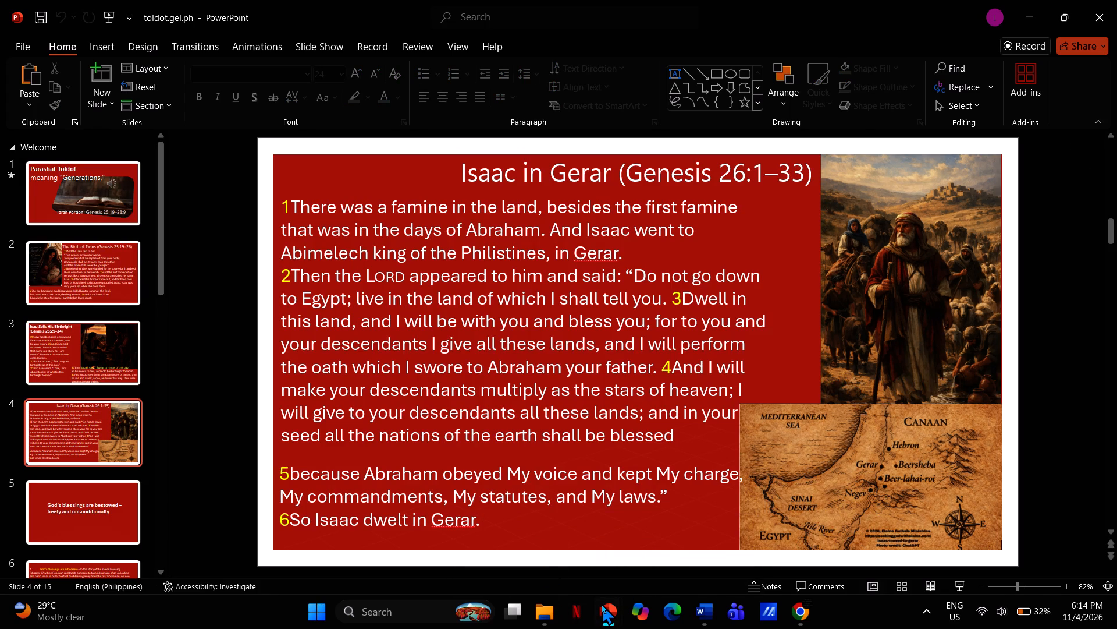
left_click(522, 550)
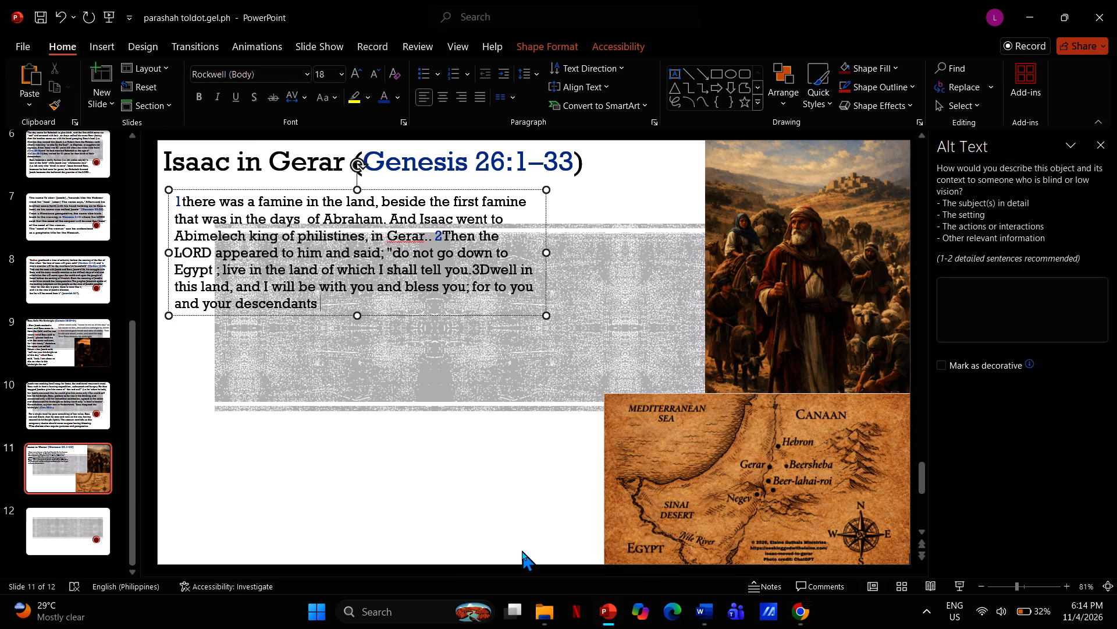
type("in")
key("space")
key("BackSpace")
key("BackSpace")
key("BackSpace")
type("i")
key("space")
type("give")
key("space")
type("all thie")
key("space")
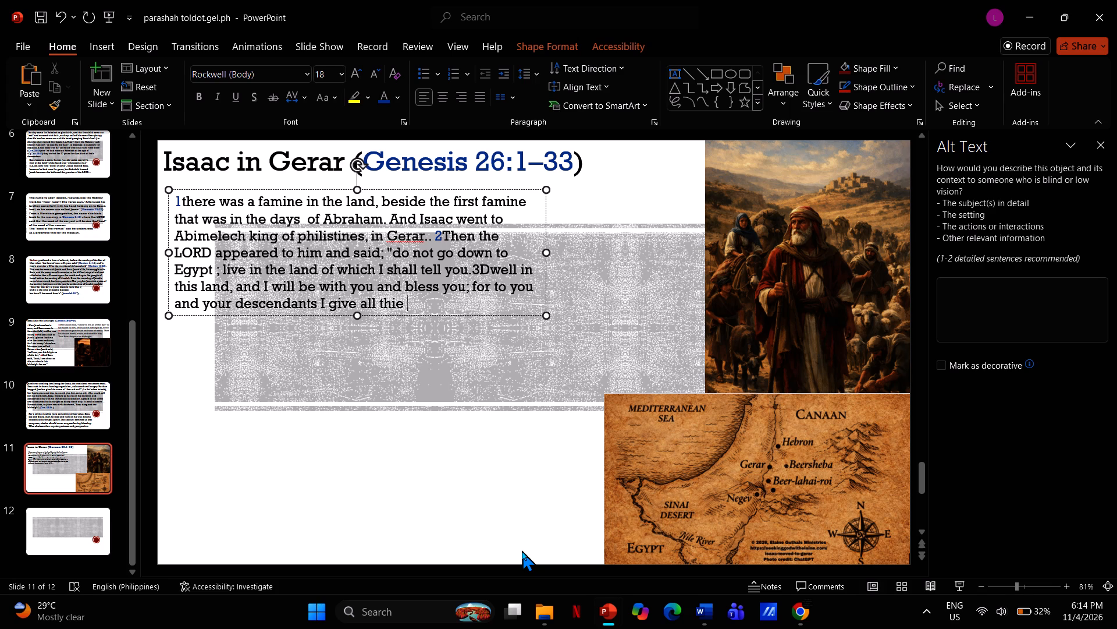
key("BackSpace")
key("s")
key("BackSpace")
key("BackSpace")
type("s land")
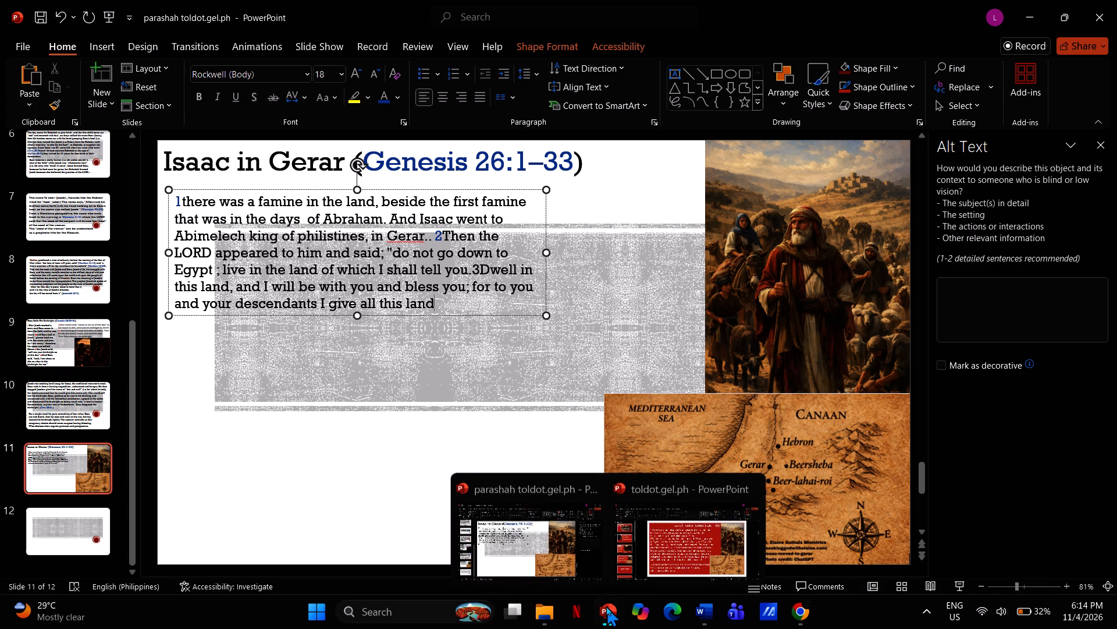
Check slide 4 of toldot.gel.ph and change "this" to "these" before the final "land" in slide 11's verse 3.
left_click(625, 531)
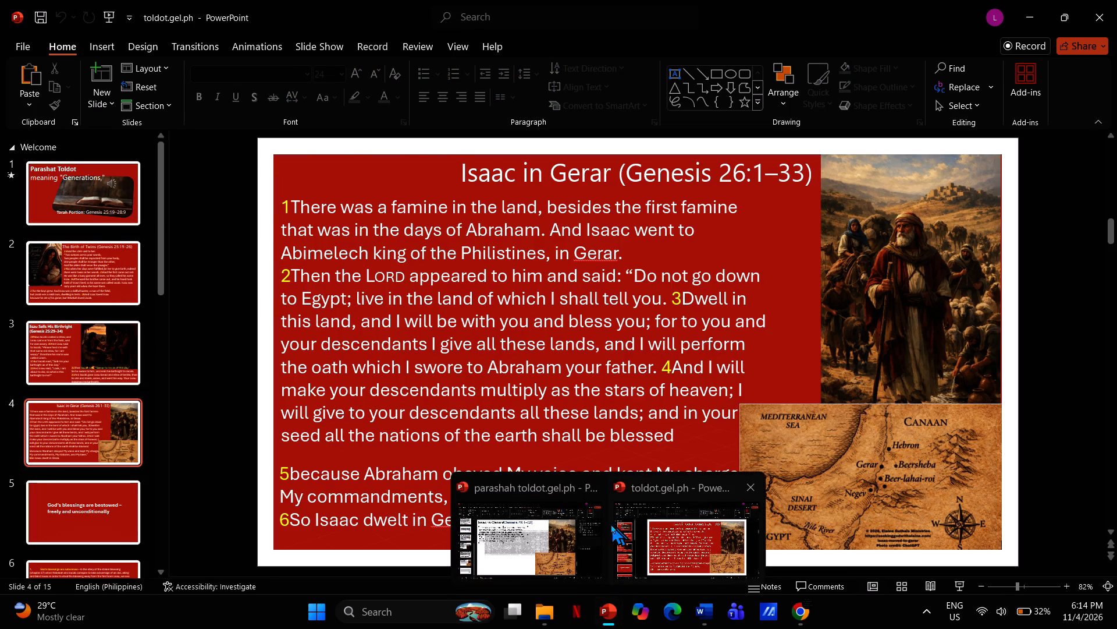
left_click(589, 522)
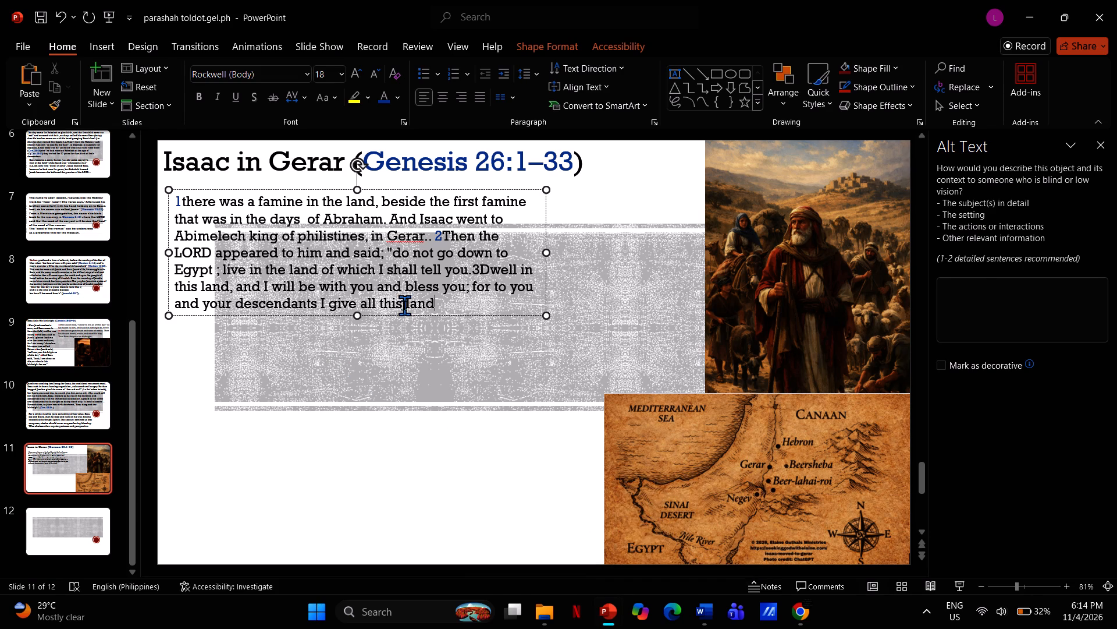
left_click(404, 305)
key("BackSpace")
key("BackSpace")
key("BackSpace")
type("ese")
key("space")
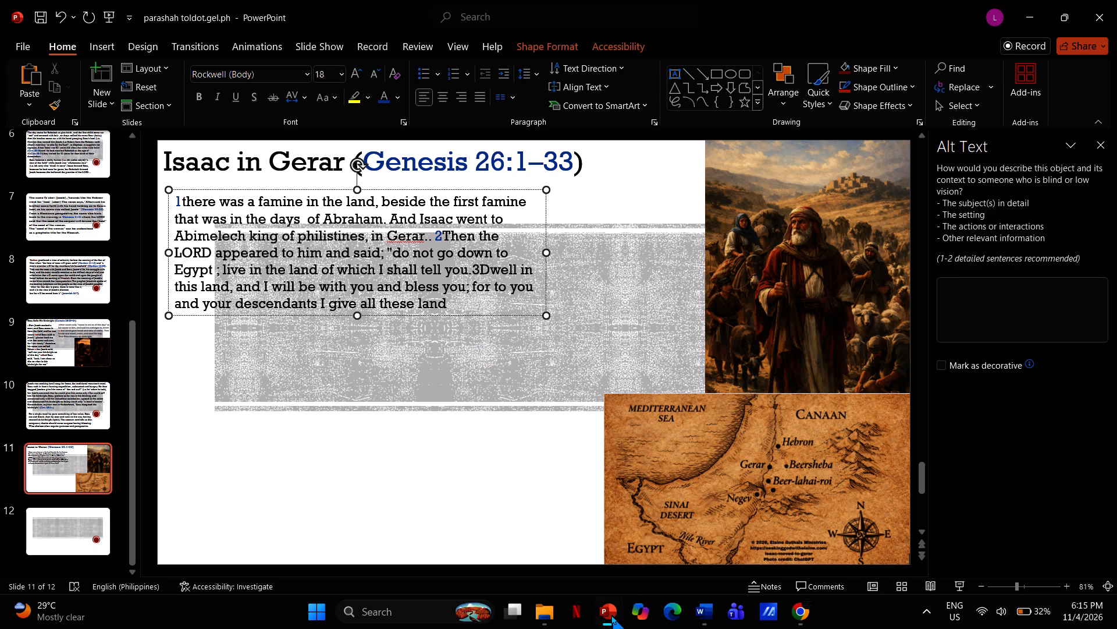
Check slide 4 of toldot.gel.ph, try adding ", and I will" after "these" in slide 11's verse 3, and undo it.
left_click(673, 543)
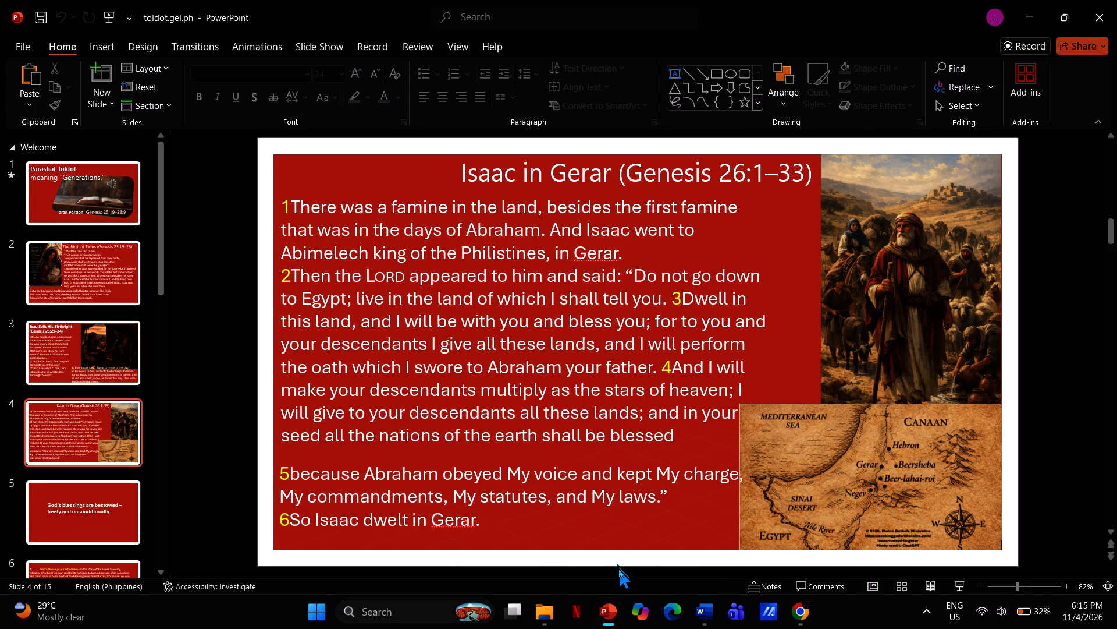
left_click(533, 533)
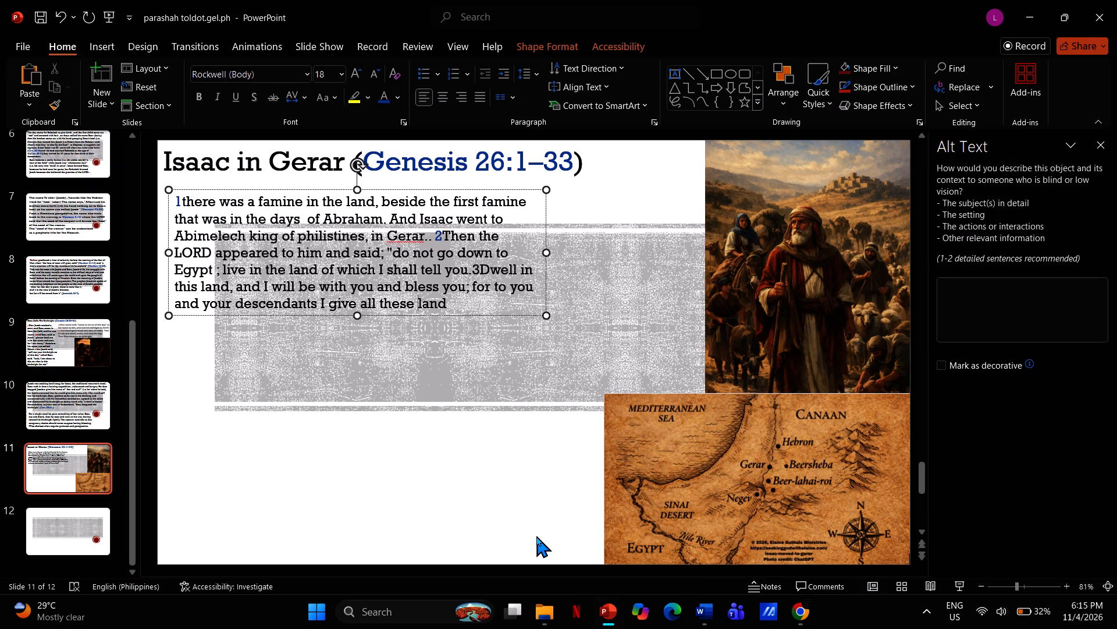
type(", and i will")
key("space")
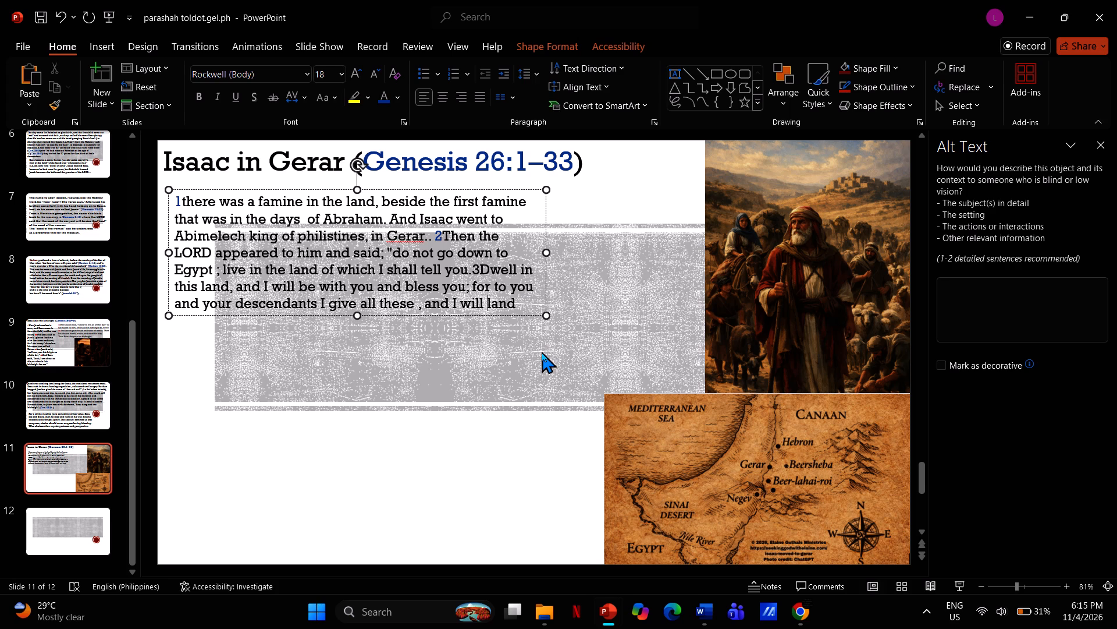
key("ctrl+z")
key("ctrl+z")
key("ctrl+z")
Change "land" to "lands." at the end of slide 11's verse 3 text, checking slide 4 of toldot.gel.ph.
left_click(450, 302)
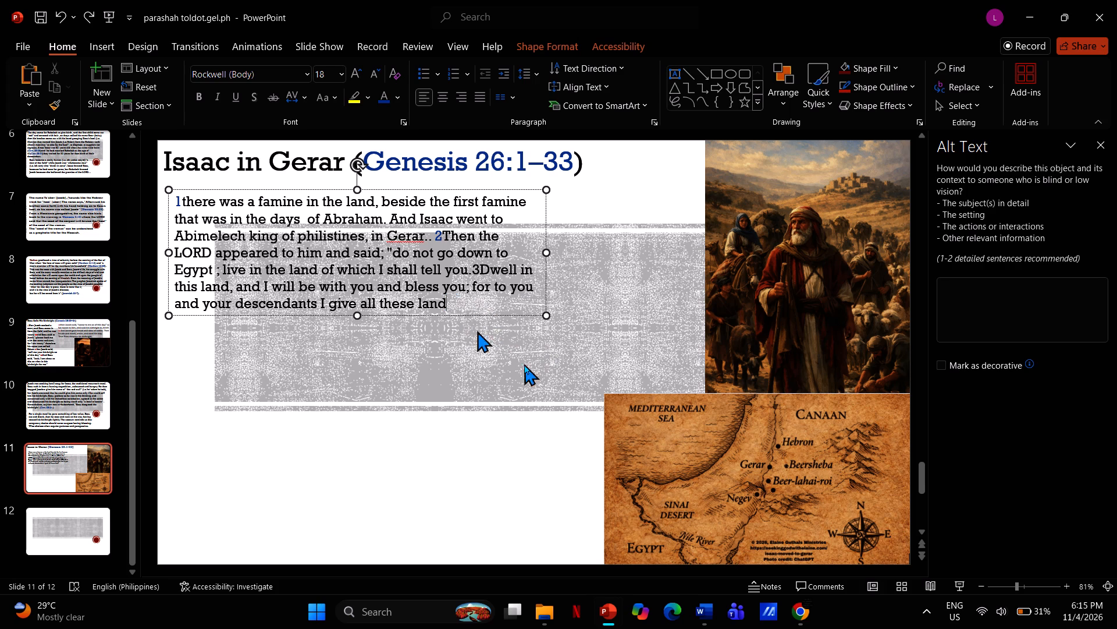
key("comma")
key("space")
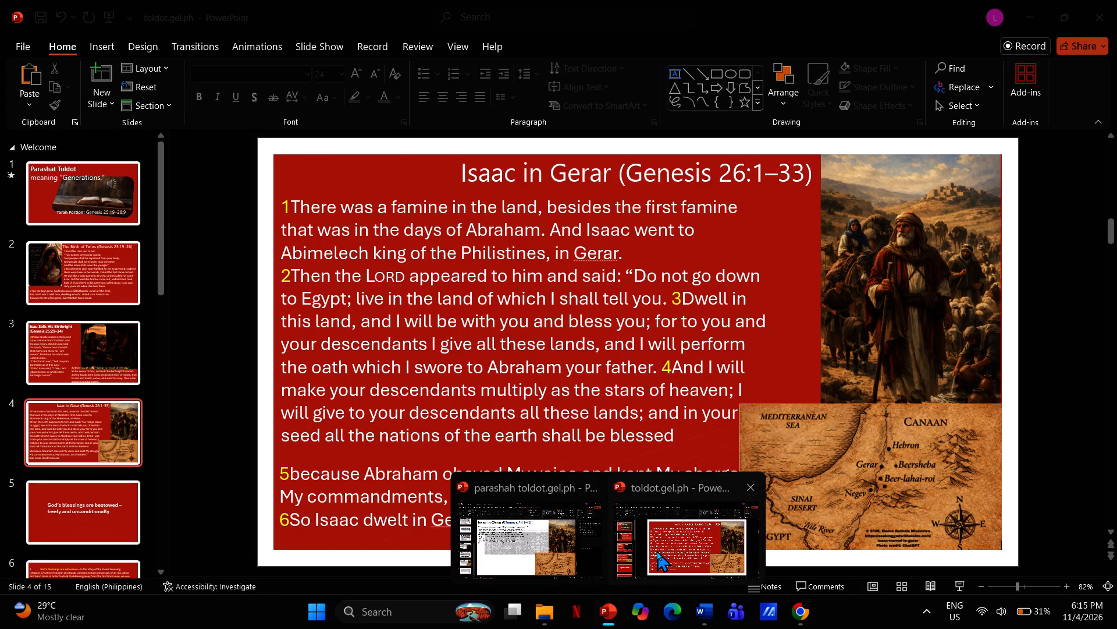
left_click(535, 545)
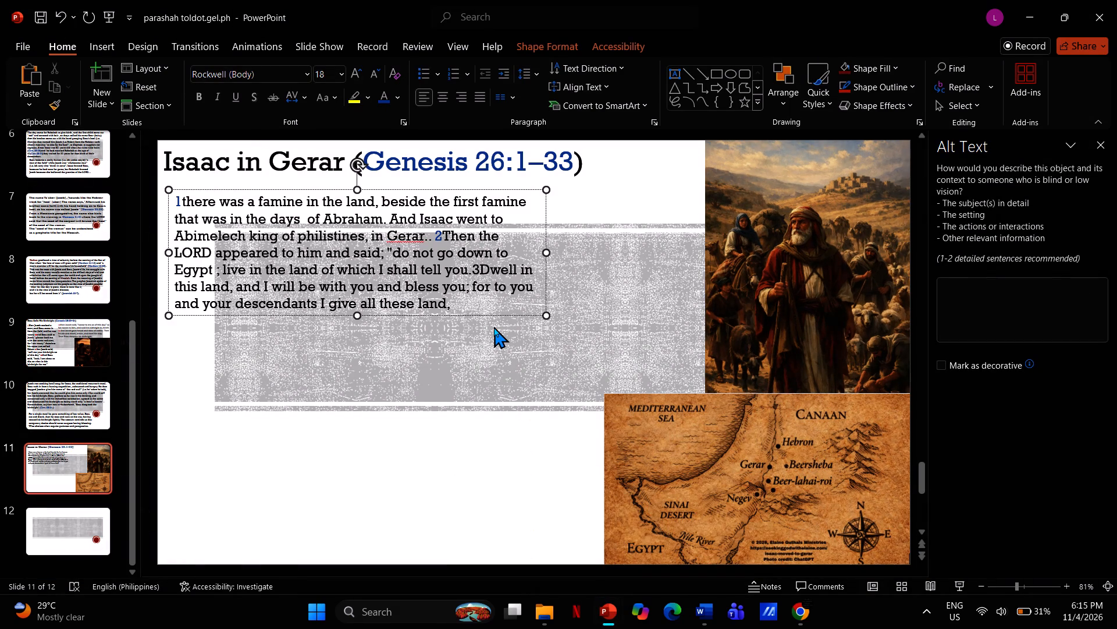
key("BackSpace")
key("s")
key("BackSpace")
key("BackSpace")
type("s.")
key("space")
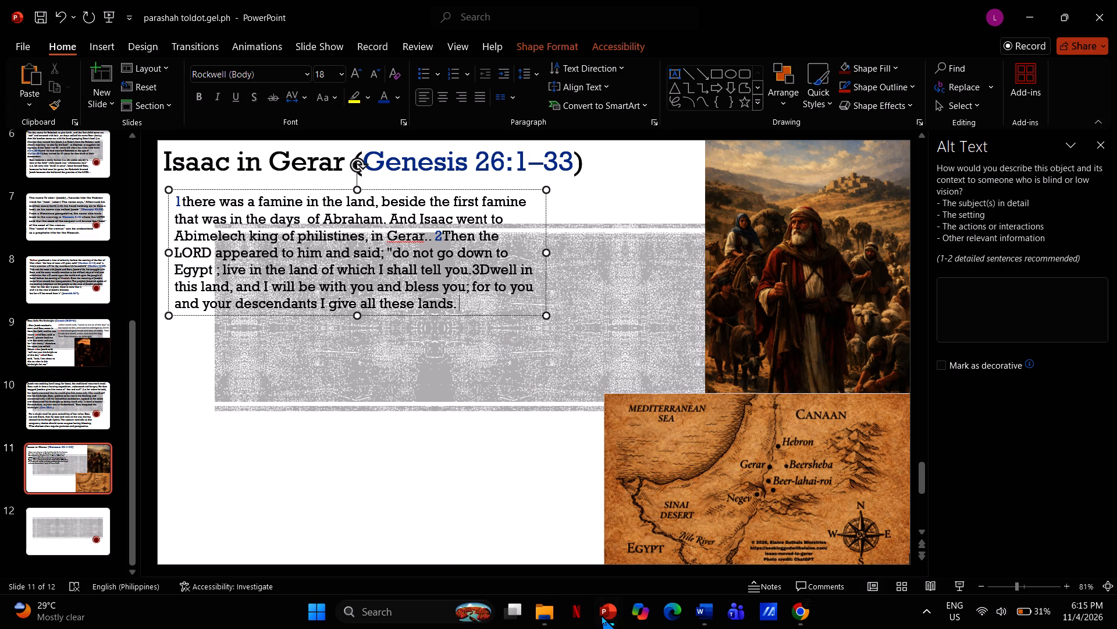
Continue verse 3 on slide 11 with "And I will perform the oath", consulting slide 4 of toldot.gel.ph.
left_click(673, 511)
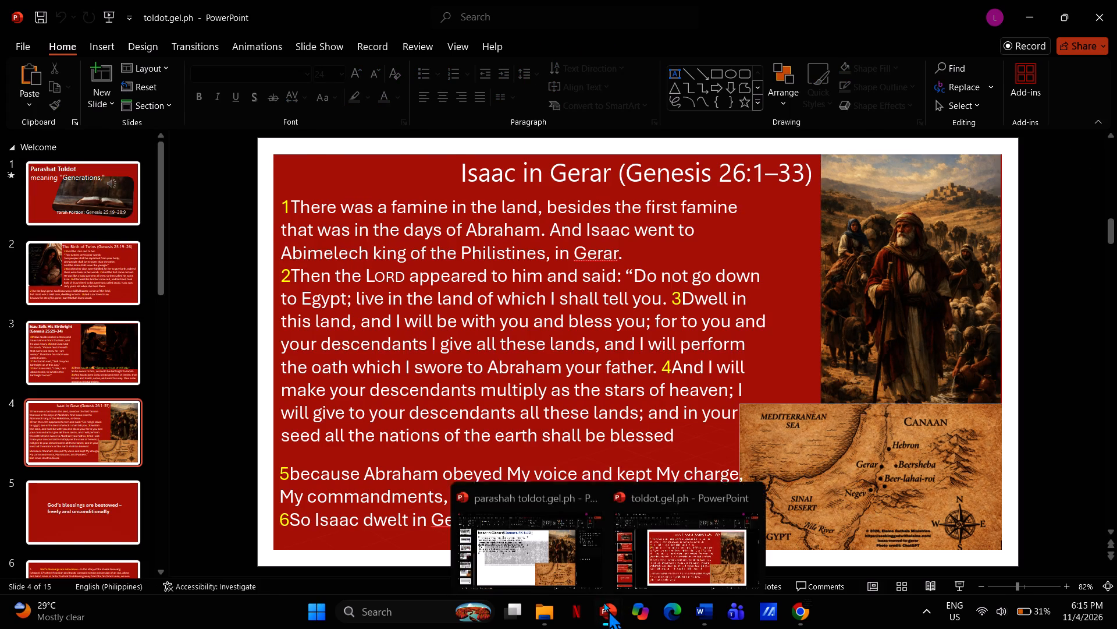
left_click(537, 561)
type("and i will perform the oaths")
key("space")
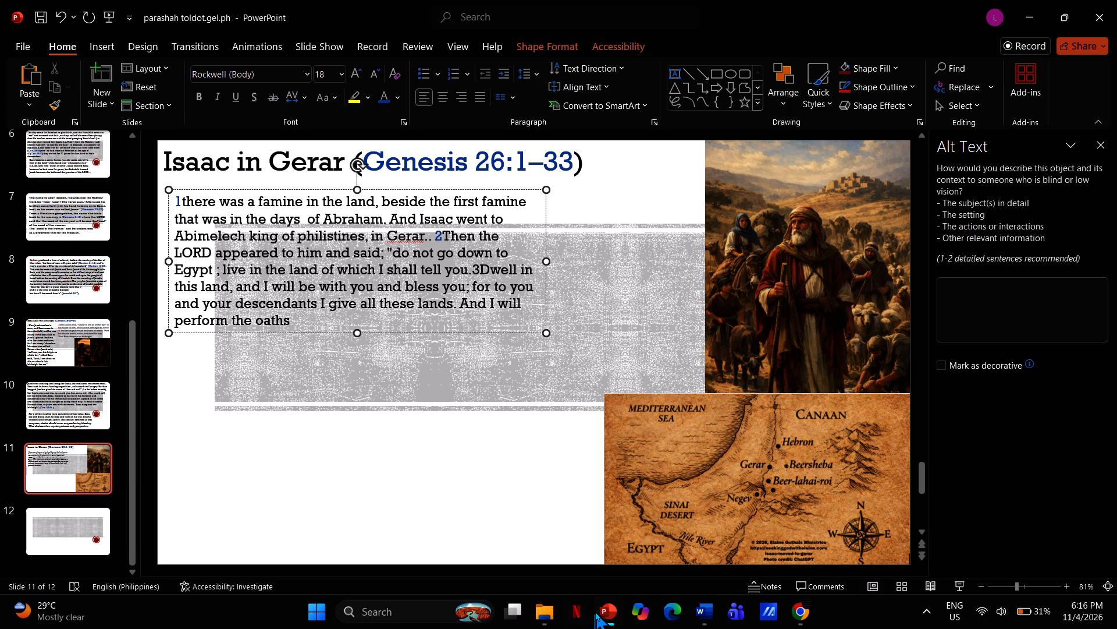
left_click(659, 550)
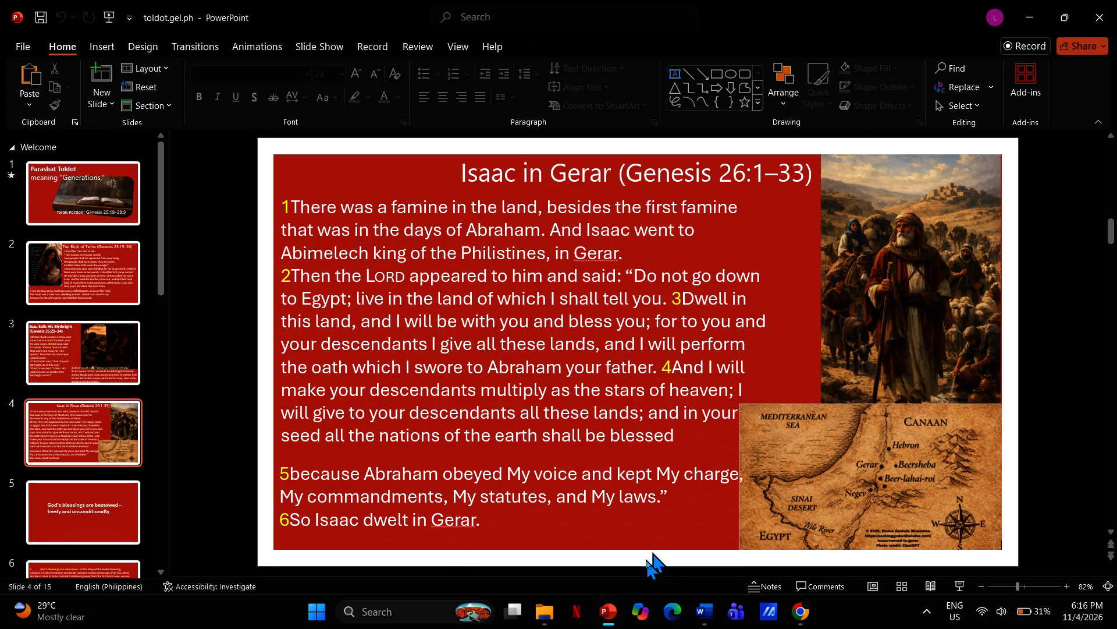
left_click(539, 558)
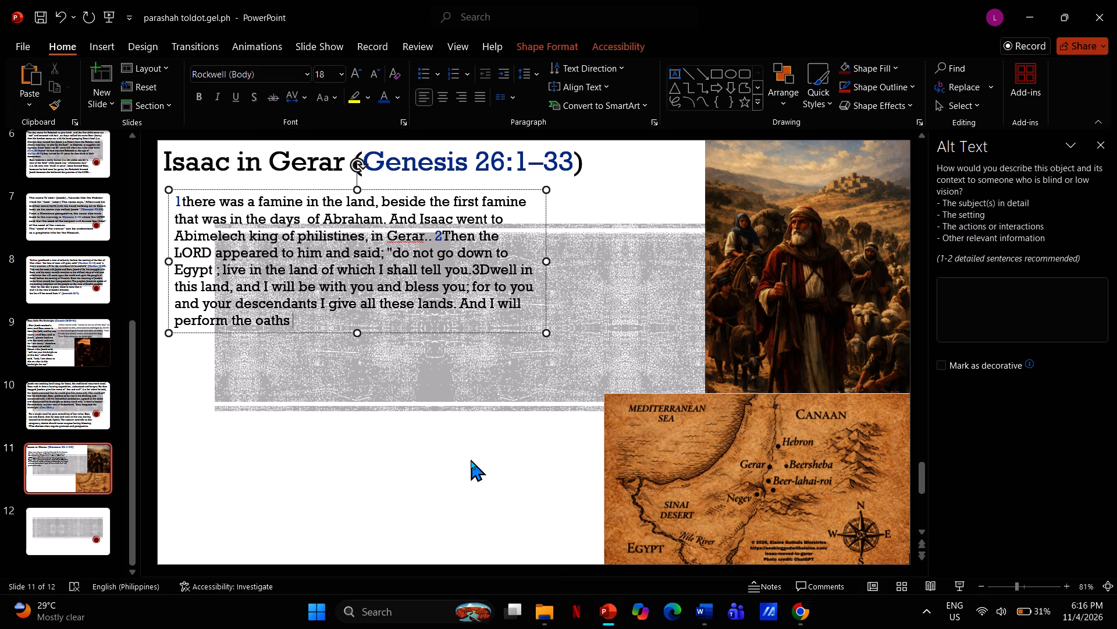
key("BackSpace")
key("BackSpace")
key("space")
Continue verse 3 on slide 11 with "which I swore", following slide 4 of toldot.gel.ph.
left_click(644, 543)
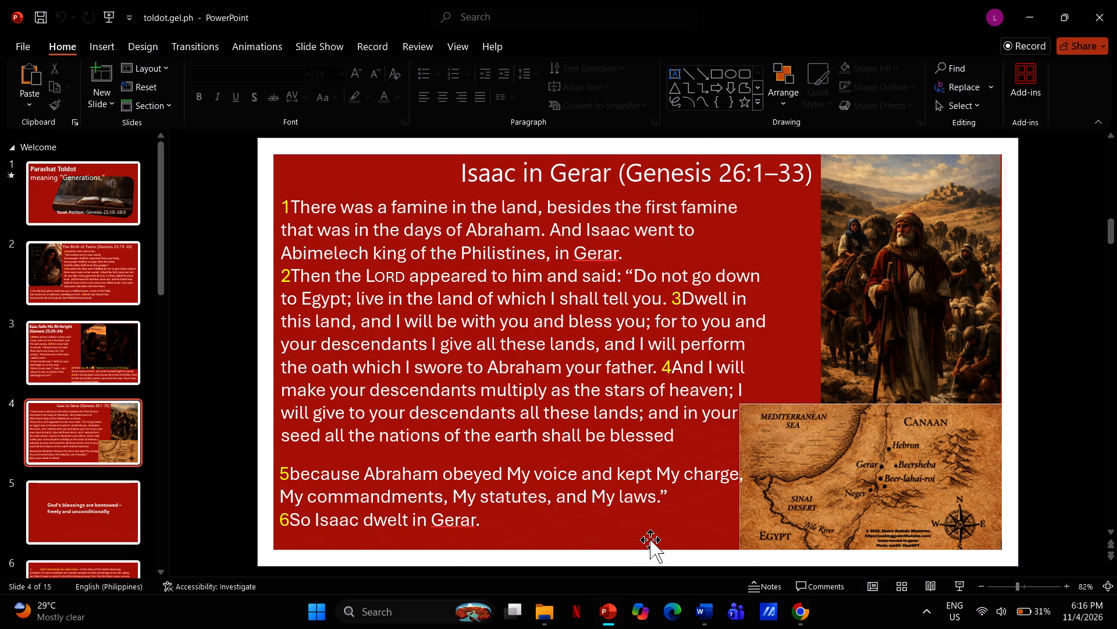
left_click(651, 539)
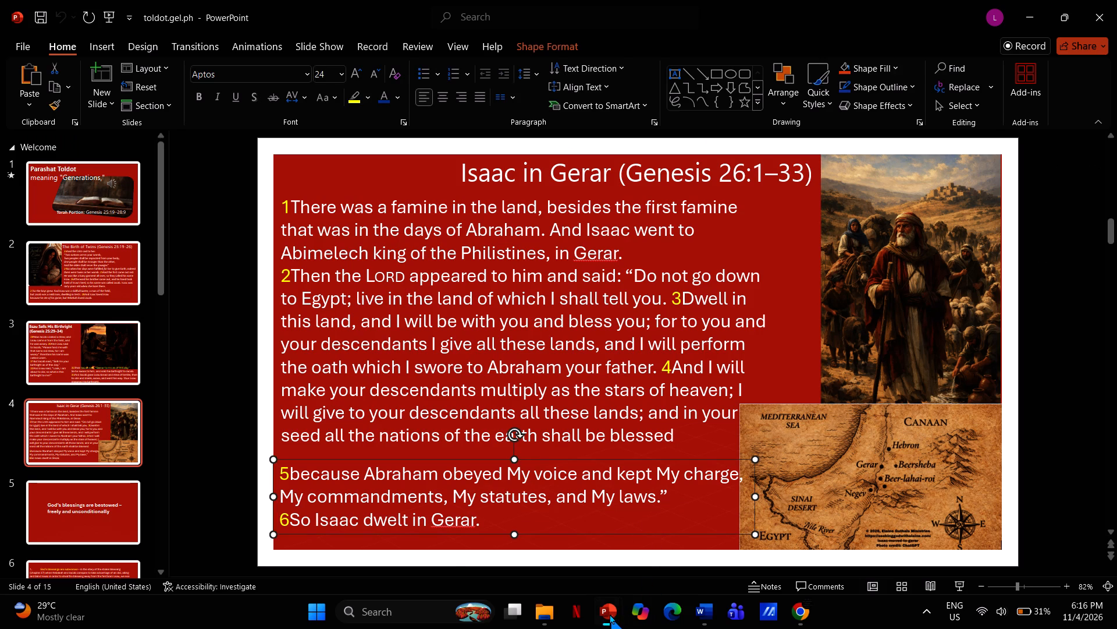
left_click(571, 551)
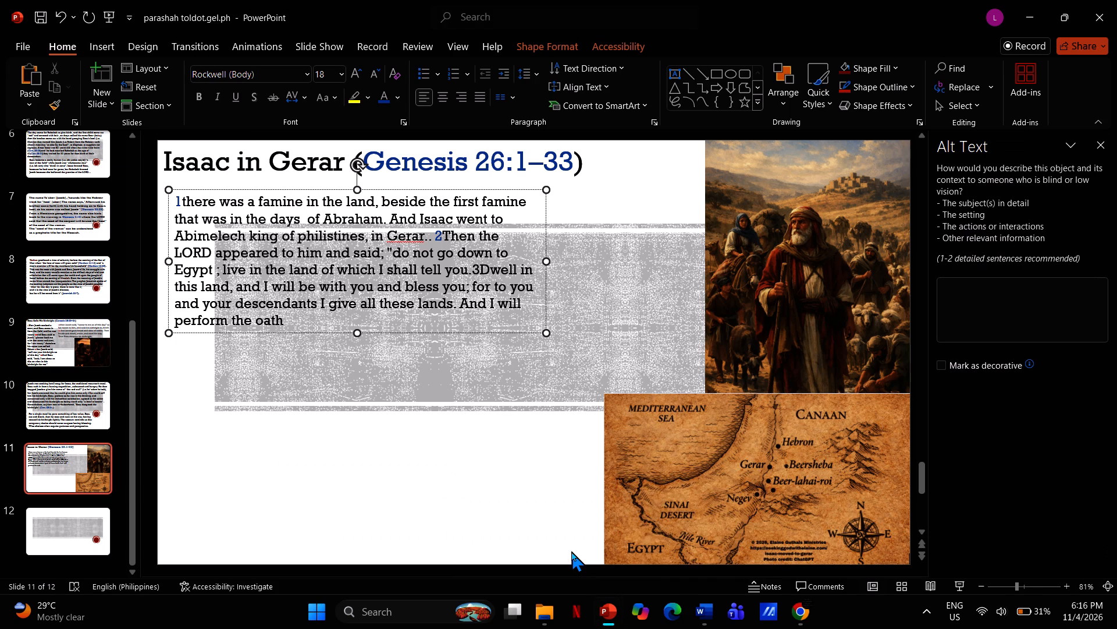
type("which i")
key("space")
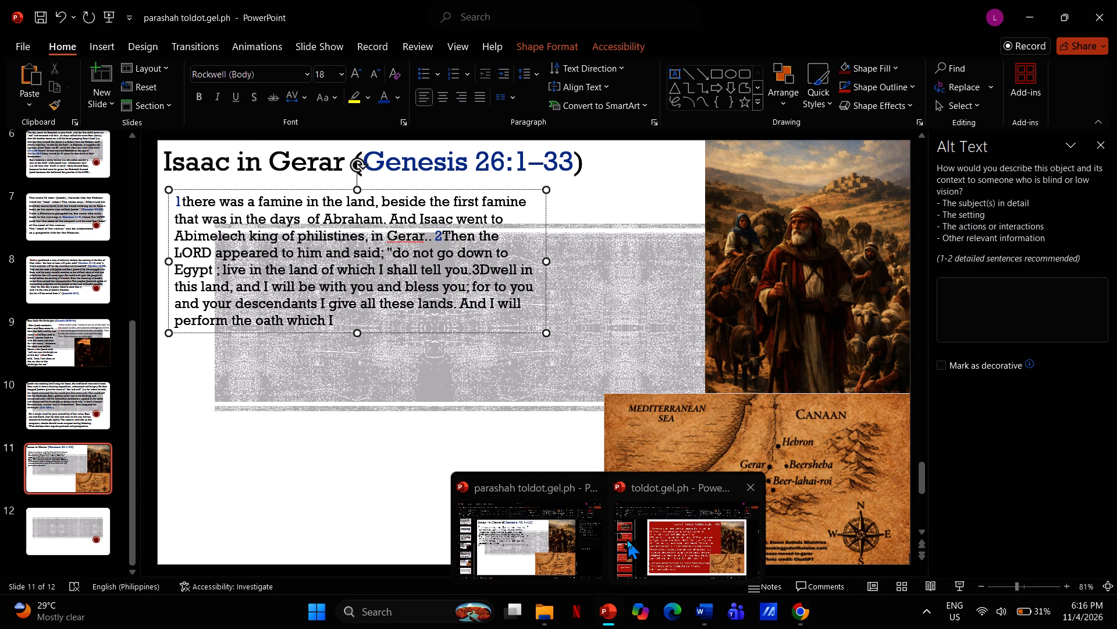
left_click(627, 539)
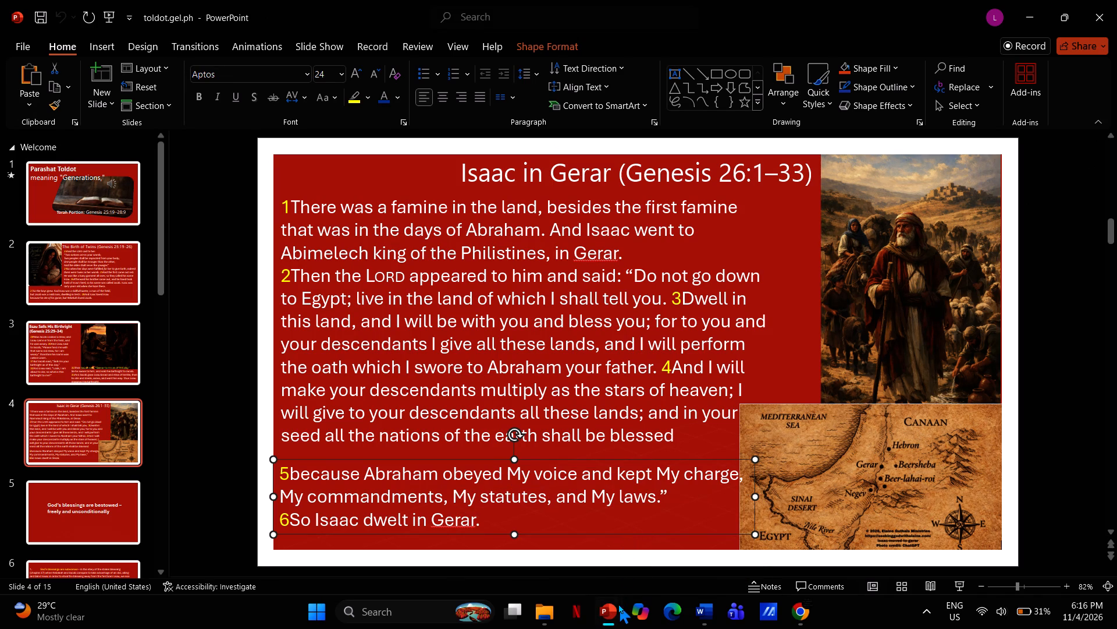
left_click(611, 613)
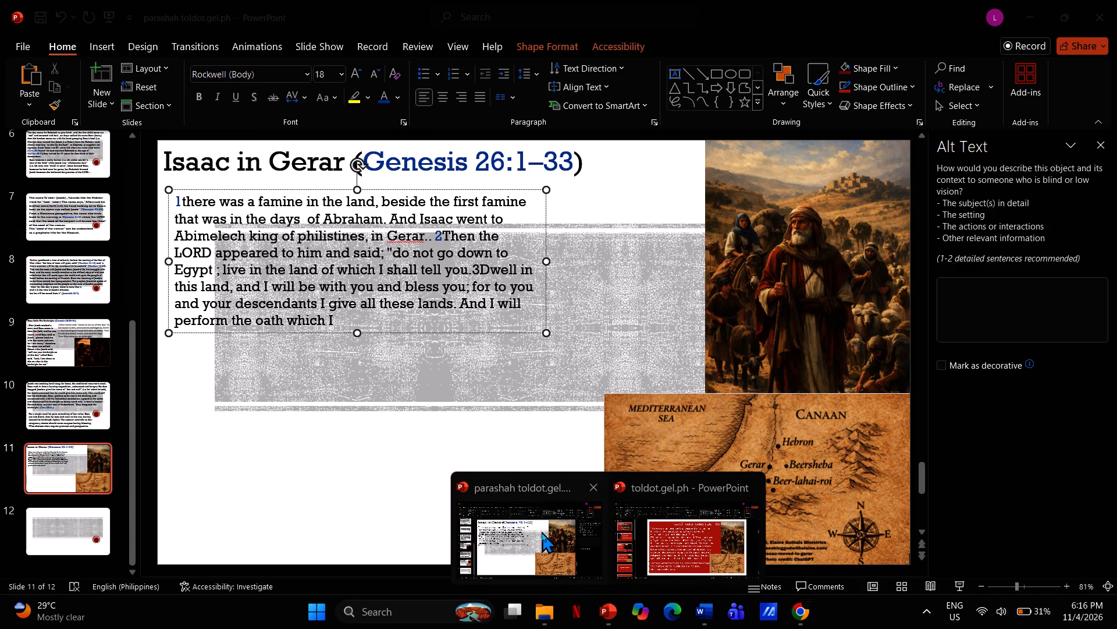
type("swore")
key("space")
left_click(490, 549)
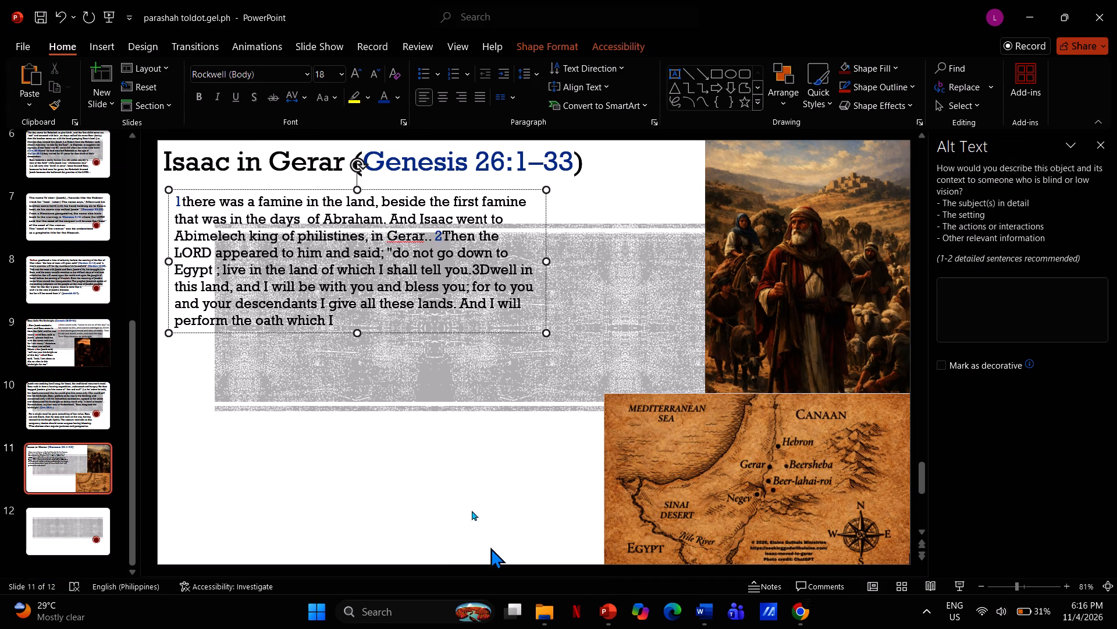
left_click(341, 326)
type("swore")
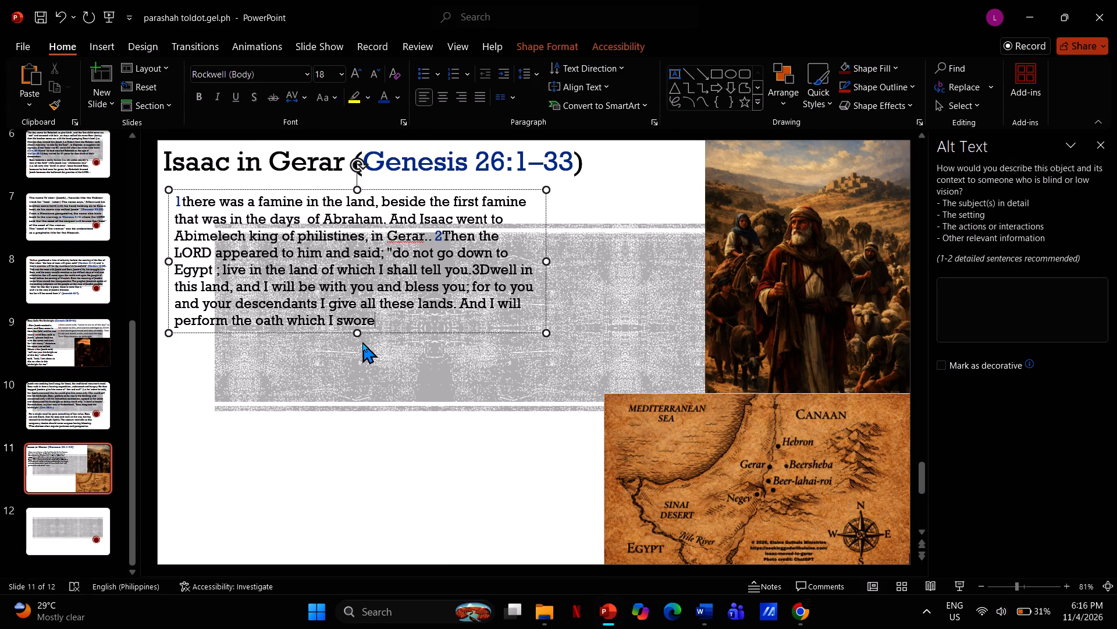
key("space")
Check slide 4 of toldot.gel.ph and continue slide 11's verse 3 with "to ABRAHAM YOUR".
left_click(544, 609)
left_click(536, 612)
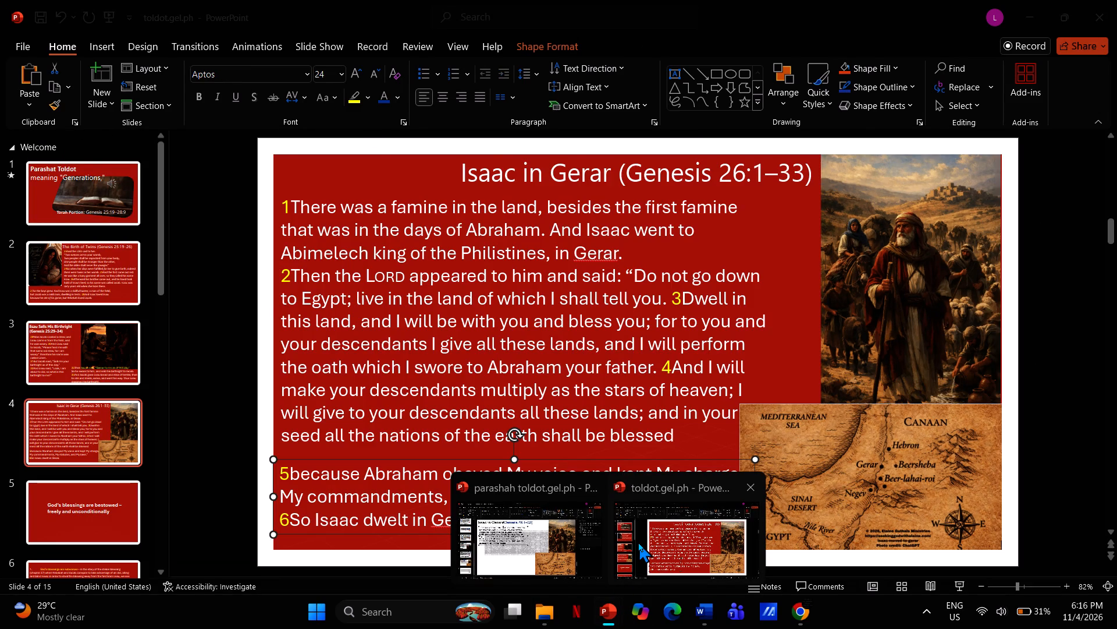
left_click(514, 545)
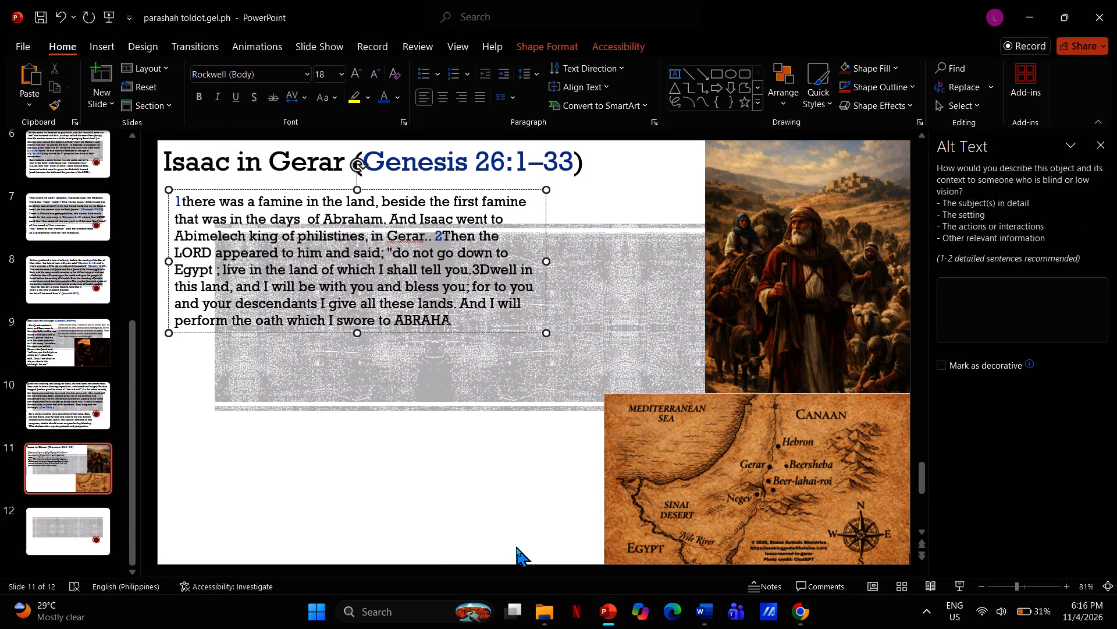
type("YOUR")
key("space")
Replace the capitalised "ABRAHAM YOUR" in slide 11's verse 3 with "Abraham your father.".
key("BackSpace")
key("BackSpace")
key("BackSpace")
key("BackSpace")
key("BackSpace")
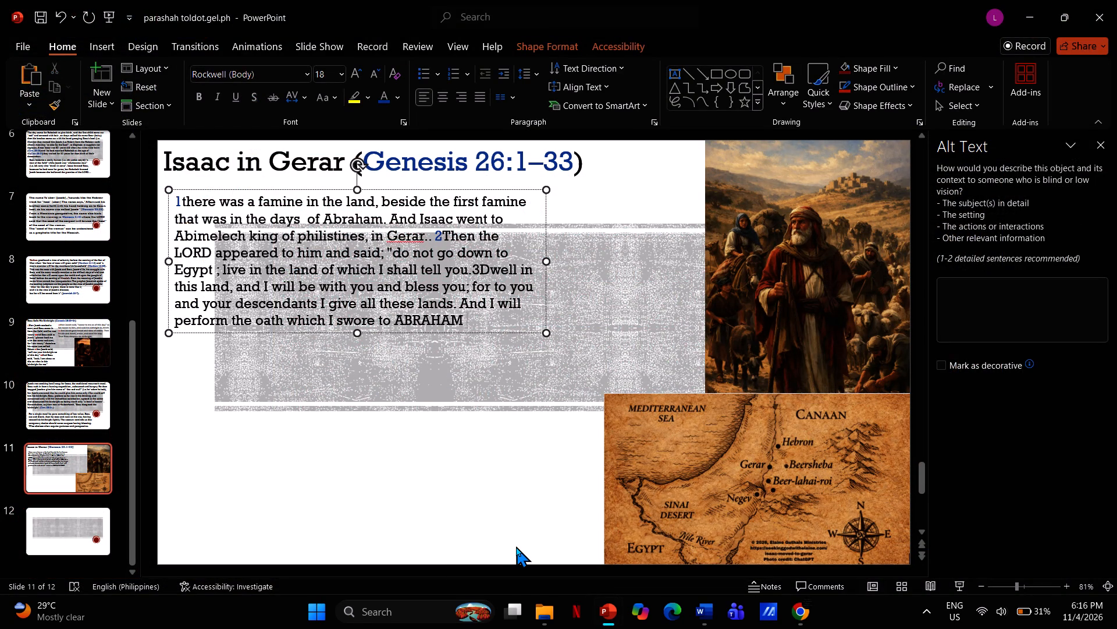
key("BackSpace")
key("BackSpace")
key("BackSpace")
key("BackSpace")
key("BackSpace")
key("BackSpace")
key("BackSpace")
key("BackSpace")
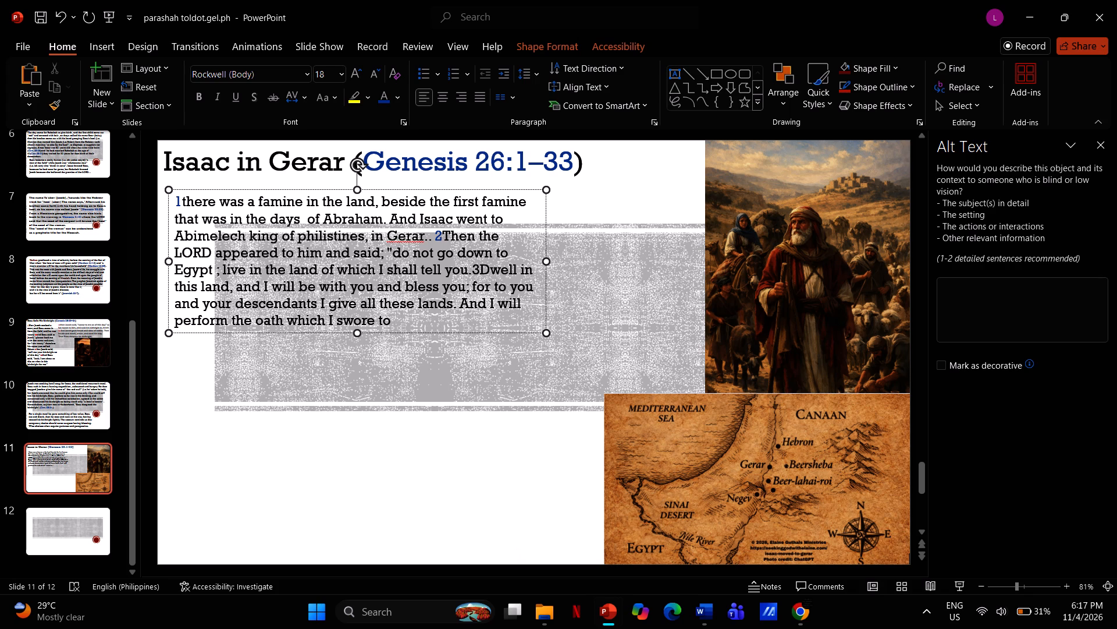
type("Abraham your")
key("space")
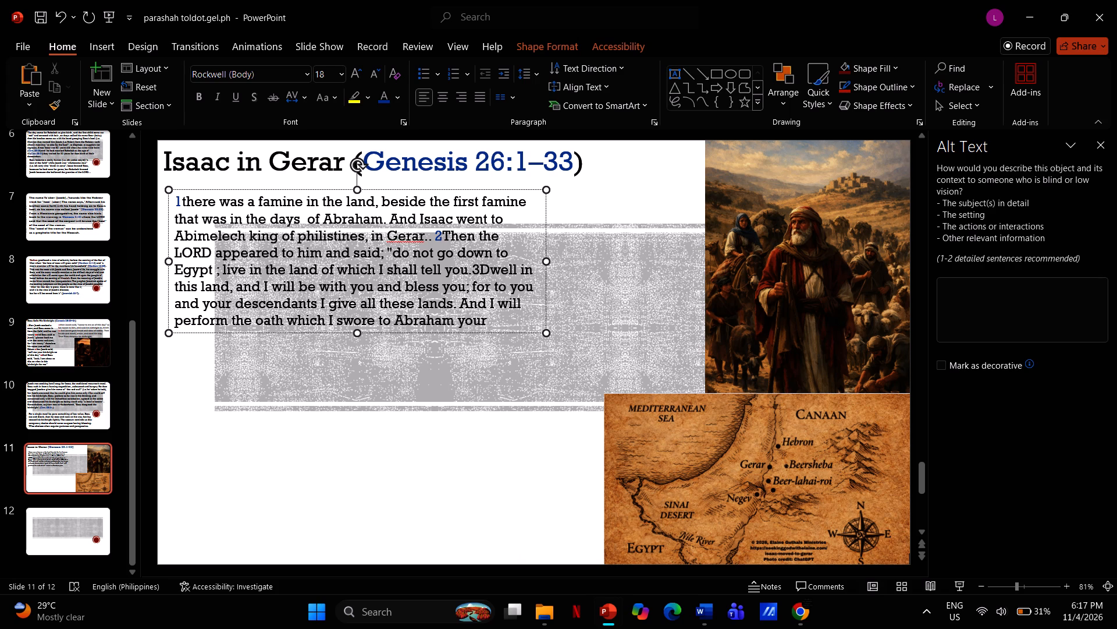
type("father")
key("period")
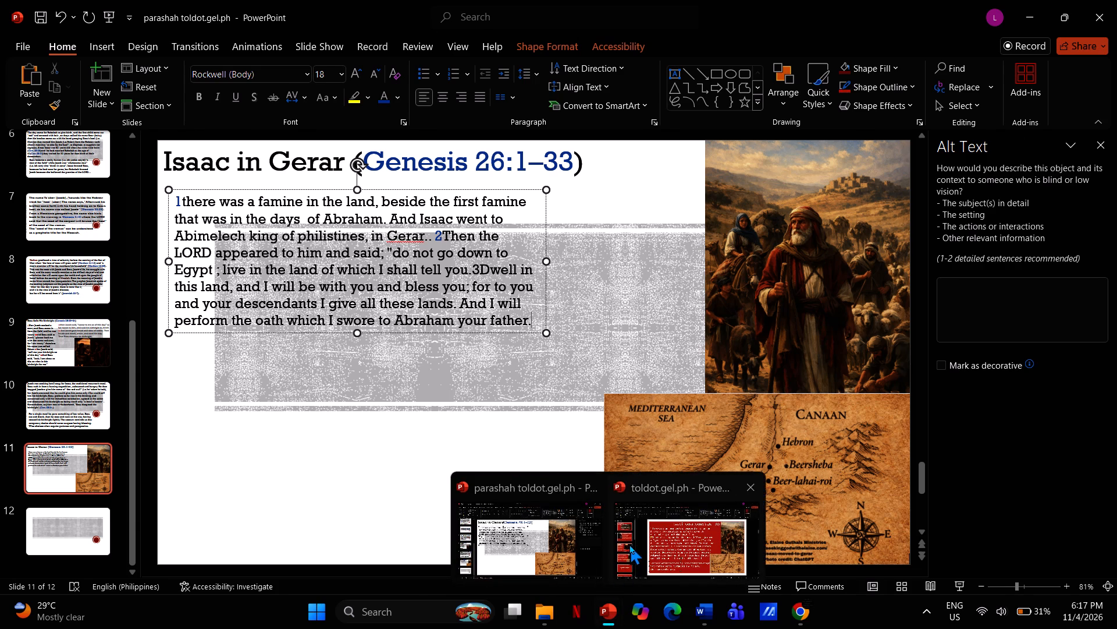
Check the verse wording on slide 4 of toldot.gel.ph and widen slide 11's verse text box almost to the shepherd picture.
left_click(628, 544)
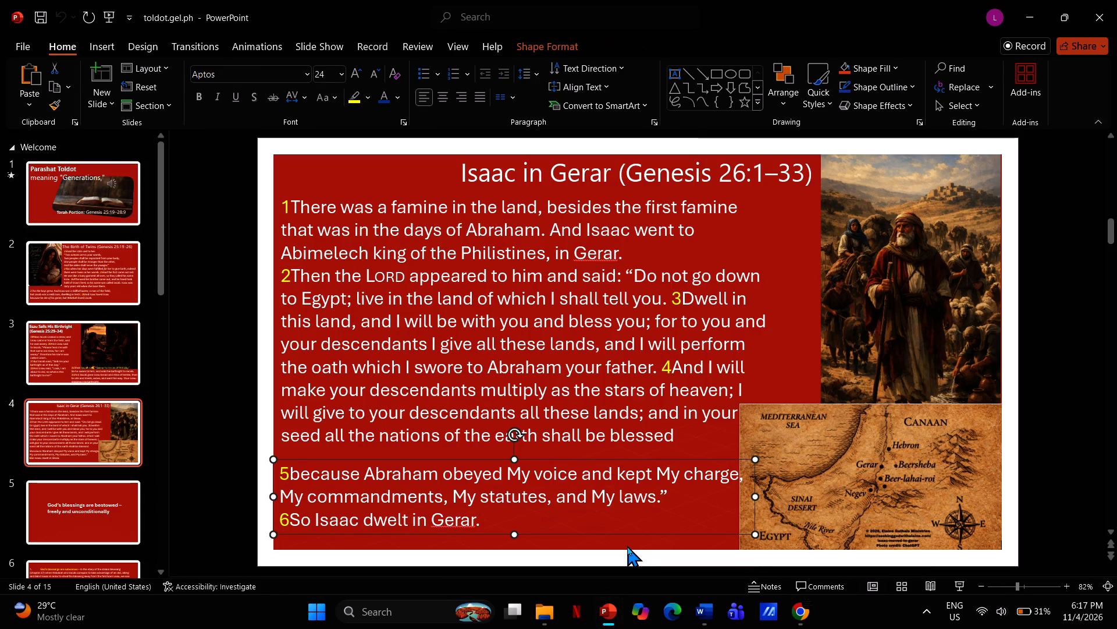
left_click(627, 546)
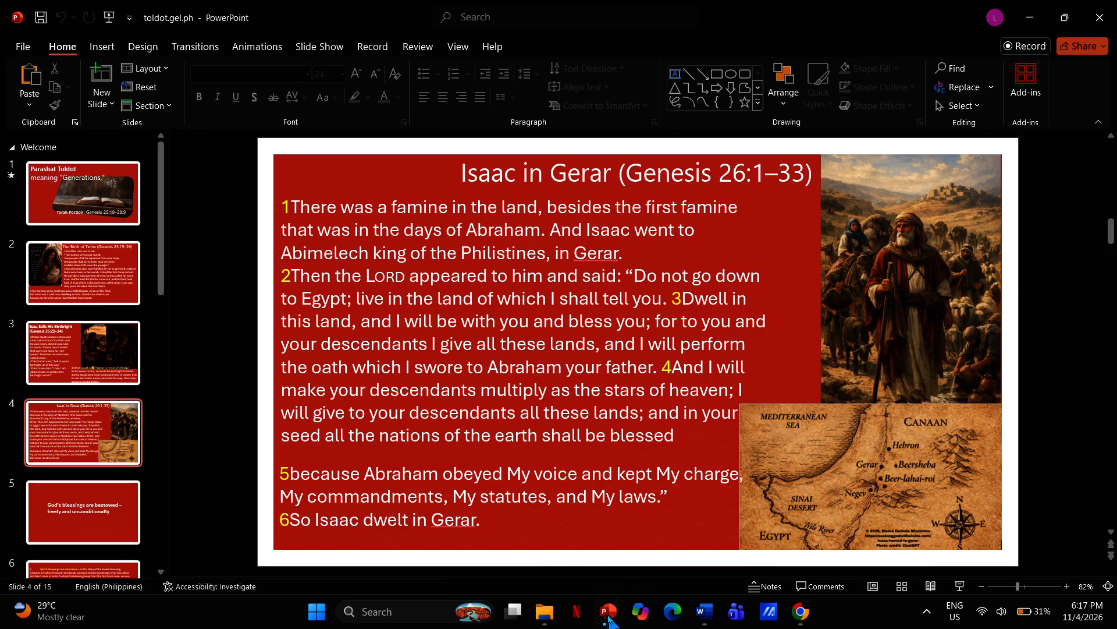
left_click(557, 559)
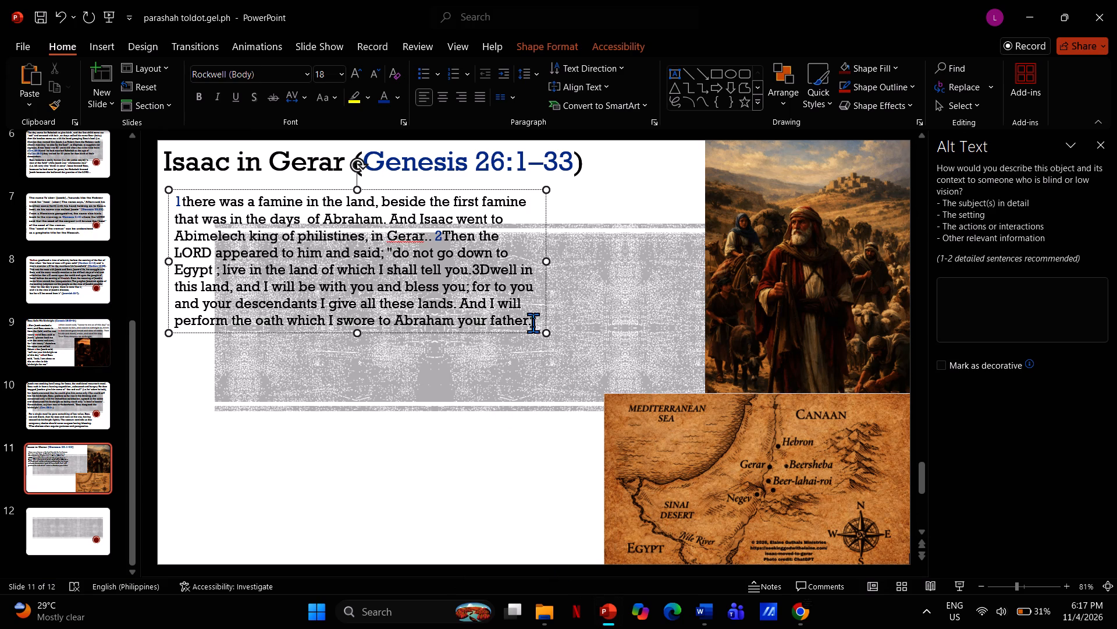
left_click(530, 317)
left_click_drag(545, 263, 688, 257)
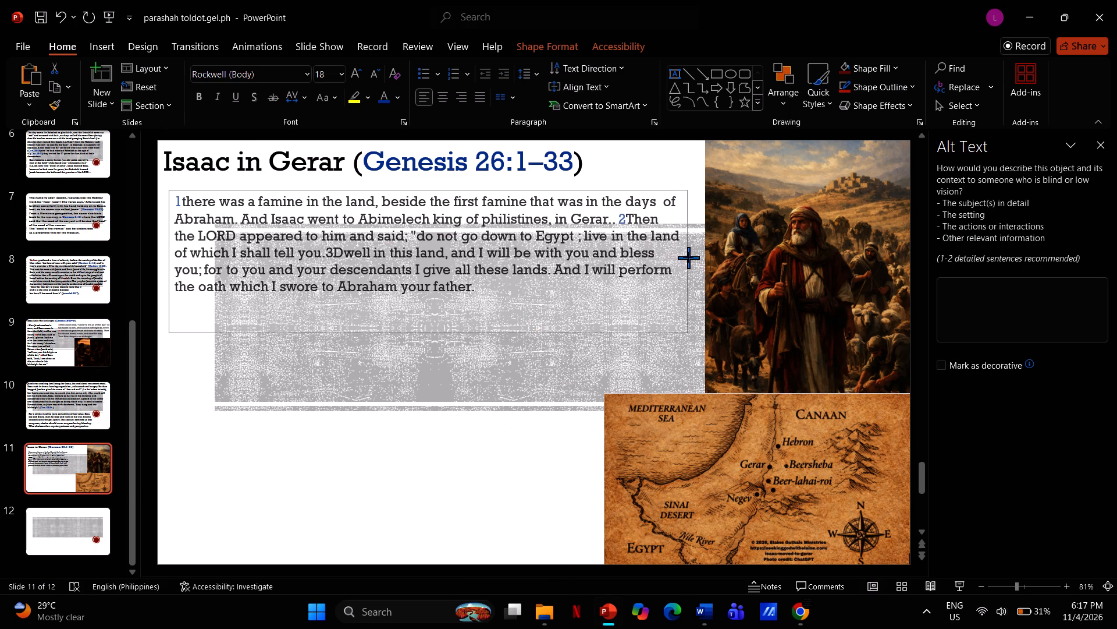
left_click_drag(688, 257, 688, 259)
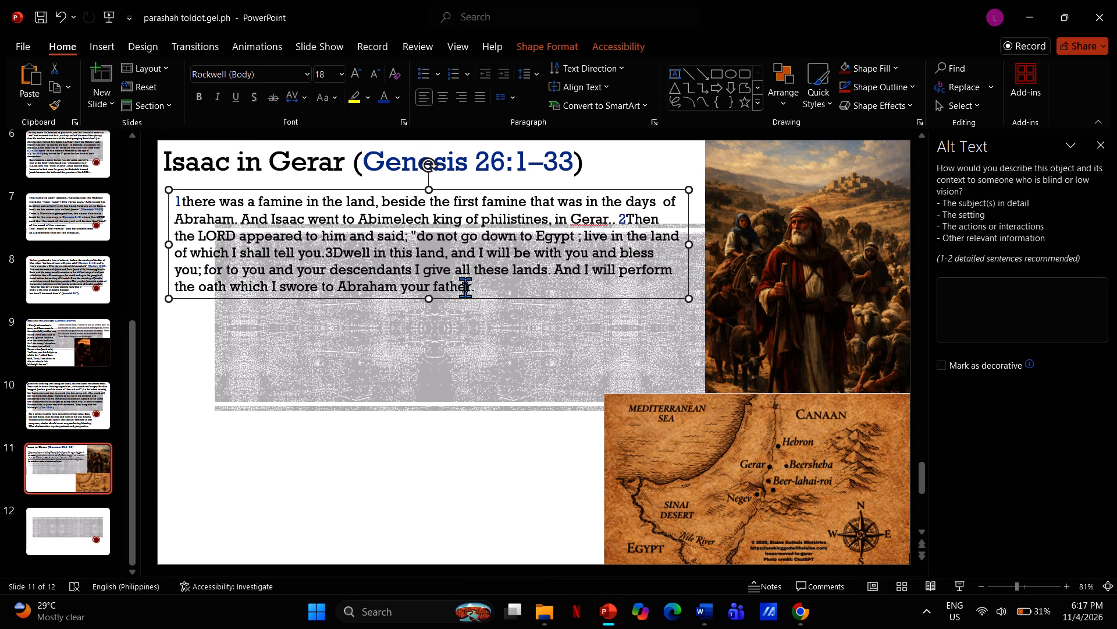
Start verse 4 on slide 11 with "4and I will make your descendants", following slide 4 of toldot.gel.ph.
left_click(489, 288)
key("space")
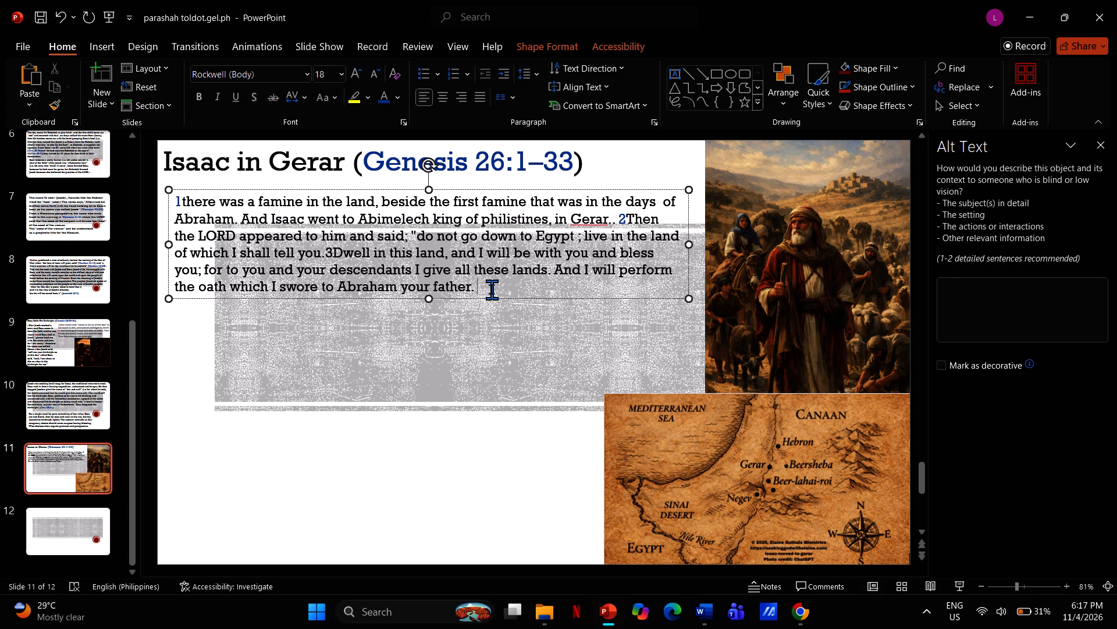
type("4")
left_click_drag(475, 288, 485, 301)
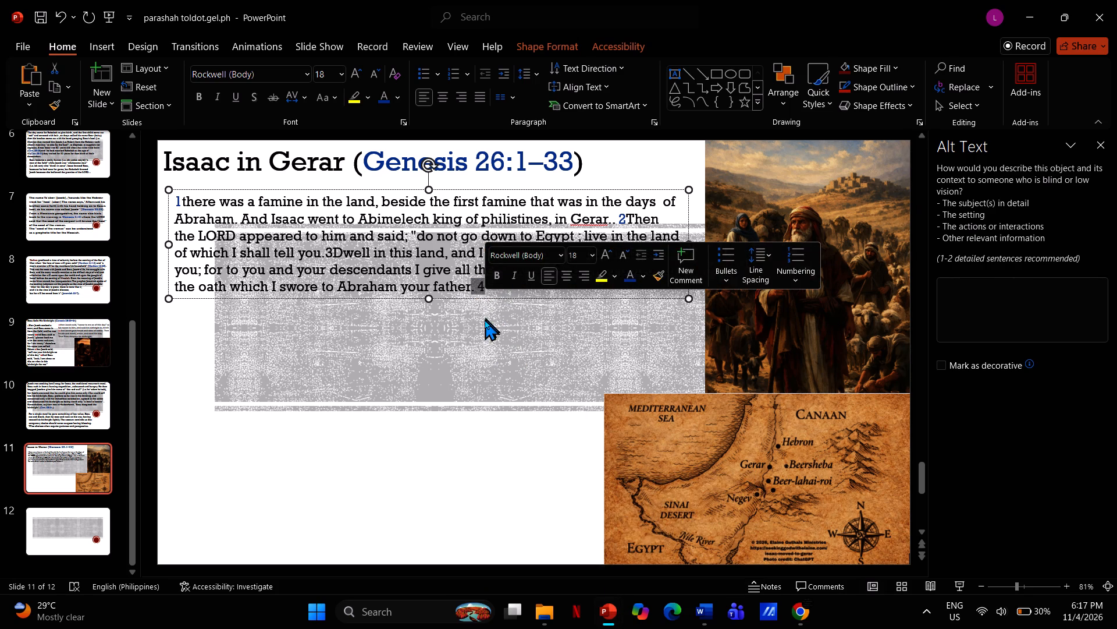
left_click(485, 319)
left_click(484, 287)
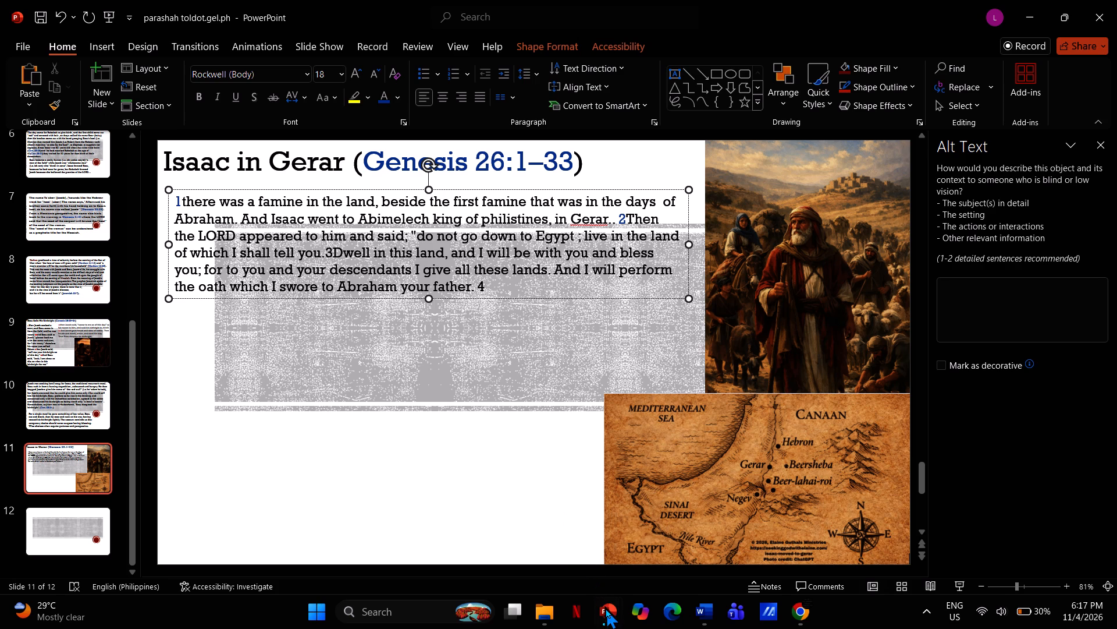
left_click(653, 532)
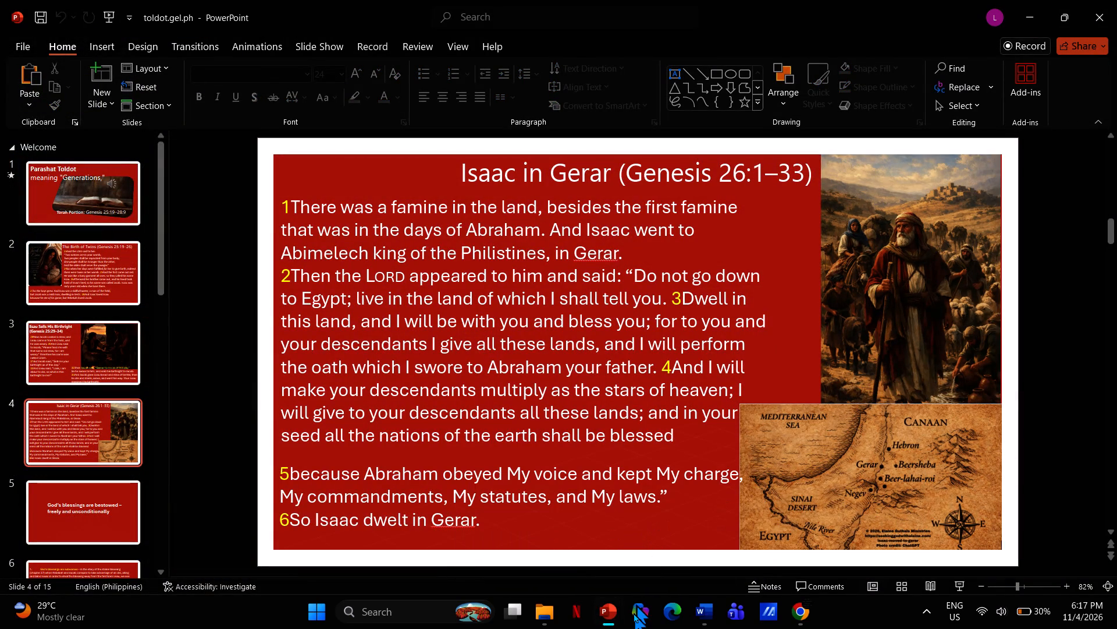
left_click(536, 559)
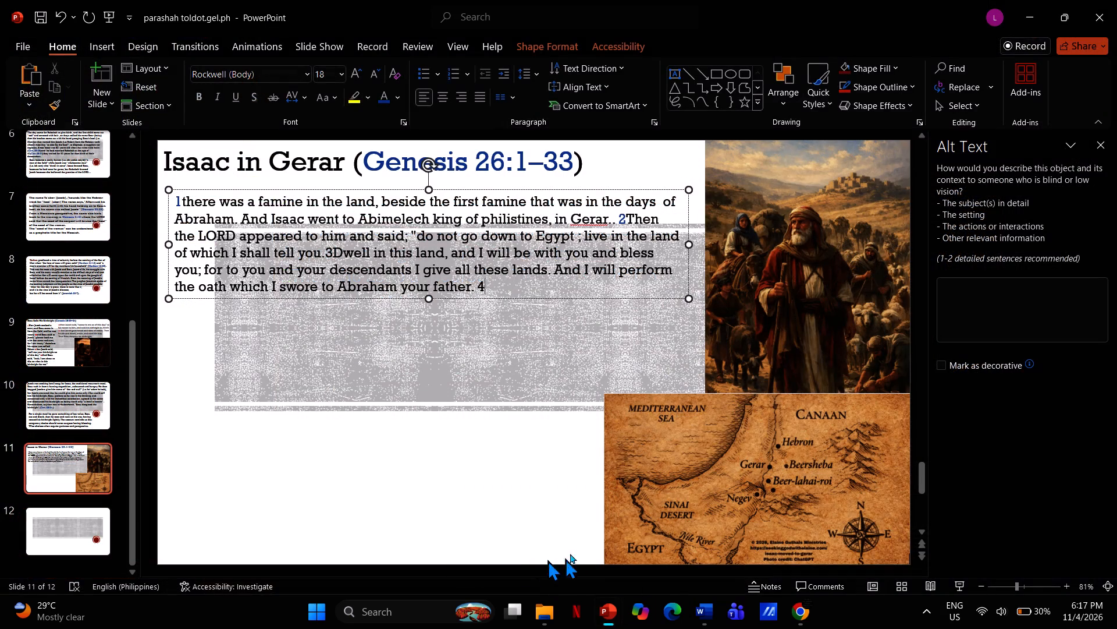
type("and i will make your des")
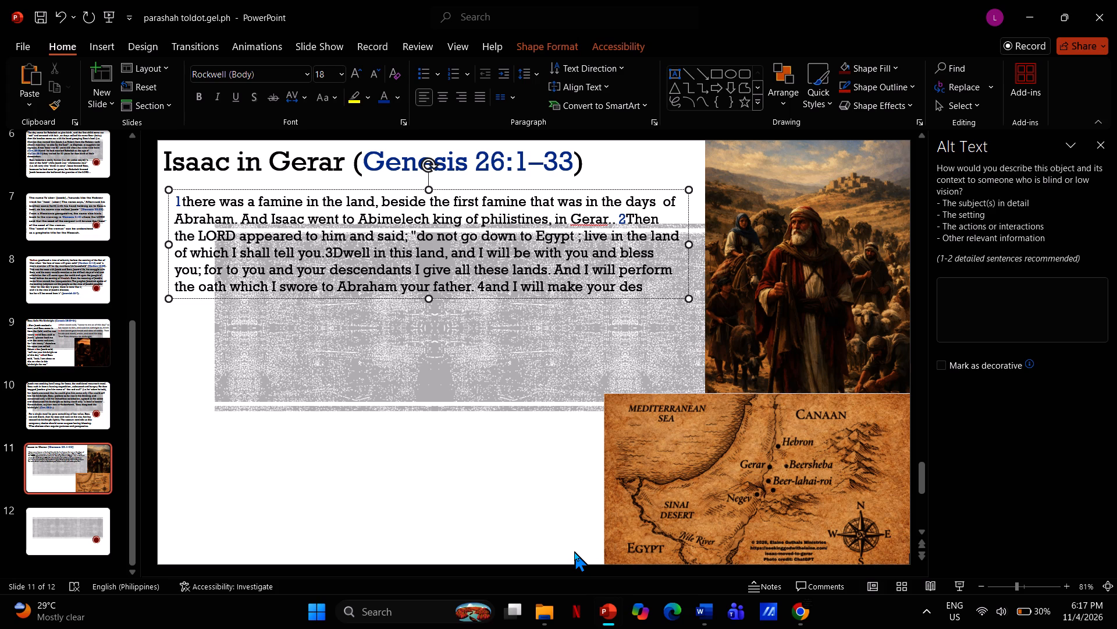
key("c")
type("endants")
key("space")
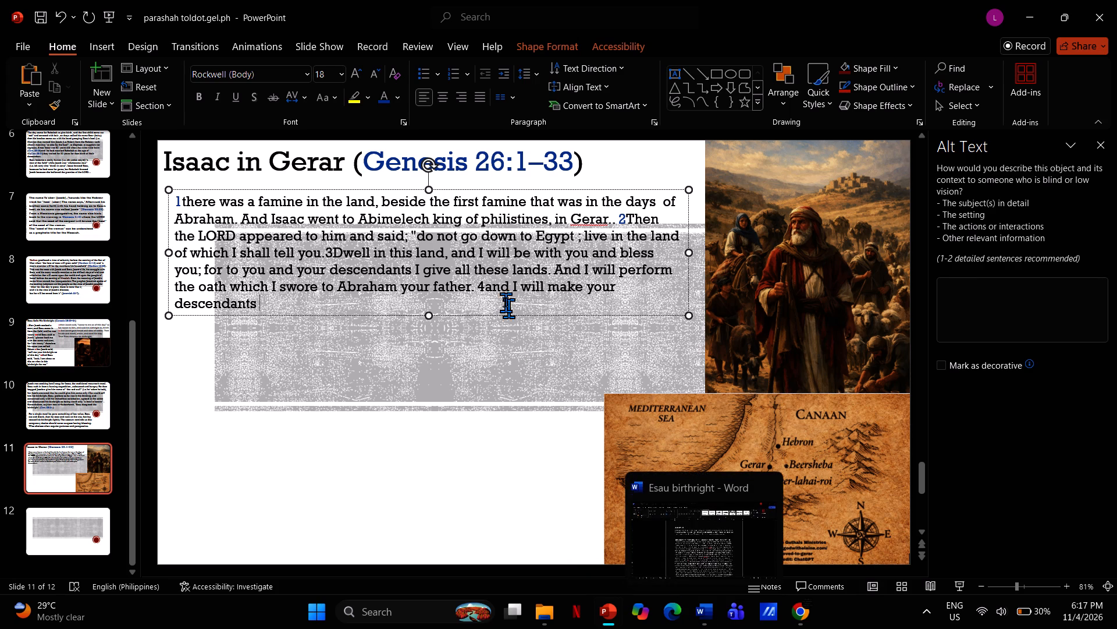
Colour the verse number 4 blue in slide 11's text.
left_click(484, 288)
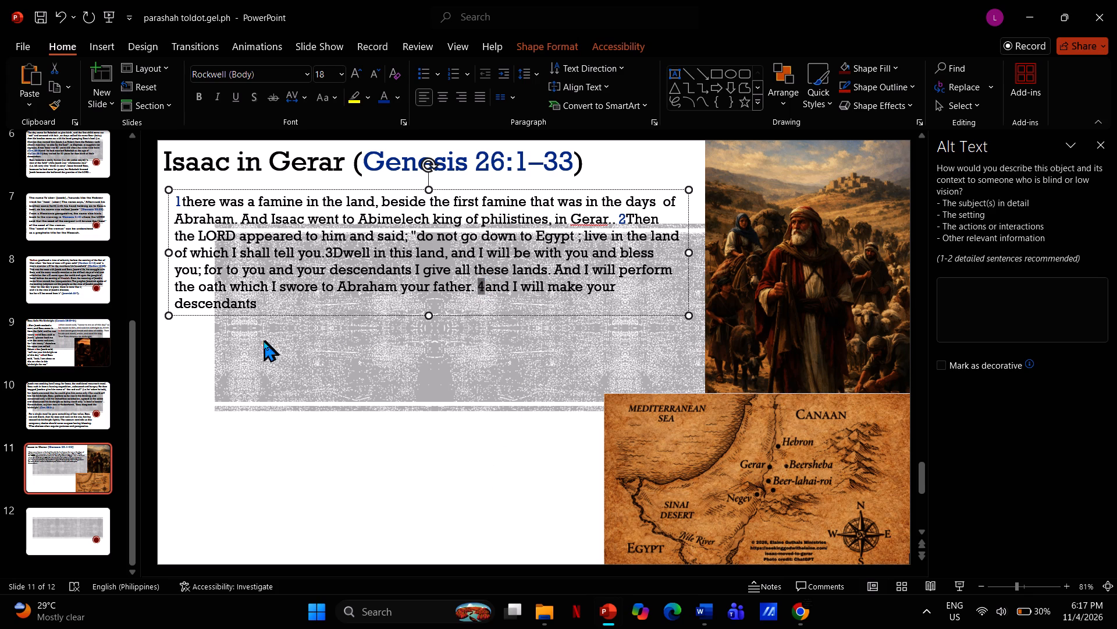
left_click(385, 94)
left_click(264, 307)
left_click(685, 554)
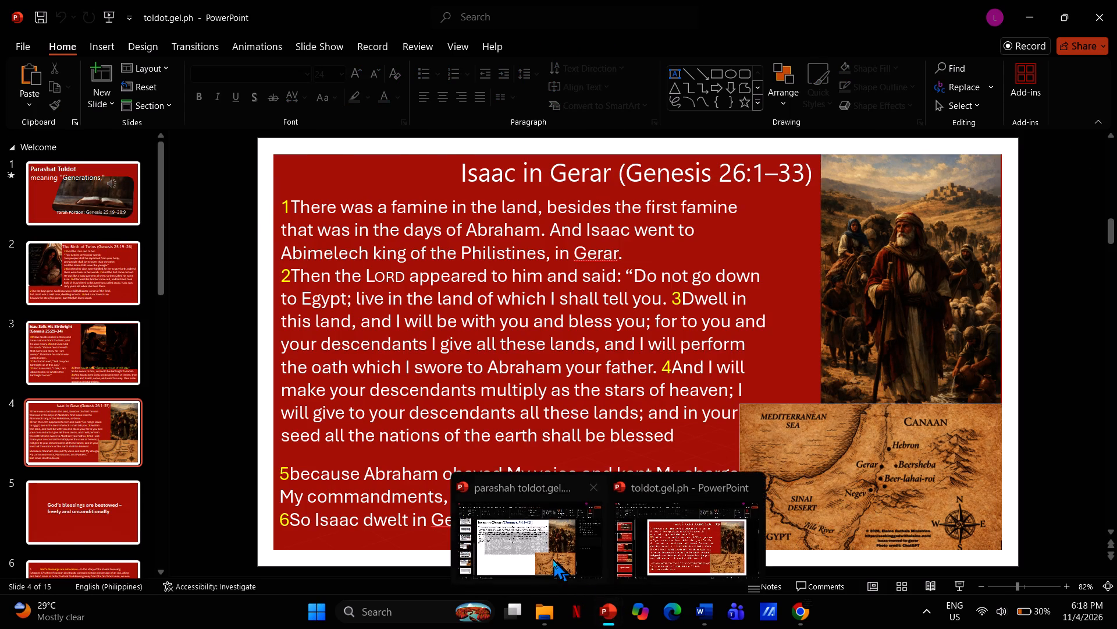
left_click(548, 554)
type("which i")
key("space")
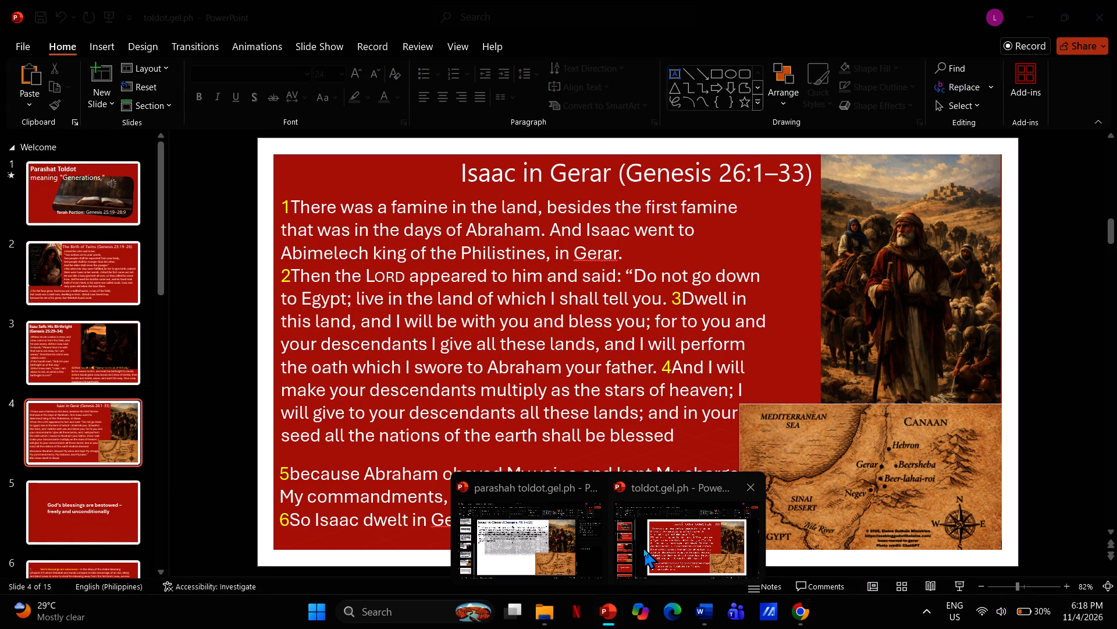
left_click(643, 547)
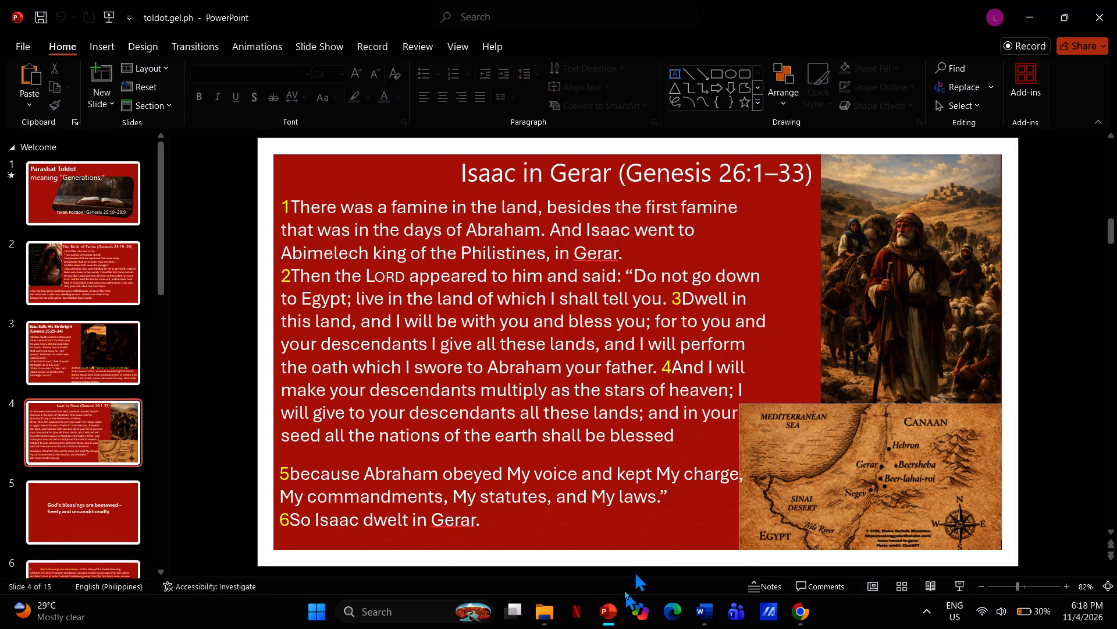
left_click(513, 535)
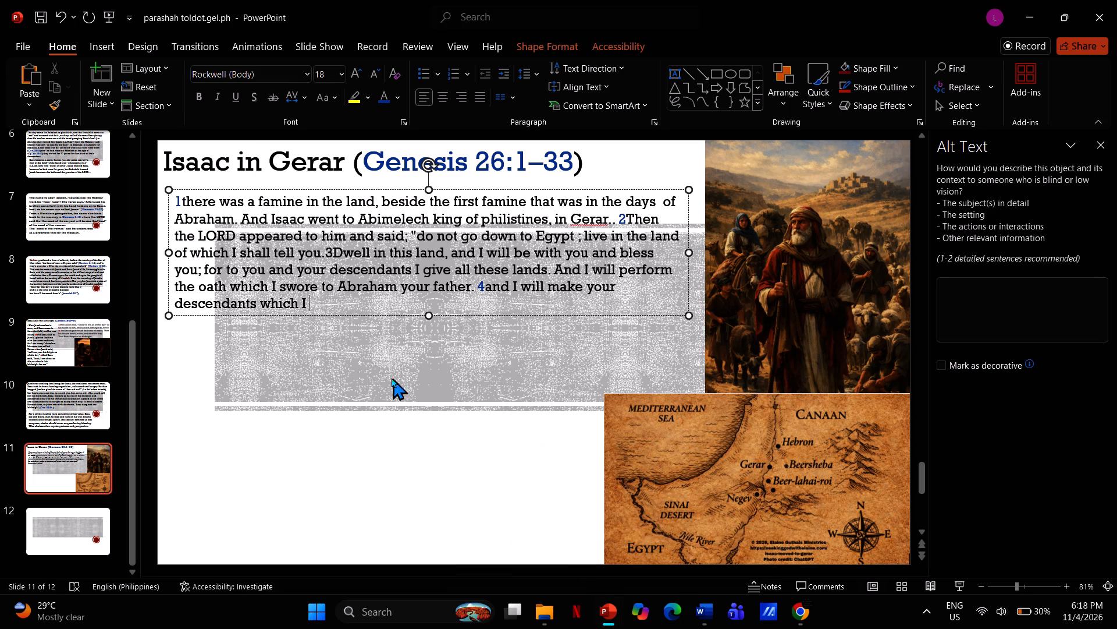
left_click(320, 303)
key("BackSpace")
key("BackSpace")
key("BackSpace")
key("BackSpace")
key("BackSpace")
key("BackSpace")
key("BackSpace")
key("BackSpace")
Continue verse 4 on slide 11 with "multiply as the stars of heaven", consulting slide 4 of toldot.gel.ph.
type("multiply")
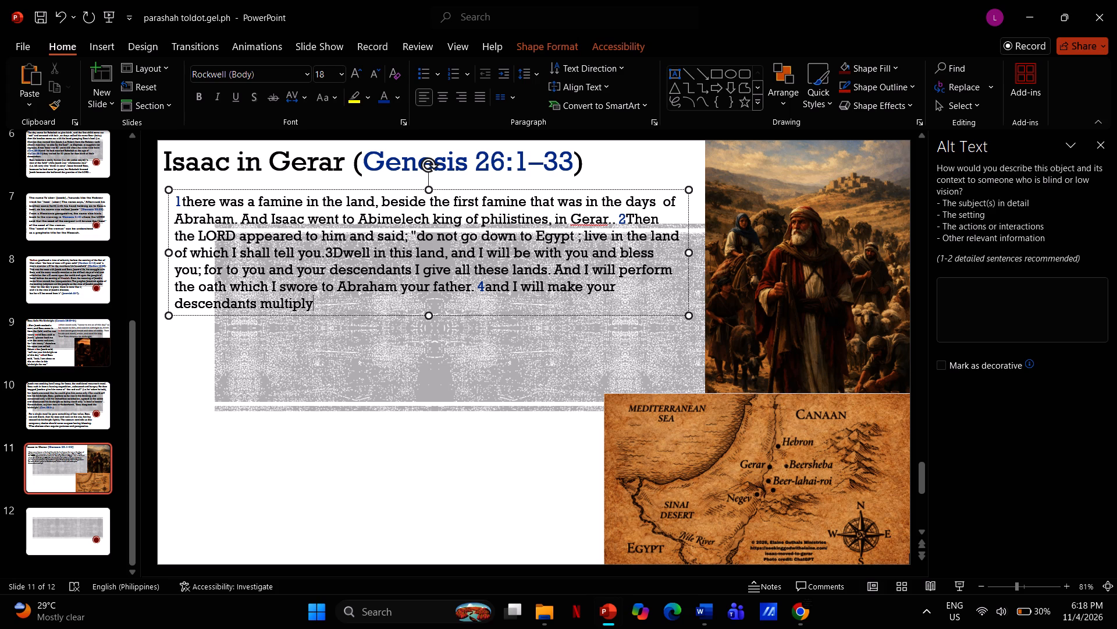
key("space")
left_click(540, 564)
left_click(539, 600)
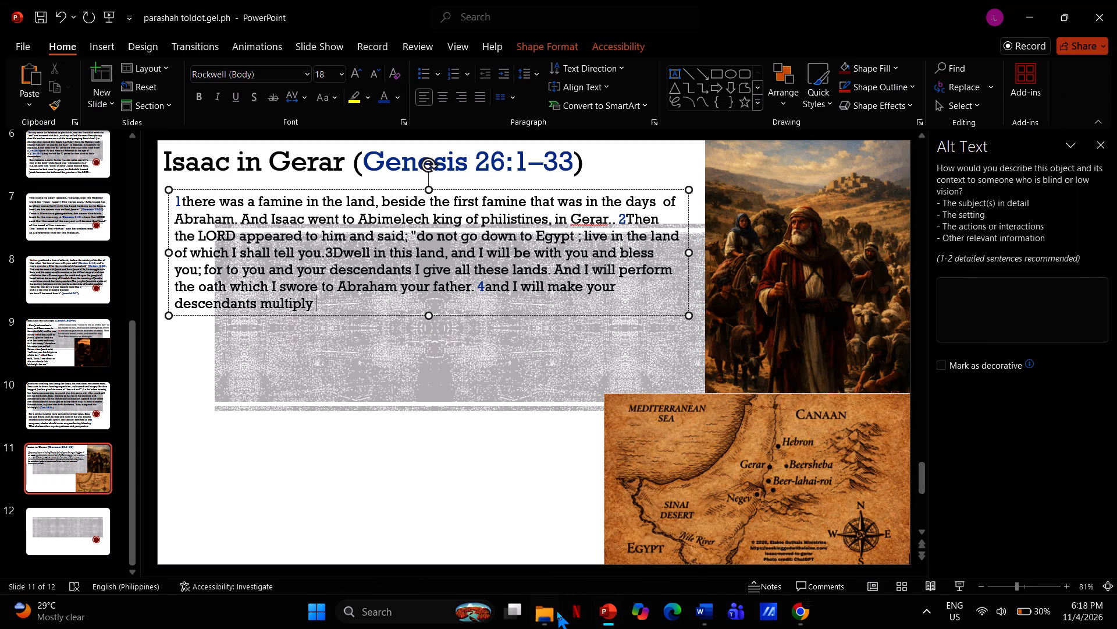
left_click(657, 555)
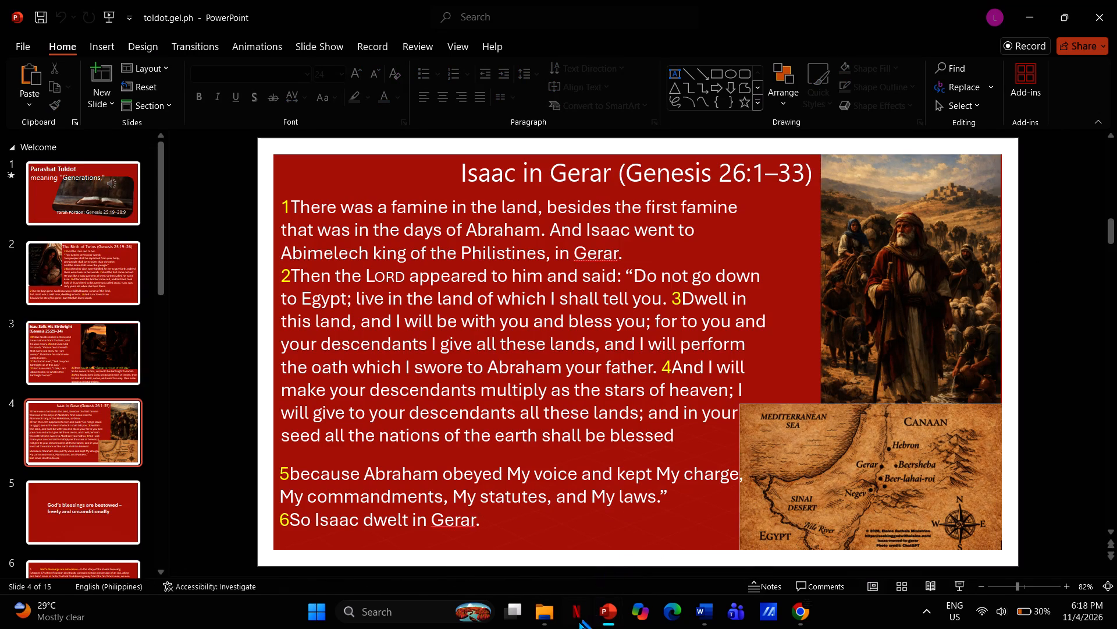
left_click(536, 557)
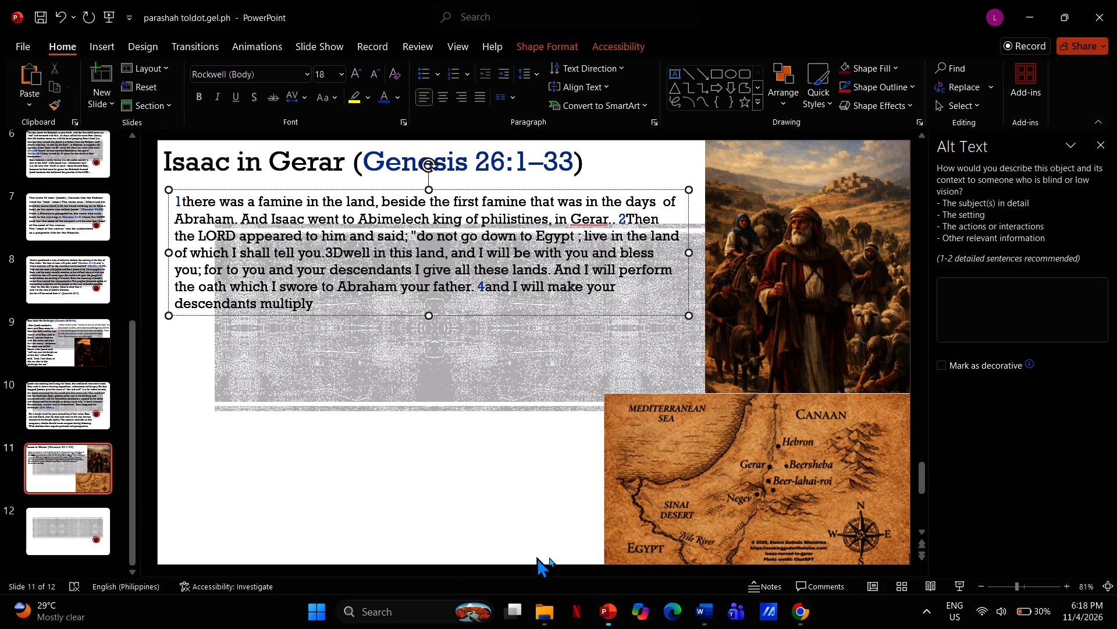
type("as the stars of heaven")
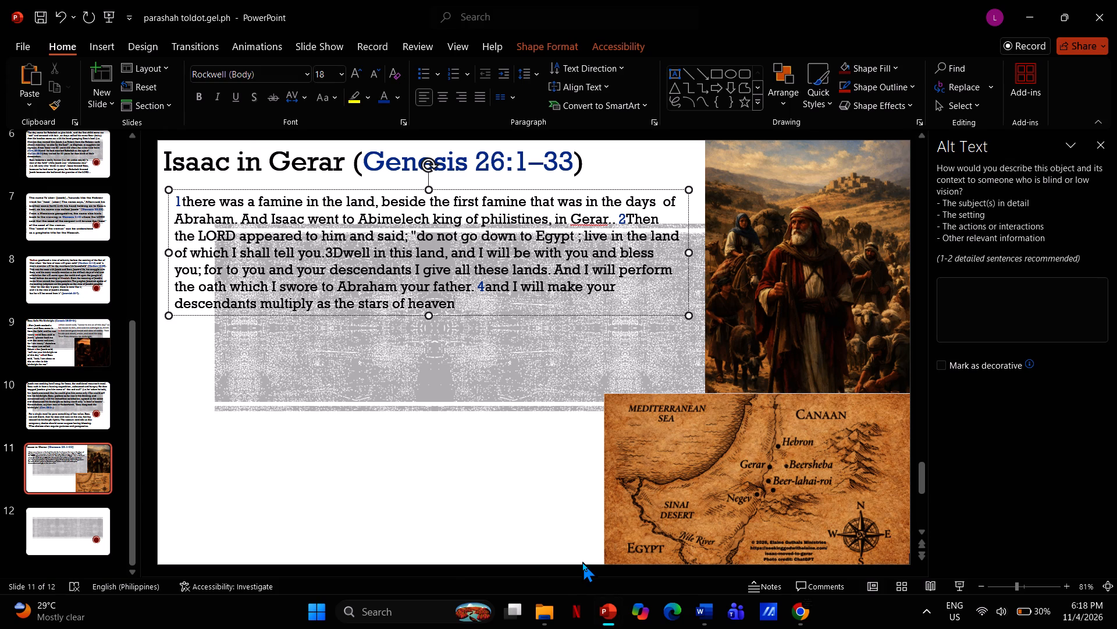
key("space")
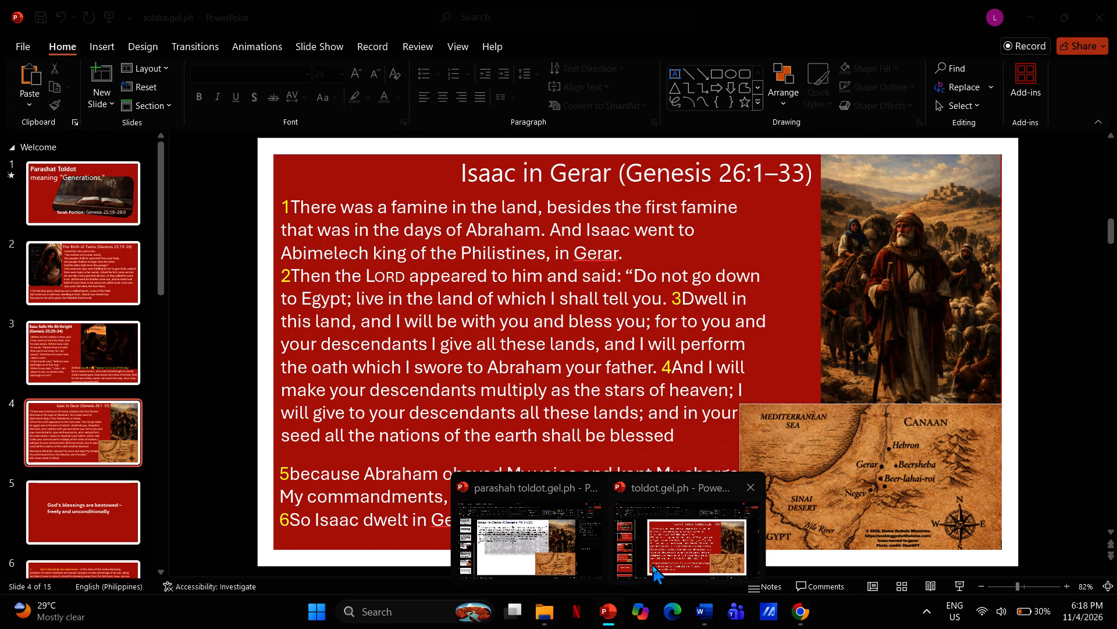
Check slide 4 of toldot.gel.ph and continue slide 11's verse 4 with "; I will give to your" directly after "heaven".
left_click(652, 564)
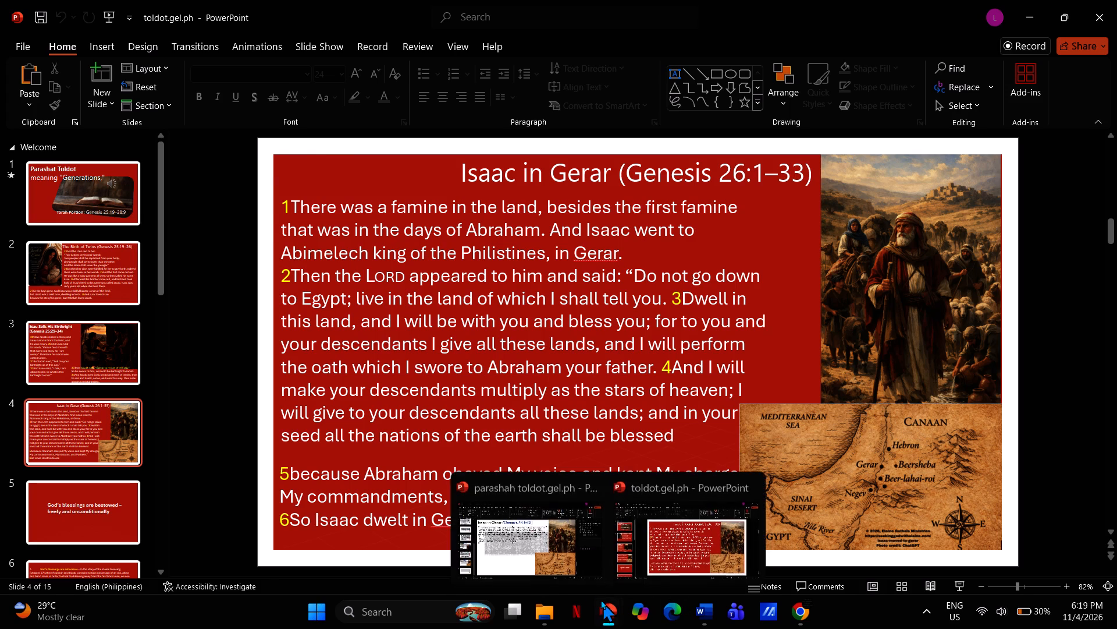
left_click(556, 540)
key("shift+colon")
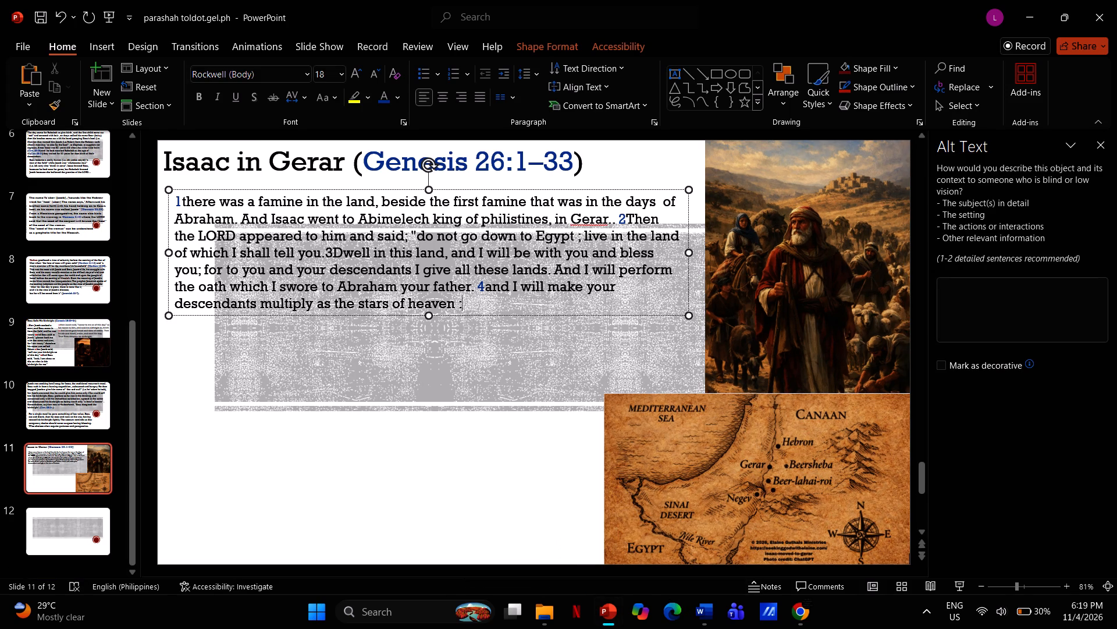
key("backslash")
key("BackSpace")
key("BackSpace")
key("BackSpace")
type(";")
key("space")
type("i will")
key("space")
type("give to your")
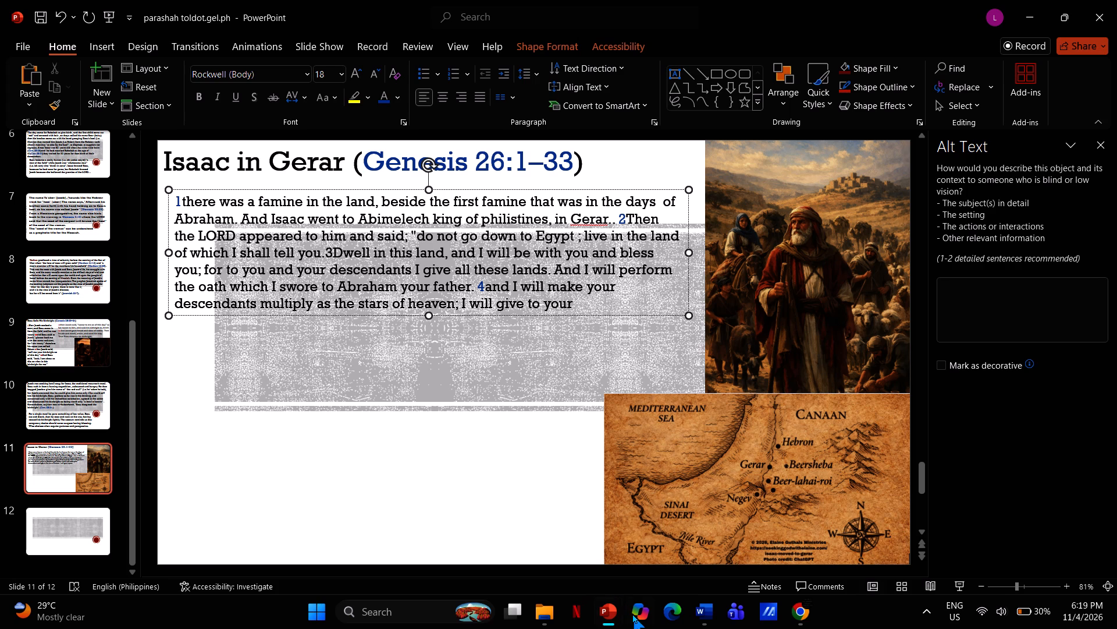
Continue verse 4 on slide 11 with "descendants" after "I will give to your", consulting slide 4 of toldot.gel.ph.
left_click(654, 561)
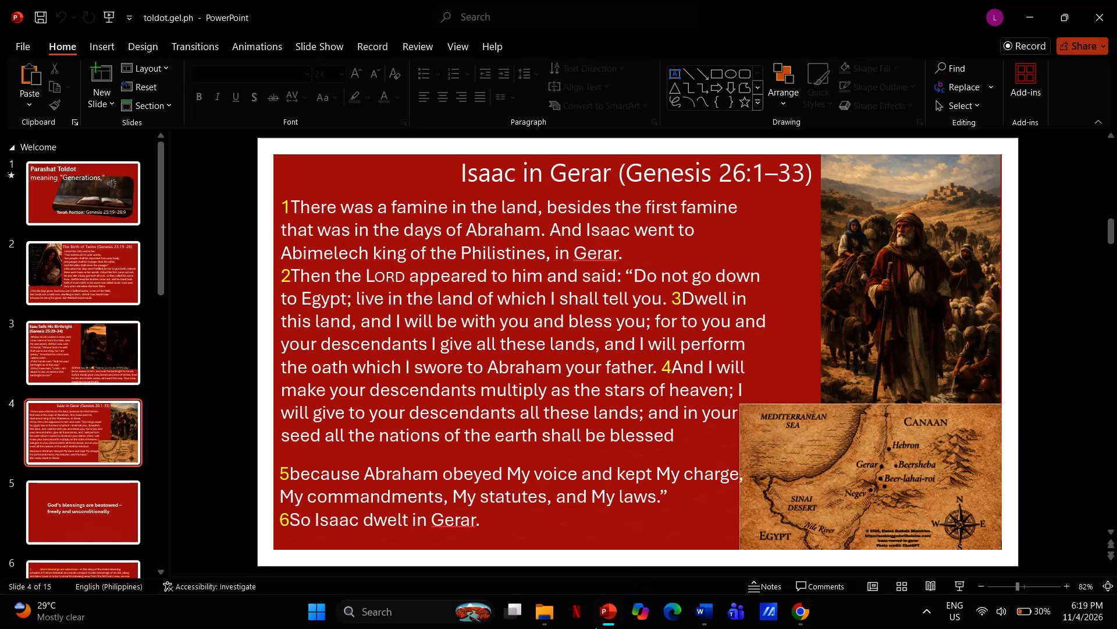
left_click(569, 544)
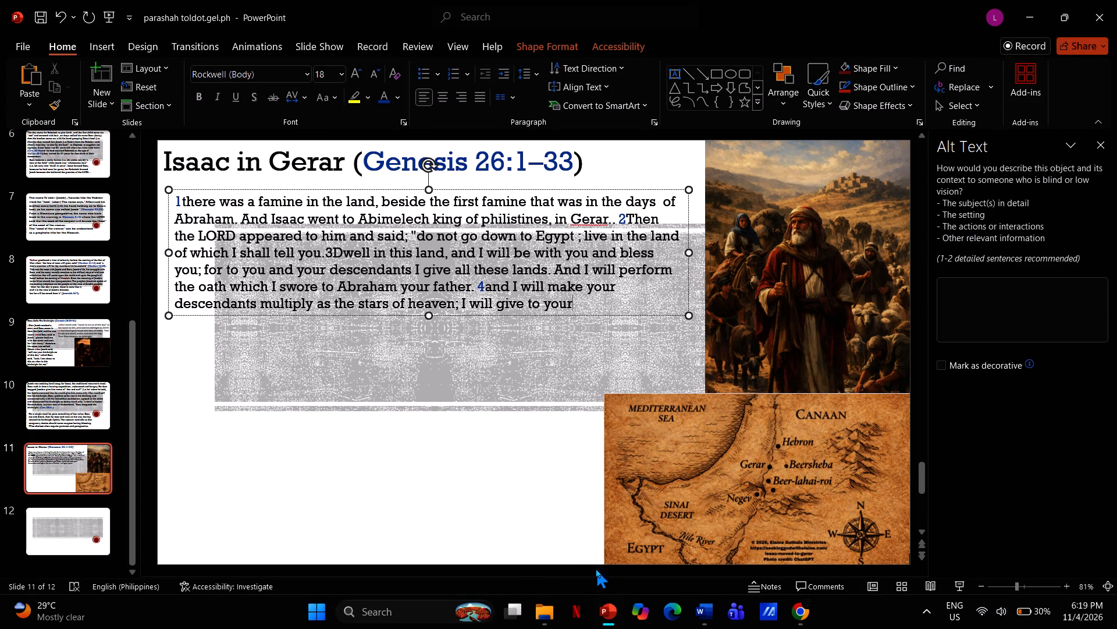
left_click(646, 538)
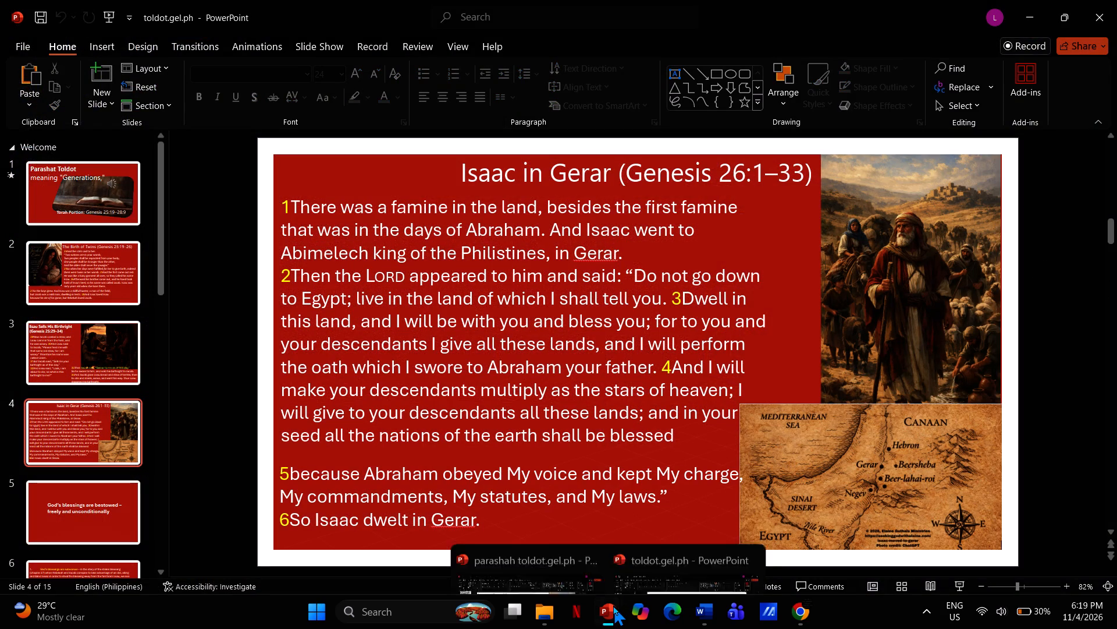
left_click(565, 520)
left_click(581, 306)
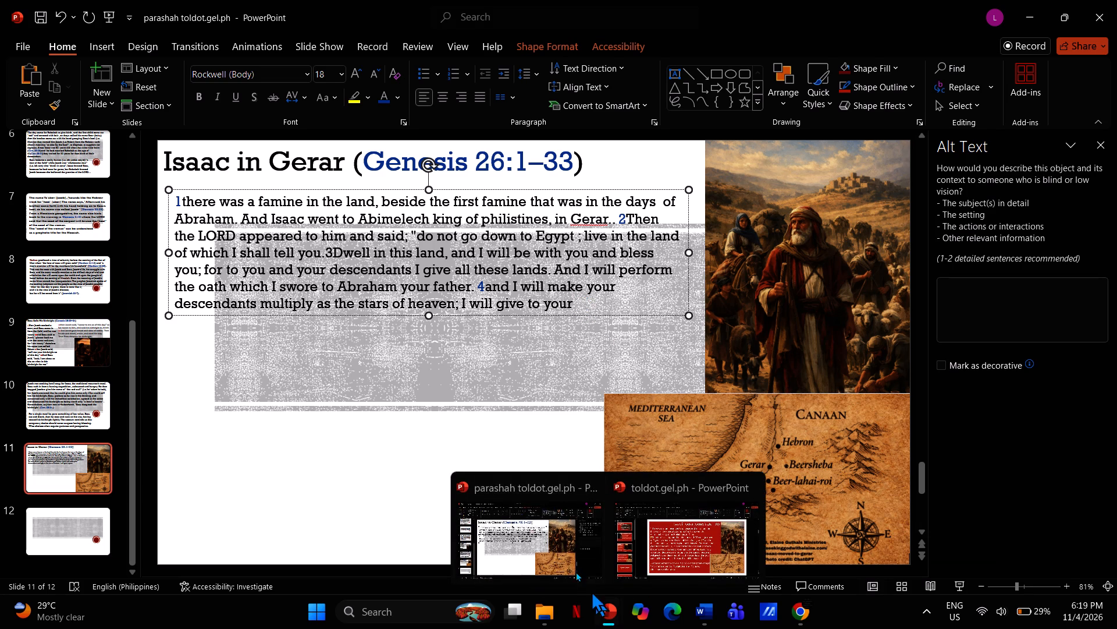
left_click(653, 543)
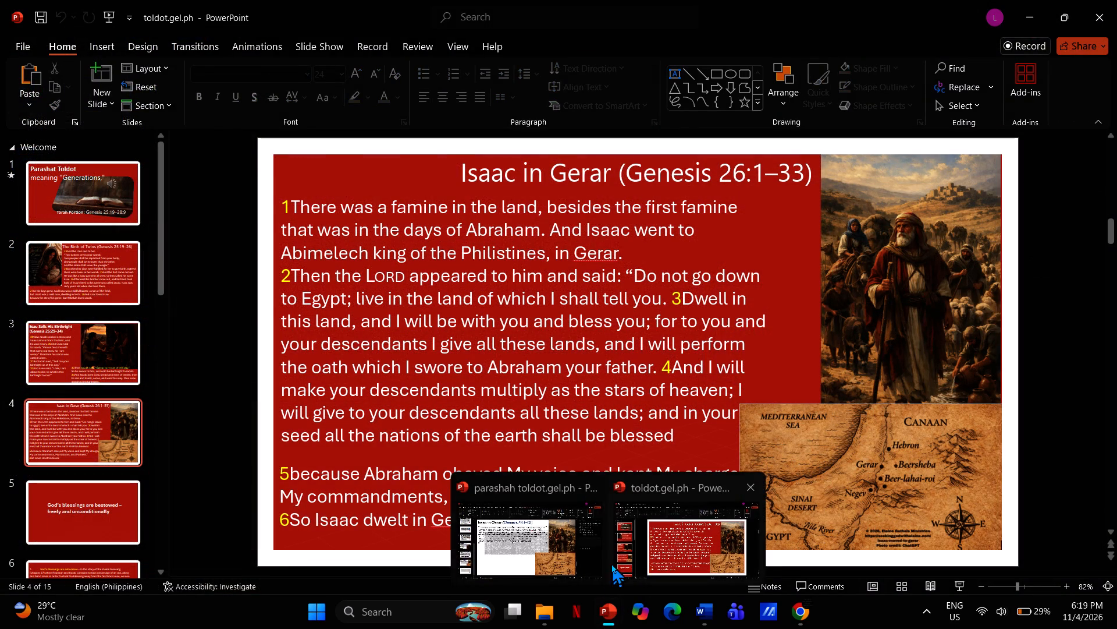
left_click(586, 556)
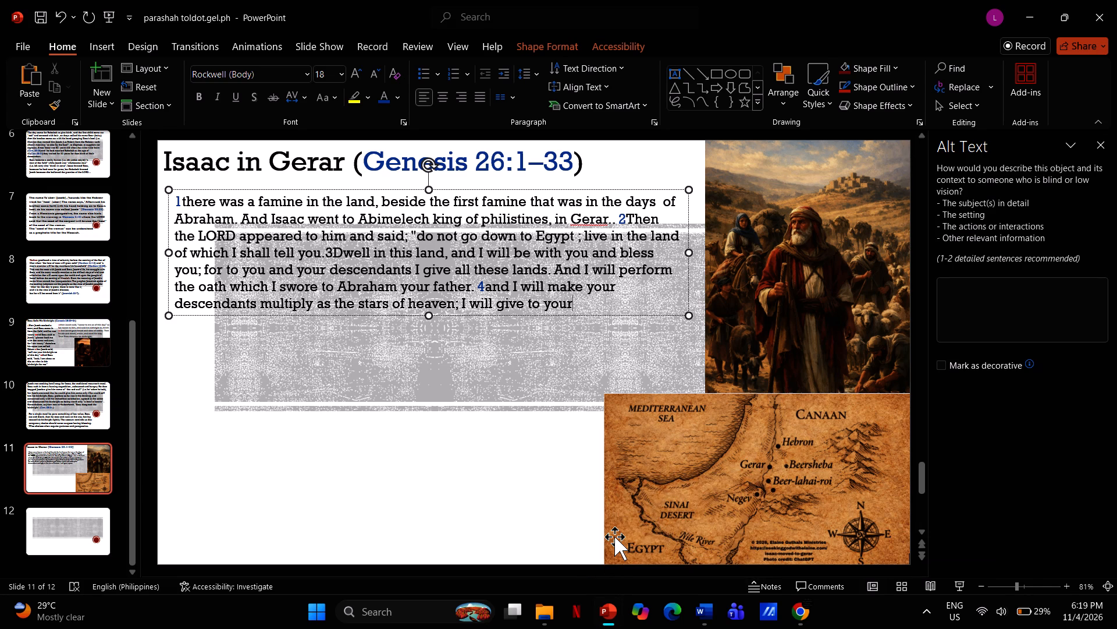
type("descen")
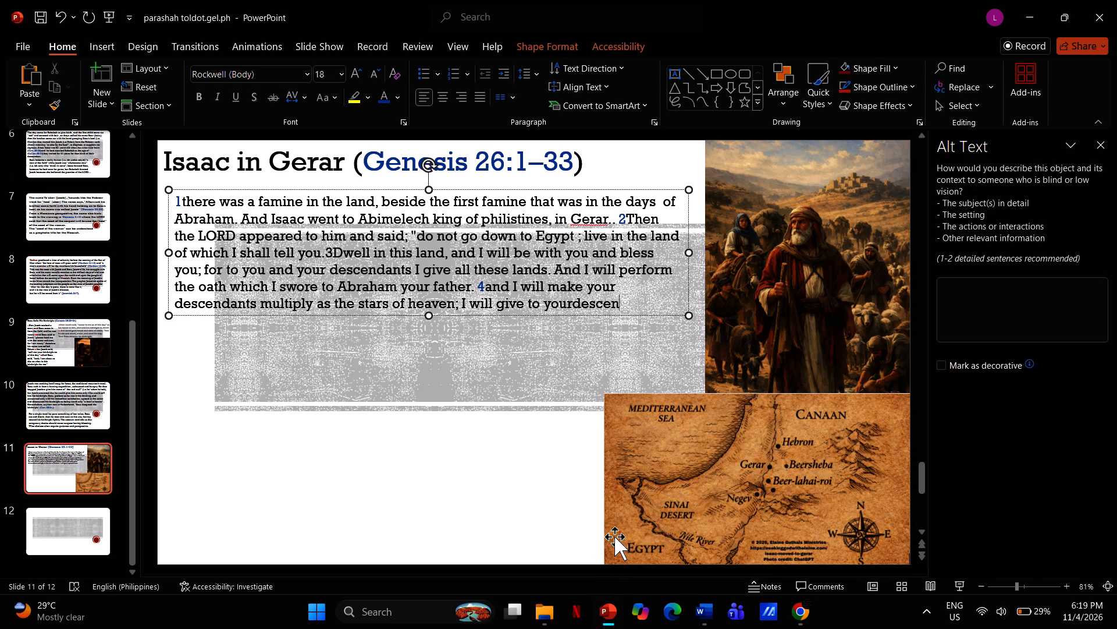
key("BackSpace")
key("BackSpace")
key("BackSpace")
key("BackSpace")
key("BackSpace")
key("BackSpace")
key("BackSpace")
type("r descendants")
key("space")
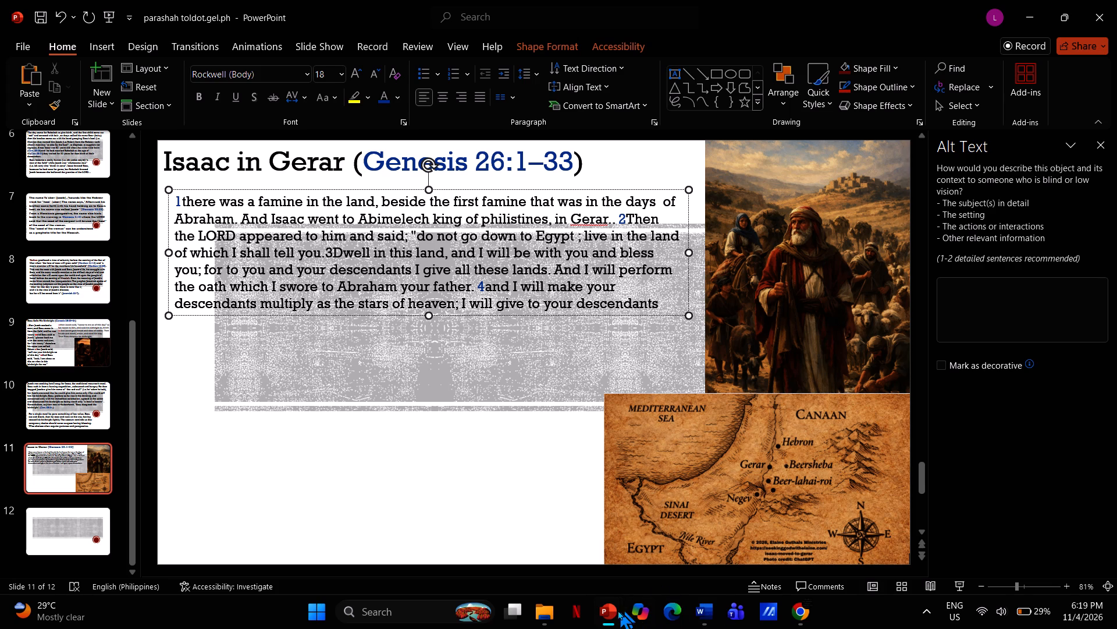
Continue verse 4 on slide 11 with "all these lands; and in your seed", following slide 4 of toldot.gel.ph.
left_click(656, 557)
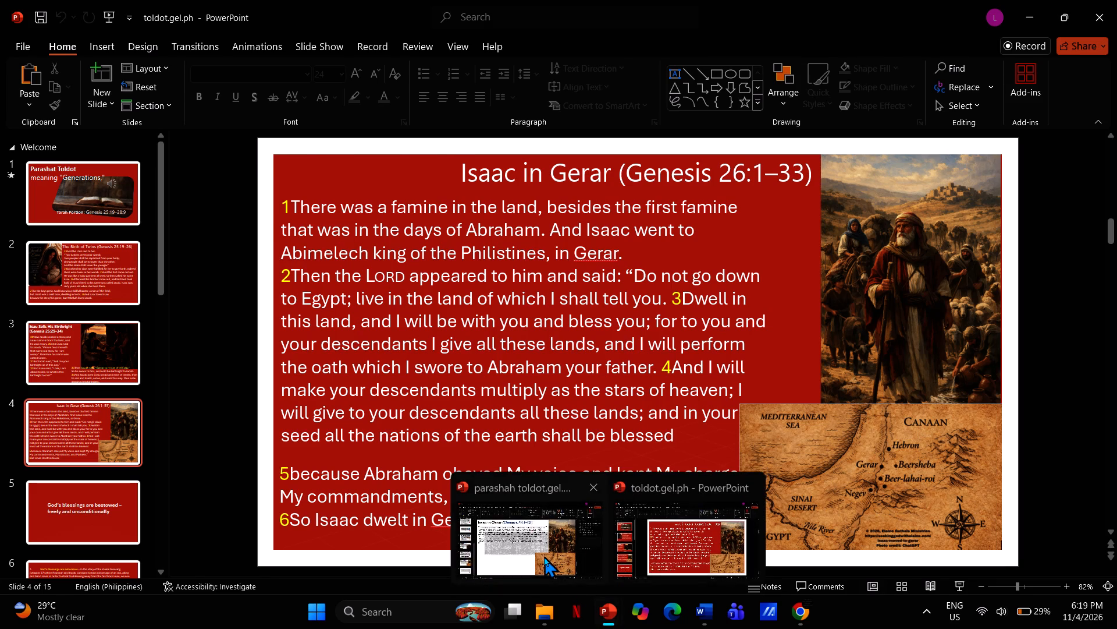
left_click(543, 556)
type("all these lands")
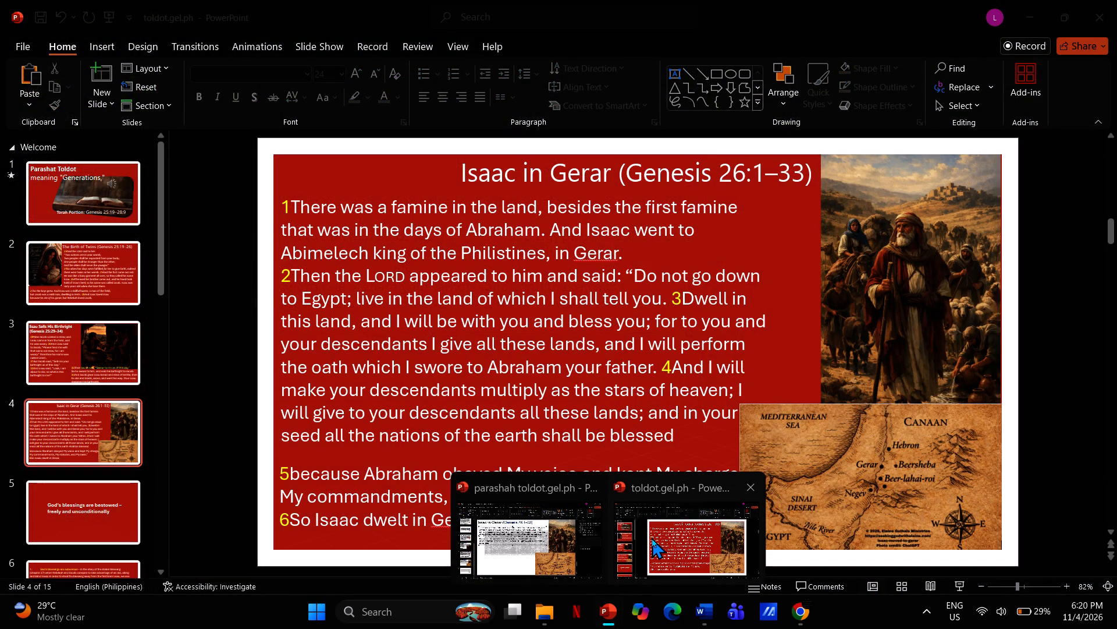
left_click(542, 554)
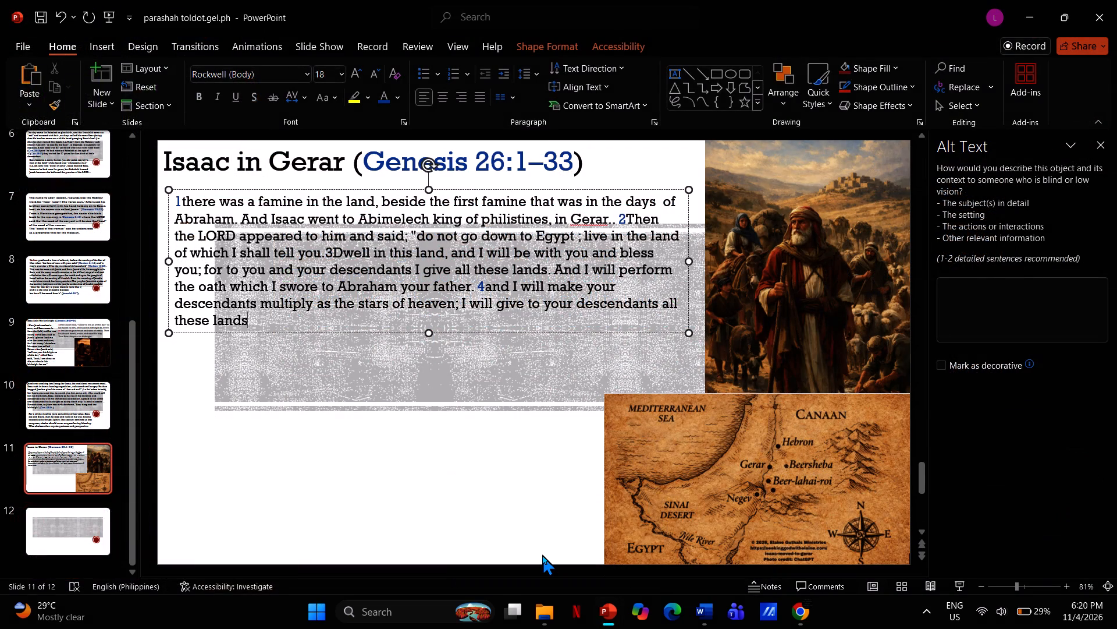
type(";")
key("space")
left_click(652, 529)
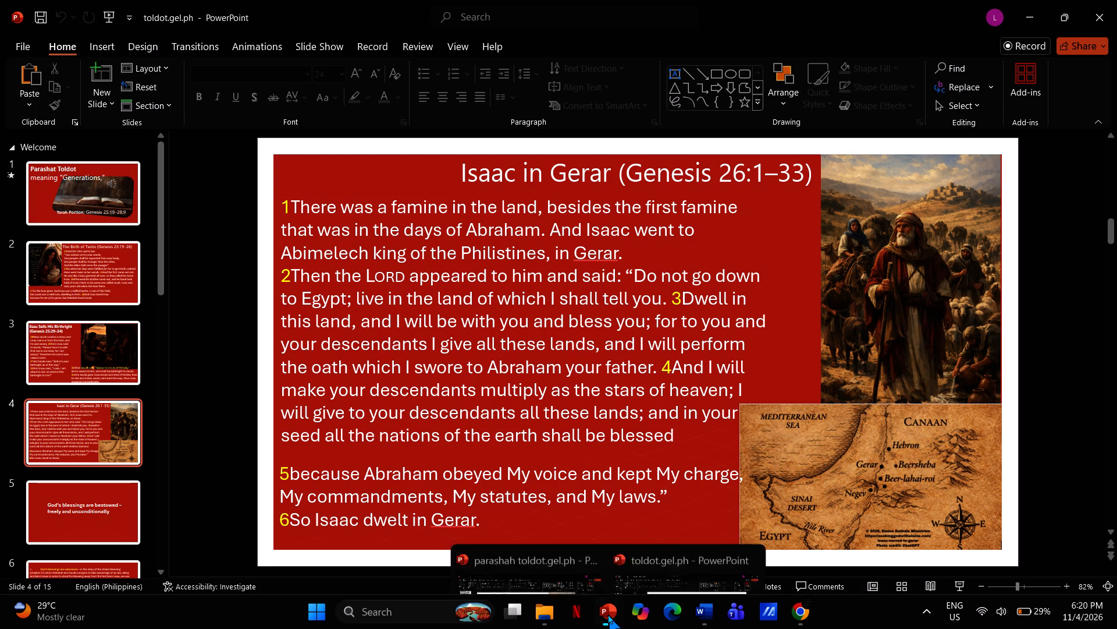
left_click(520, 532)
type("and in your seed")
key("space")
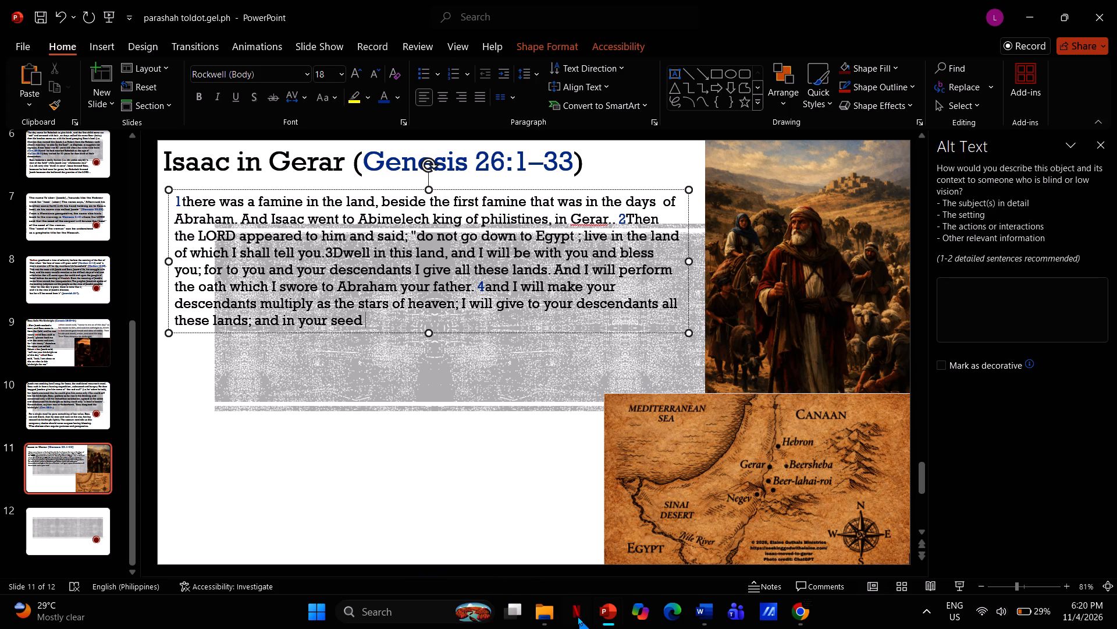
Check slide 4 of toldot.gel.ph and continue slide 11's verse 4 with "all the nations of the earth".
left_click(693, 523)
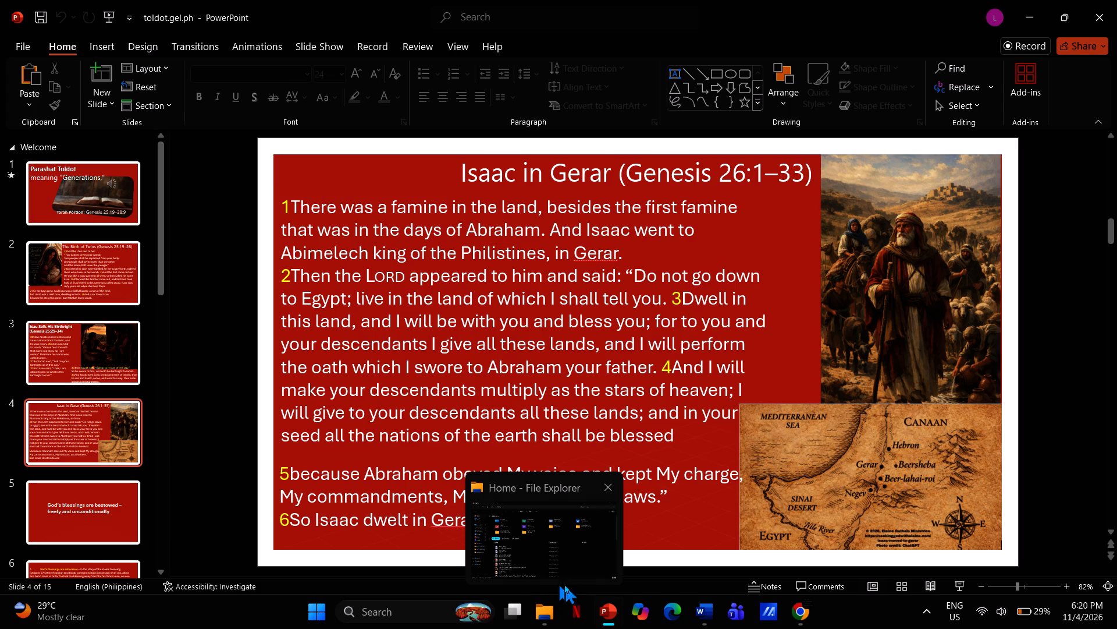
left_click(661, 541)
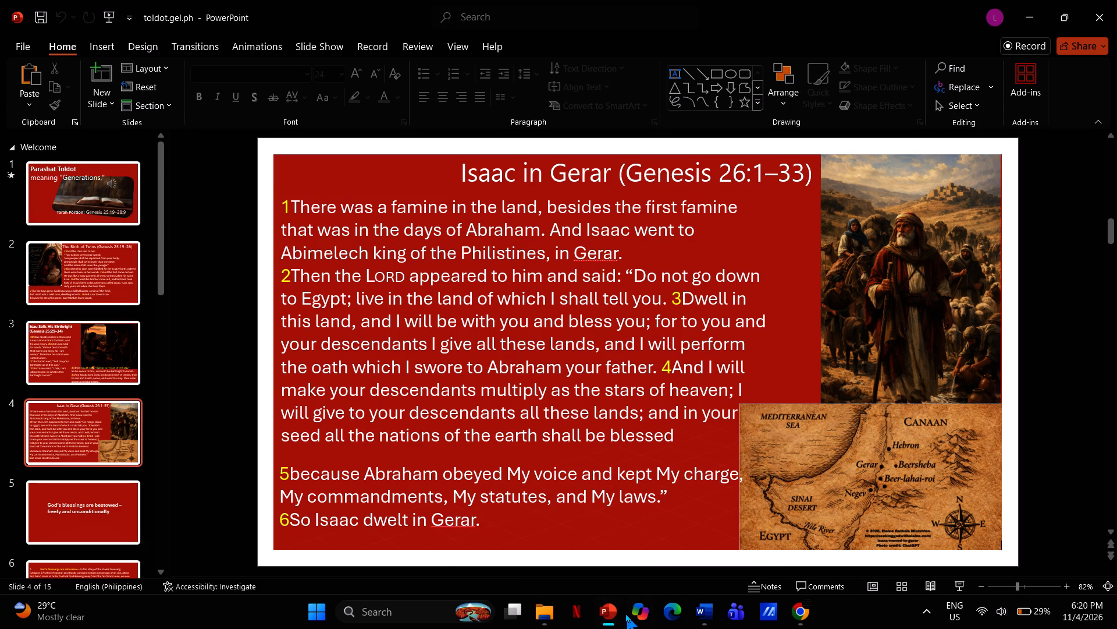
left_click(533, 571)
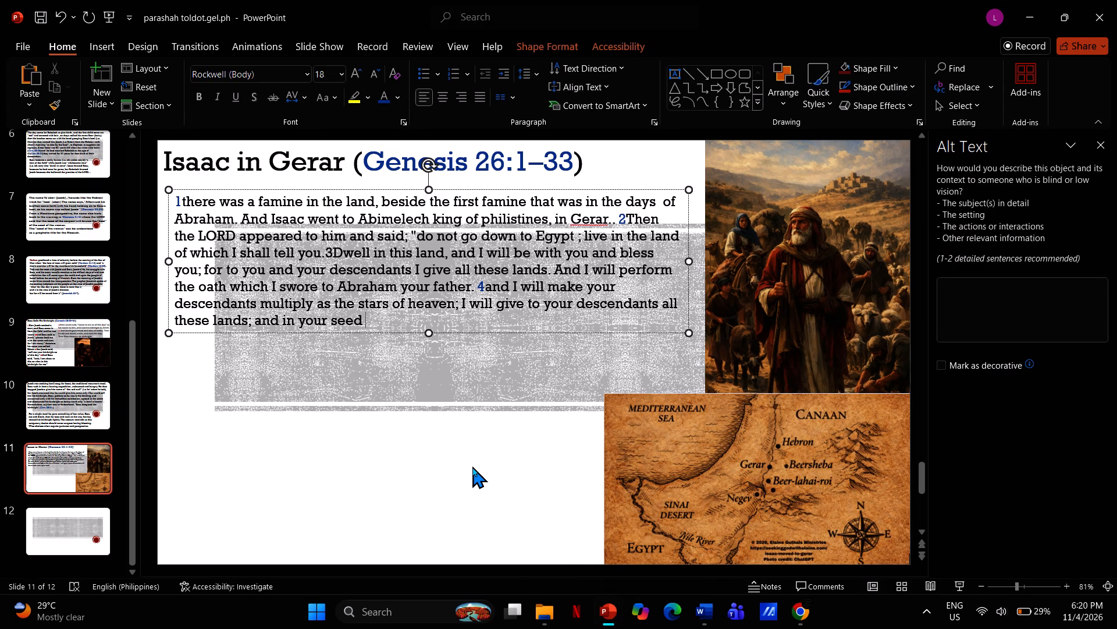
type("a;ll the nation")
key("space")
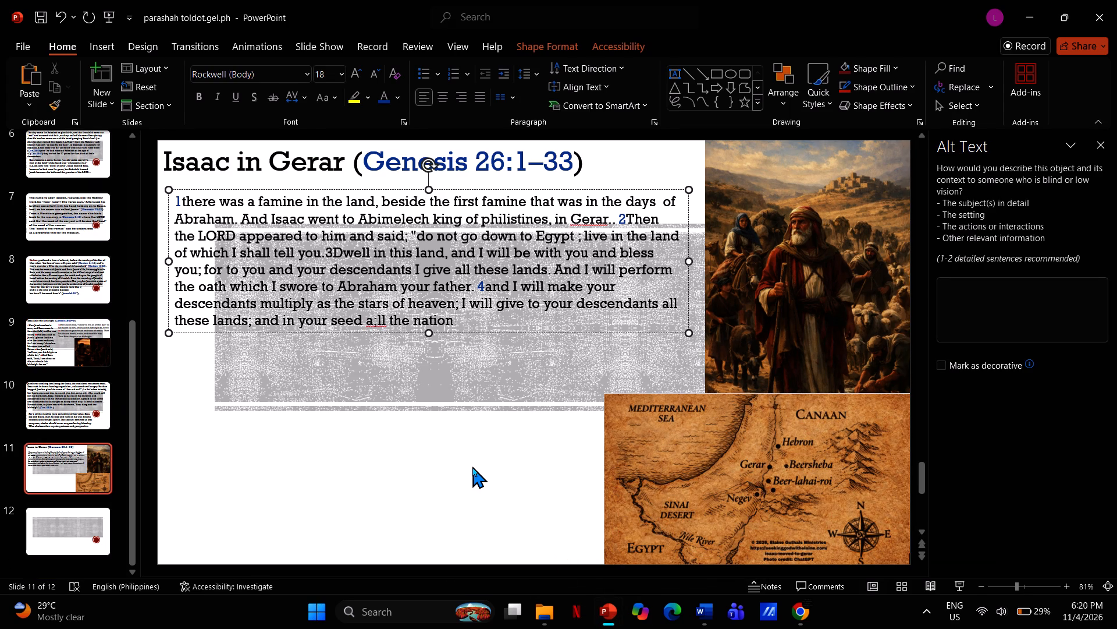
key("BackSpace")
key("BackSpace")
type("ns of the eartjh")
key("space")
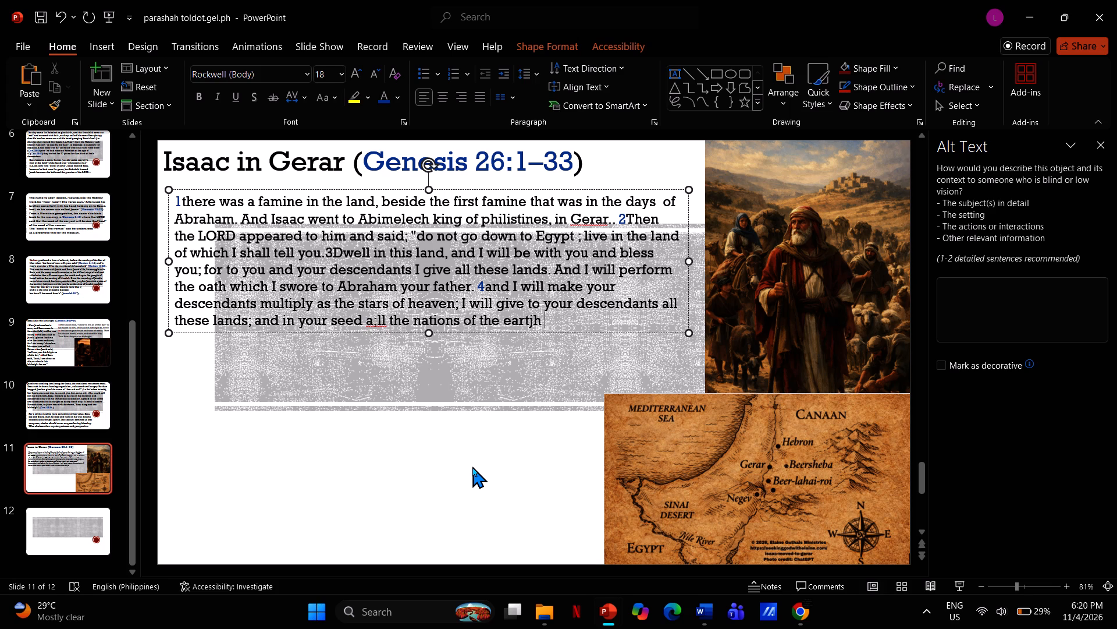
key("BackSpace")
key("BackSpace")
key("BackSpace")
key("h")
key("space")
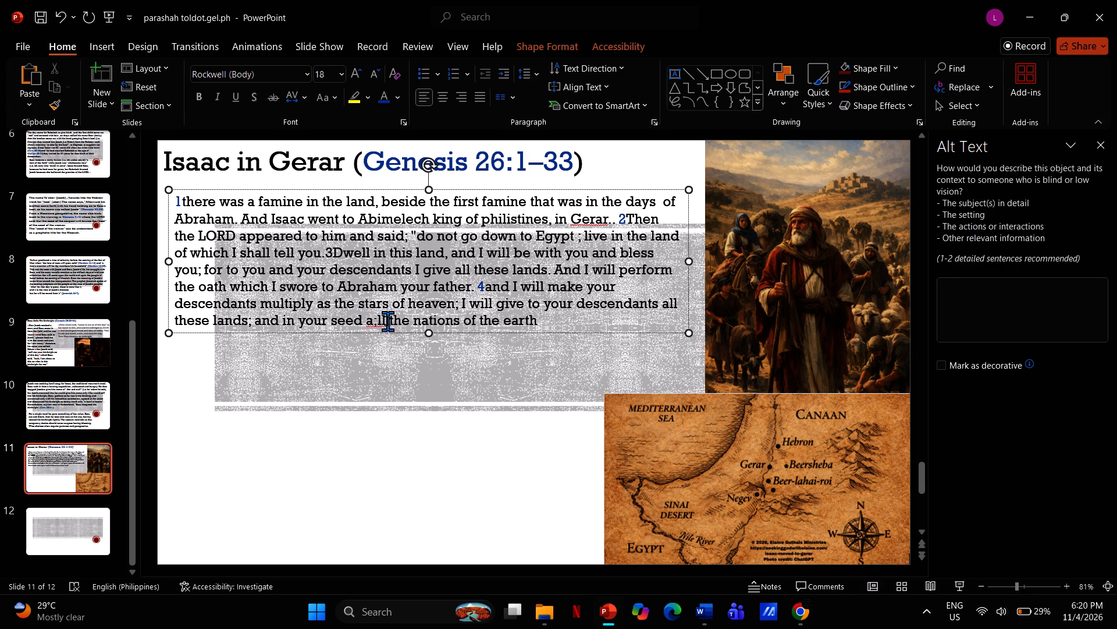
Rework the mistyped "a;ll" before "the nations" in slide 11's verse 4 into ";all".
left_click(379, 320)
key("a")
key("Left")
key("Left")
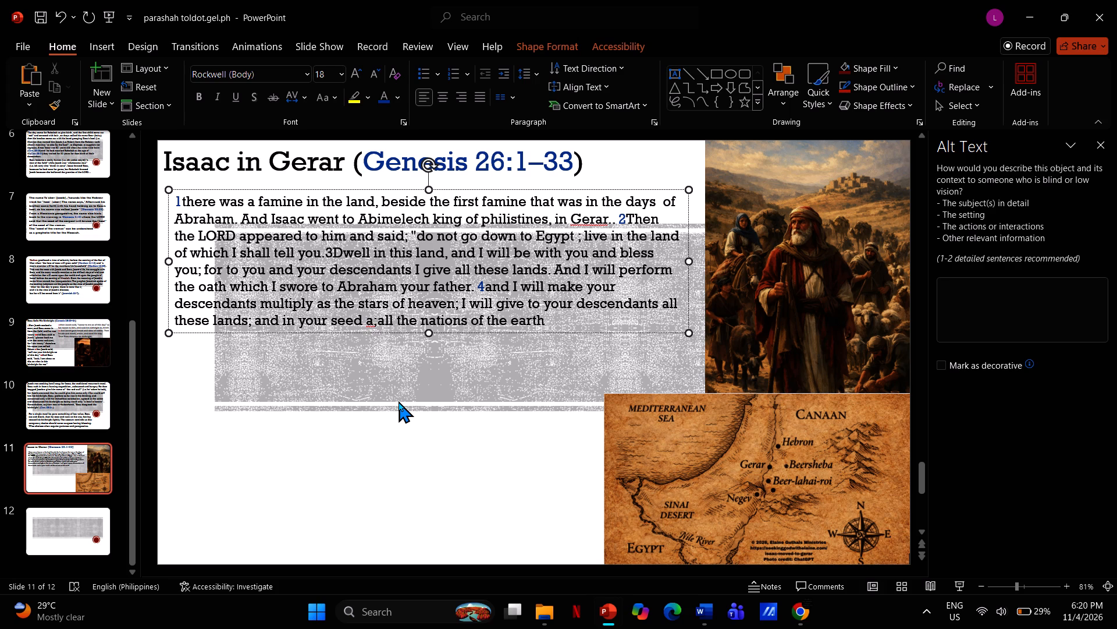
key("space")
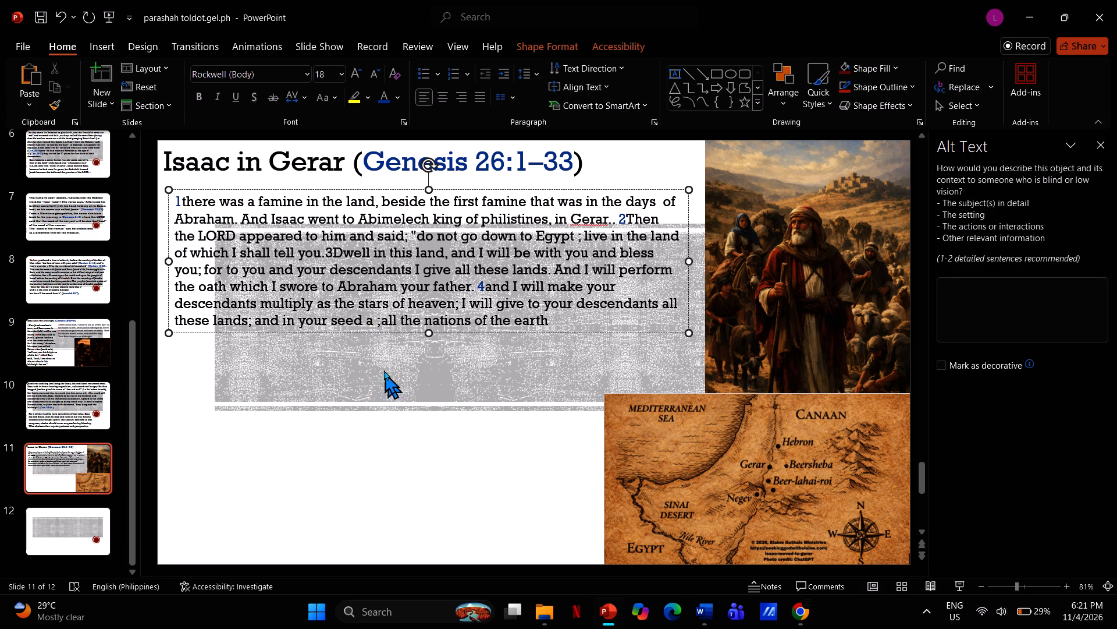
left_click(373, 317)
key("BackSpace")
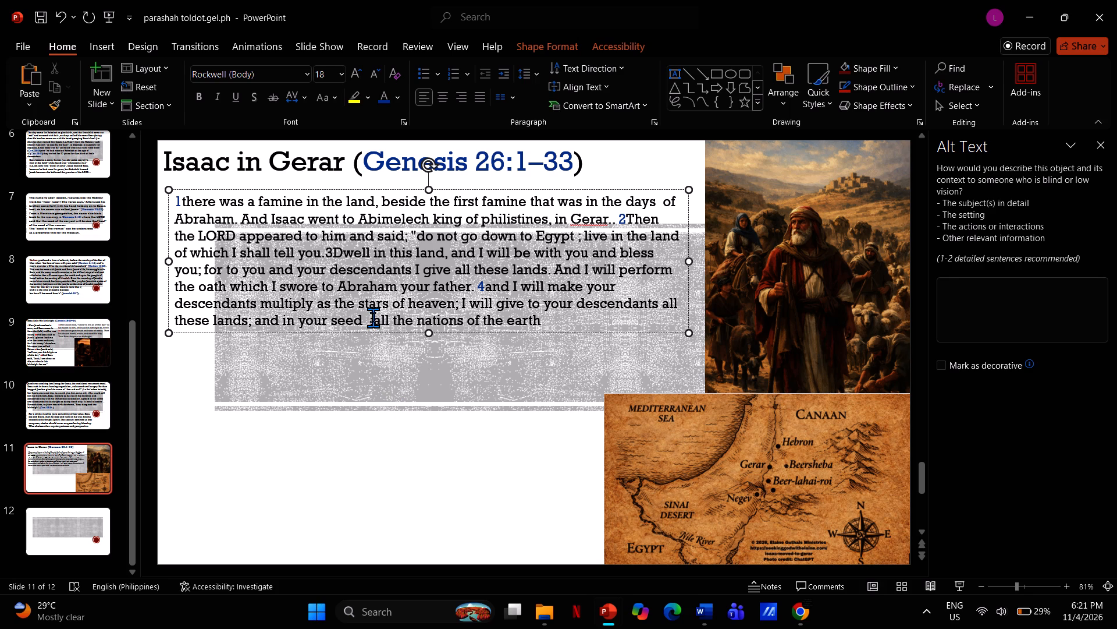
Check slide 4 of toldot.gel.ph and remove the stray semicolon and extra space before "all the nations" in slide 11's verse 4.
left_click(549, 322)
left_click(592, 609)
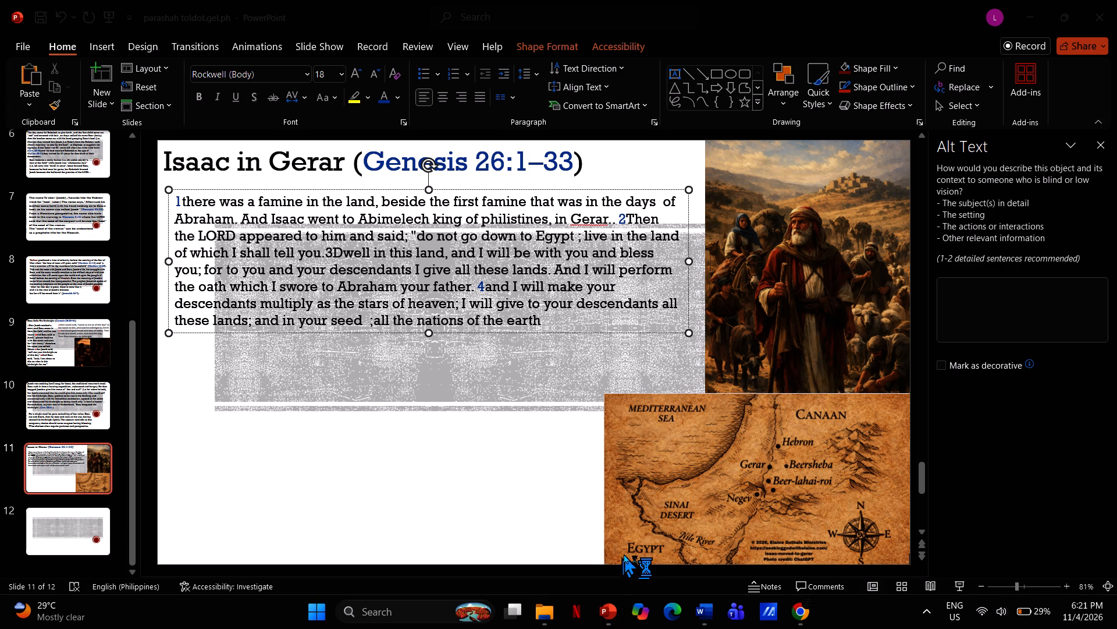
left_click(639, 545)
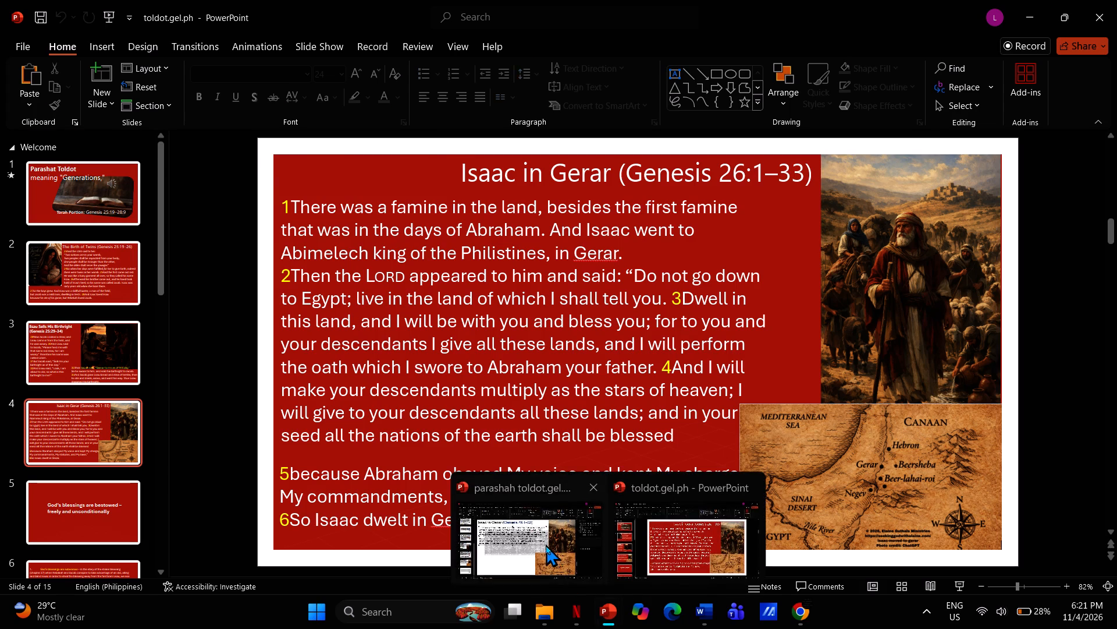
left_click(546, 545)
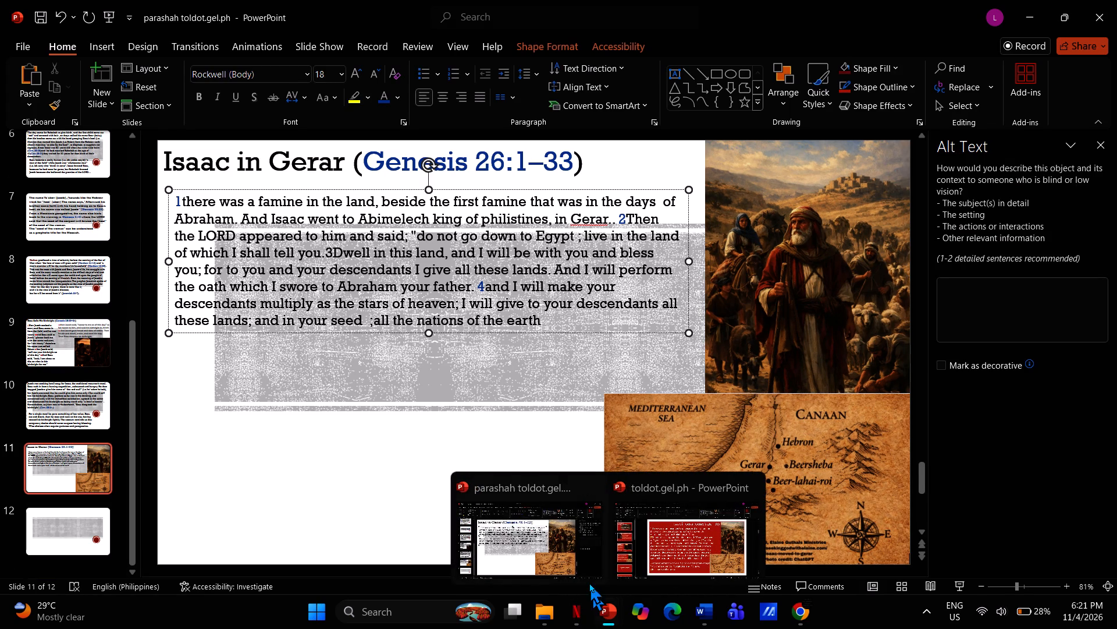
left_click(636, 550)
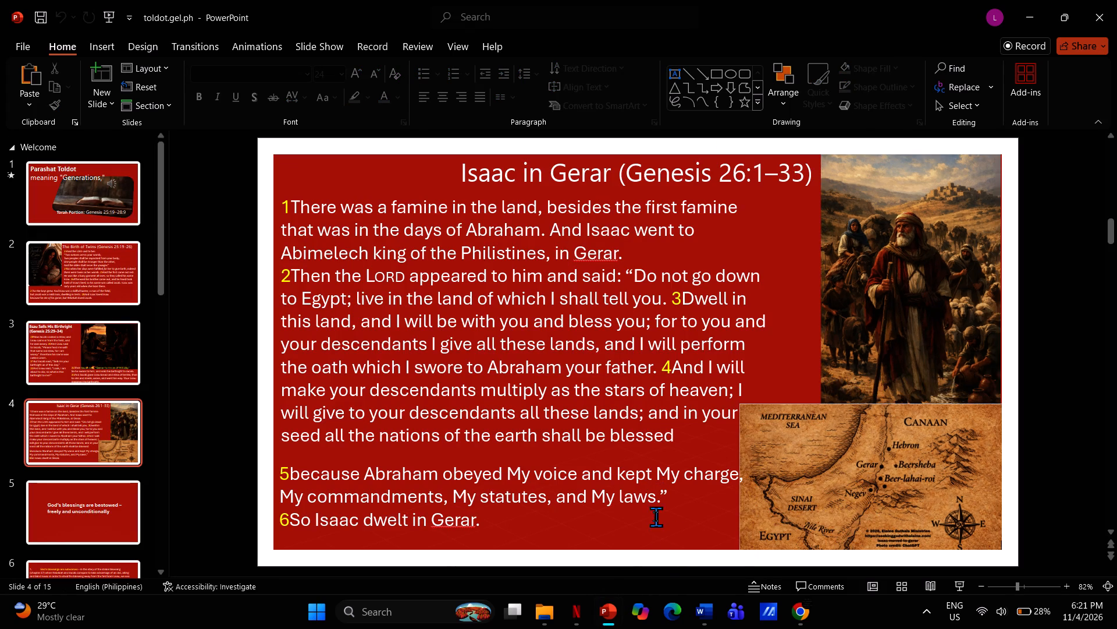
left_click(559, 548)
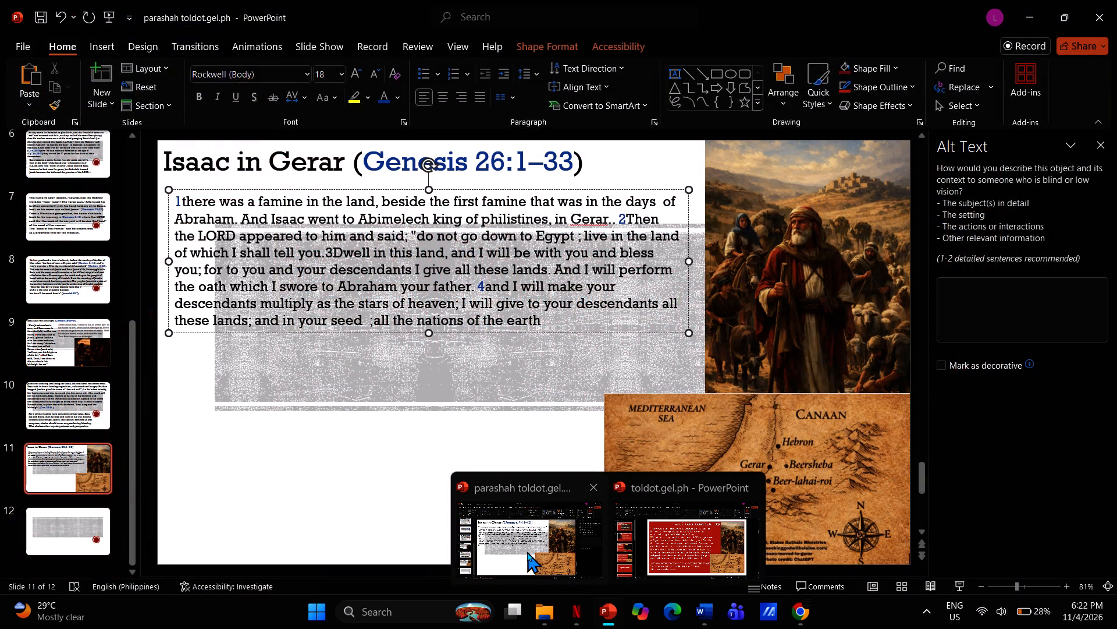
left_click(527, 552)
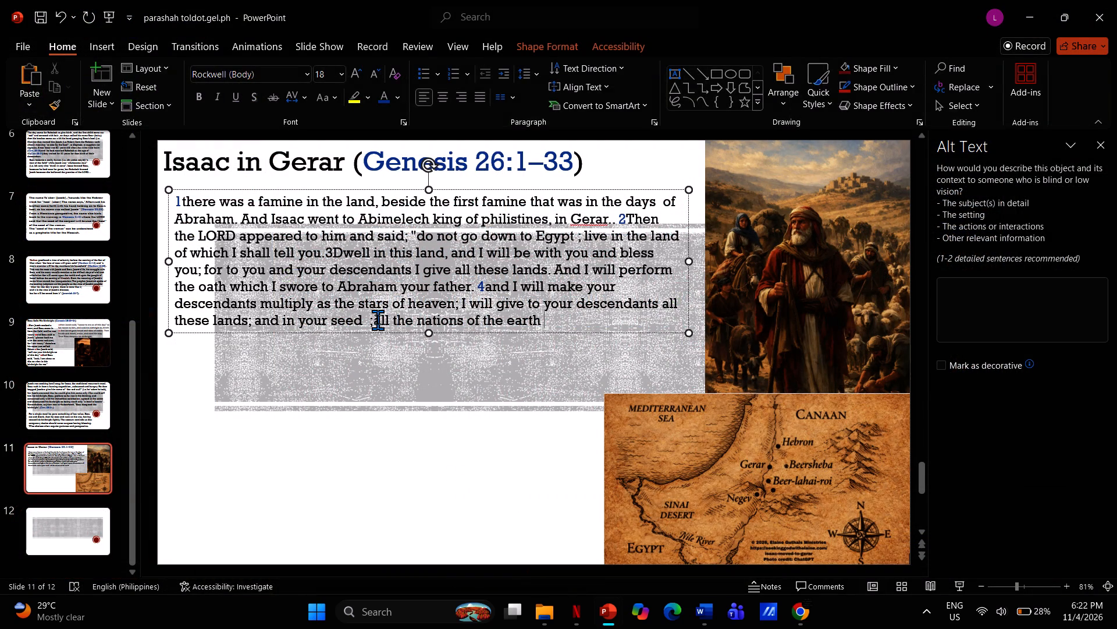
left_click(373, 323)
key("BackSpace")
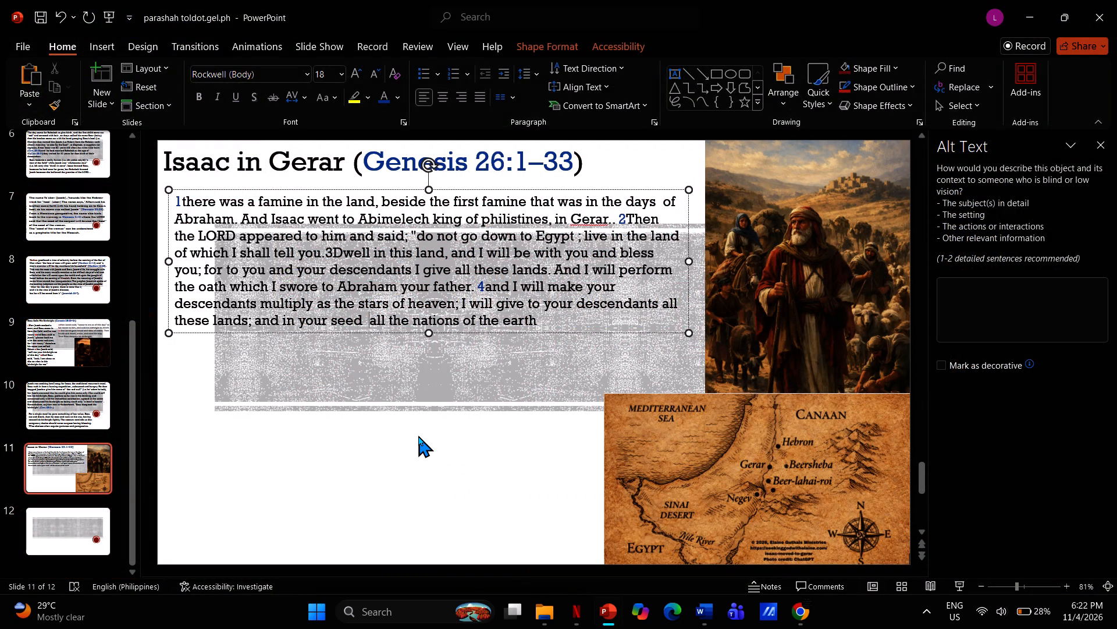
key("BackSpace")
key("BackSpace")
key("space")
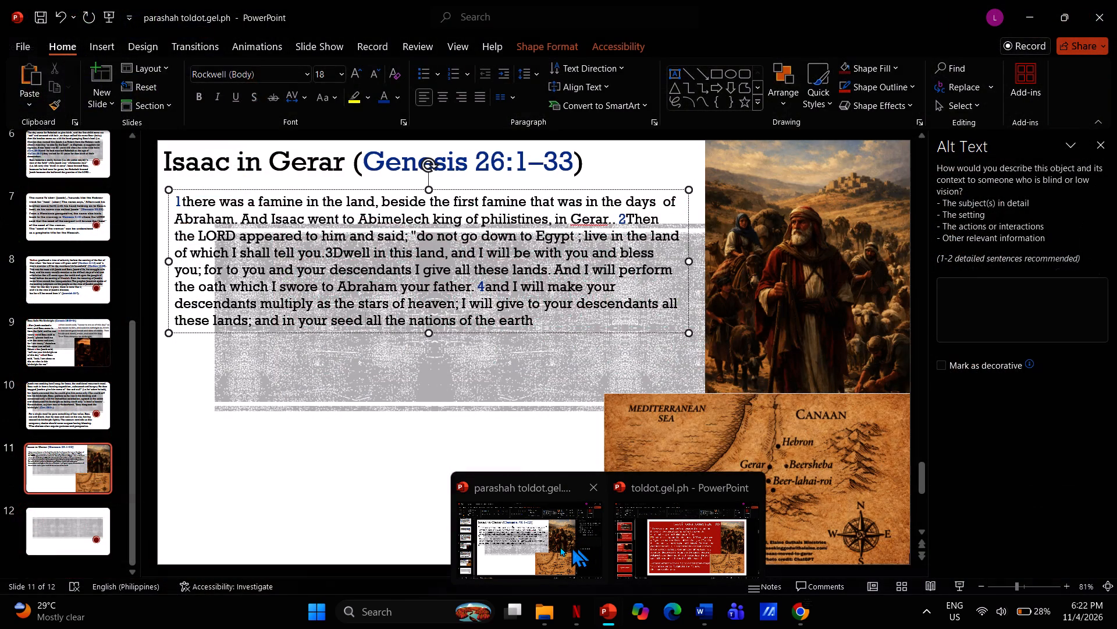
Check slide 4 of toldot.gel.ph again and finish slide 11's verse 4 with "shall be Blessed" after "the nations of the earth".
left_click(557, 547)
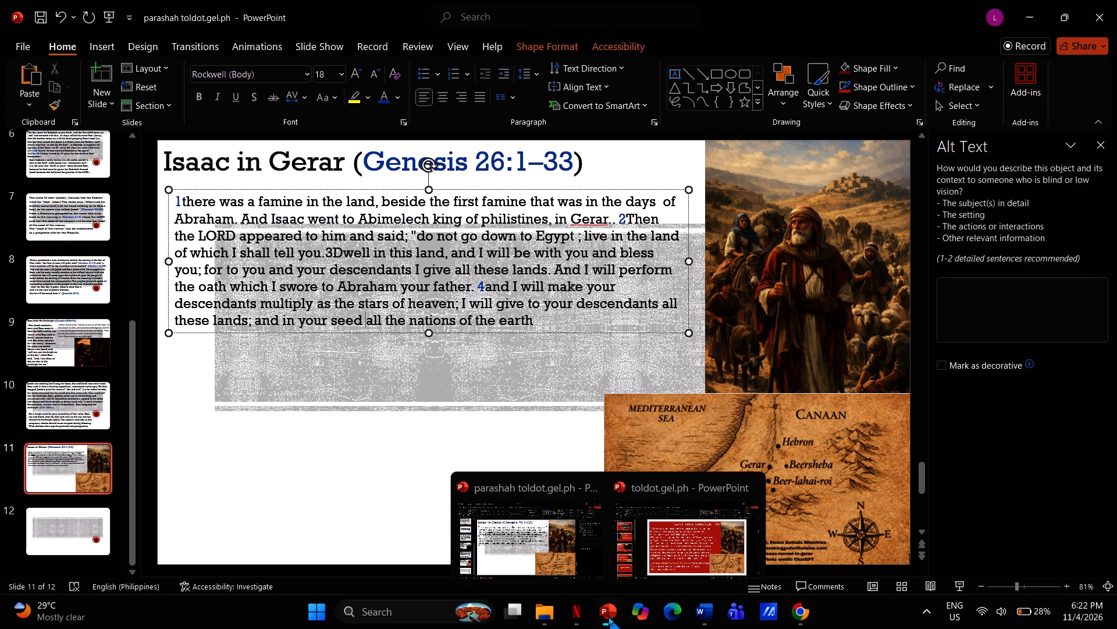
left_click(639, 557)
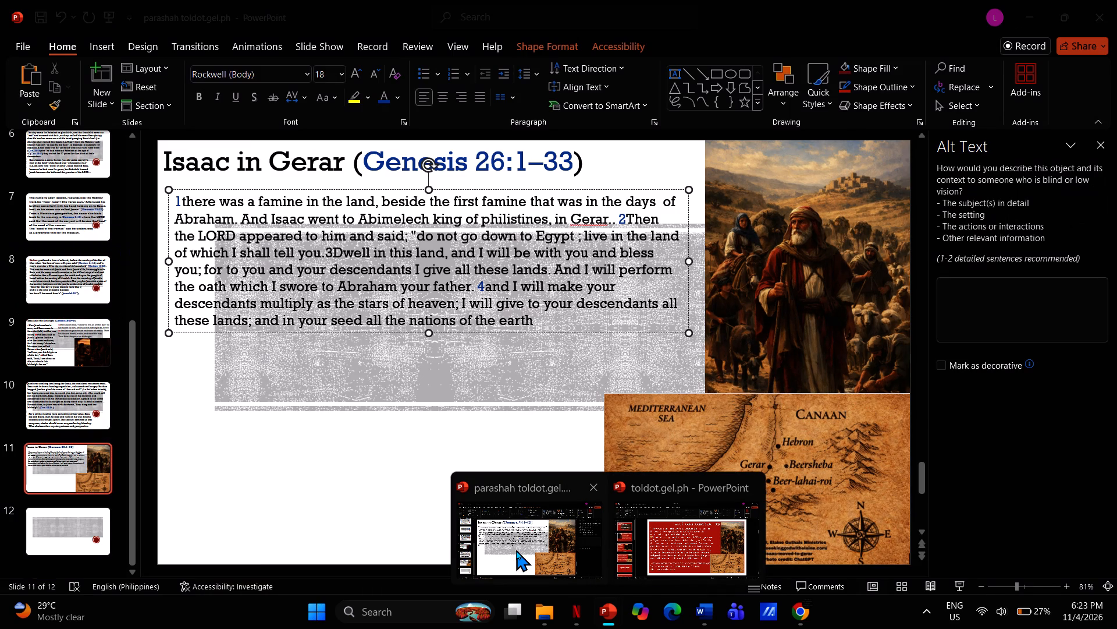
left_click(516, 550)
left_click(548, 329)
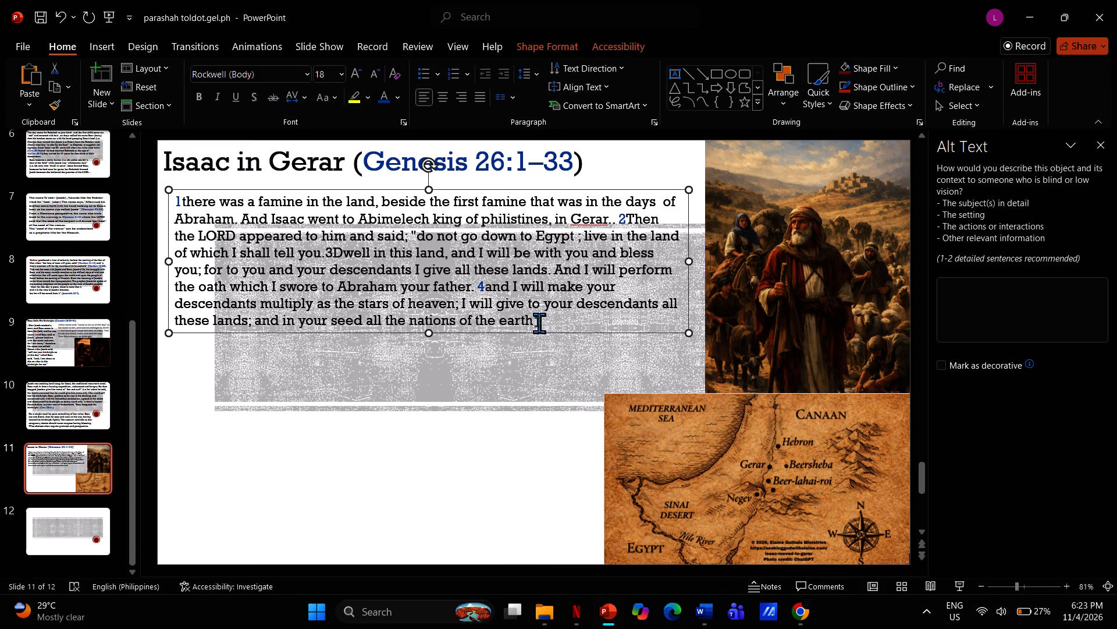
left_click(537, 321)
type("shas")
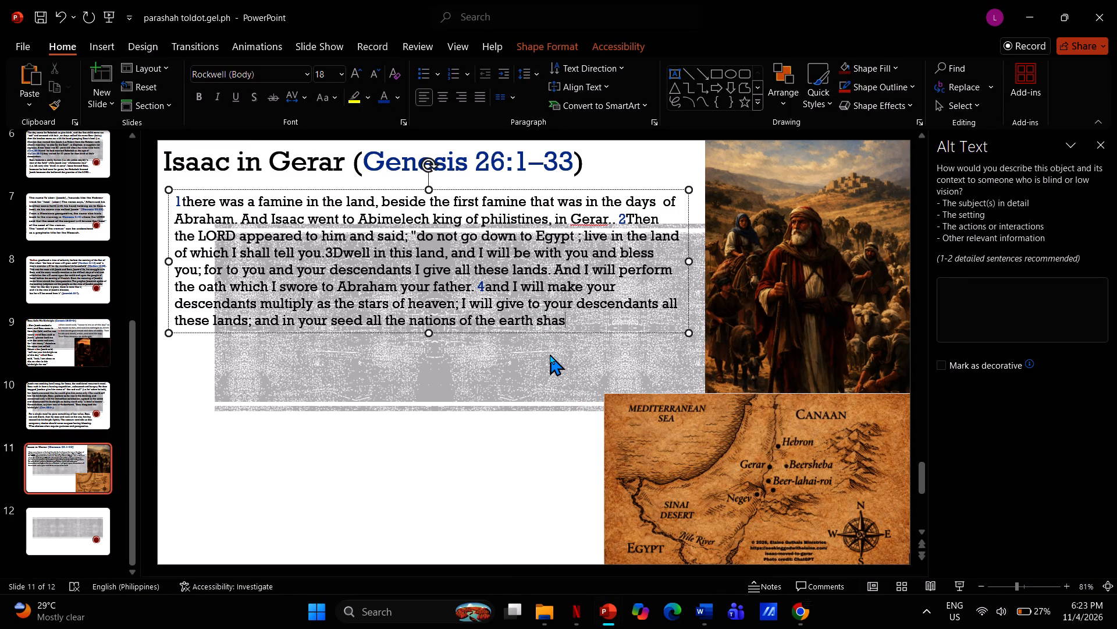
key("BackSpace")
type("ll be zblessed")
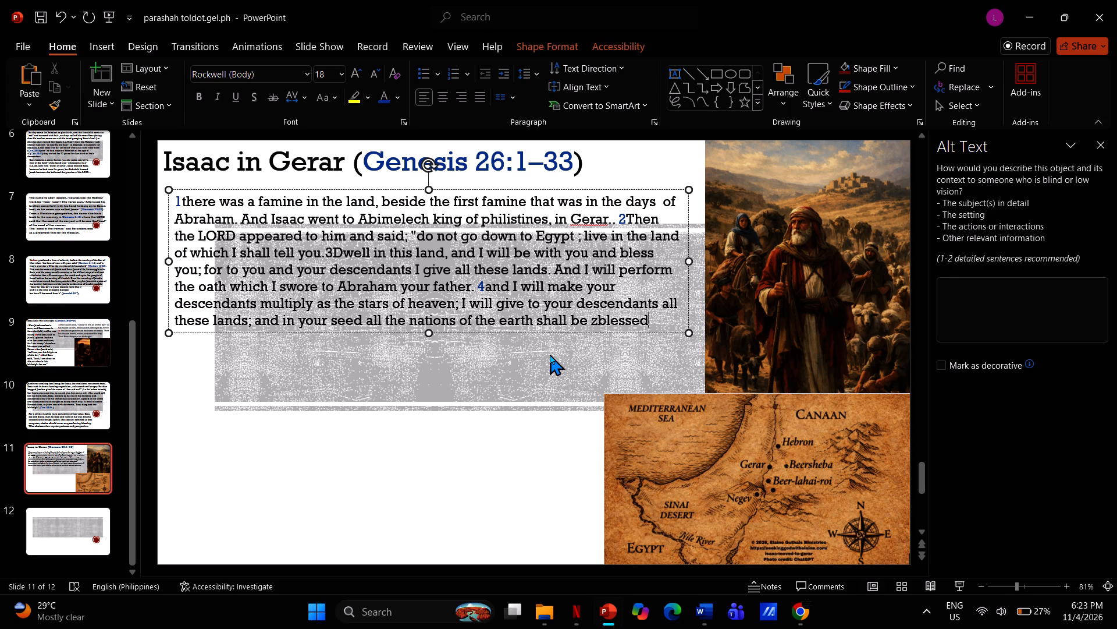
left_click(604, 319)
key("BackSpace")
key("BackSpace")
key("shift+b")
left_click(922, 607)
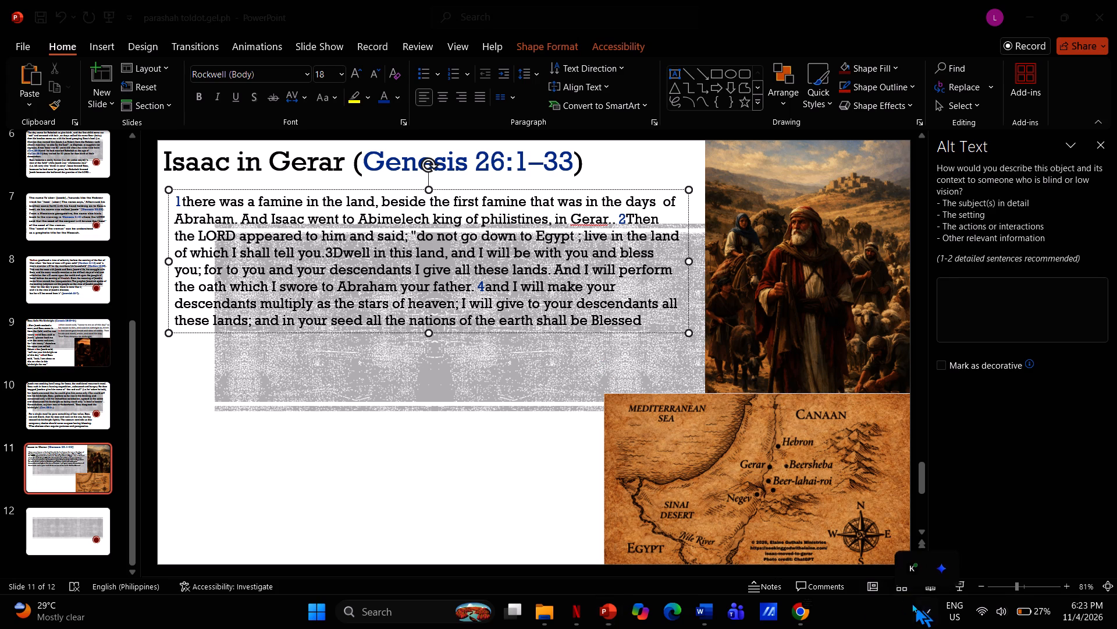
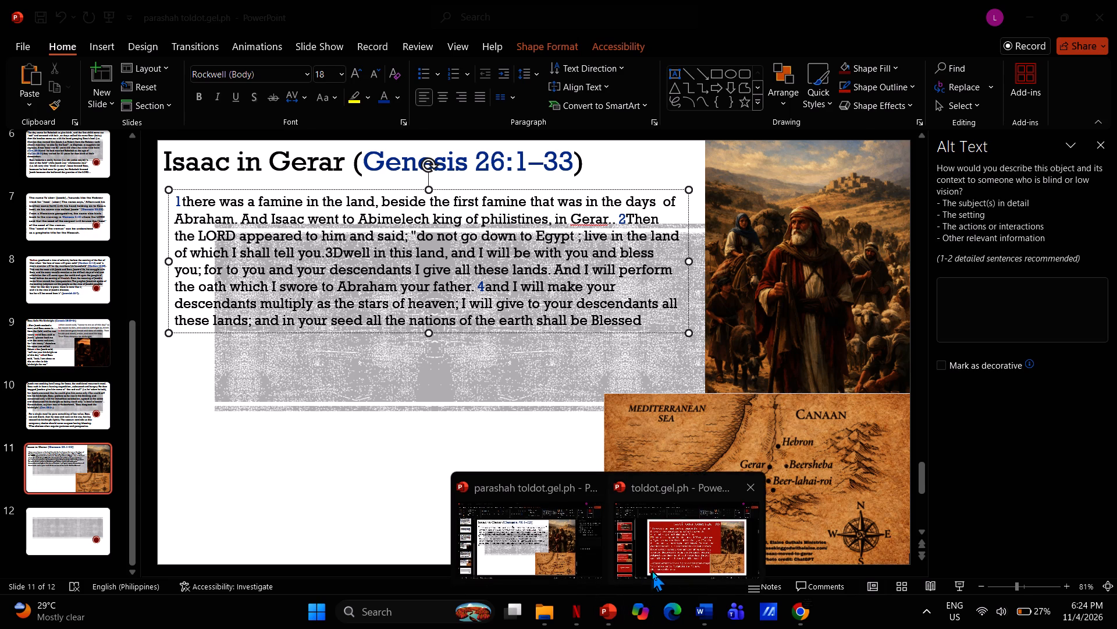
Consult the Isaac in Gerar slide in toldot.gel.ph, then end verse 4 in parashah toldot.gel.ph with a period and start a new line.
left_click(659, 561)
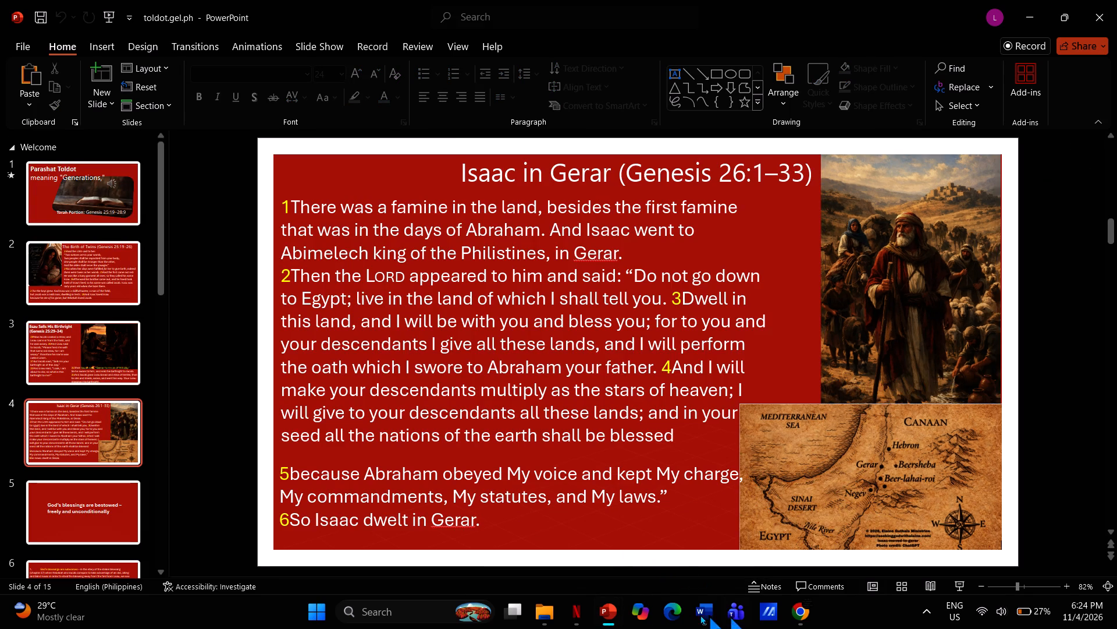
left_click(552, 551)
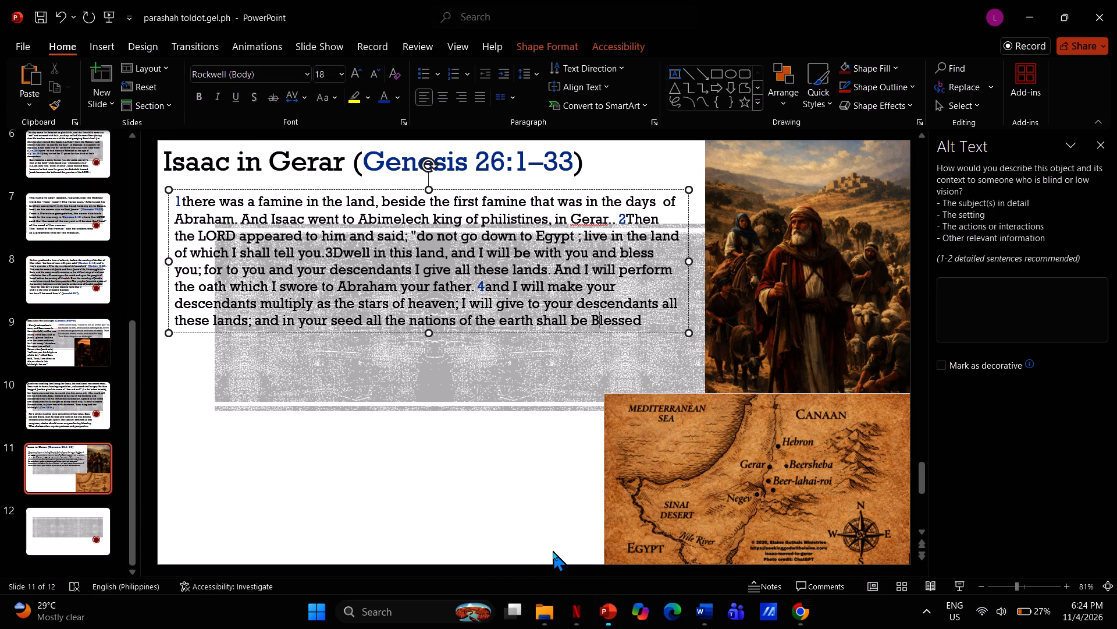
left_click(649, 316)
key("period")
key("Return")
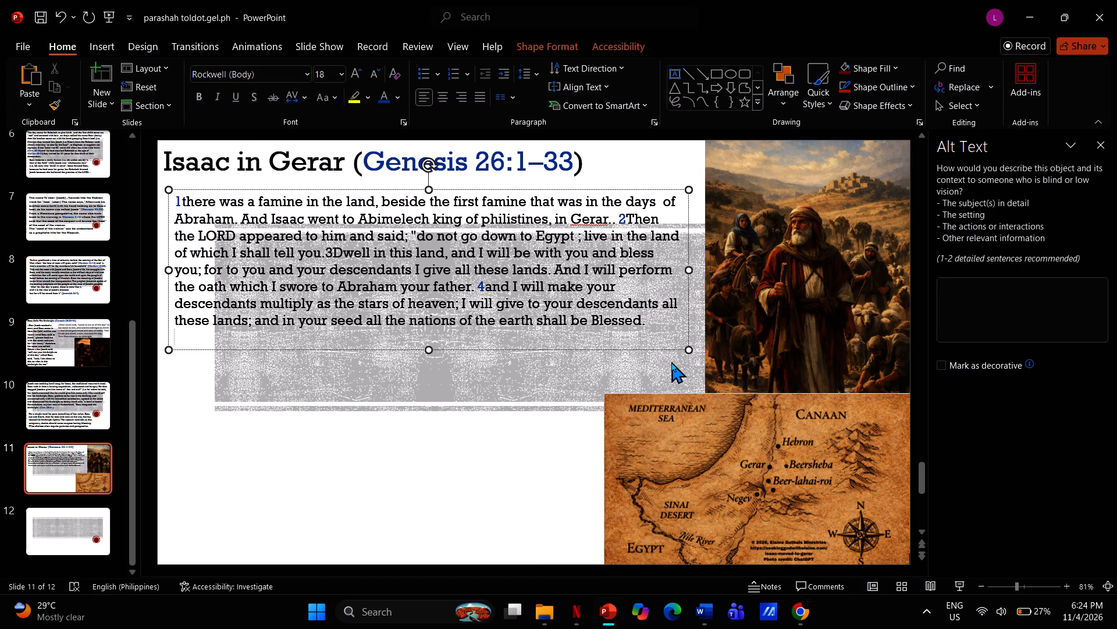
Begin verse 5 on the new line with "5Because", using a capital B.
type("5")
key("space")
key("BackSpace")
type("because")
key("space")
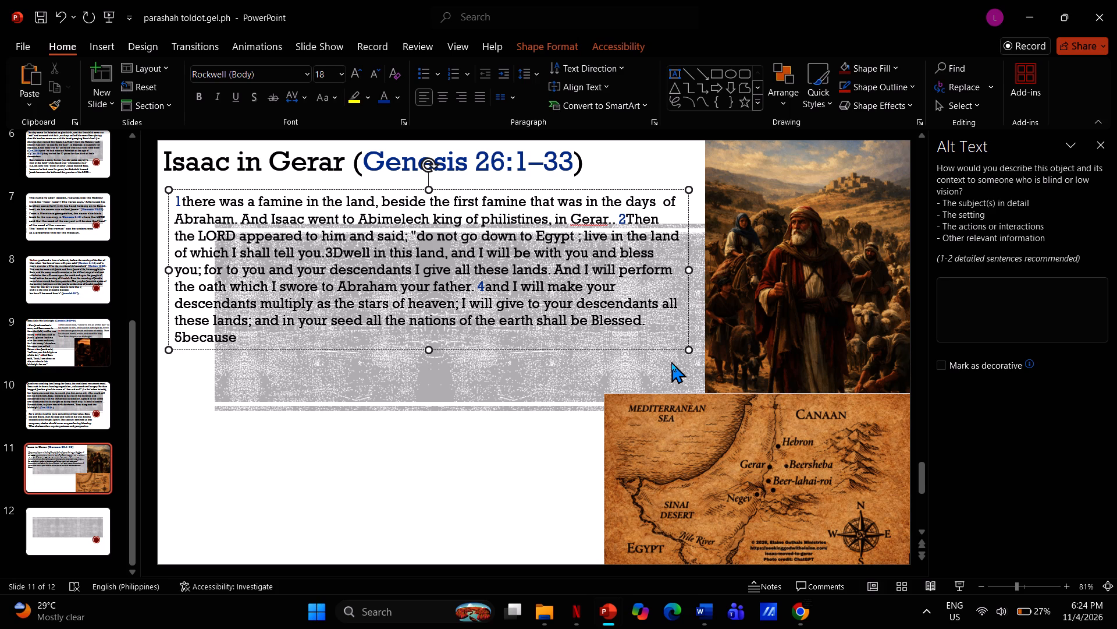
key("BackSpace")
key("BackSpace")
key("BackSpace")
key("BackSpace")
key("BackSpace")
key("BackSpace")
key("BackSpace")
key("BackSpace")
type("Because")
key("space")
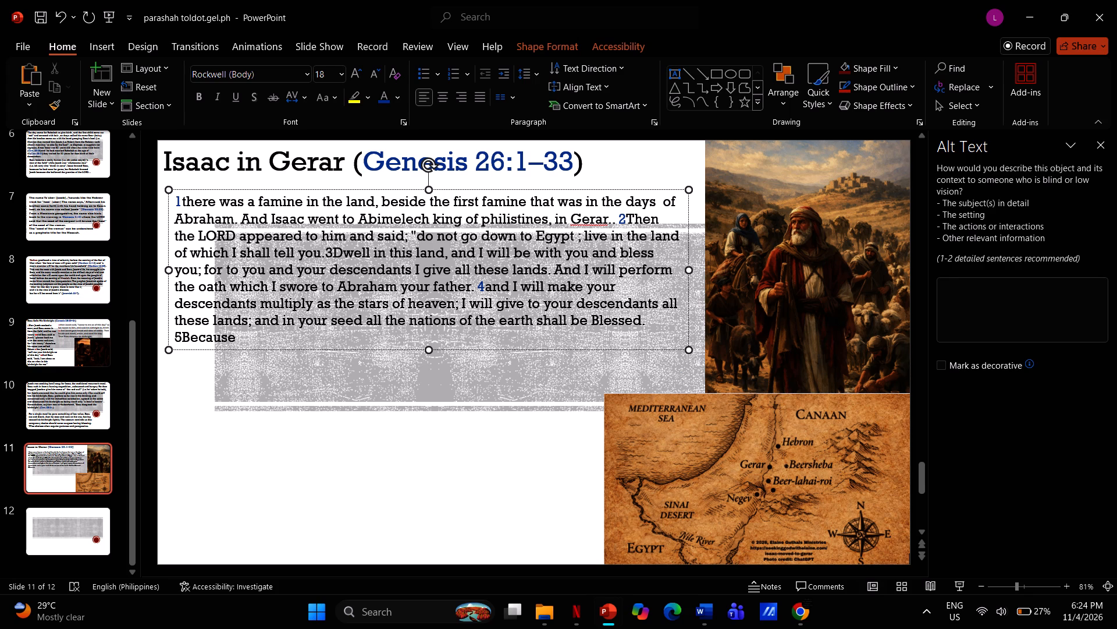
Continue verse 5 with "Abraham obey my voice", correcting any misspellings.
type("Abar")
key("BackSpace")
key("BackSpace")
type("raham")
key("space")
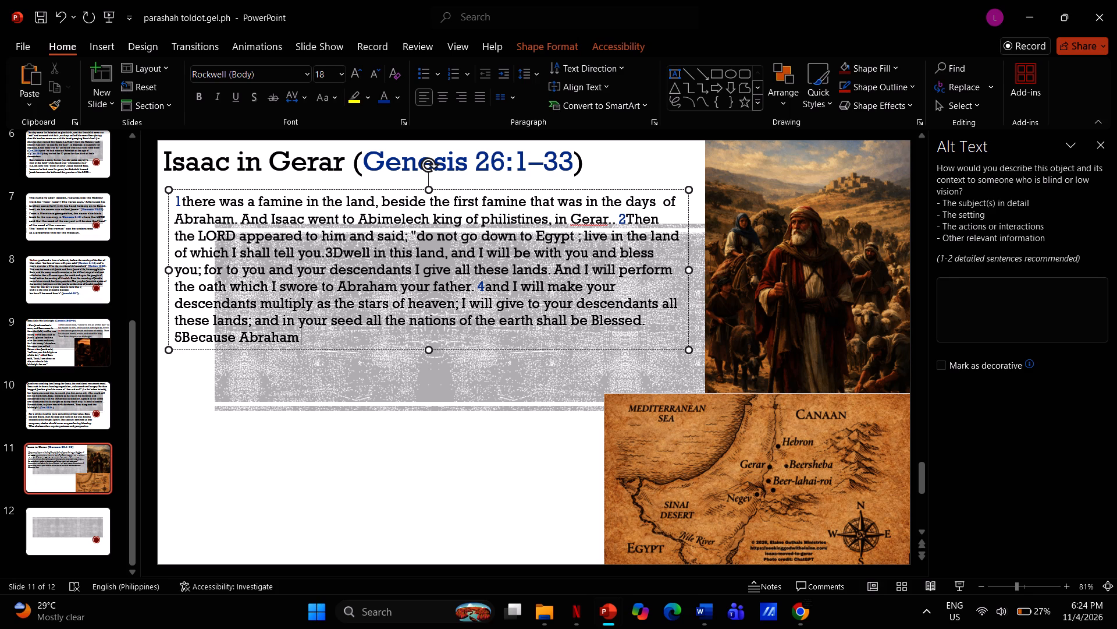
type("obey mny voice")
key("space")
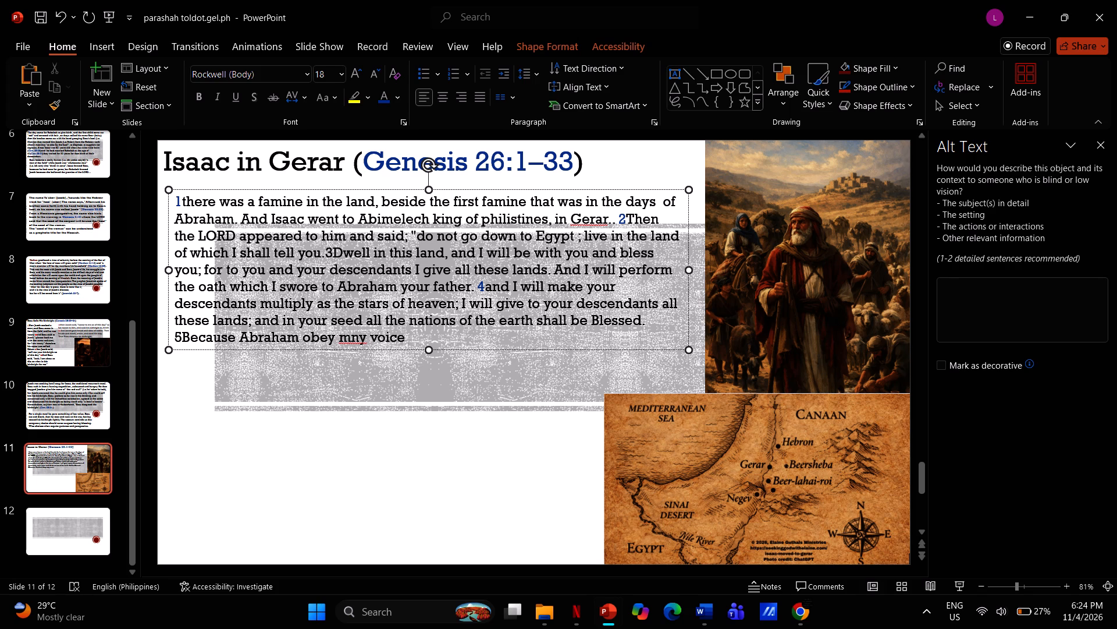
left_click(360, 339)
key("BackSpace")
key("Delete")
left_click(351, 339)
key("y")
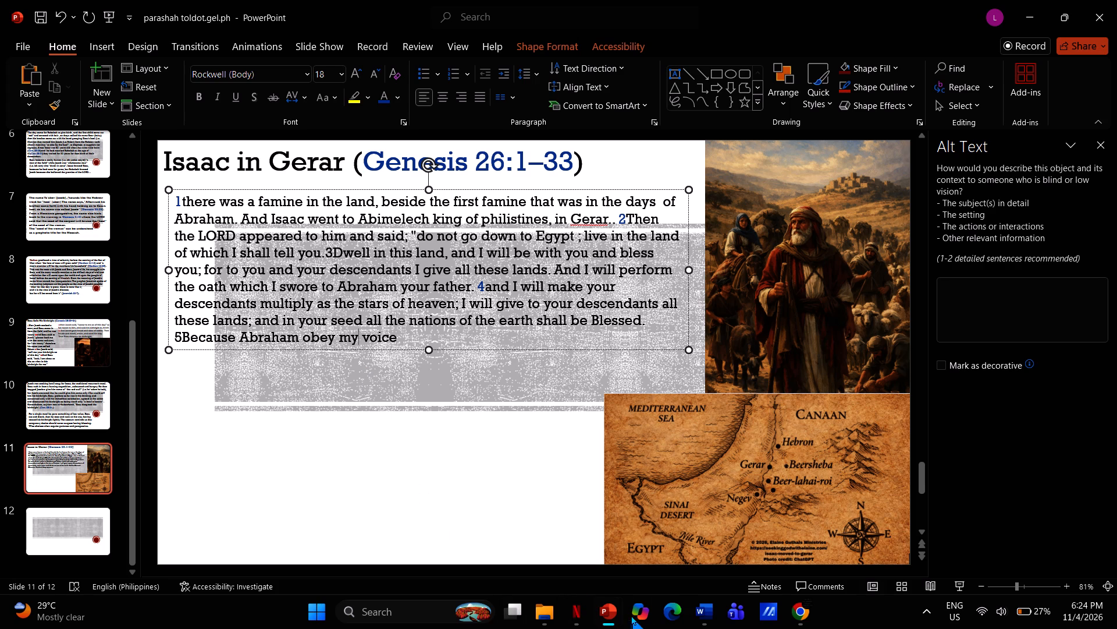
Check verse 5 against the toldot.gel.ph slide and change "obey" to "obeyed" in parashah toldot.gel.ph.
left_click(637, 557)
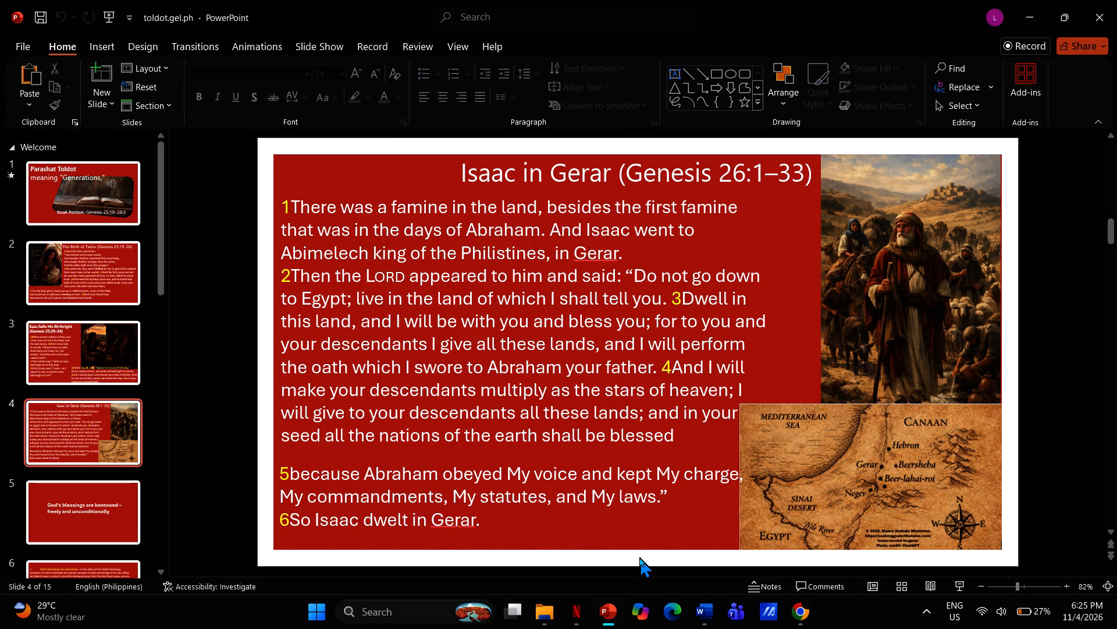
left_click(554, 564)
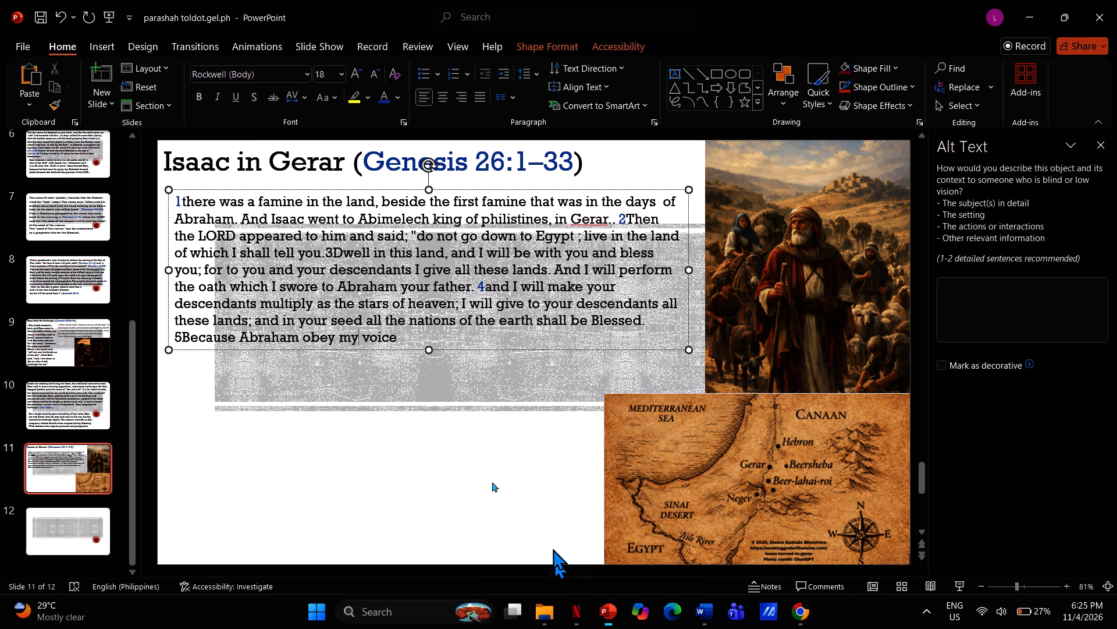
left_click(334, 337)
type("ed")
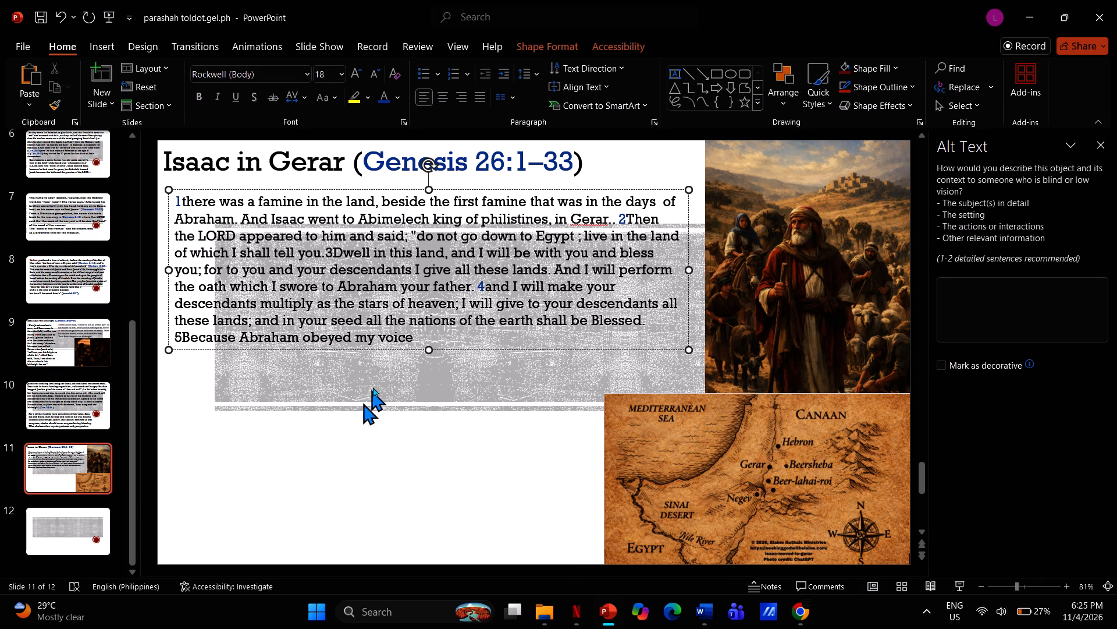
Append "and my commandment" after "voice" in verse 5.
left_click(421, 338)
type("and")
key("space")
type("my")
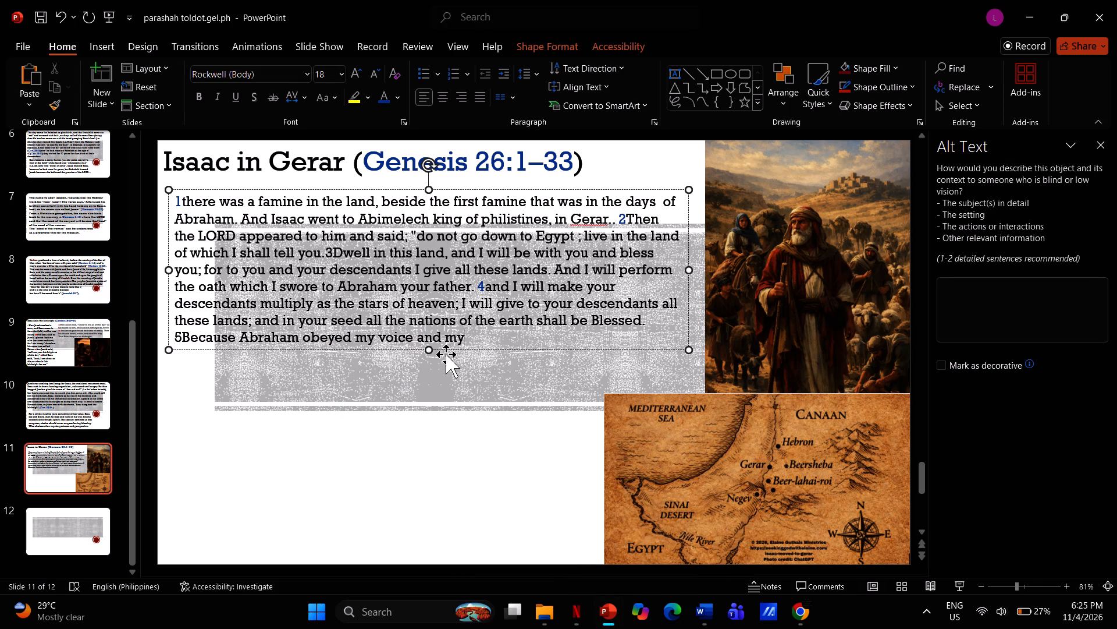
key("space")
type("commandment")
key("space")
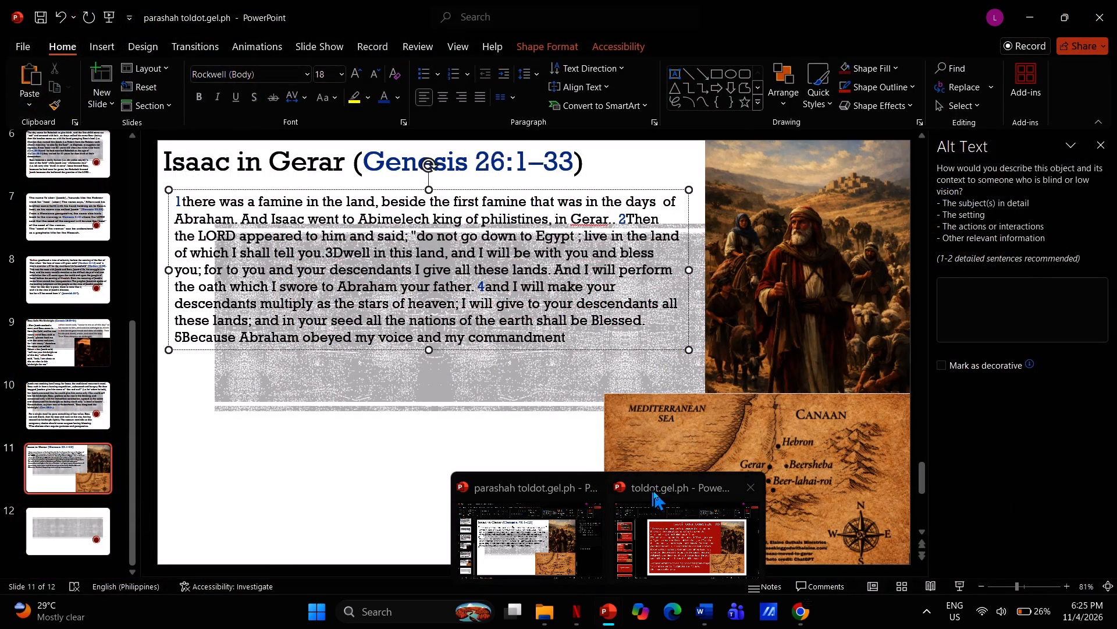
Check verse 5 in toldot.gel.ph again and insert "kept my charge" before "my commandment" in parashah toldot.gel.ph.
left_click(650, 512)
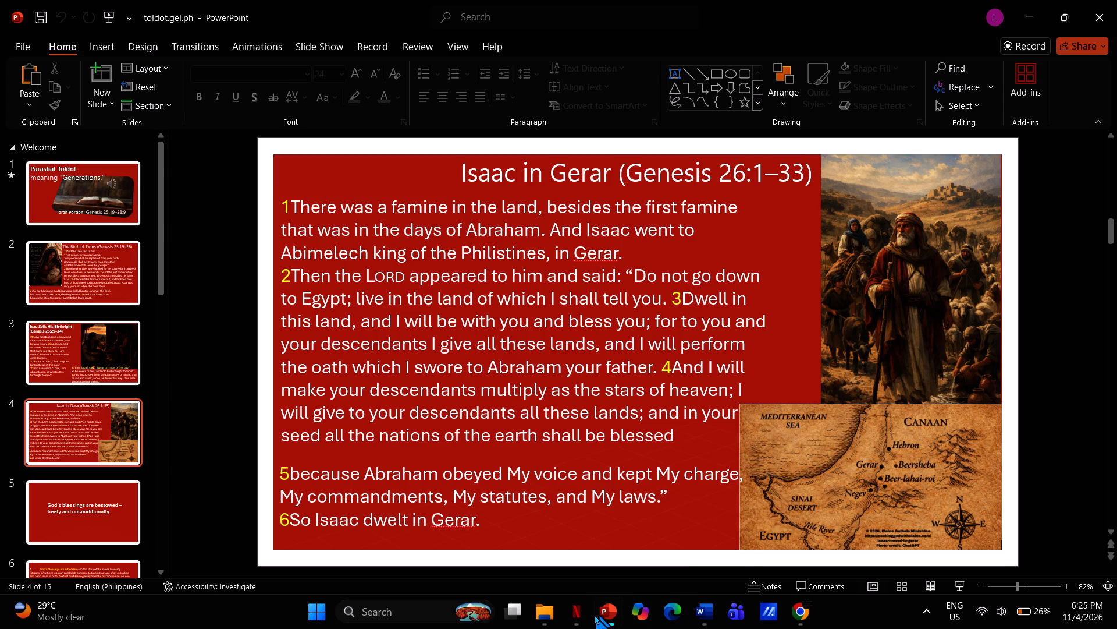
left_click(555, 549)
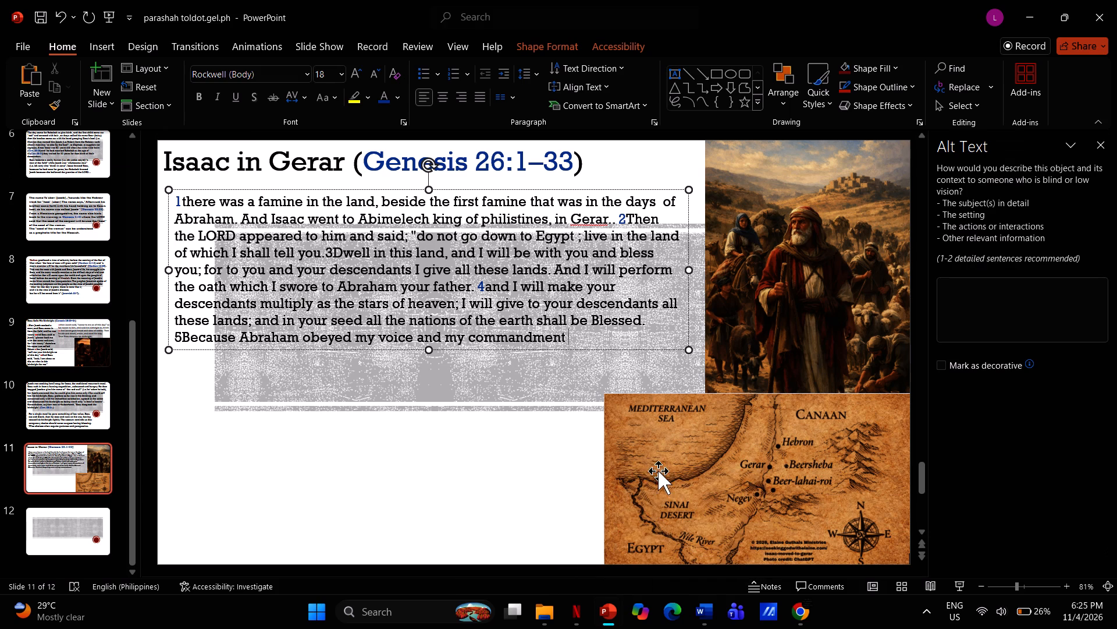
left_click(577, 336)
key("Left")
key("Left")
key("Left")
key("Left")
key("Left")
key("Left")
key("Left")
key("Left")
key("Left")
key("Left")
key("Left")
key("Left")
key("Left")
key("Left")
key("Left")
key("Left")
left_click(448, 342)
type("kept")
key("space")
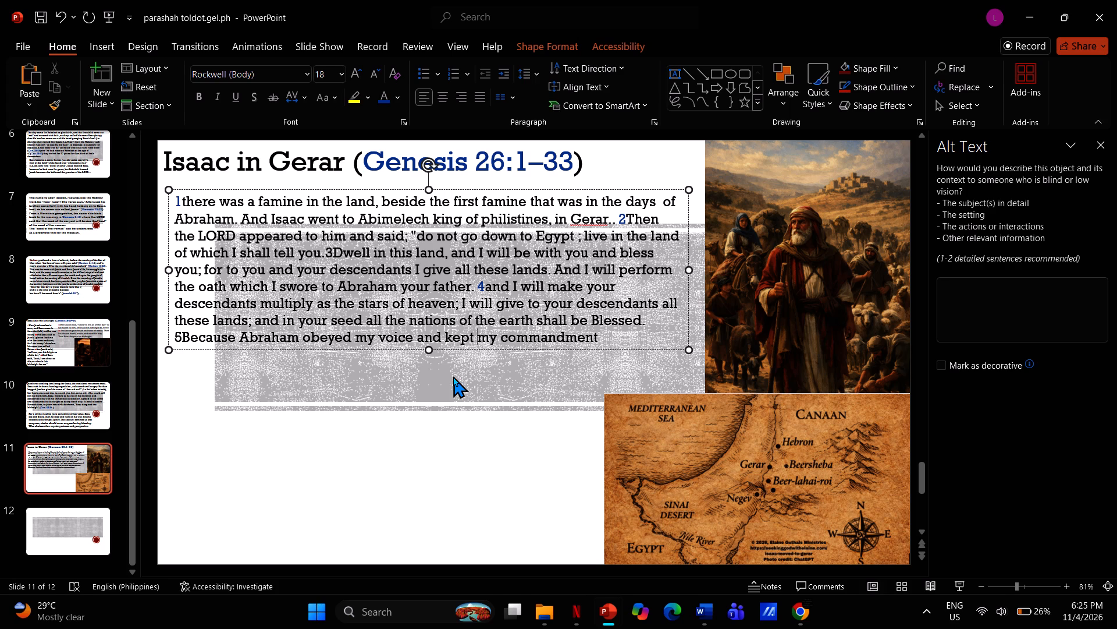
type("my charge")
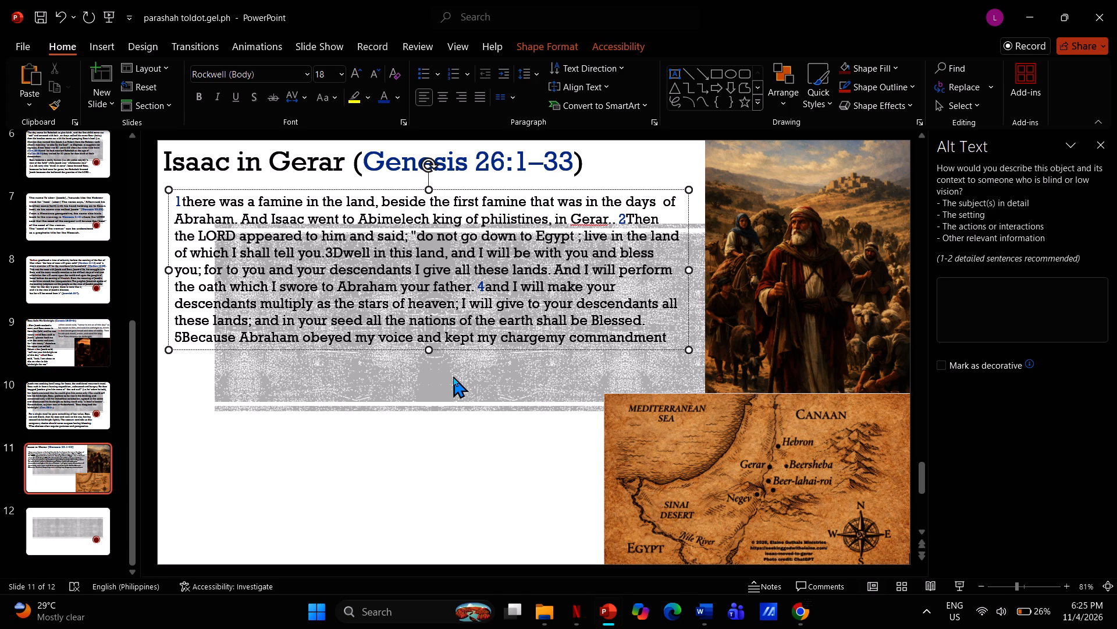
key("space")
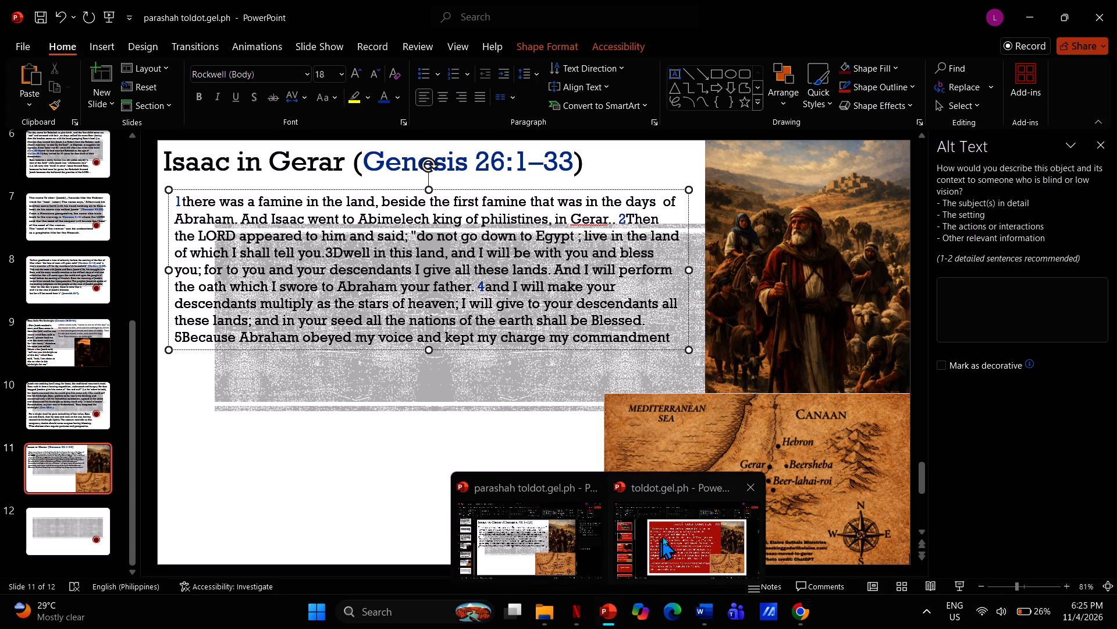
Compare with the toldot.gel.ph slide and capitalize "My" before "commandment" and before "voice" in verse 5.
left_click(664, 532)
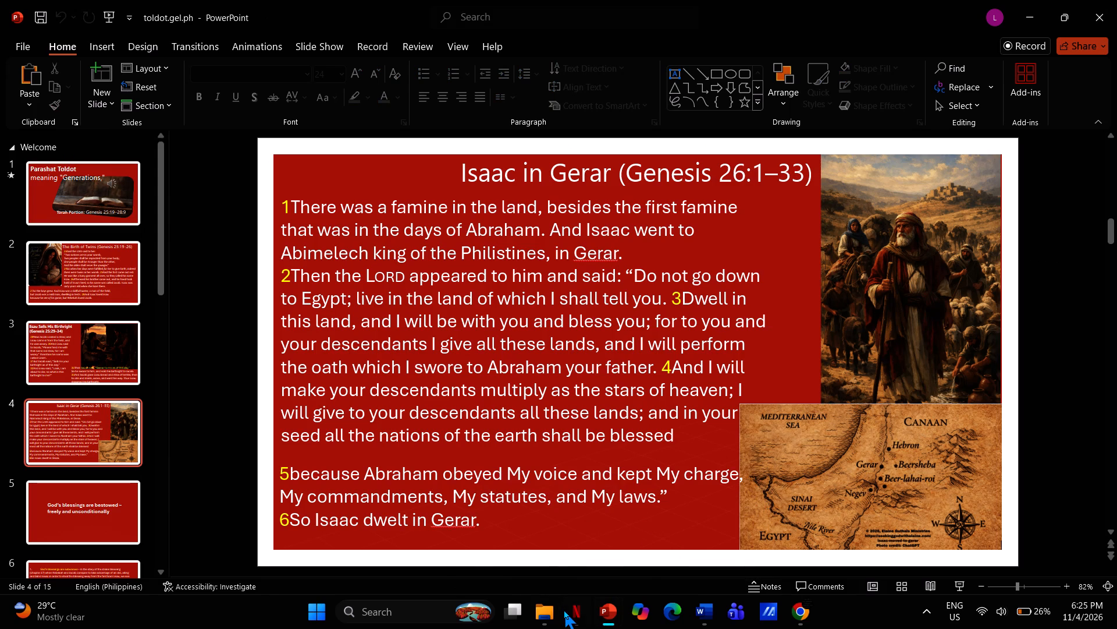
left_click(546, 543)
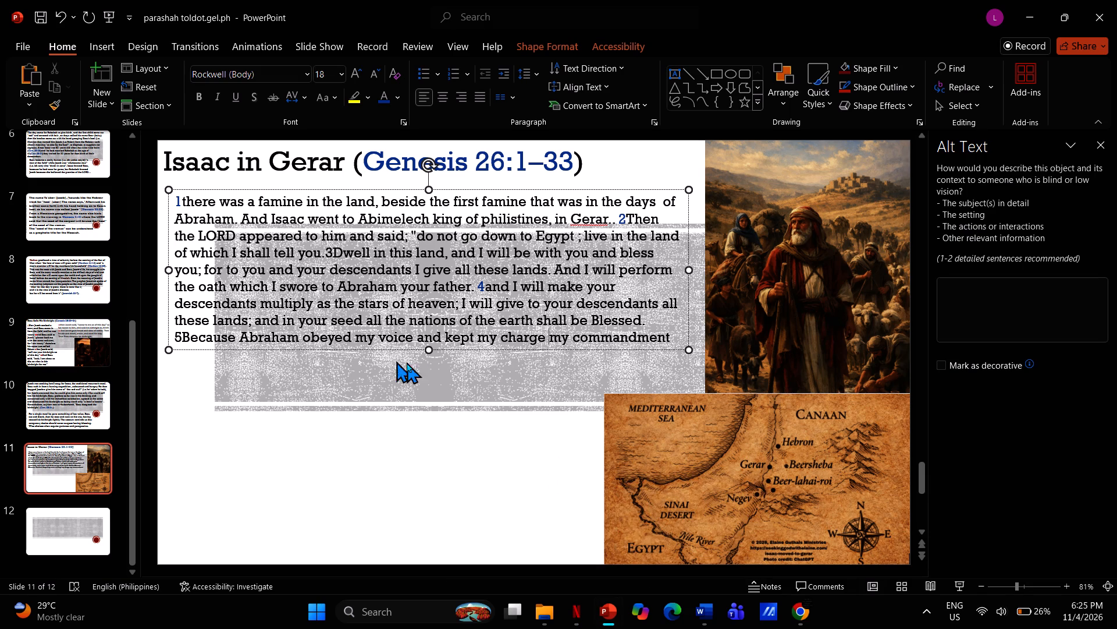
left_click(560, 335)
key("BackSpace")
key("shift+m")
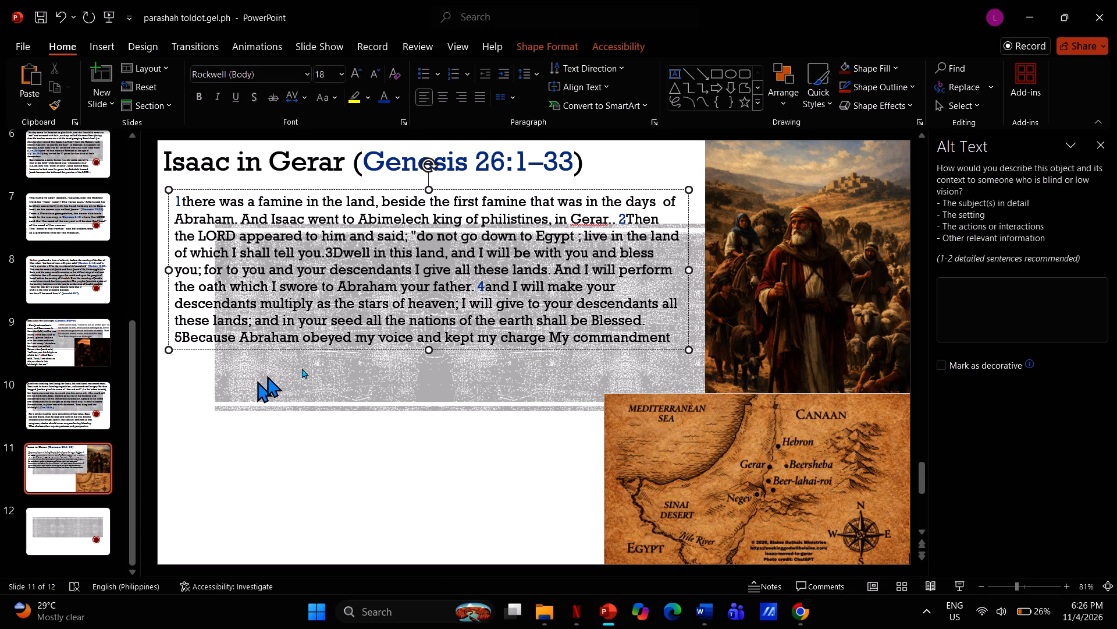
left_click(365, 339)
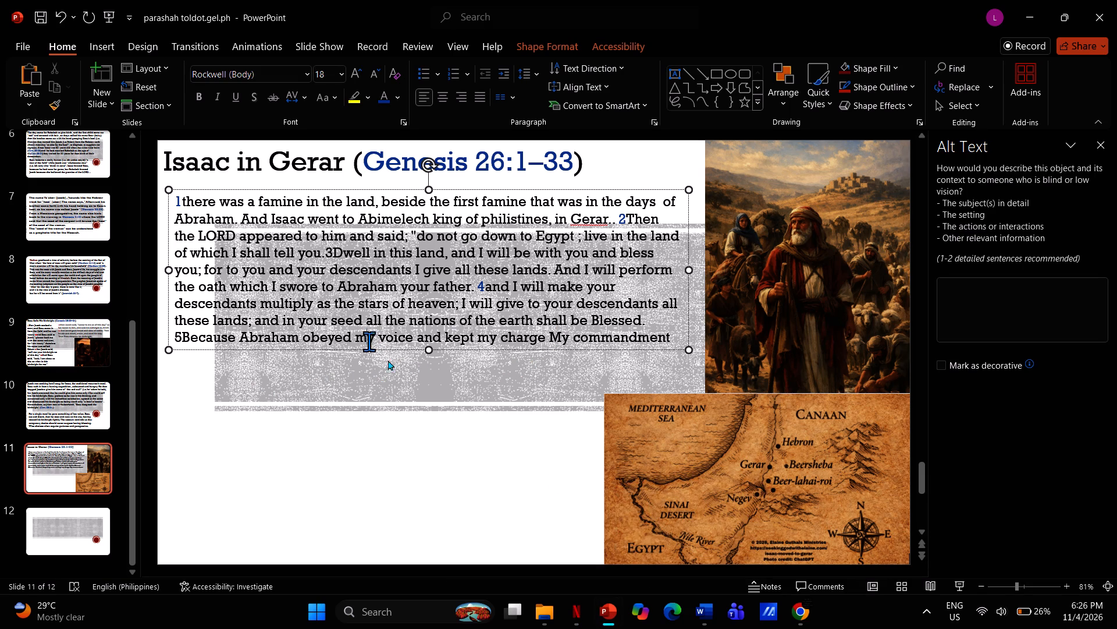
key("BackSpace")
key("shift+m")
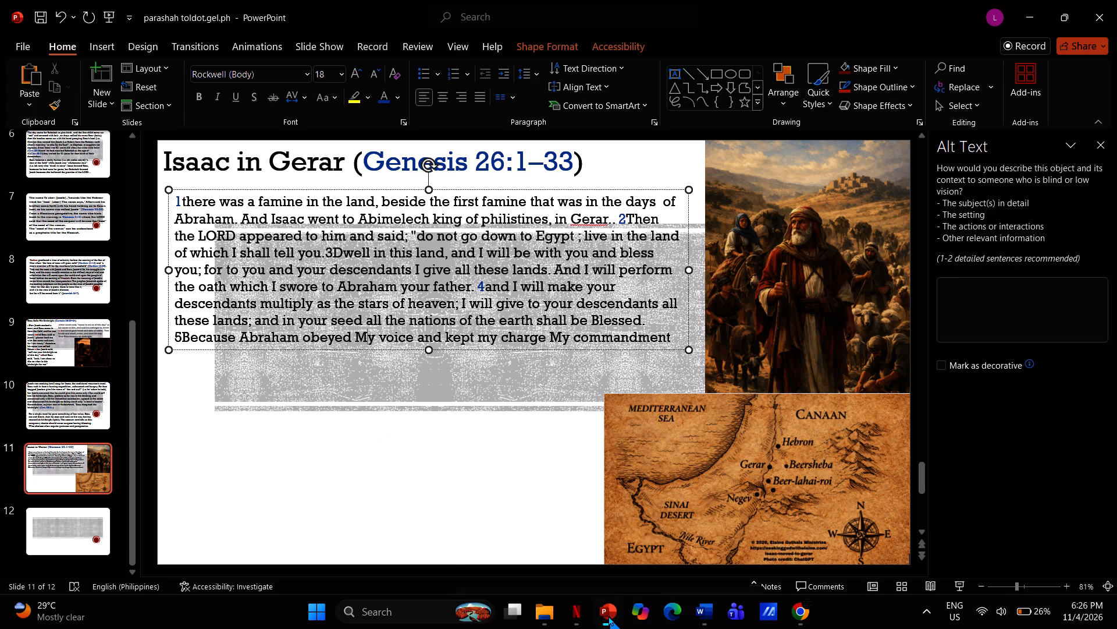
Check verse 5 in toldot.gel.ph and append ", My statues" after "My commandment" on slide 11 of parashah toldot.gel.ph.
left_click(633, 571)
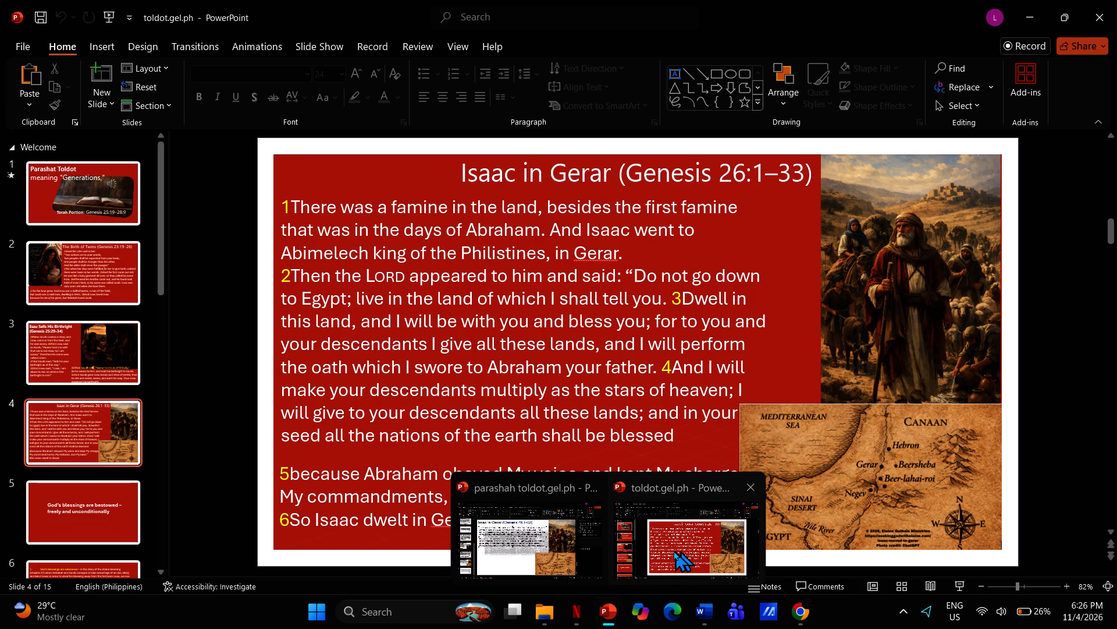
left_click(521, 561)
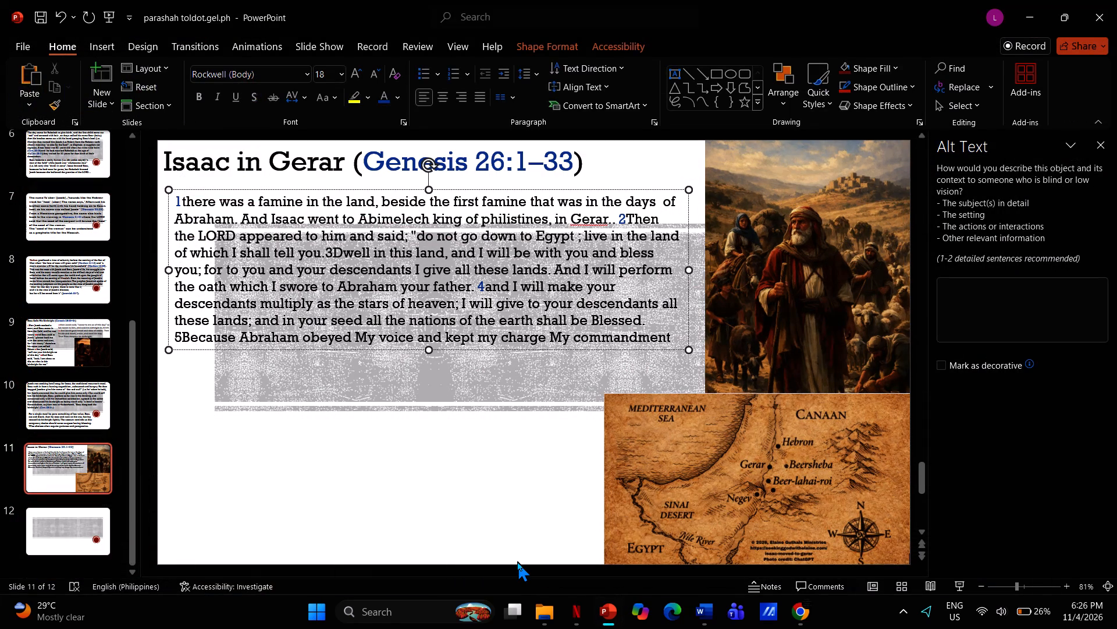
type(",")
key("space")
key("BackSpace")
key("BackSpace")
left_click(669, 334)
type(", m")
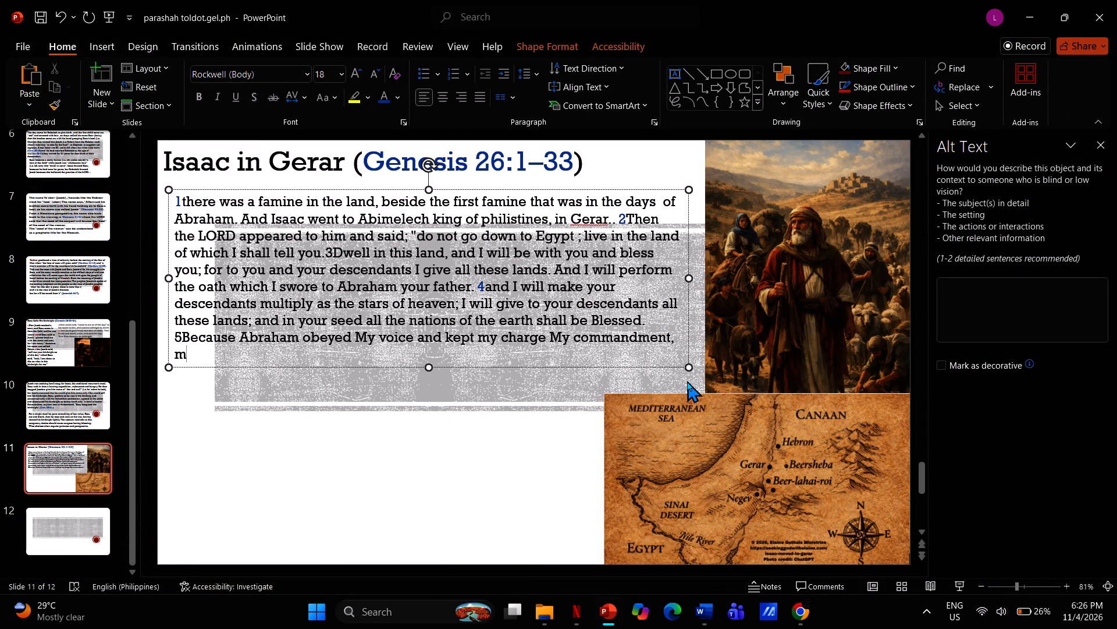
key("BackSpace")
type("My")
key("space")
type("statu")
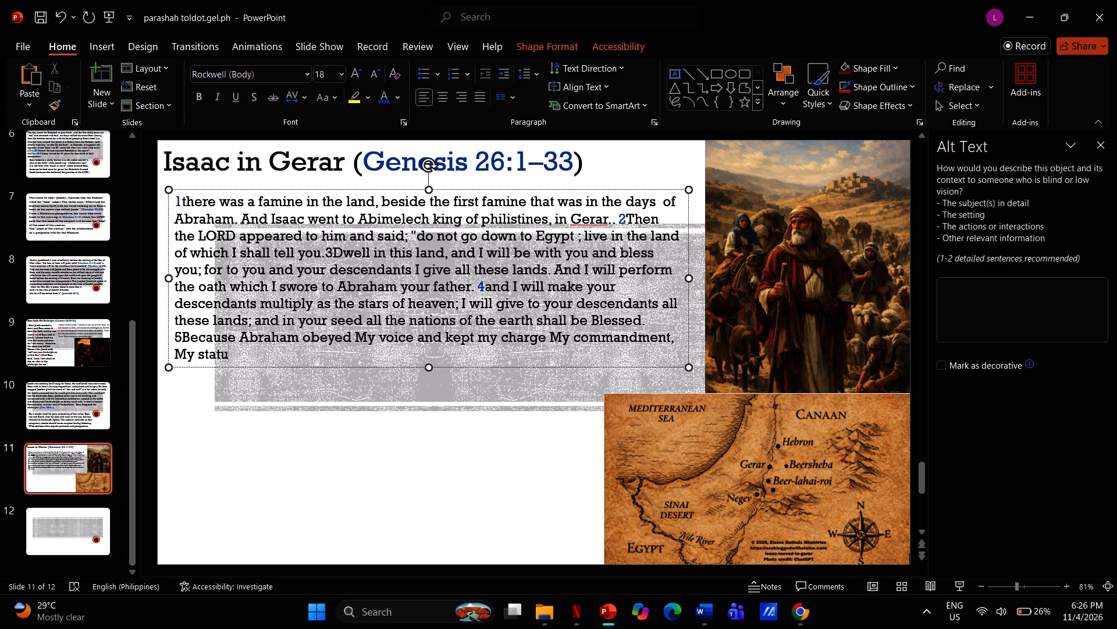
type("es")
key("space")
Check the spelling in toldot.gel.ph and correct the last word of verse 5 to "statutes" in parashah toldot.gel.ph.
left_click(635, 546)
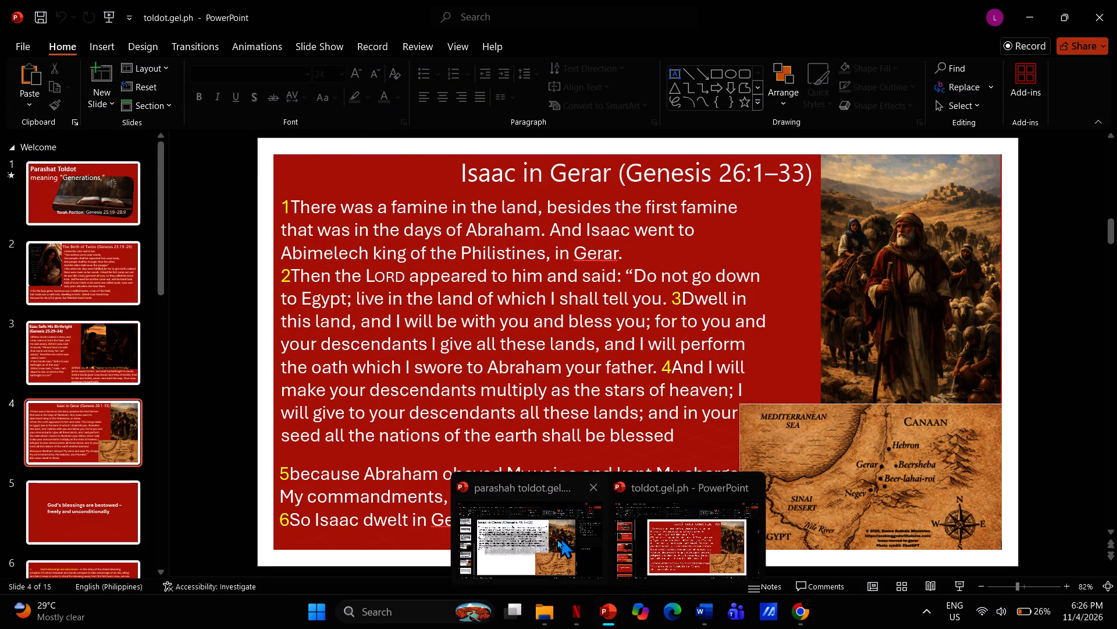
left_click(536, 546)
key("BackSpace")
key("BackSpace")
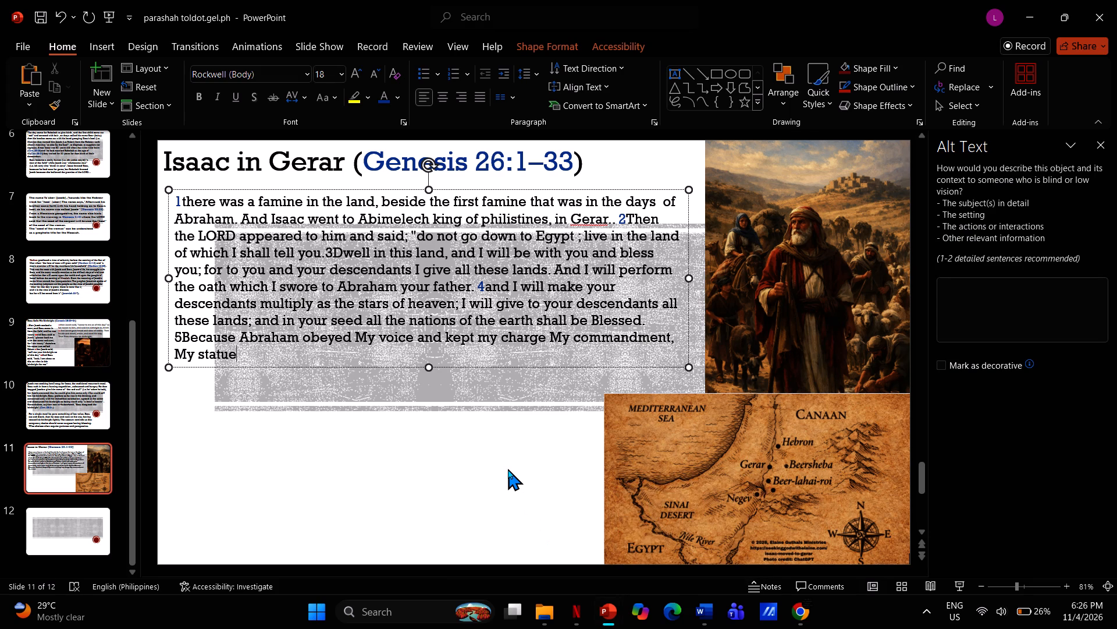
key("BackSpace")
type("tes")
key("space")
key("BackSpace")
key("BackSpace")
key("BackSpace")
type("es")
key("space")
Check verse 5 in toldot.gel.ph again and append ", and My laws" after "My statutes" in parashah toldot.gel.ph.
left_click(652, 540)
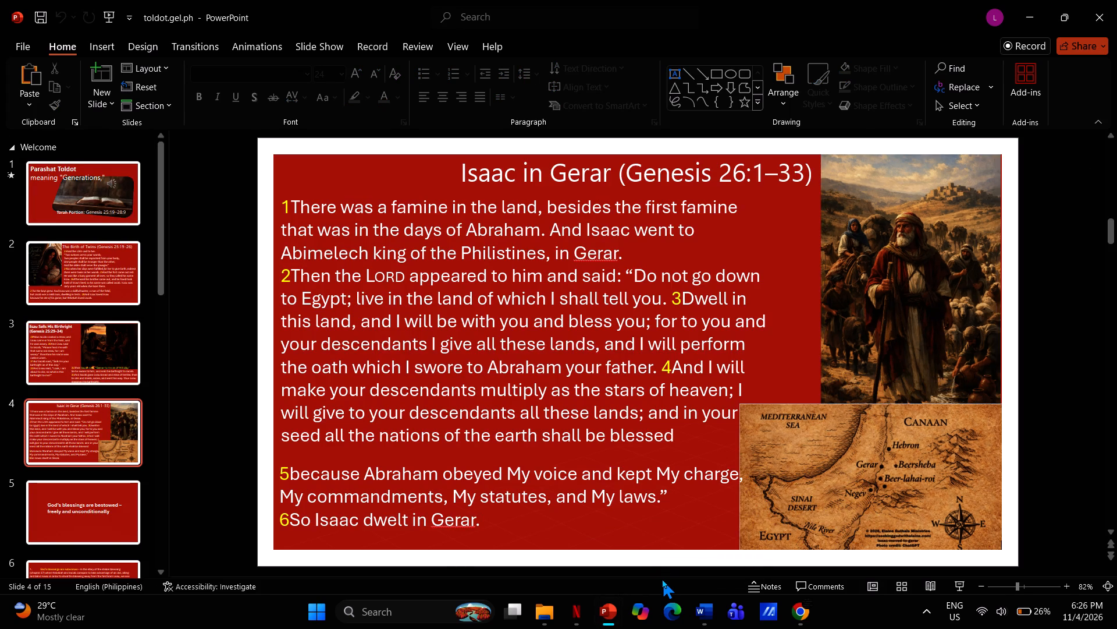
left_click(662, 578)
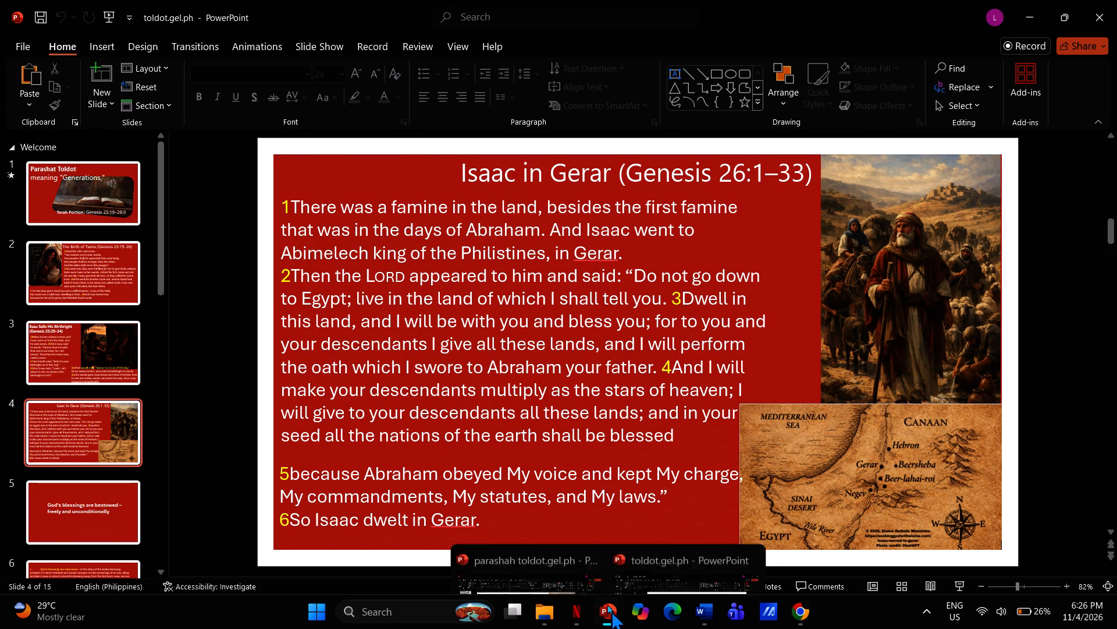
left_click(553, 549)
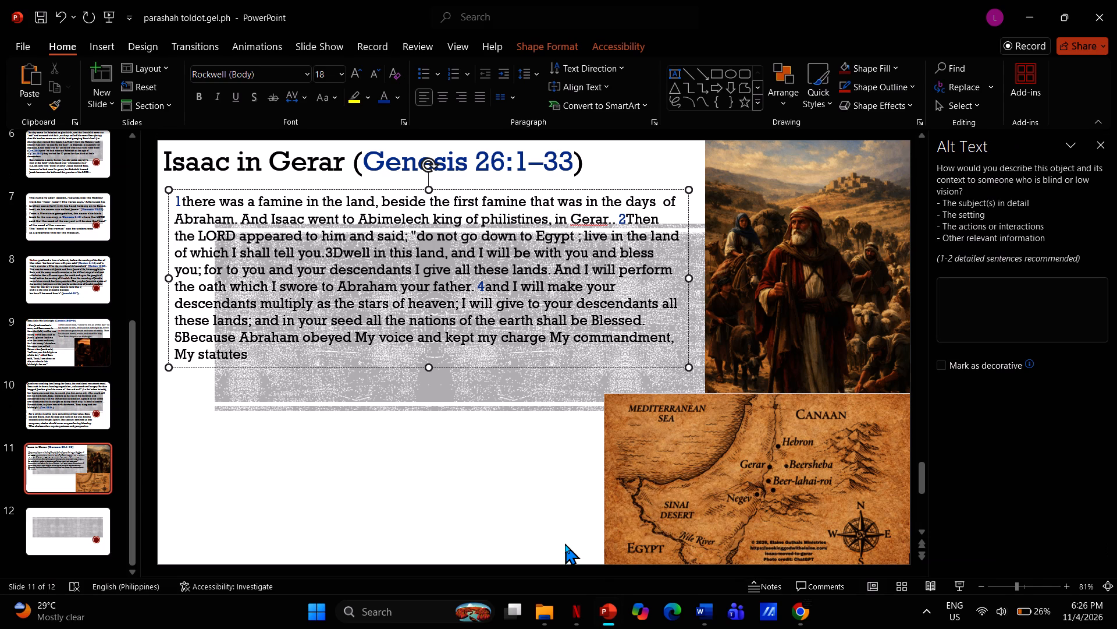
key("BackSpace")
type(",")
key("space")
type("and my")
key("BackSpace")
key("BackSpace")
key("BackSpace")
key("space")
type("My laws")
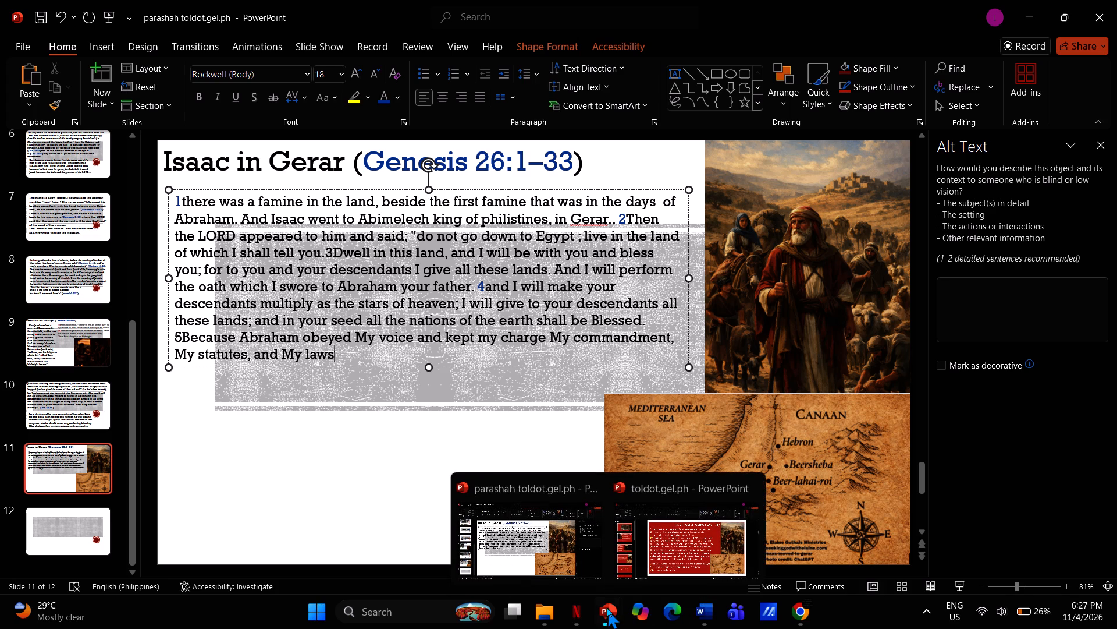
Compare with the toldot.gel.ph slide, end verse 5 with a period and start verse 6 with "6So Isaac" in parashah toldot.gel.ph.
left_click(656, 553)
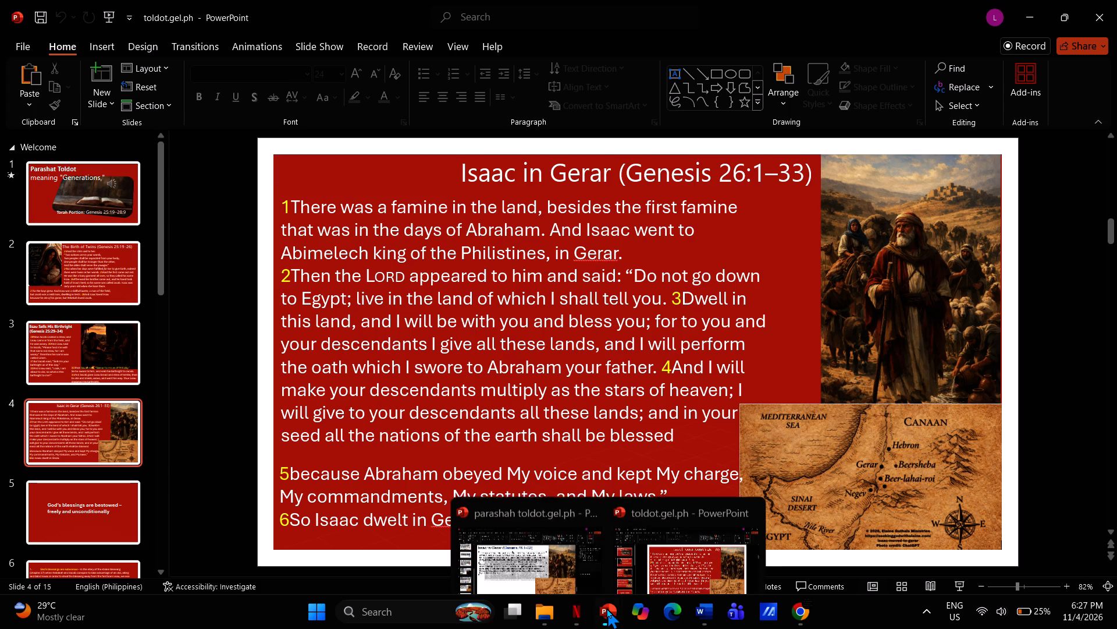
left_click(543, 542)
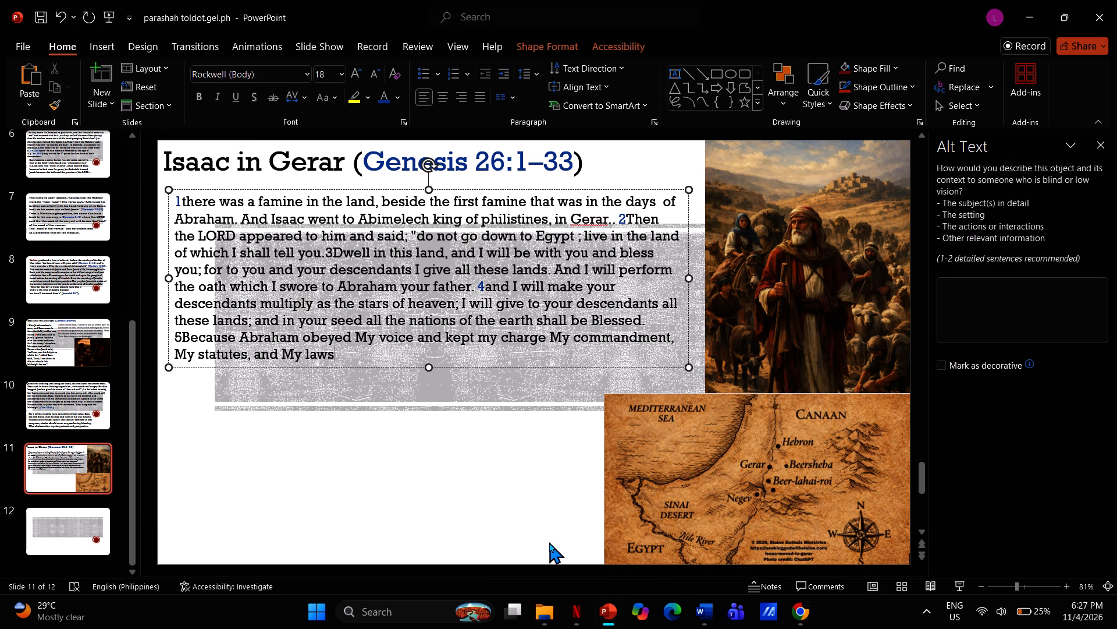
type(".")
key("space")
type("6")
key("space")
key("BackSpace")
key("s")
key("BackSpace")
type("So Ia")
key("BackSpace")
type("saac")
key("space")
scroll(549, 542, "up", 1)
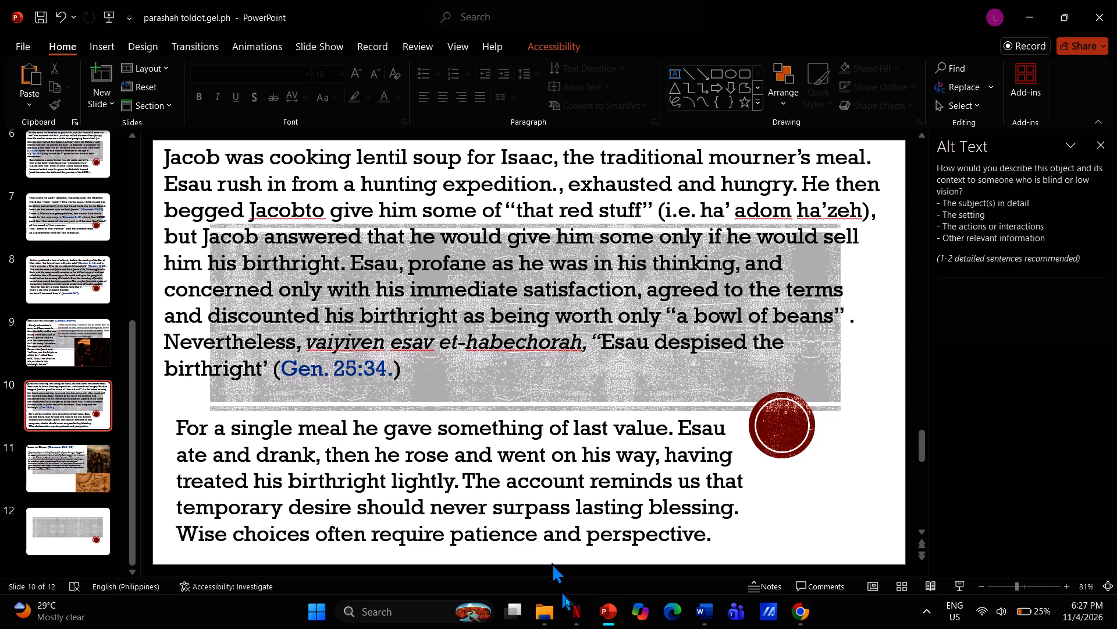
Check verse 6 in toldot.gel.ph, return to slide 11 of parashah toldot.gel.ph and append "dwelt in Gerar" after "So Isaac".
left_click(670, 535)
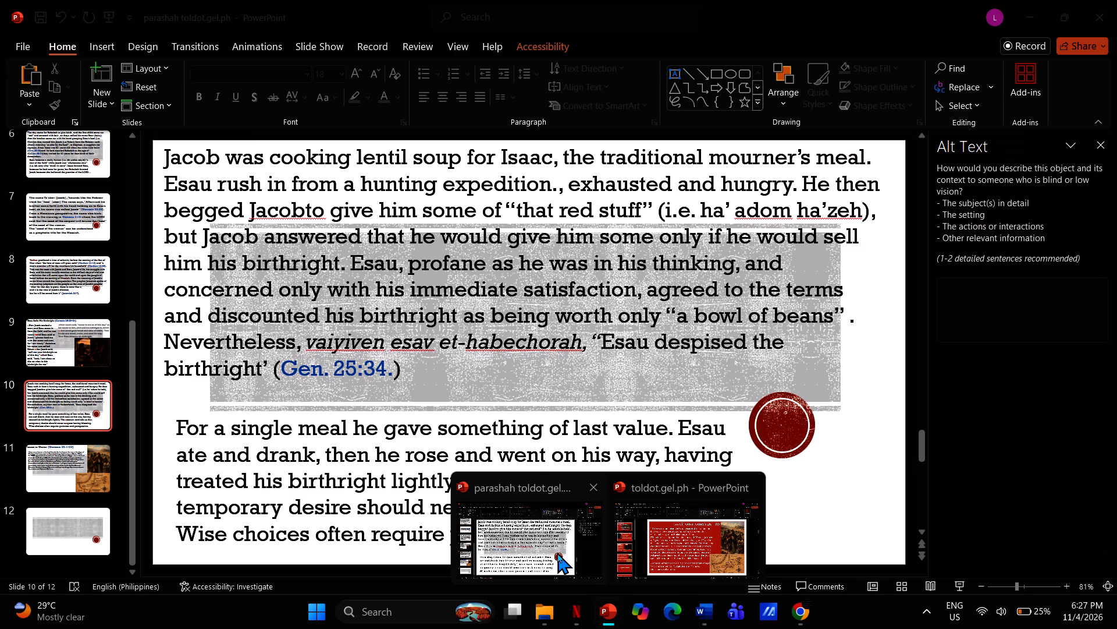
left_click(63, 462)
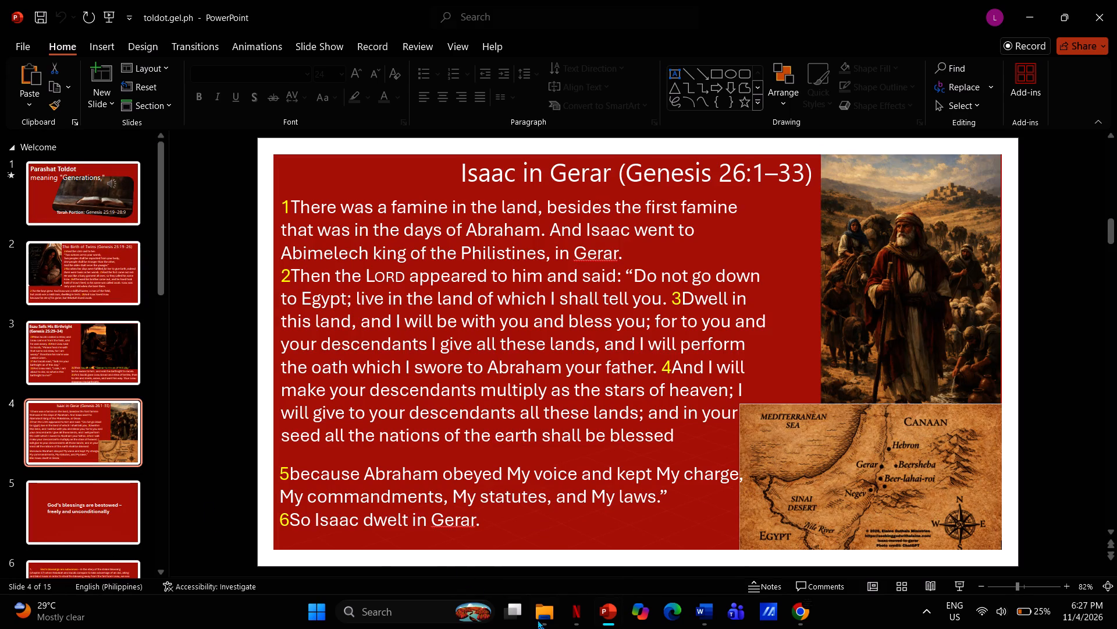
left_click(498, 538)
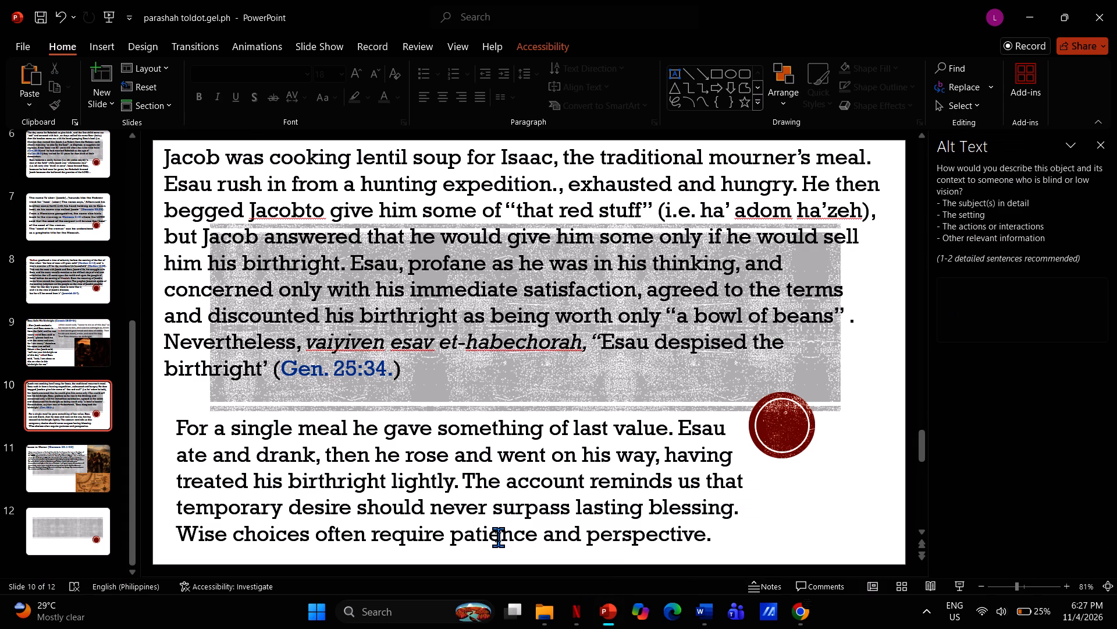
left_click(84, 476)
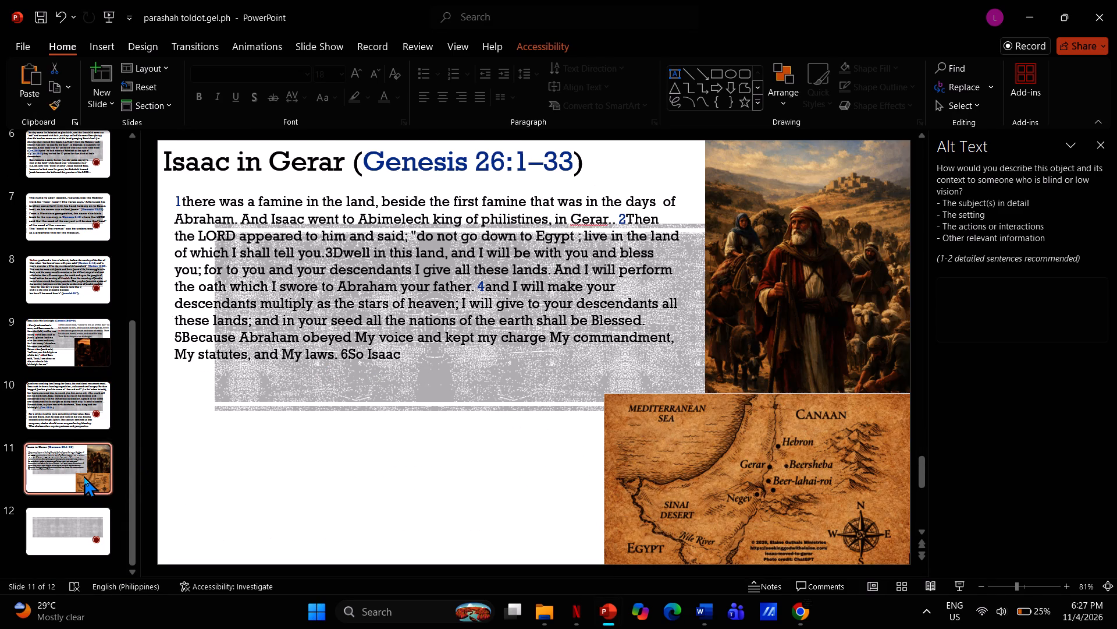
left_click(405, 351)
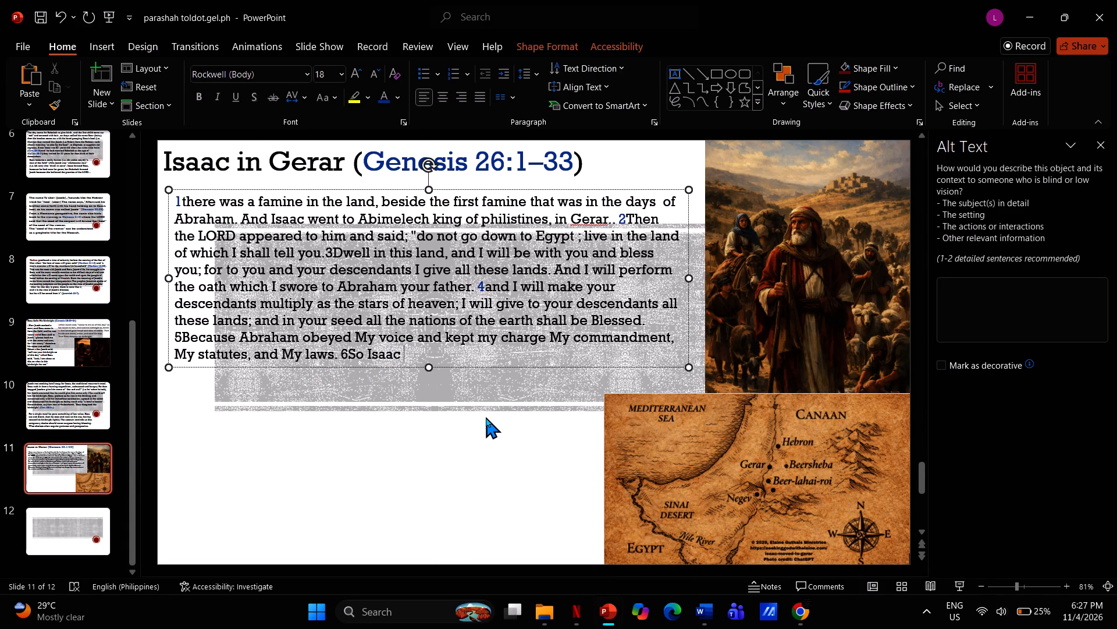
type("dwelt")
key("space")
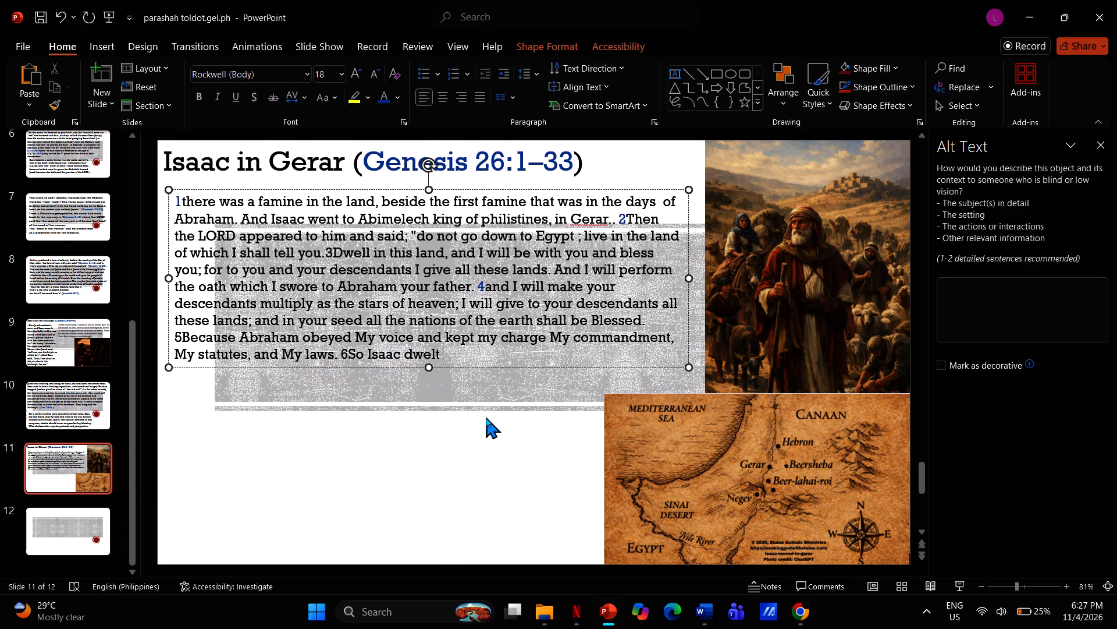
type("in Gerar")
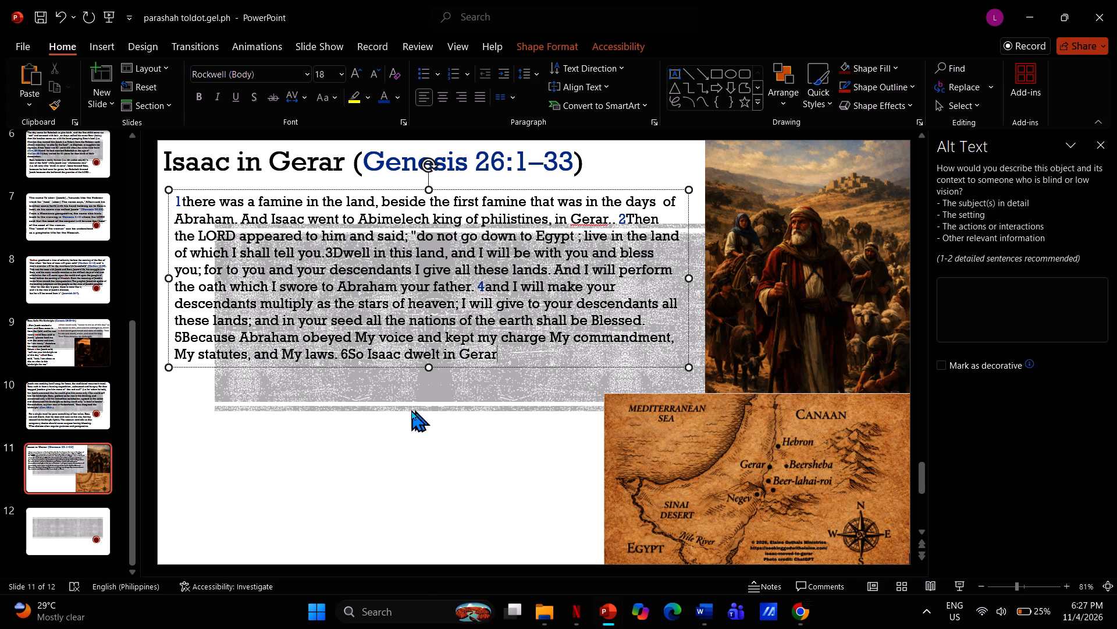
Color the verse number 6 blue.
left_click_drag(349, 352, 346, 352)
left_click_drag(346, 352, 342, 352)
left_click(382, 93)
left_click(434, 439)
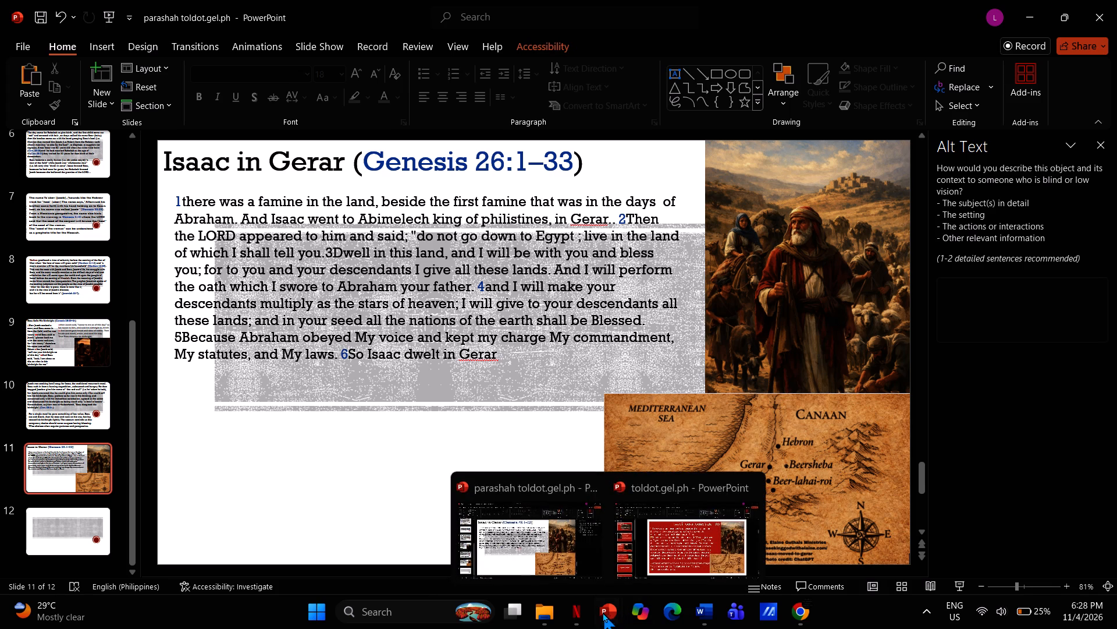
Compare with the toldot.gel.ph slide, return to parashah toldot.gel.ph and color the verse number 5 blue.
left_click(652, 525)
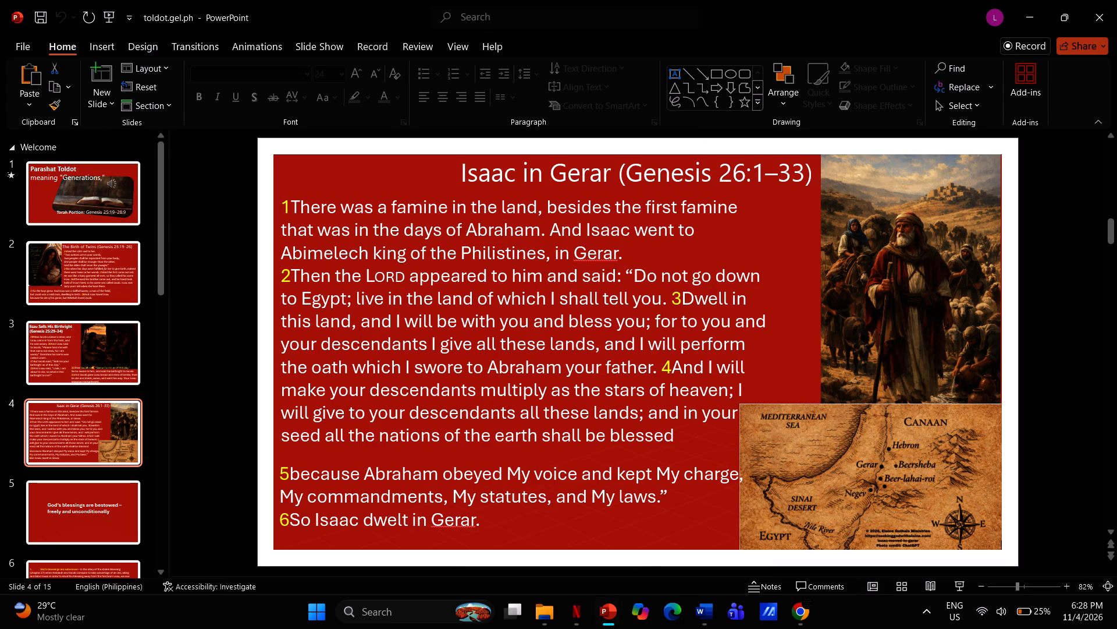
left_click(540, 546)
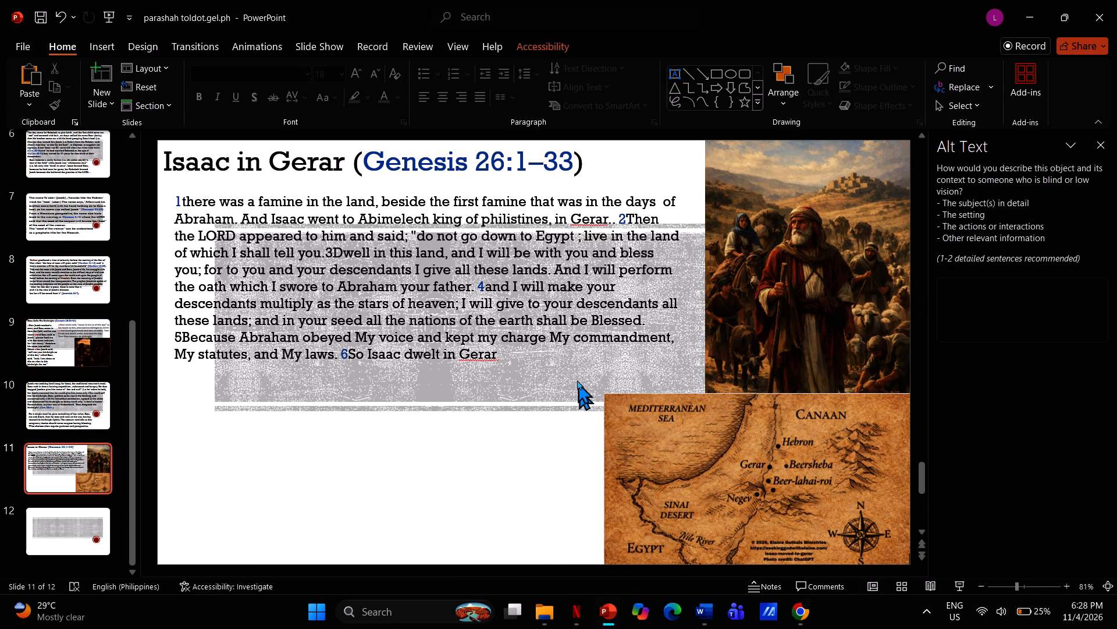
left_click_drag(186, 332, 175, 332)
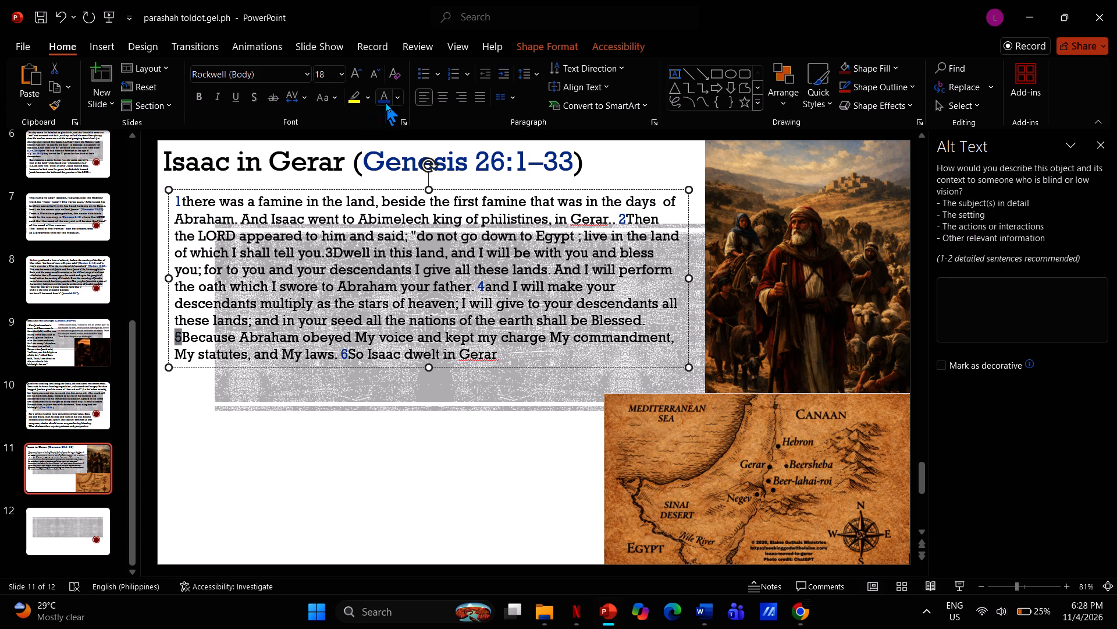
left_click(386, 91)
left_click(476, 444)
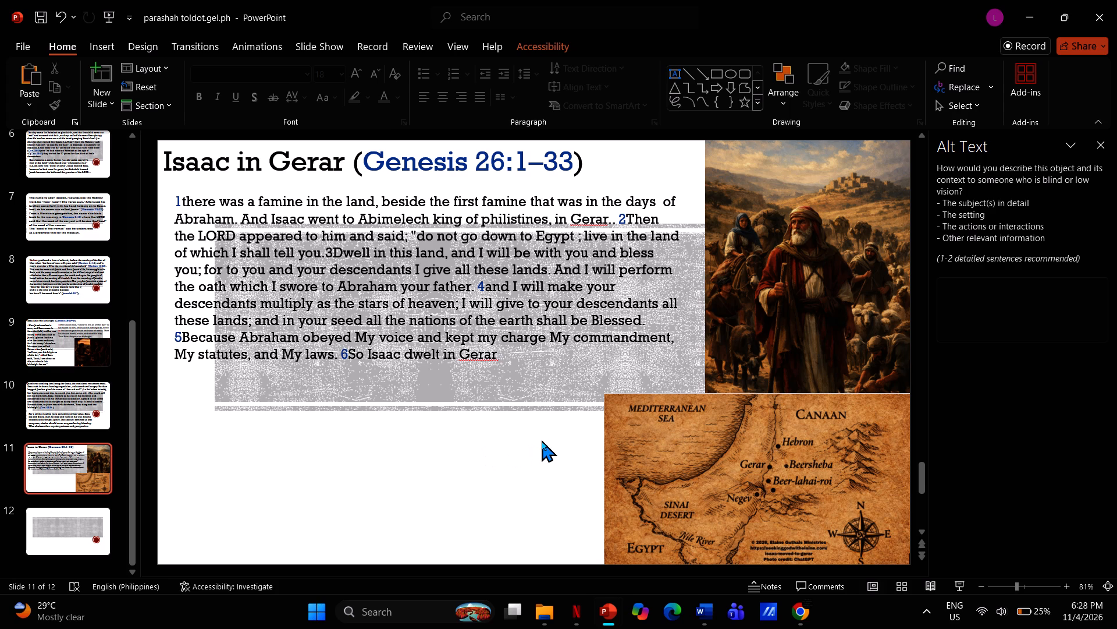
Save the parashah toldot.gel.ph presentation.
left_click(48, 16)
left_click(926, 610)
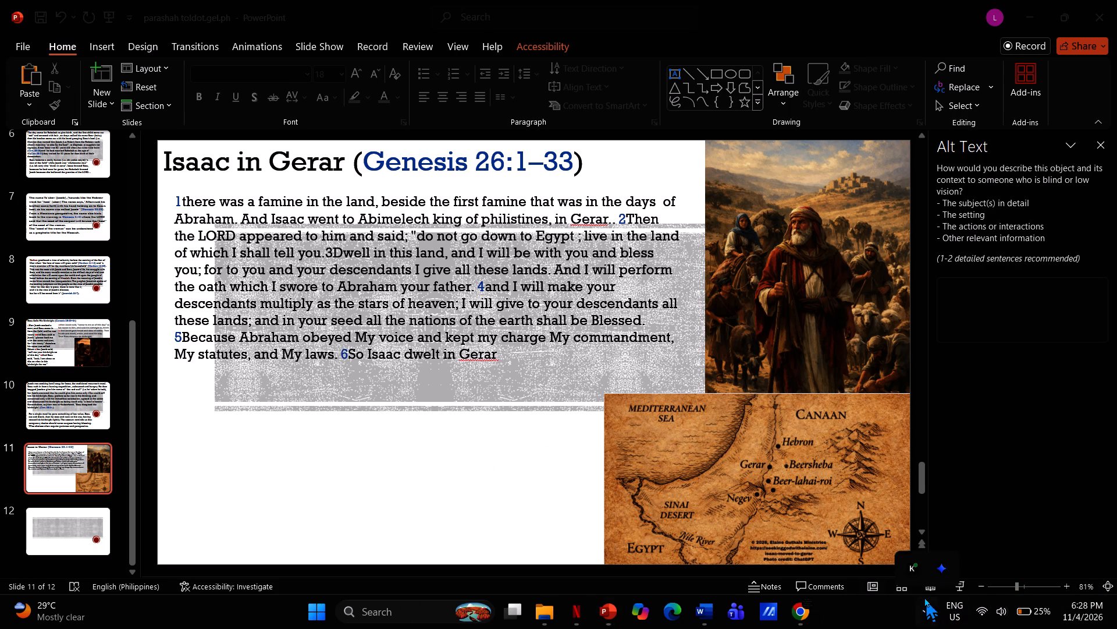